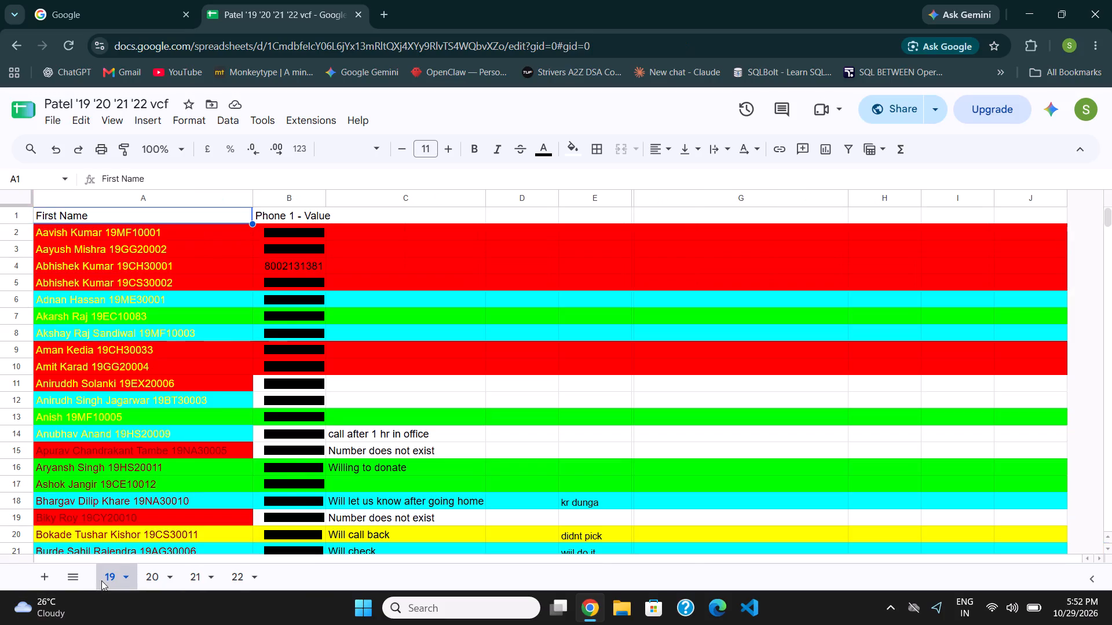
scroll(217, 390, "up", 6)
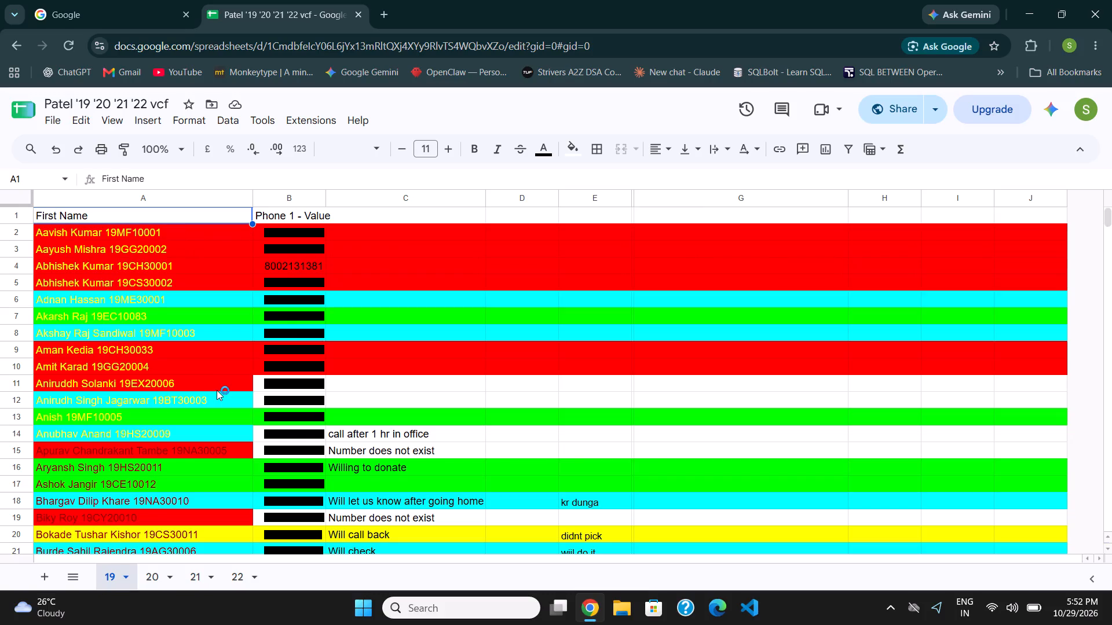
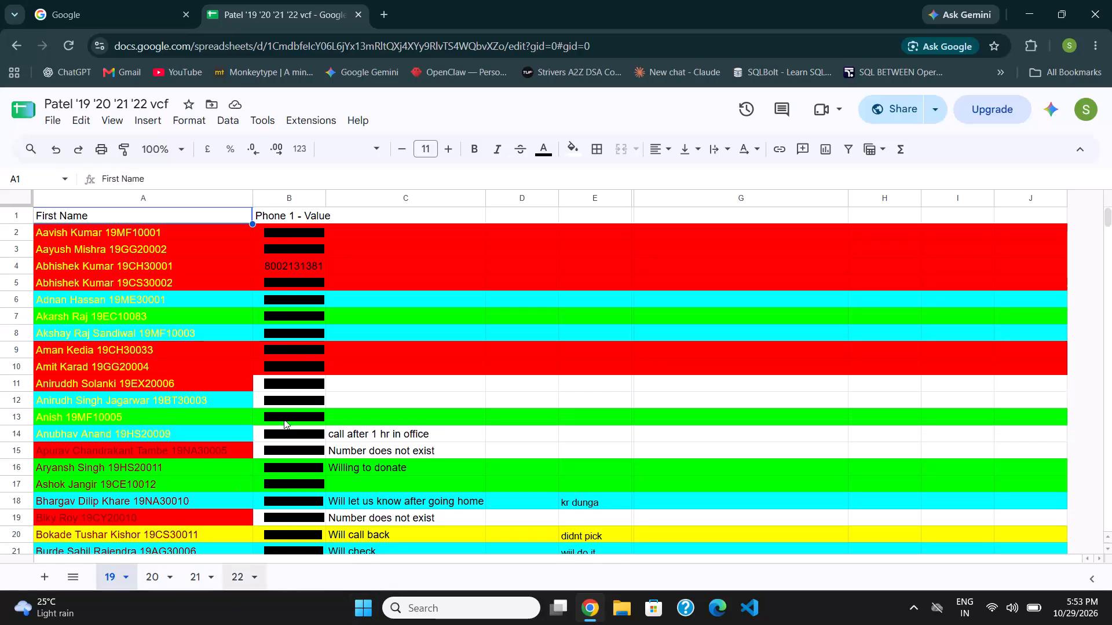
Examine the colour-coded contact rows and their call-status notes further down the 19 sheet.
scroll(284, 419, "down", 2)
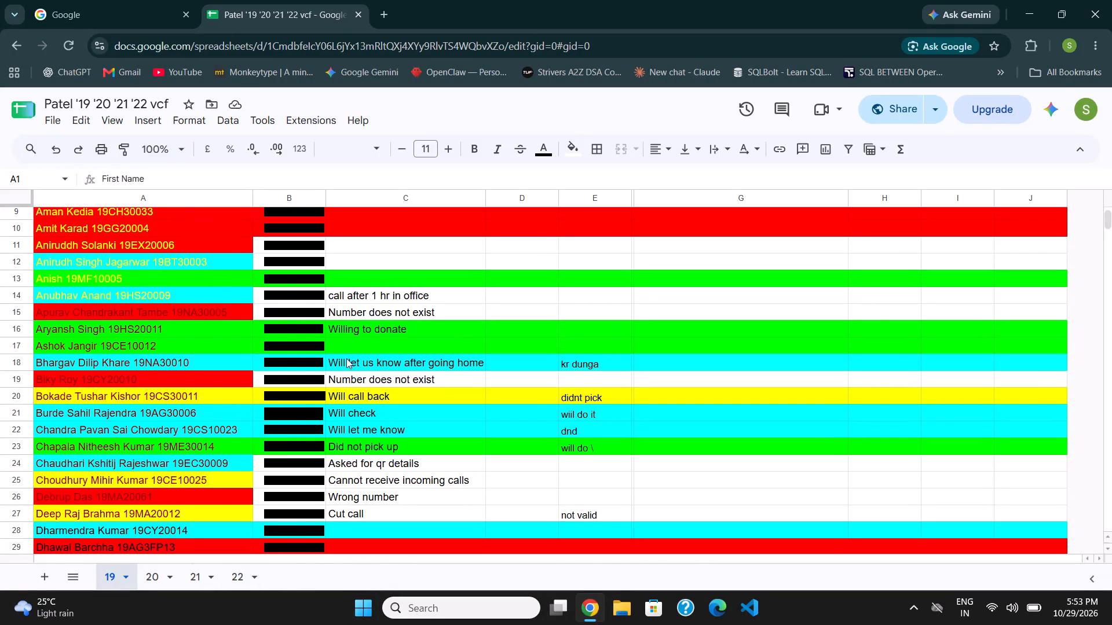
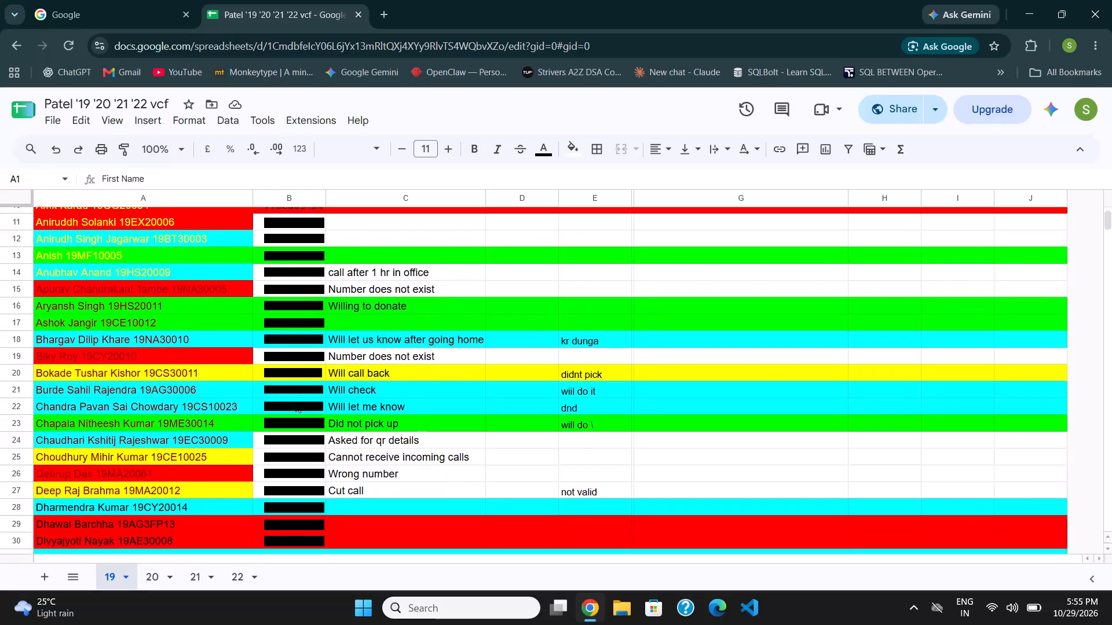
Examine the contact rows and call-status notes from row 28 down to about row 66 of the 19 sheet.
left_click(138, 419)
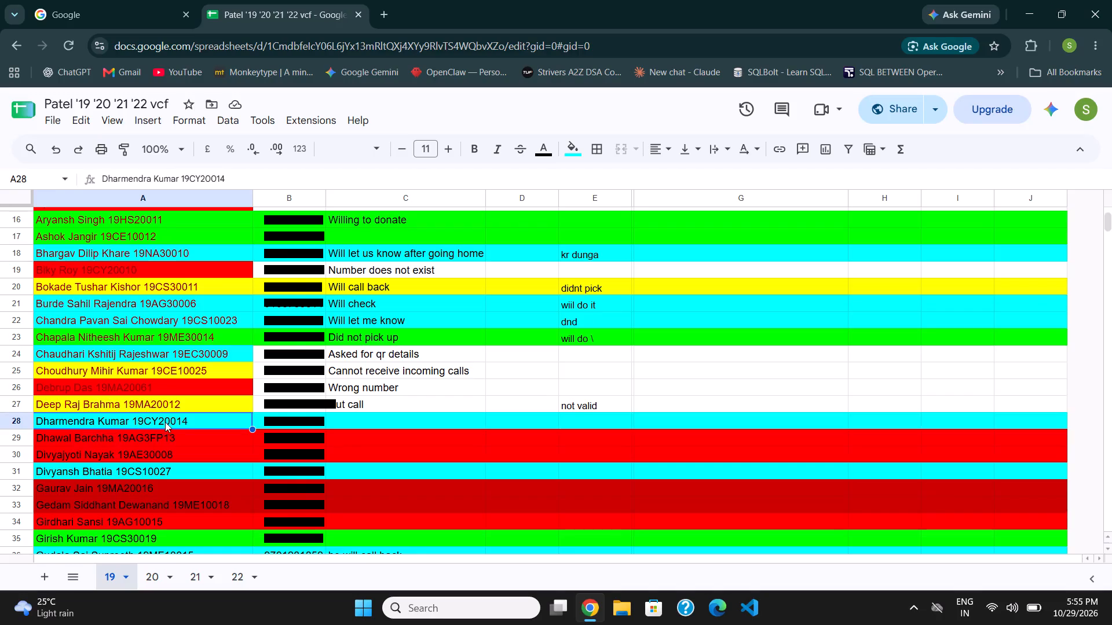
left_click(136, 473)
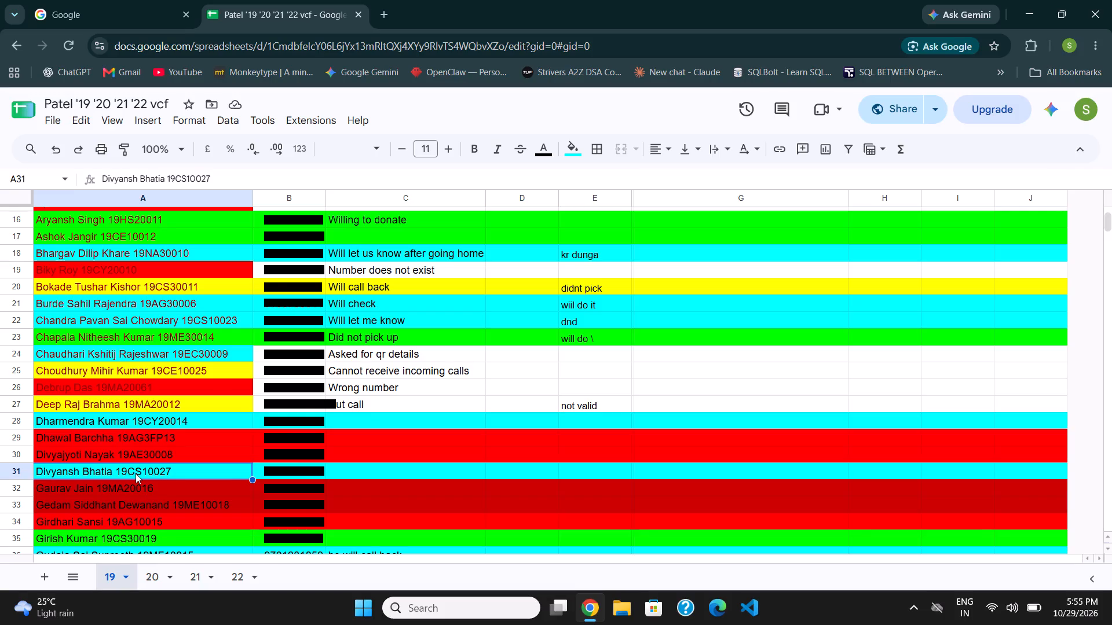
scroll(136, 473, "down", 1)
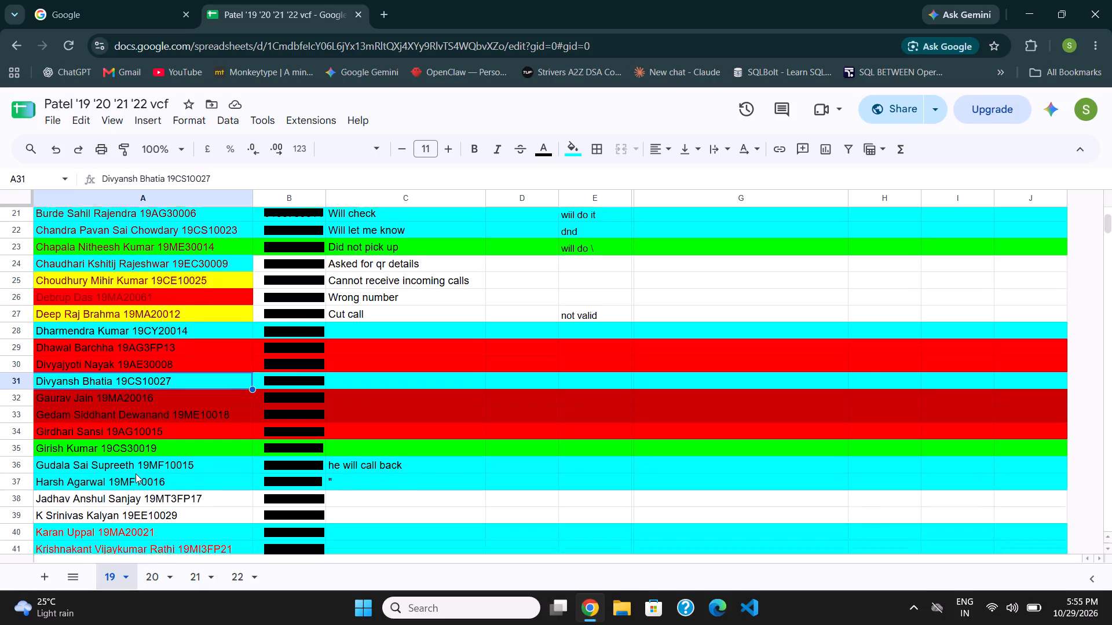
scroll(136, 473, "down", 2)
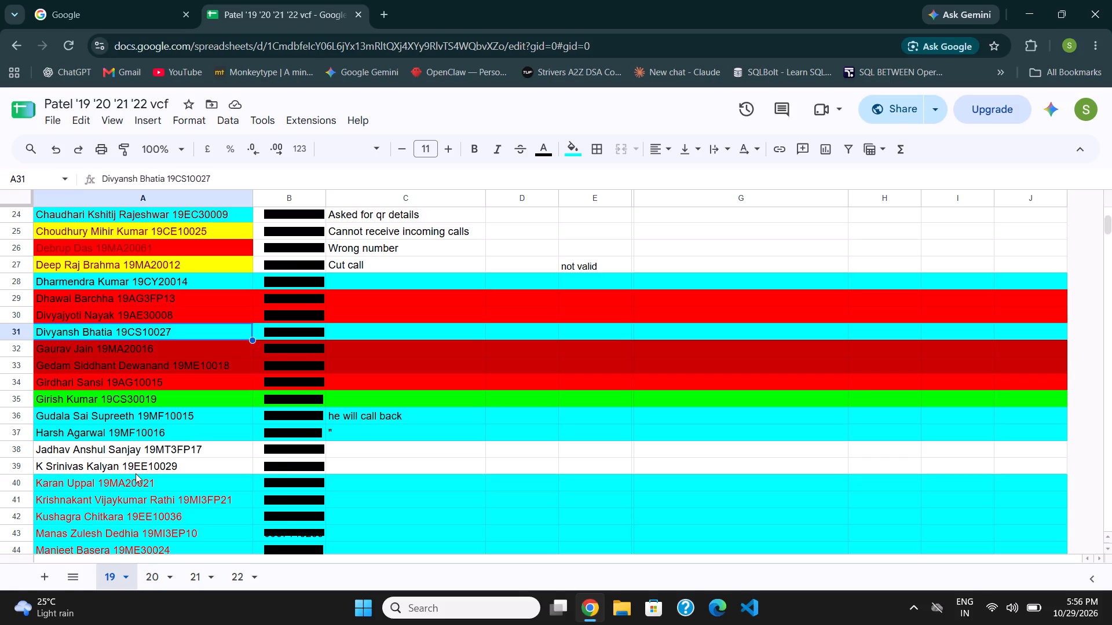
scroll(136, 473, "down", 3)
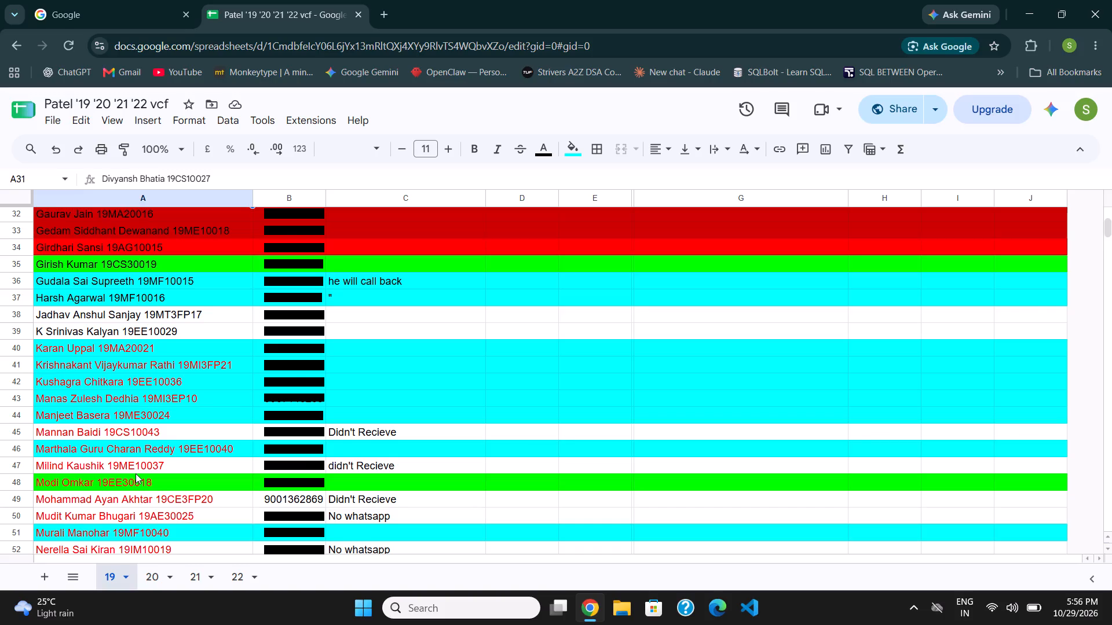
scroll(136, 473, "down", 1)
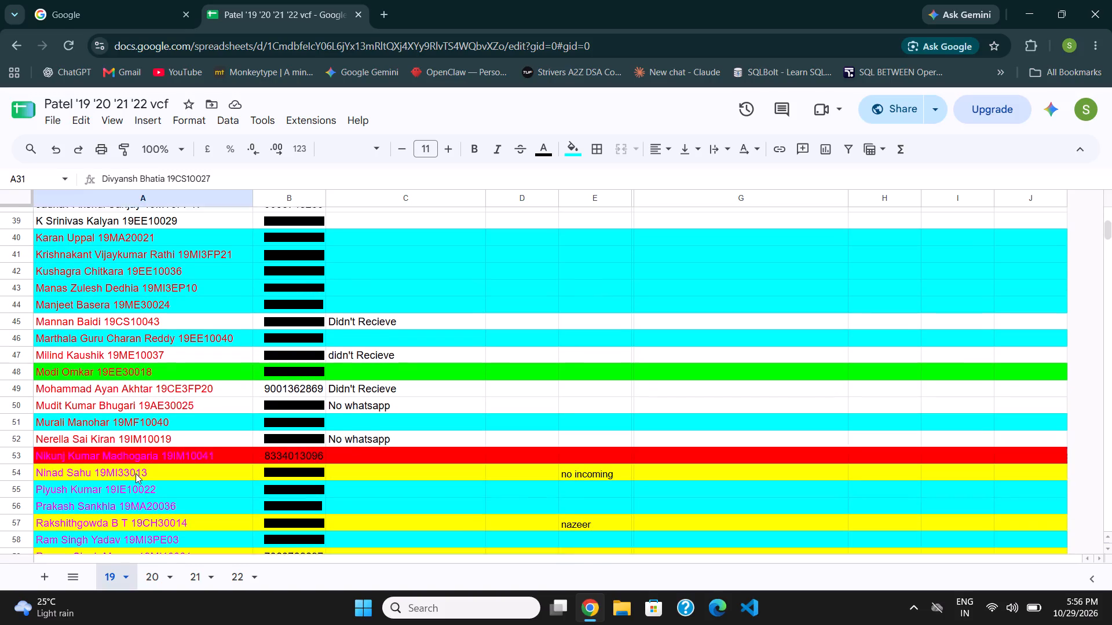
scroll(136, 473, "down", 1)
scroll(272, 482, "down", 1)
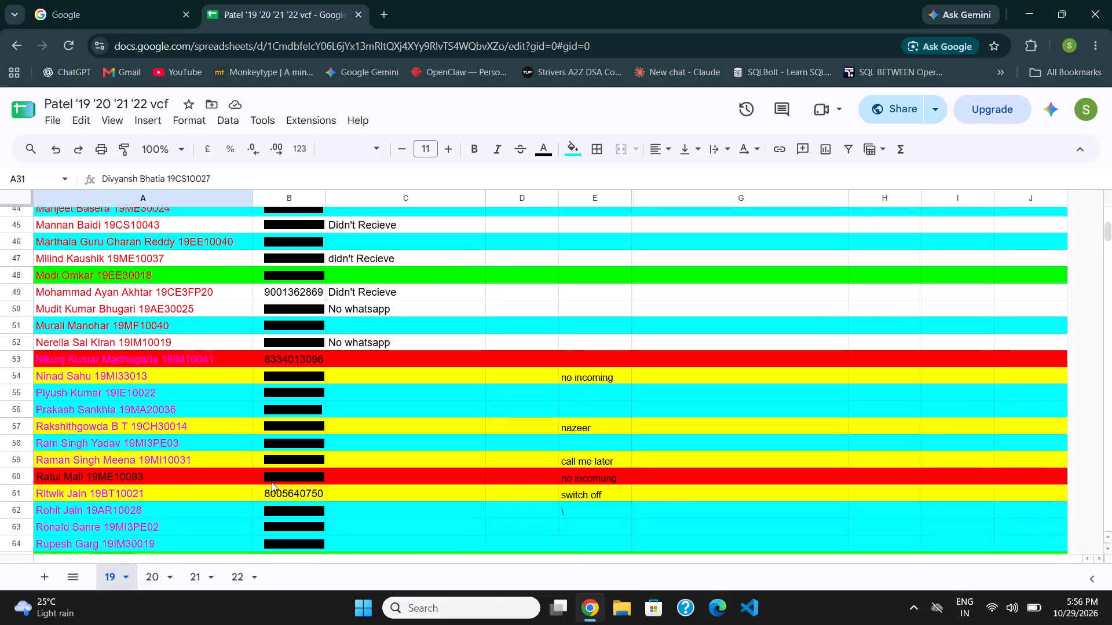
scroll(272, 482, "down", 3)
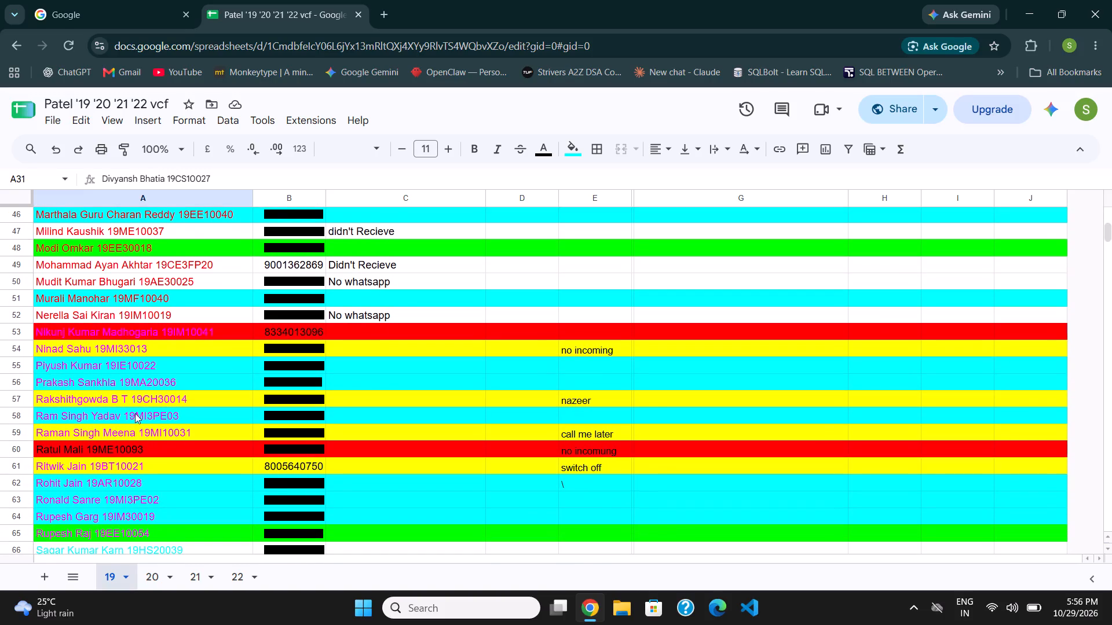
Fill the whole of row 54, the contact noted "no incoming", with red.
left_click(20, 351)
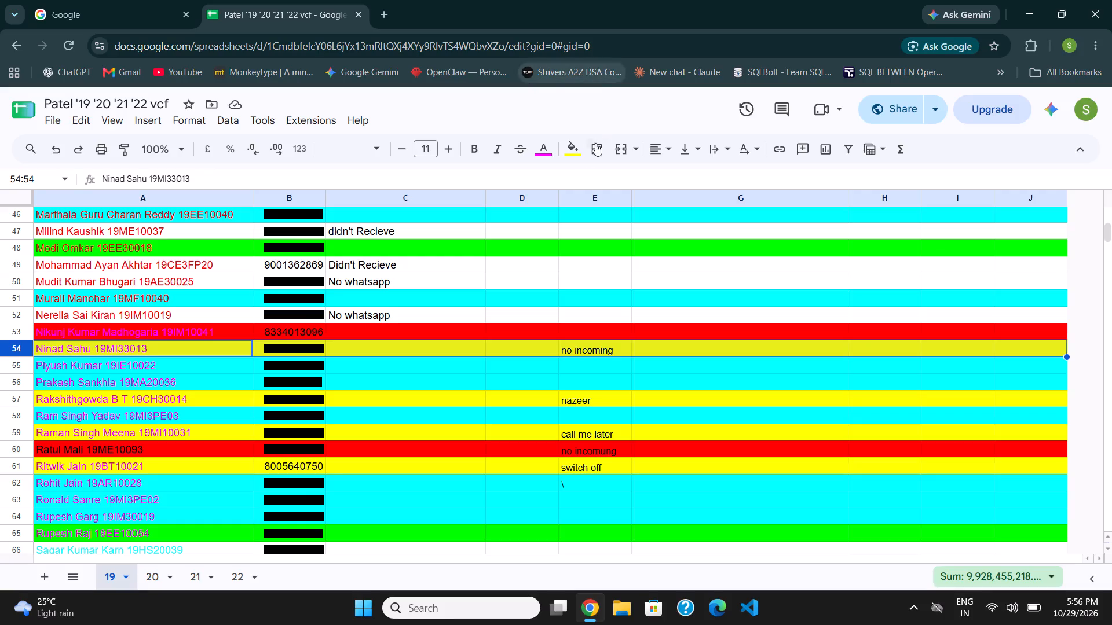
triple_click(573, 147)
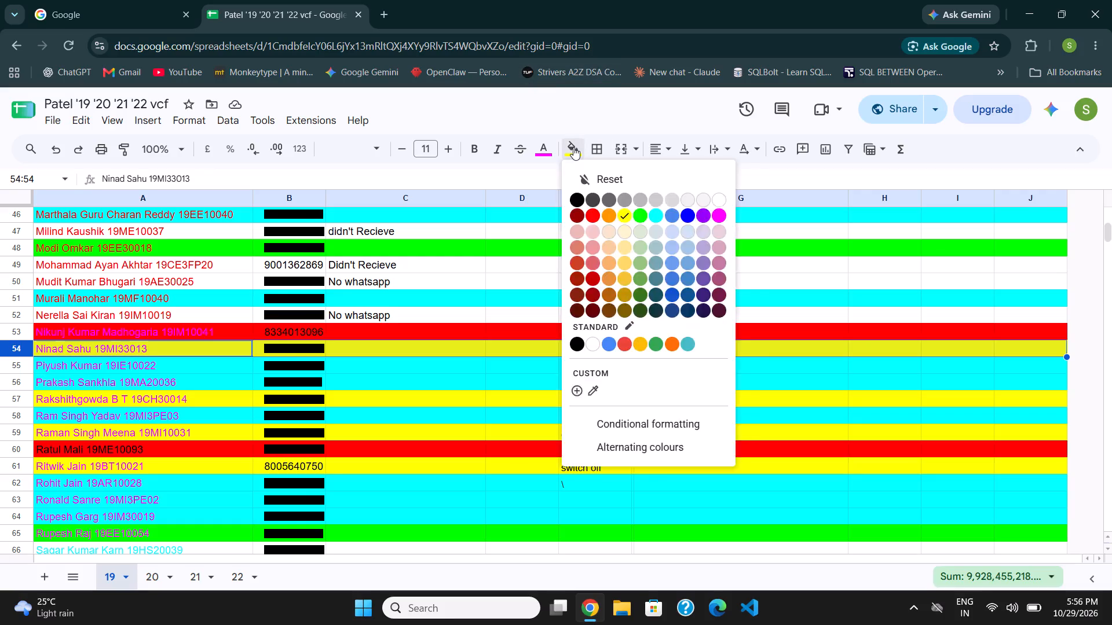
left_click(588, 216)
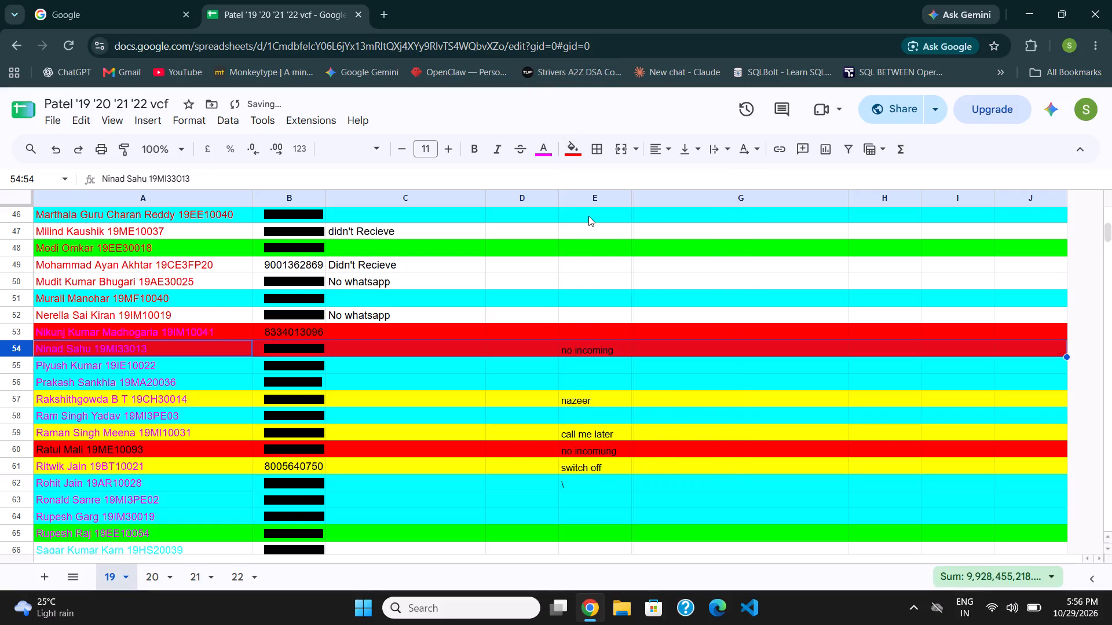
Set the text colour of the entire 19 sheet to black.
scroll(260, 333, "up", 8)
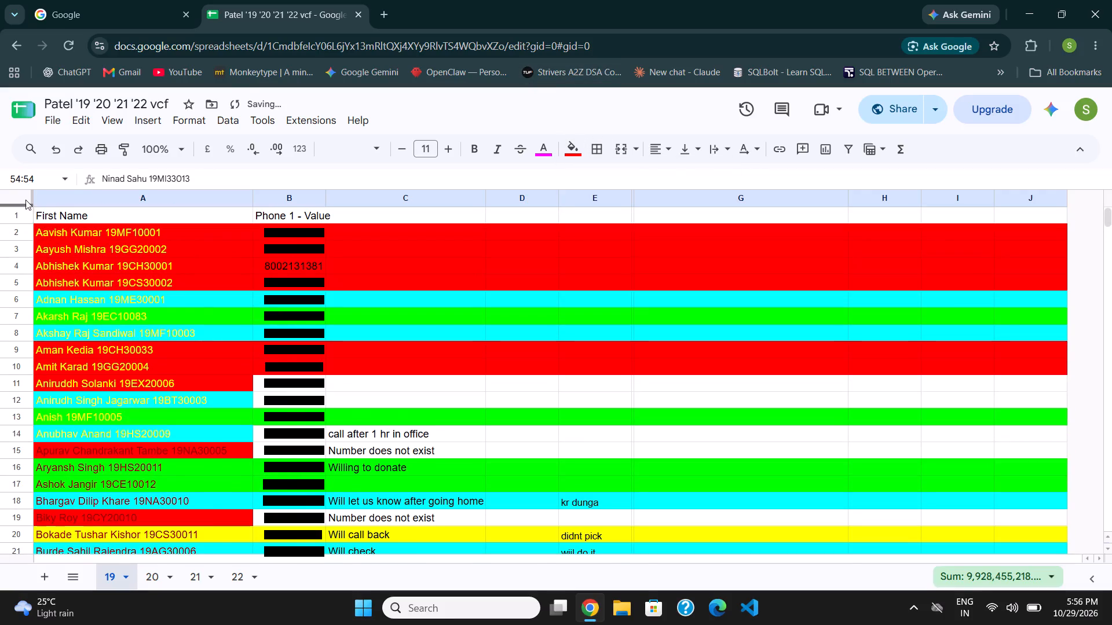
left_click(25, 199)
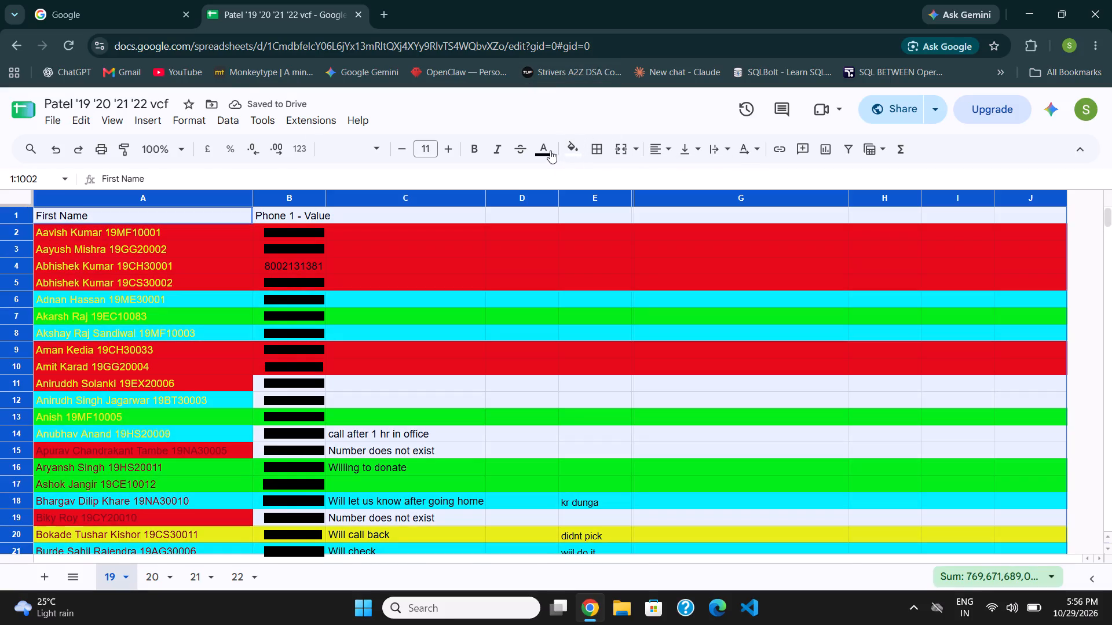
left_click(544, 153)
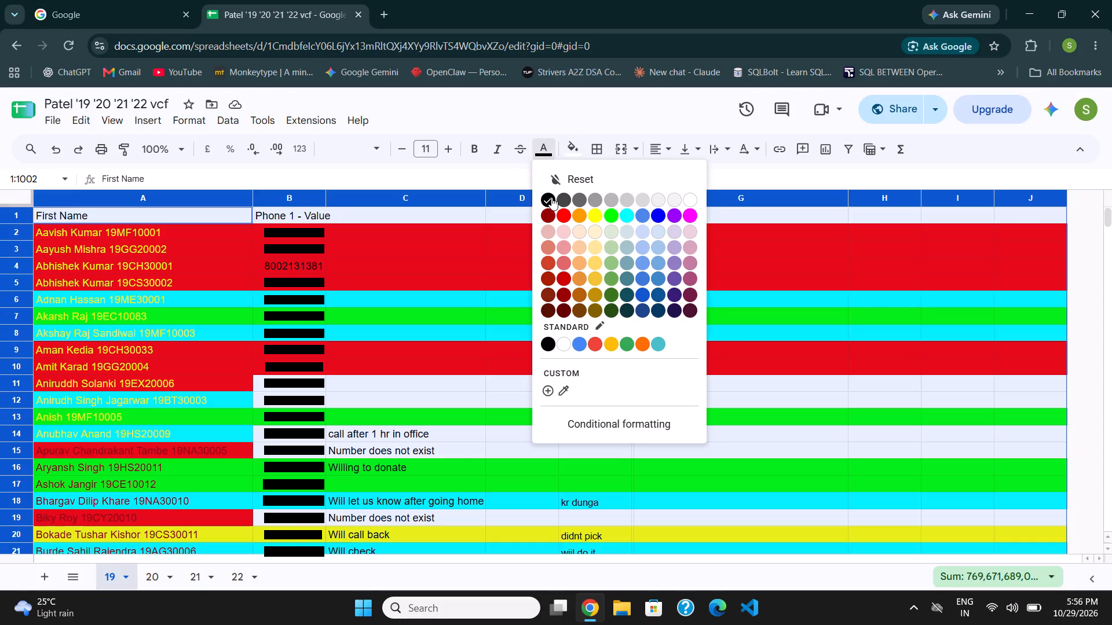
left_click(551, 199)
left_click(368, 363)
Examine the recoloured contact rows down to about row 72 of the 19 sheet, checking fills against notes.
scroll(368, 363, "down", 2)
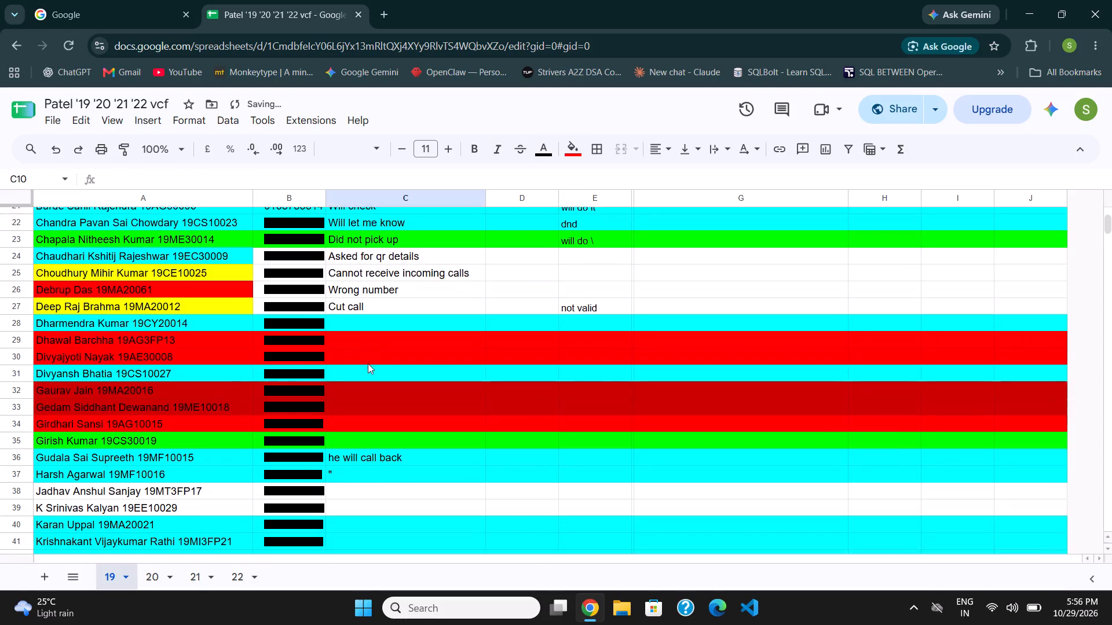
scroll(368, 363, "down", 3)
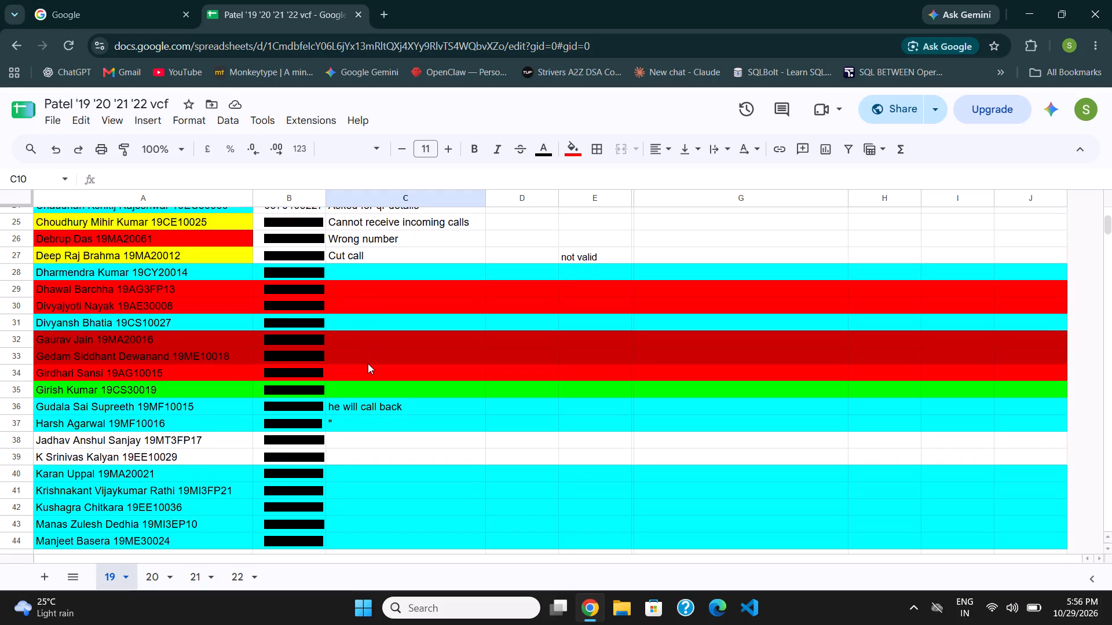
scroll(440, 413, "down", 1)
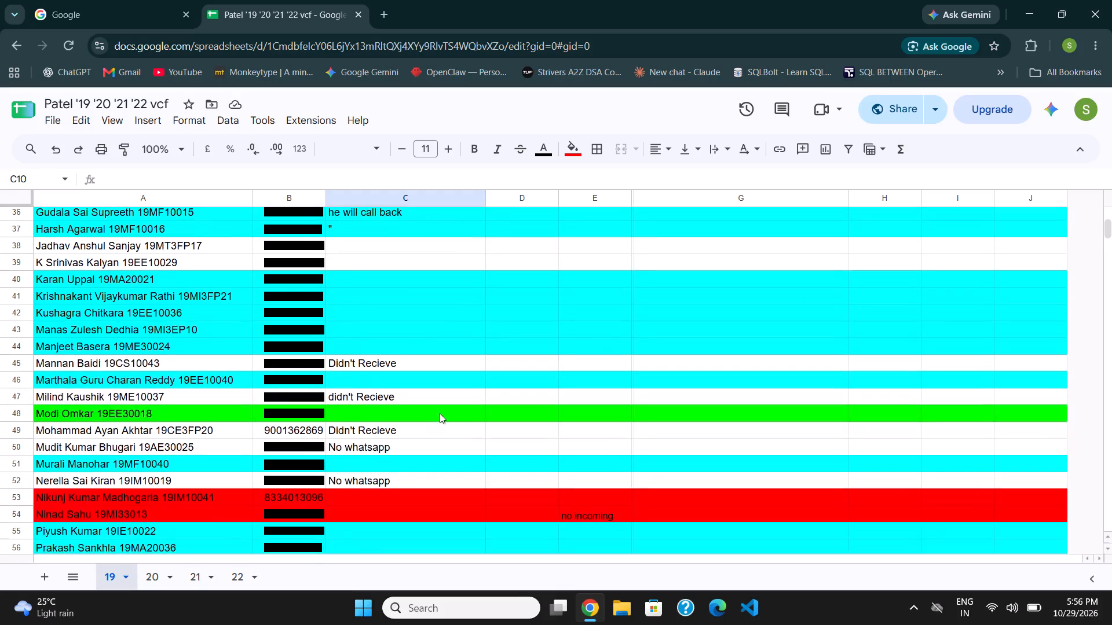
scroll(440, 413, "down", 2)
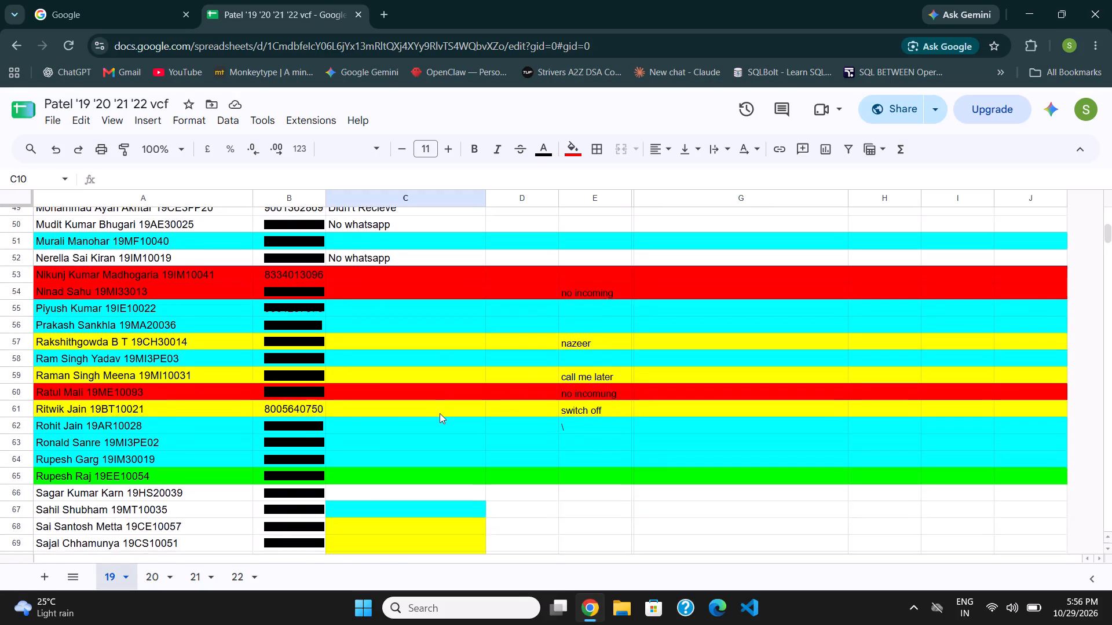
scroll(440, 413, "down", 1)
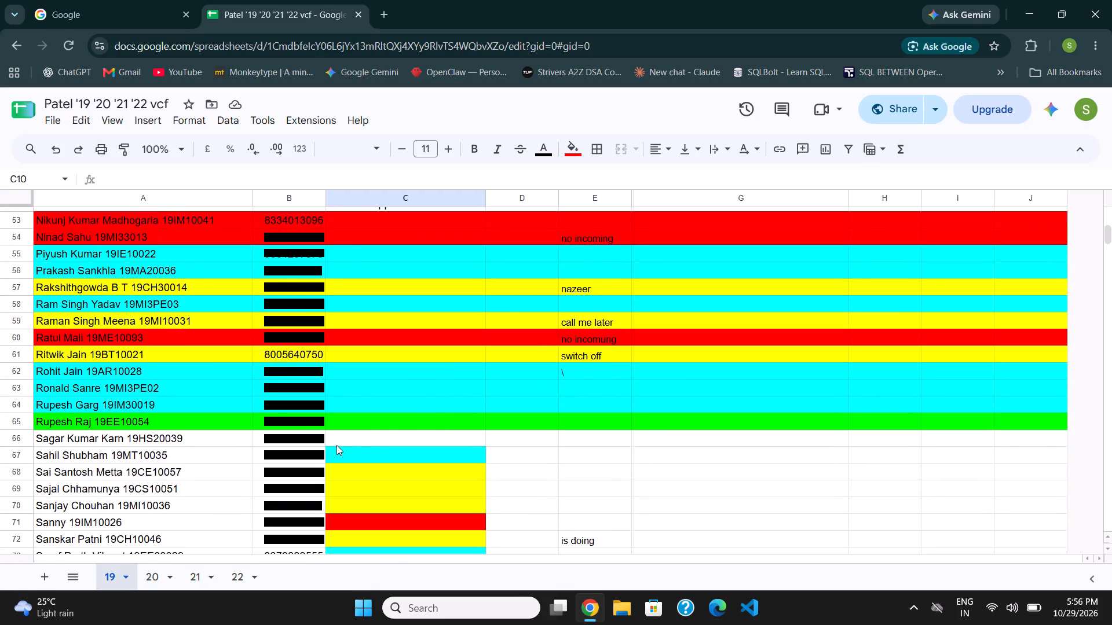
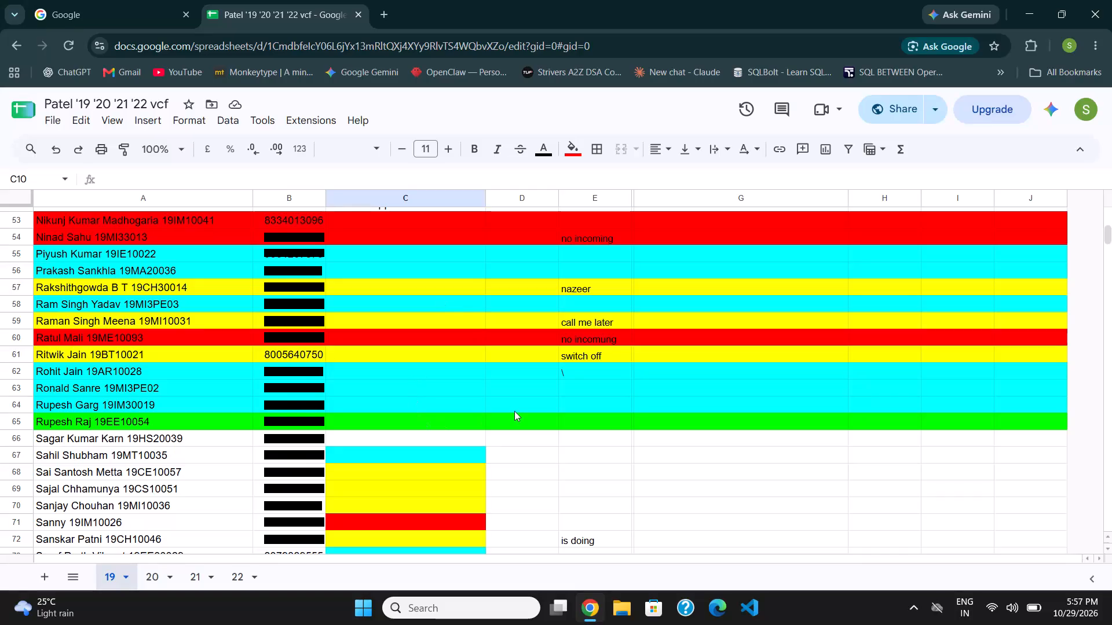
Examine the fills and call notes of the 19 sheet from about row 44 down to its last contact in row 92.
scroll(438, 369, "up", 1)
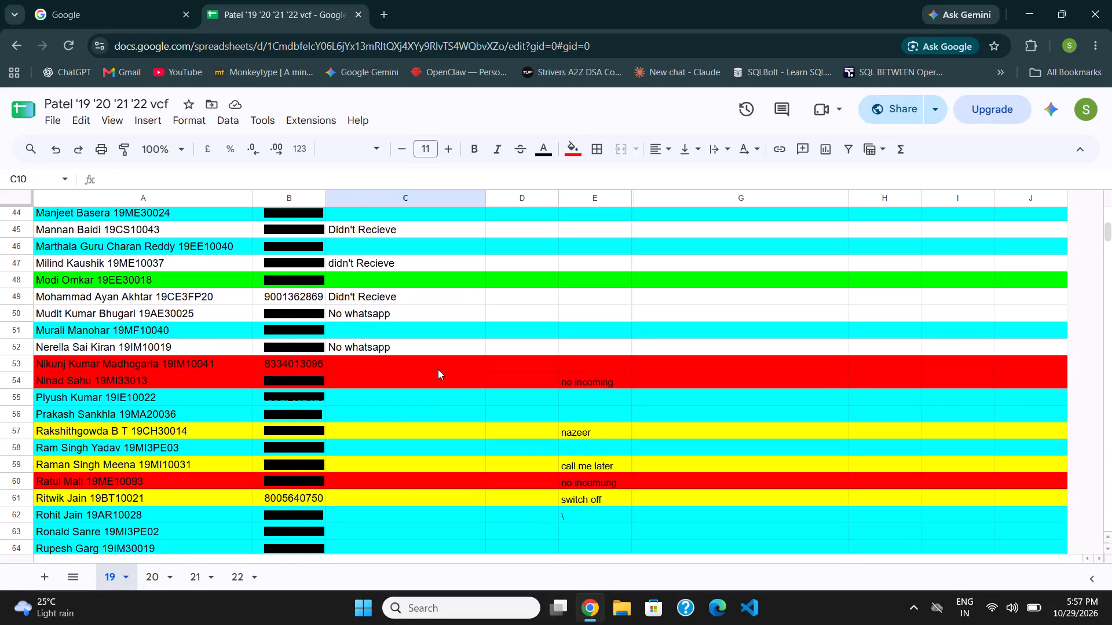
scroll(364, 381, "down", 1)
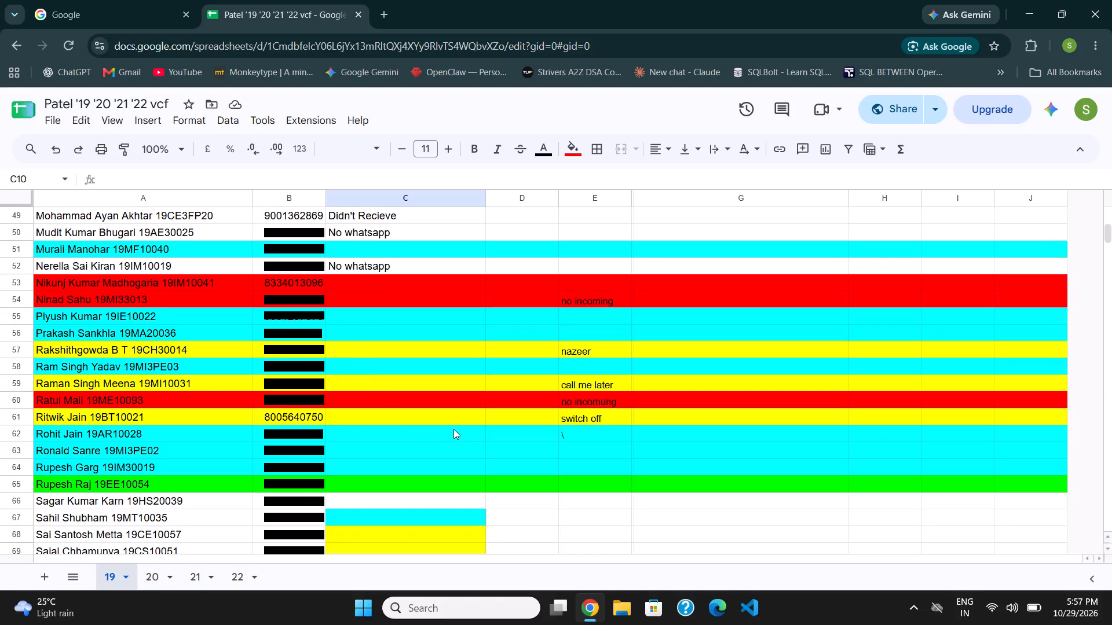
scroll(270, 432, "down", 1)
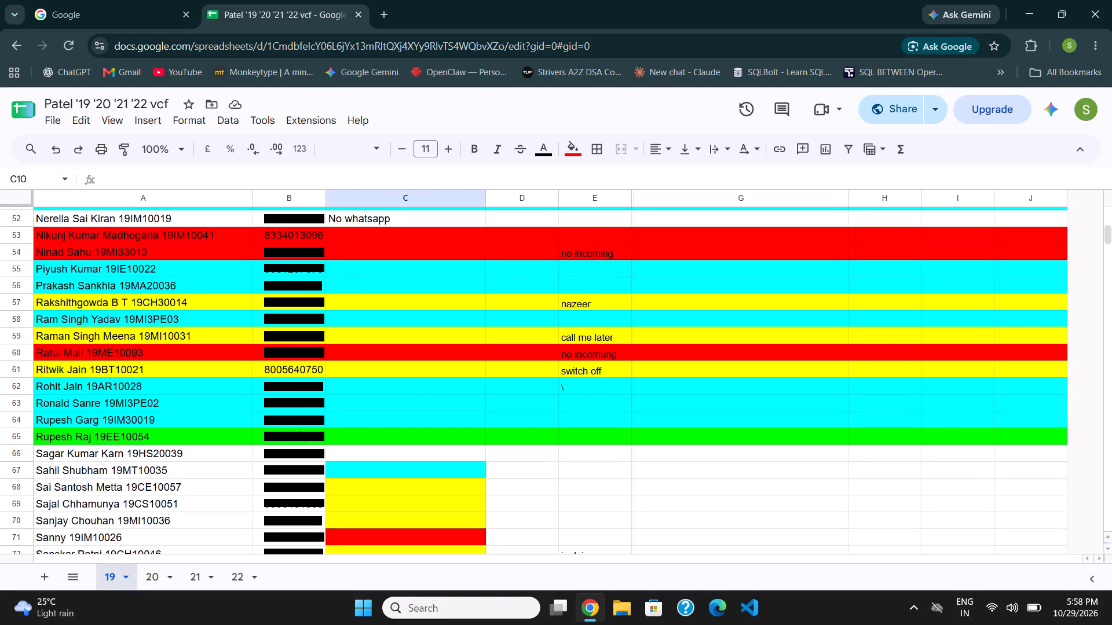
scroll(293, 410, "down", 3)
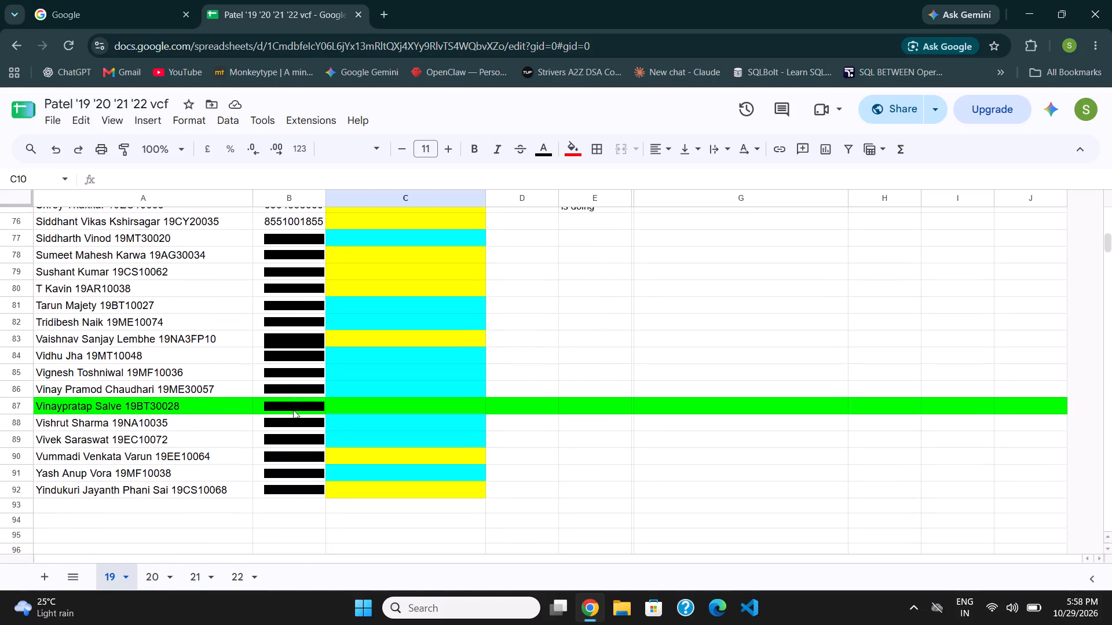
scroll(293, 410, "down", 1)
scroll(293, 410, "up", 2)
scroll(293, 410, "down", 2)
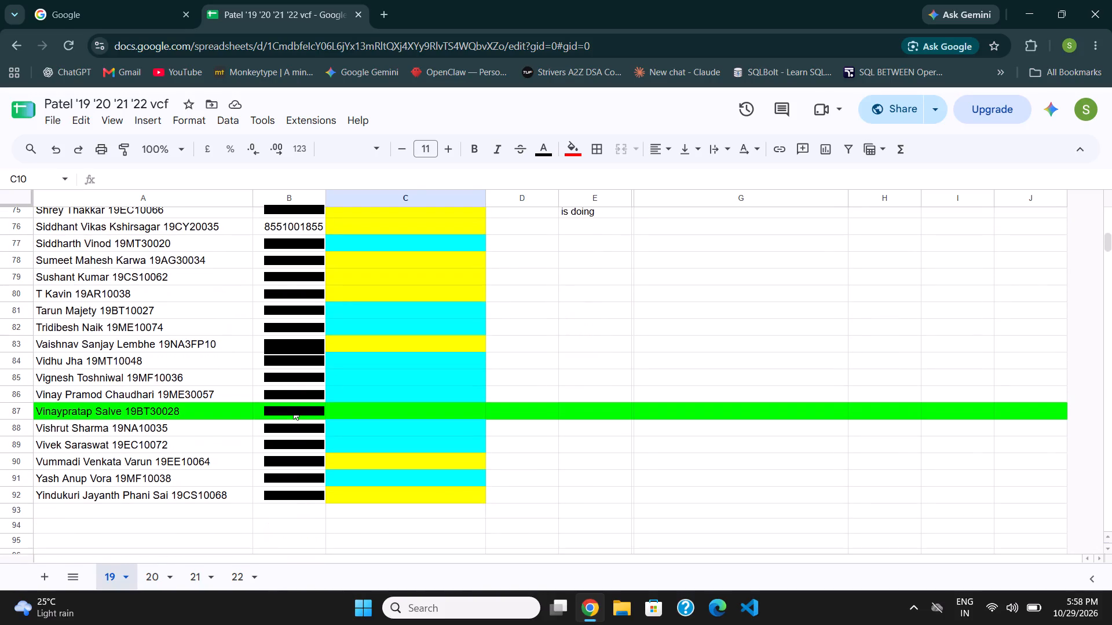
Open the 20 sheet and check the call notes in column C against the row fills for rows 2 to 9.
left_click(144, 582)
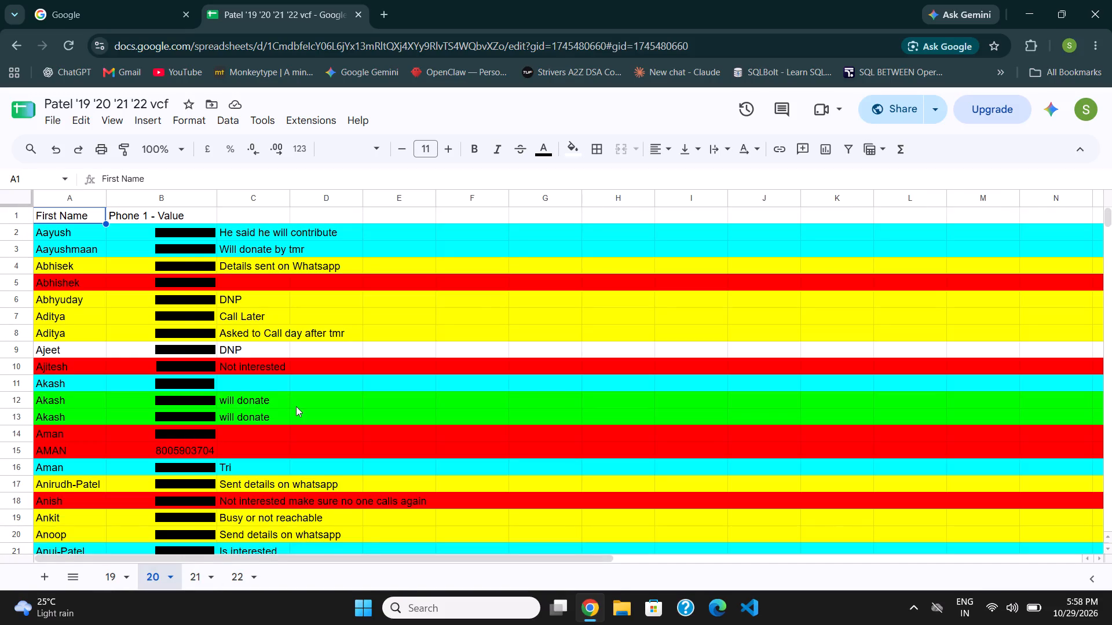
left_click(259, 228)
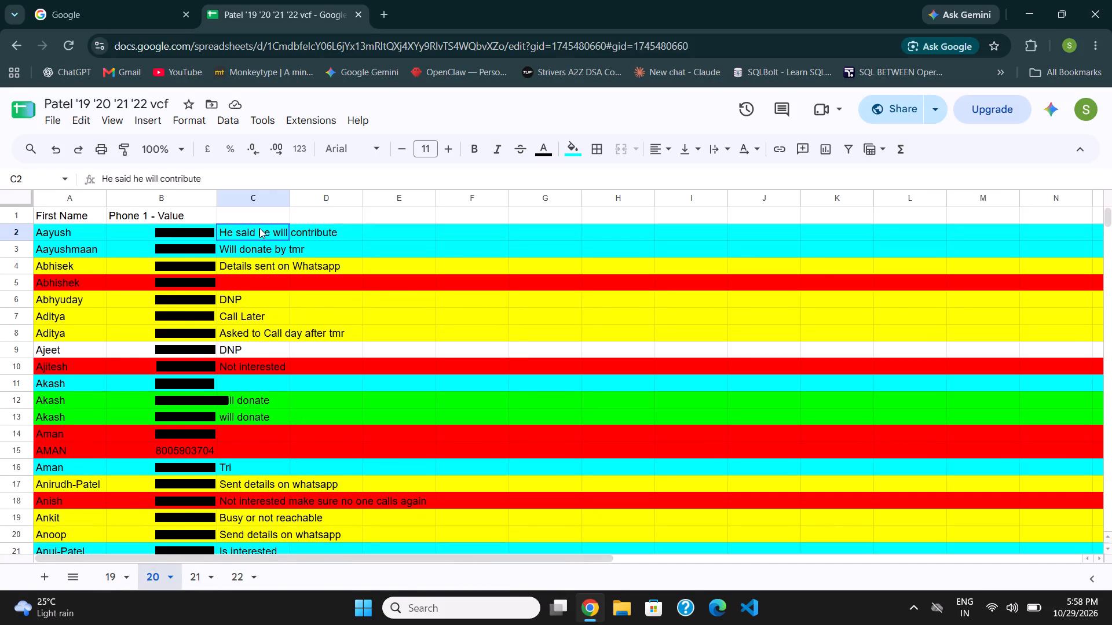
left_click(258, 248)
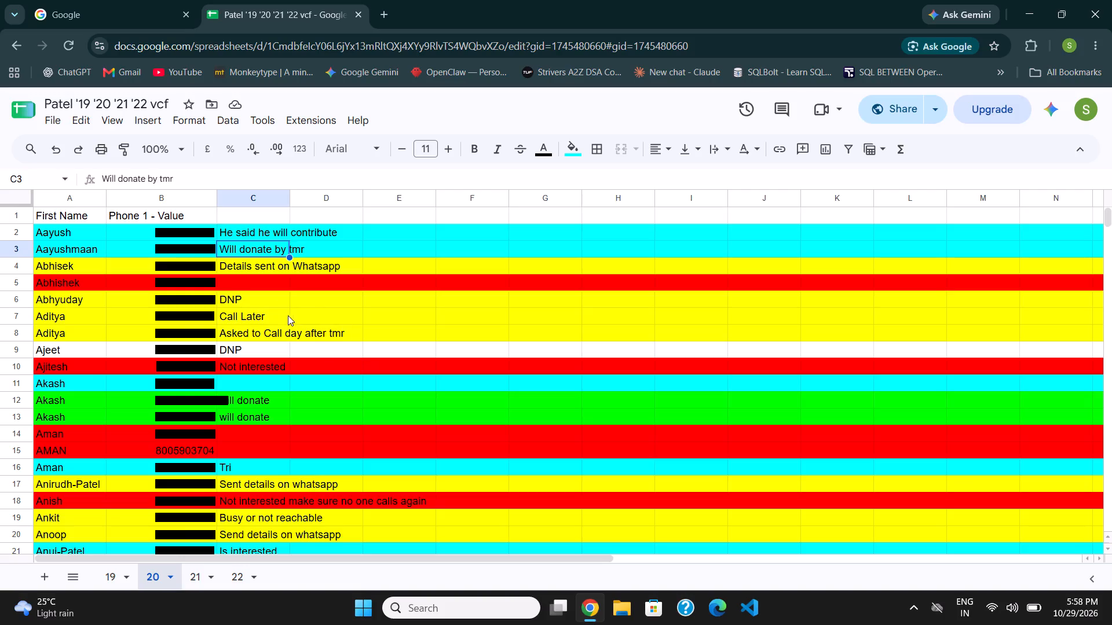
left_click(252, 302)
left_click(259, 317)
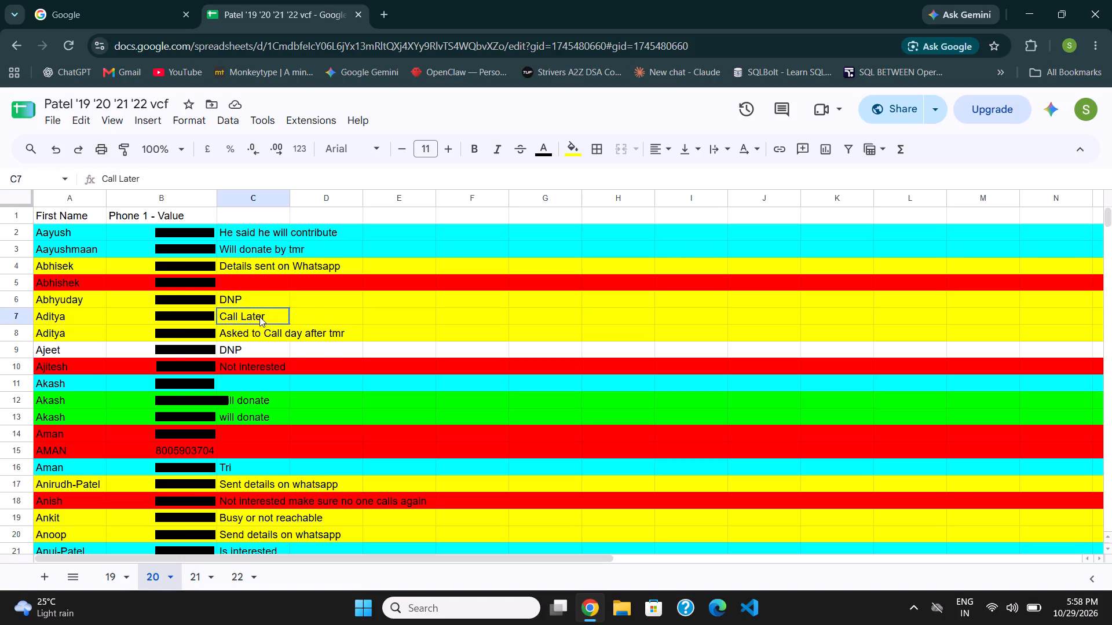
left_click(263, 330)
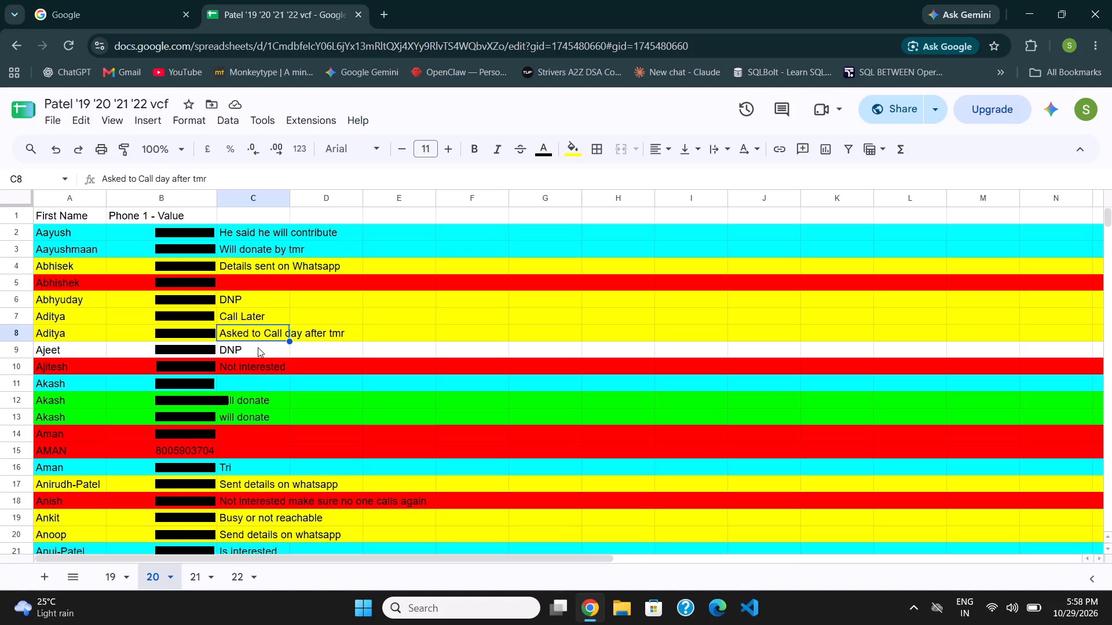
left_click(258, 347)
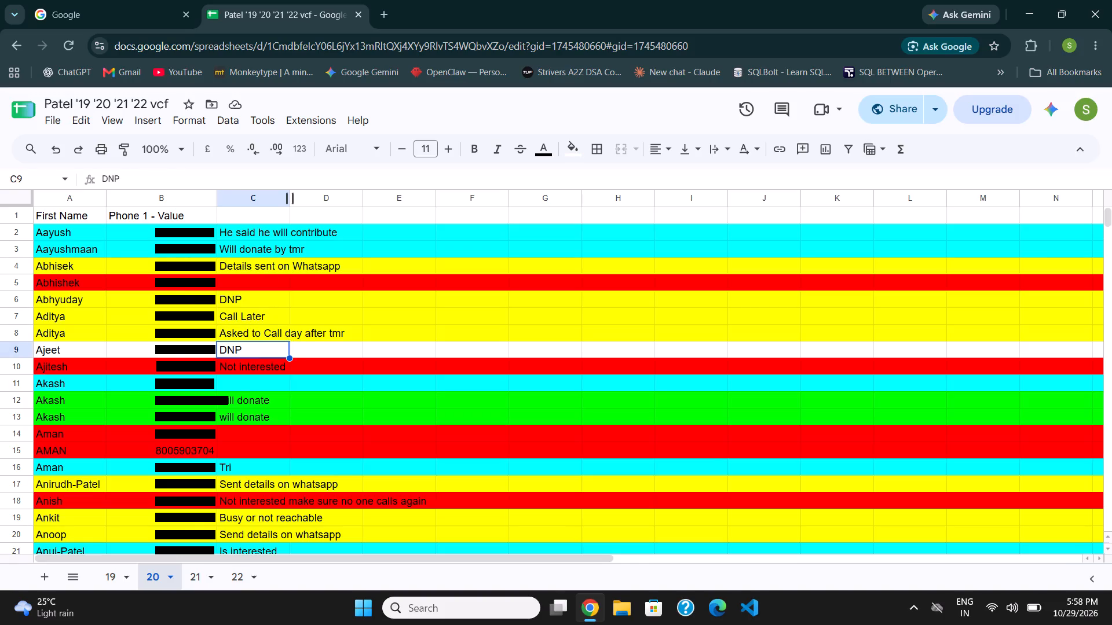
Widen column C of the 20 sheet so that the long call note in row 18 fits inside it.
left_click_drag(291, 197, 437, 238)
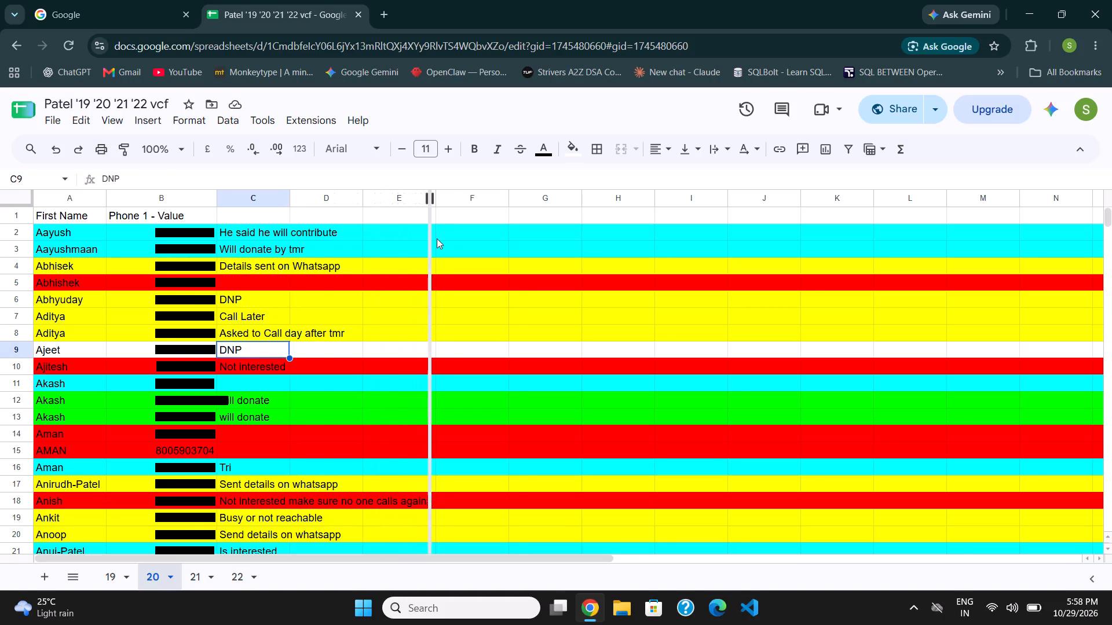
left_click_drag(437, 238, 445, 239)
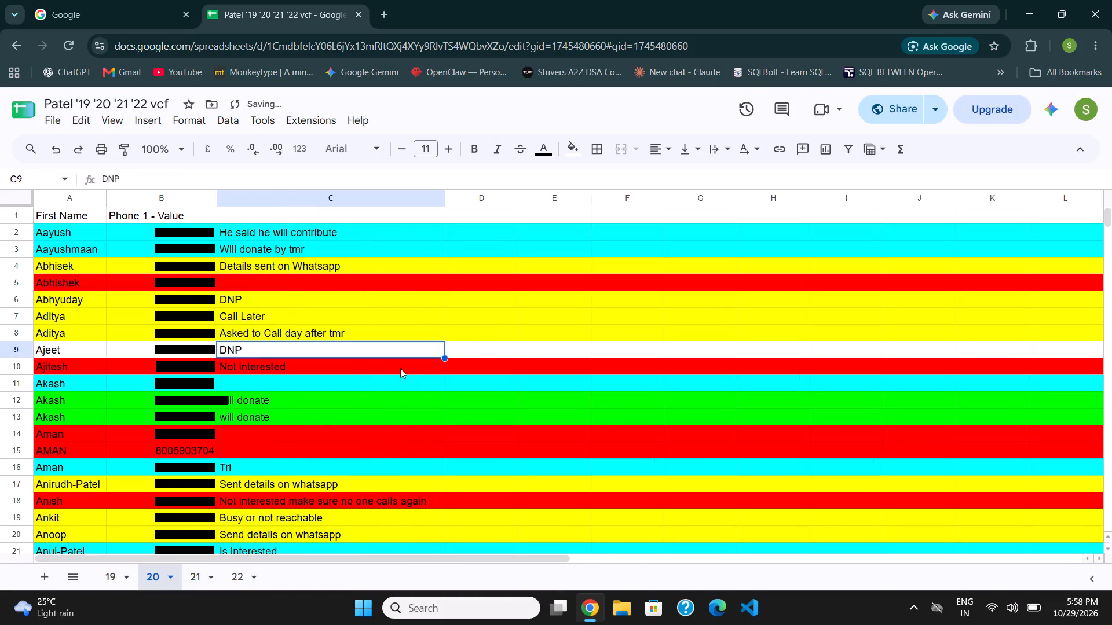
Examine the remaining contact rows of the 20 sheet, comparing fills with call notes from row 10 to row 111.
left_click(396, 369)
left_click(385, 383)
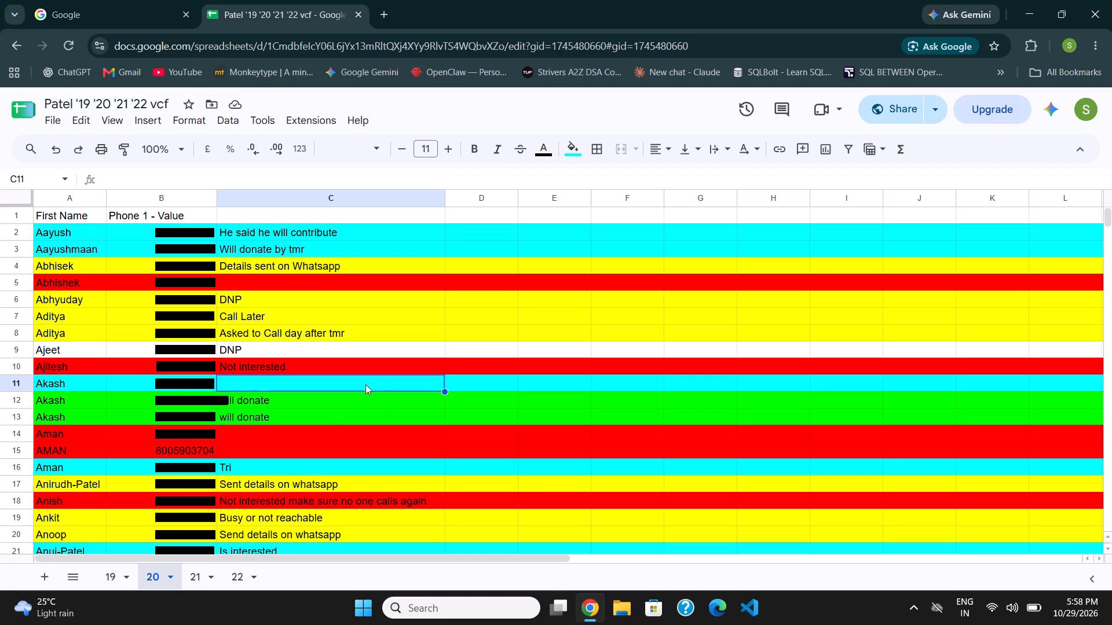
scroll(323, 407, "down", 5)
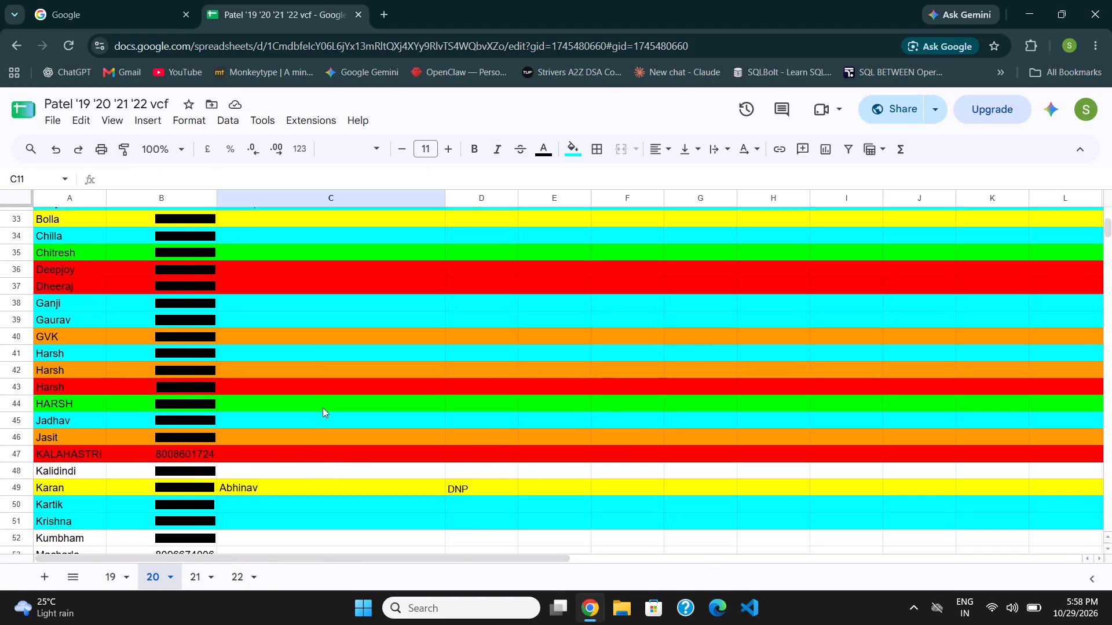
scroll(323, 407, "down", 7)
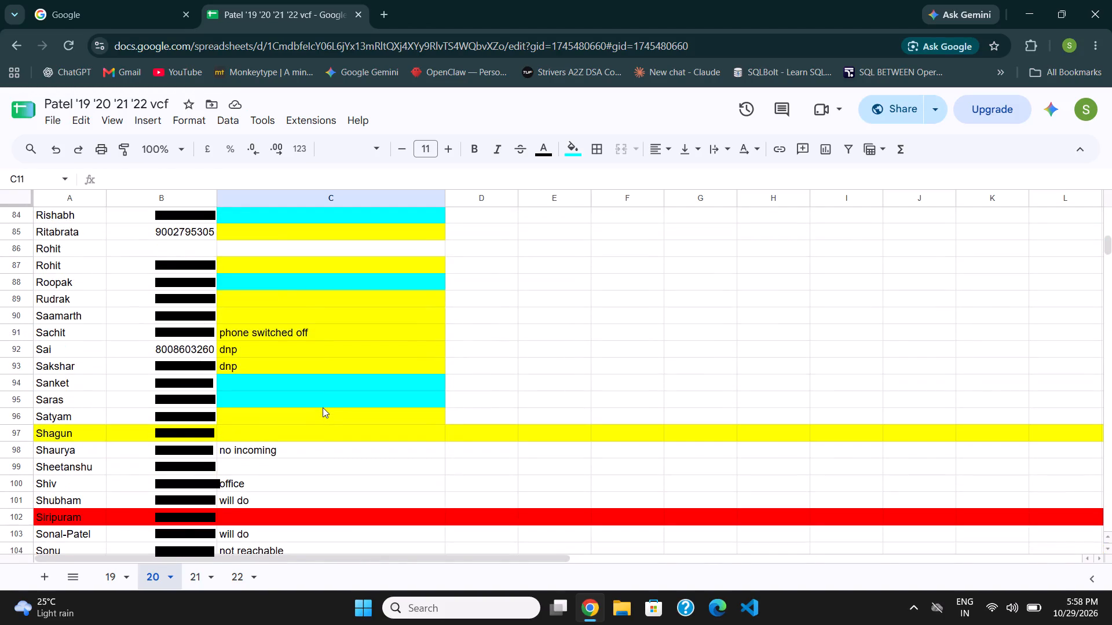
scroll(323, 407, "down", 1)
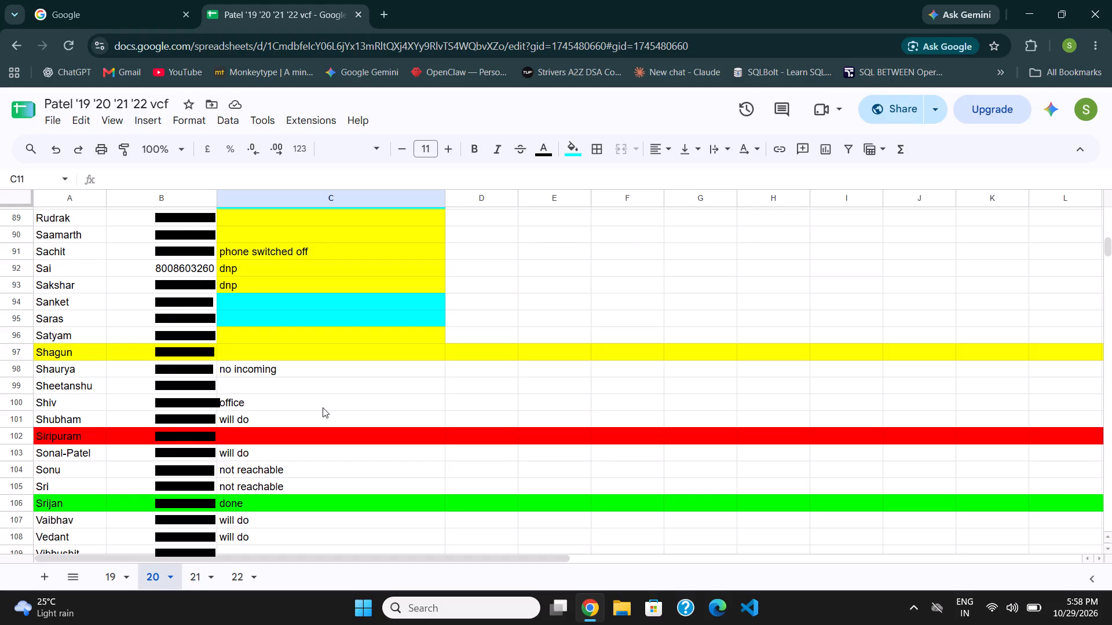
scroll(323, 407, "down", 2)
scroll(323, 407, "up", 10)
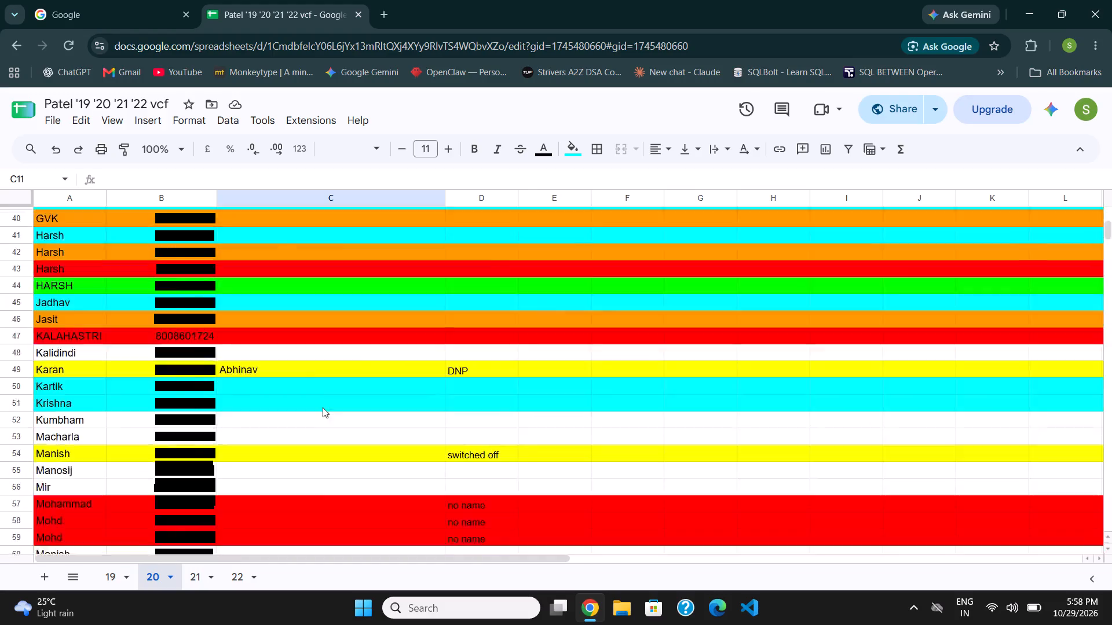
scroll(323, 407, "down", 9)
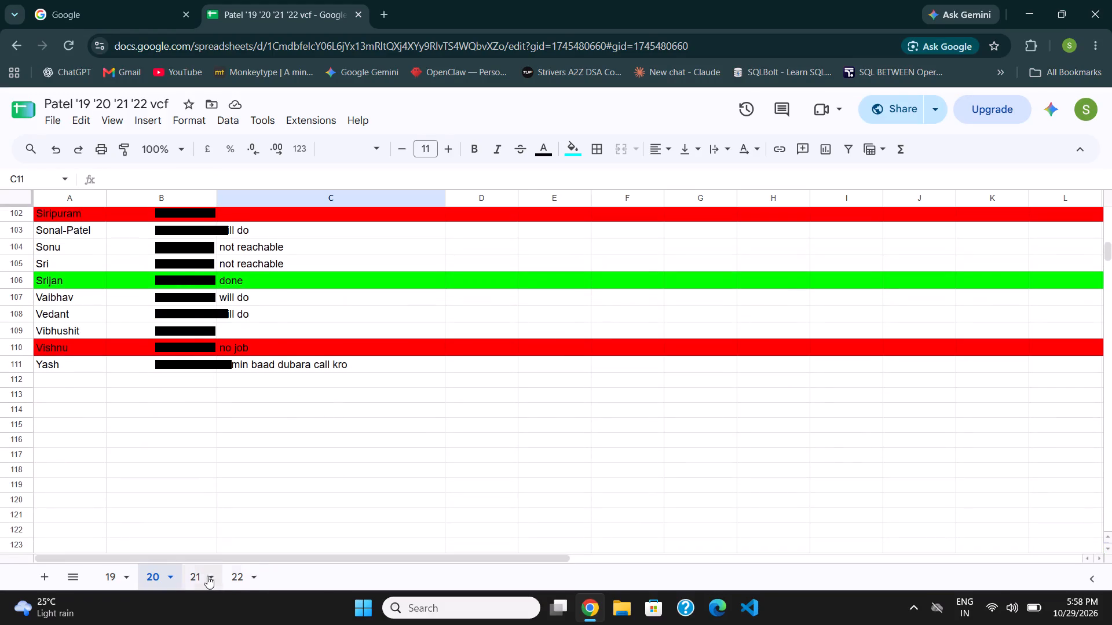
Open the 21 sheet and examine its row fills and call notes down to the last contact in row 110.
left_click(201, 579)
scroll(386, 321, "down", 3)
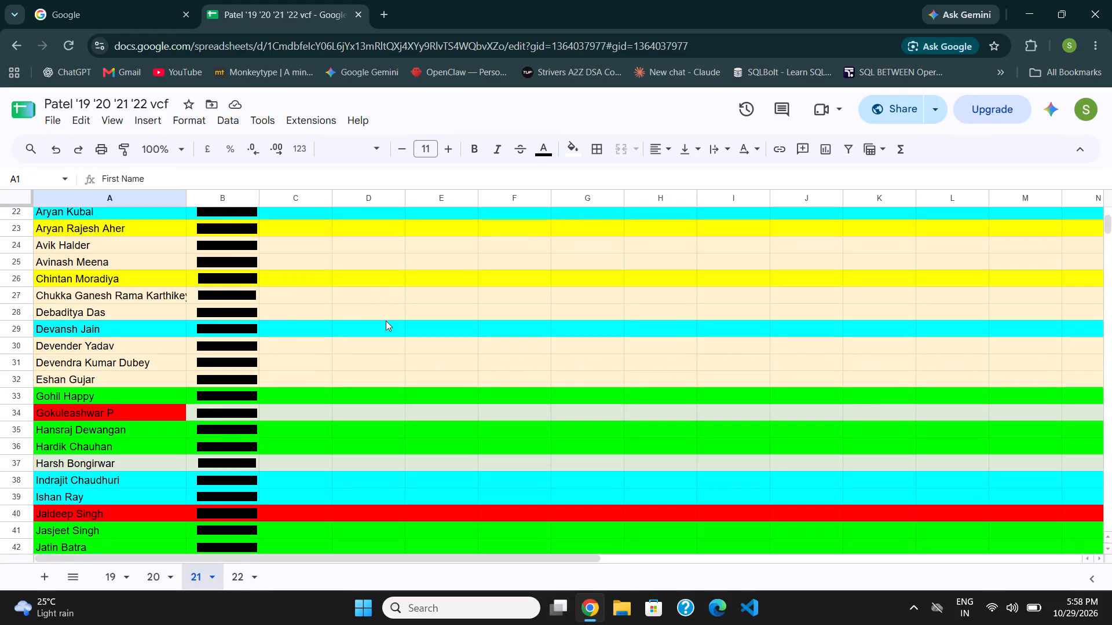
scroll(386, 321, "down", 6)
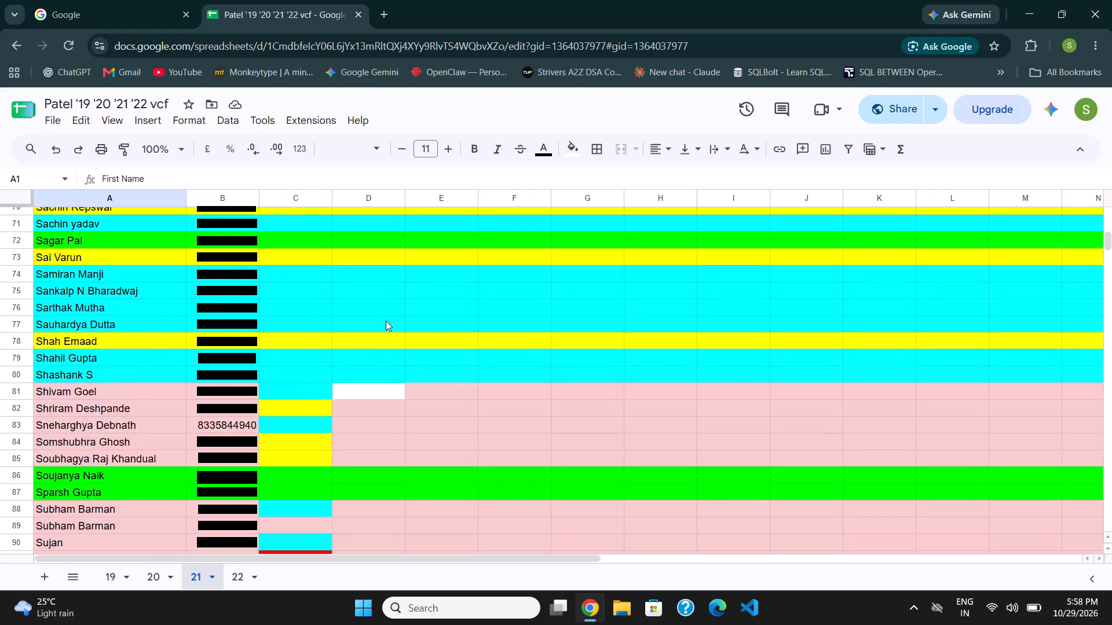
scroll(386, 321, "down", 4)
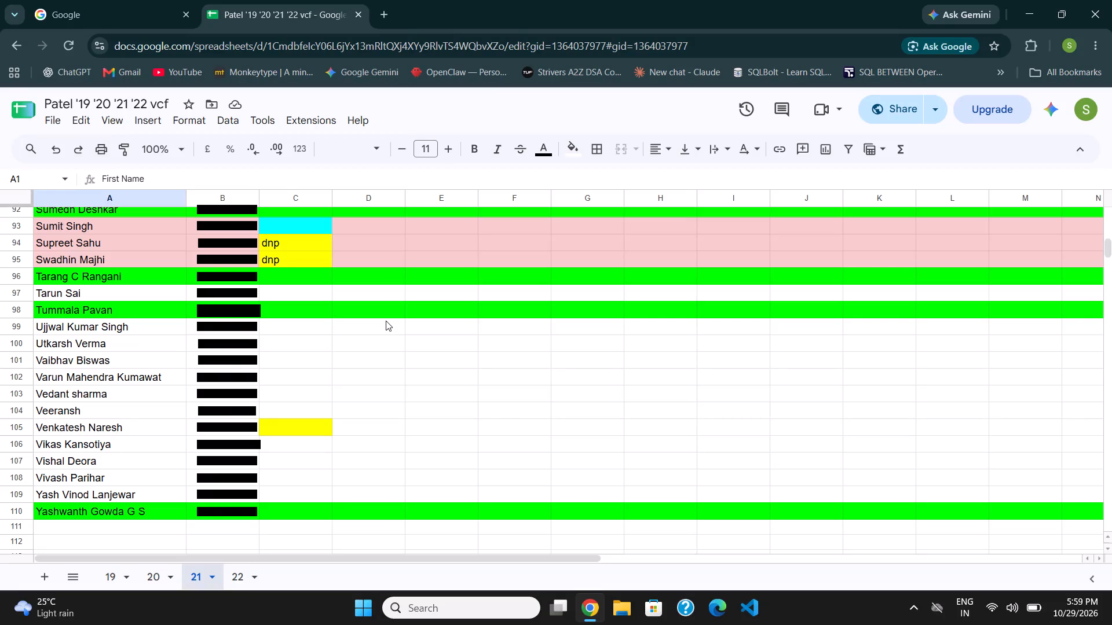
scroll(386, 321, "left", 1)
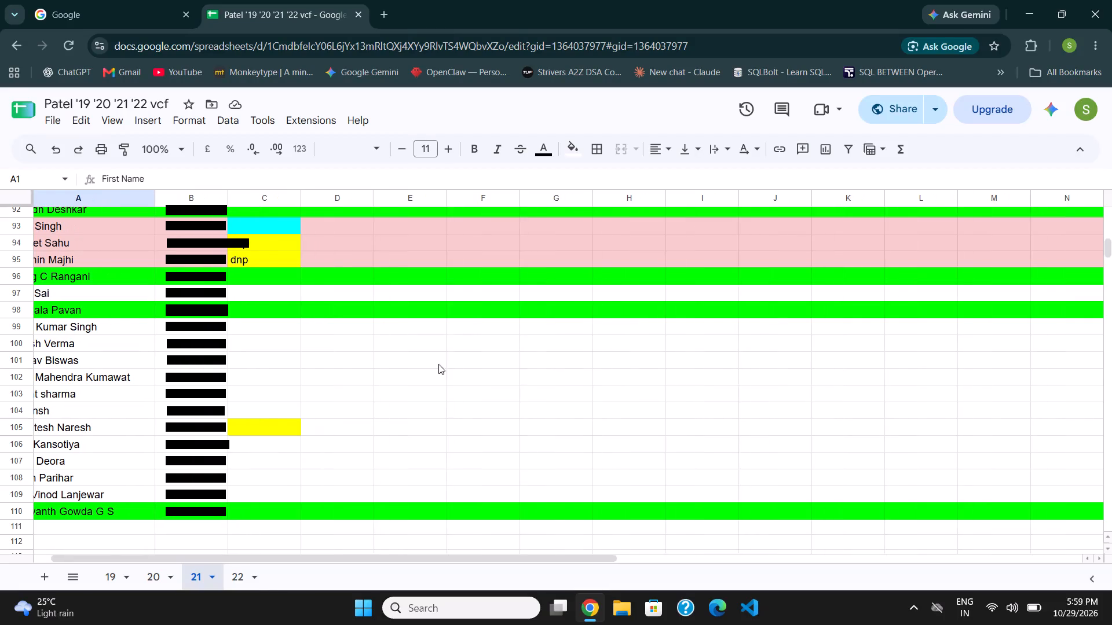
scroll(438, 372, "right", 3)
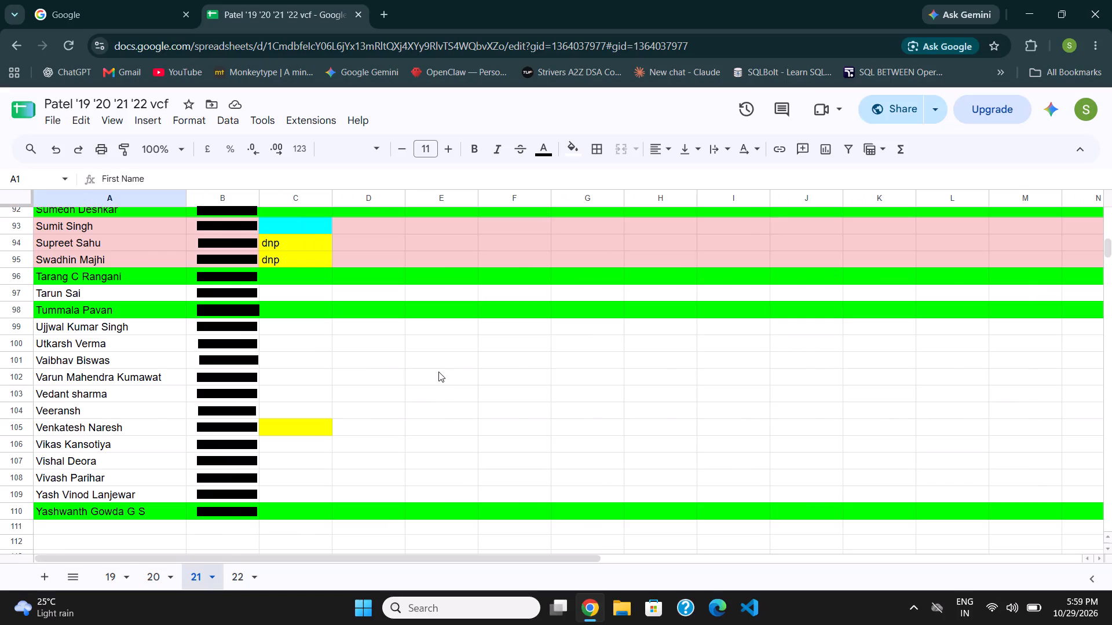
scroll(332, 373, "up", 12)
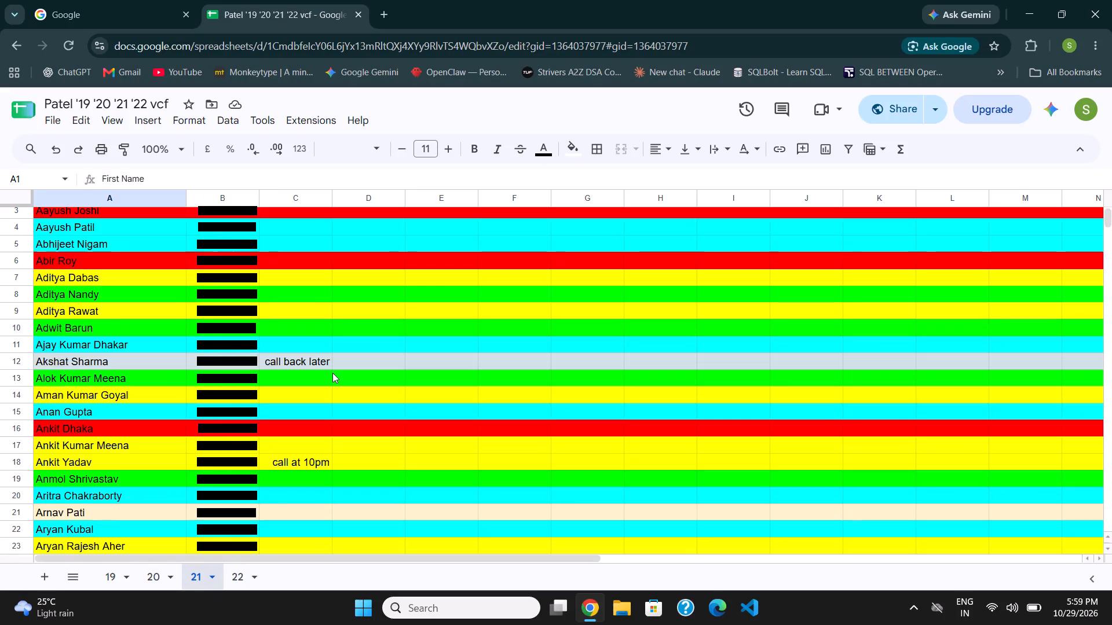
scroll(332, 373, "up", 6)
scroll(332, 373, "down", 7)
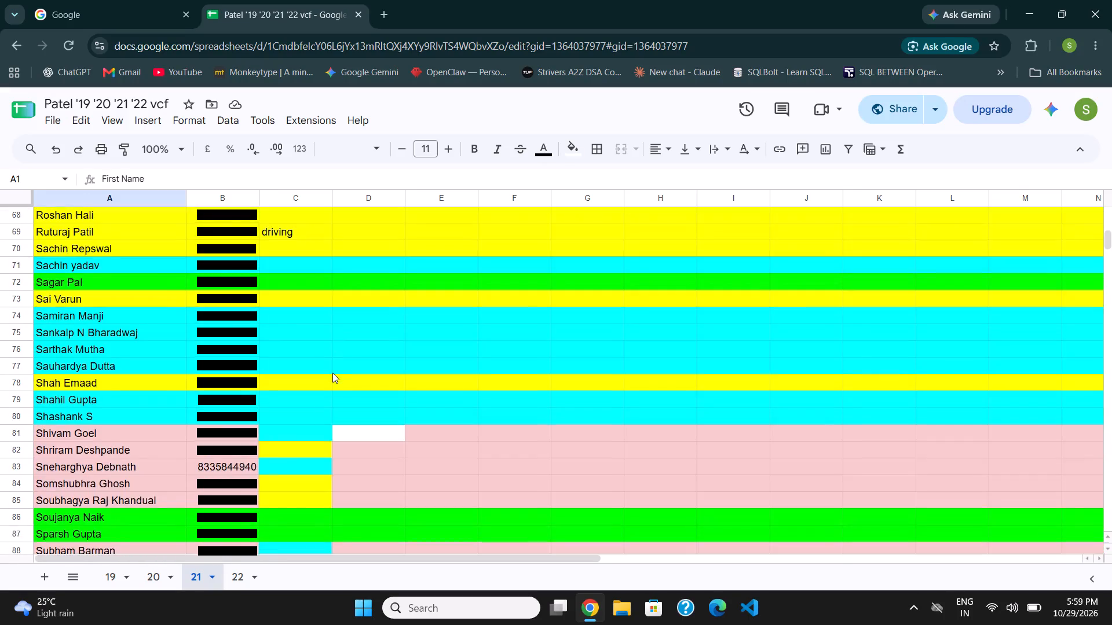
scroll(332, 373, "down", 7)
scroll(342, 328, "up", 1)
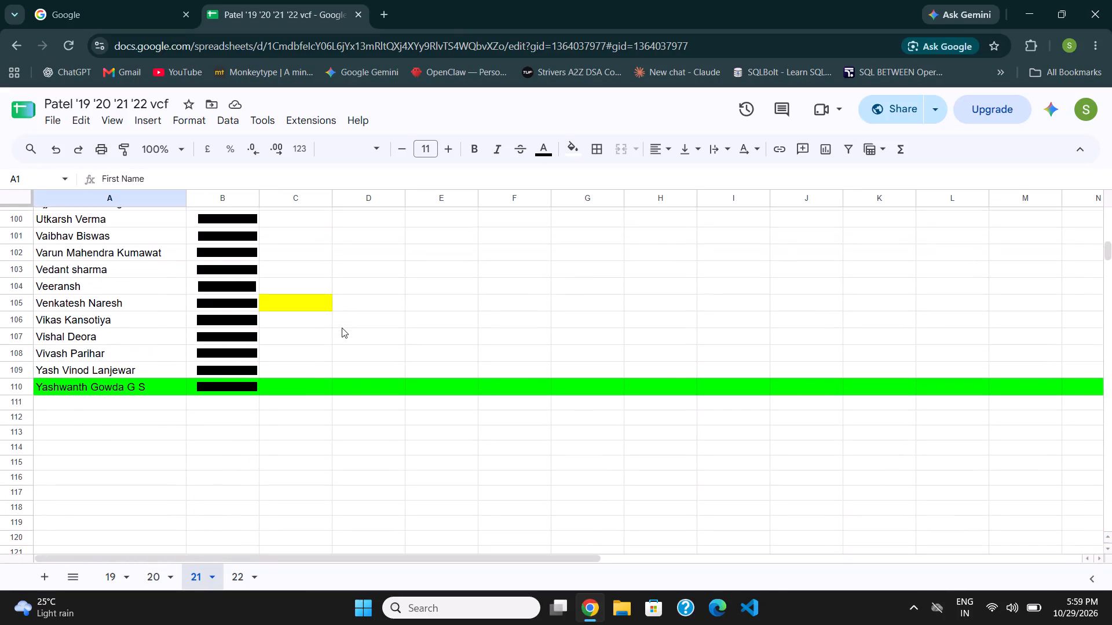
Review the 21 sheet again from its last contacts back up to row 1, checking partly filled and off-palette rows.
scroll(342, 328, "up", 1)
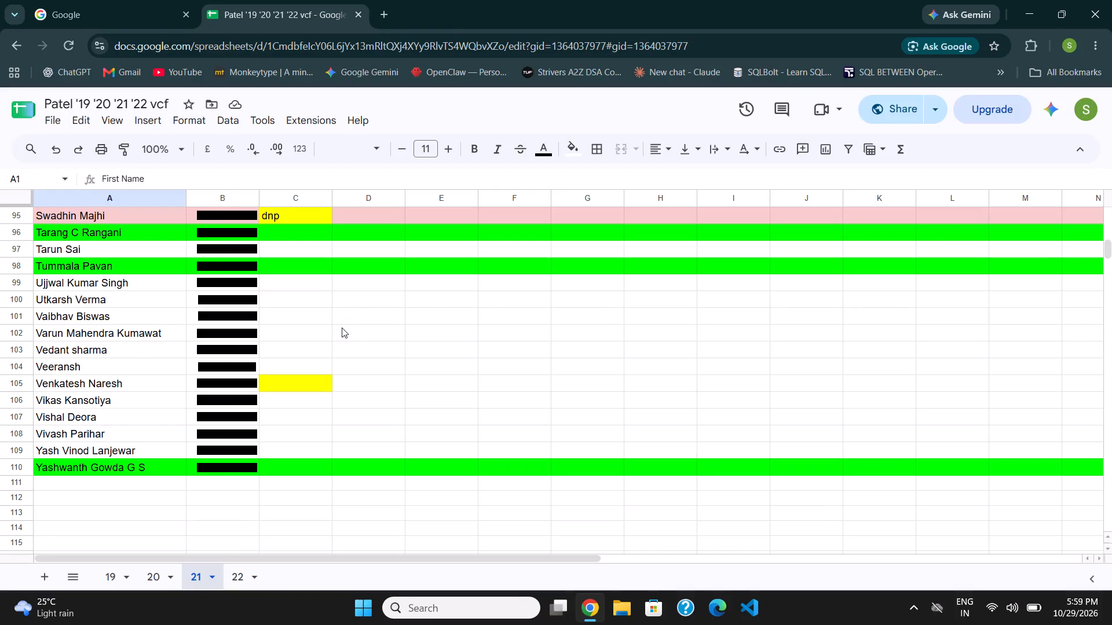
scroll(382, 358, "up", 1)
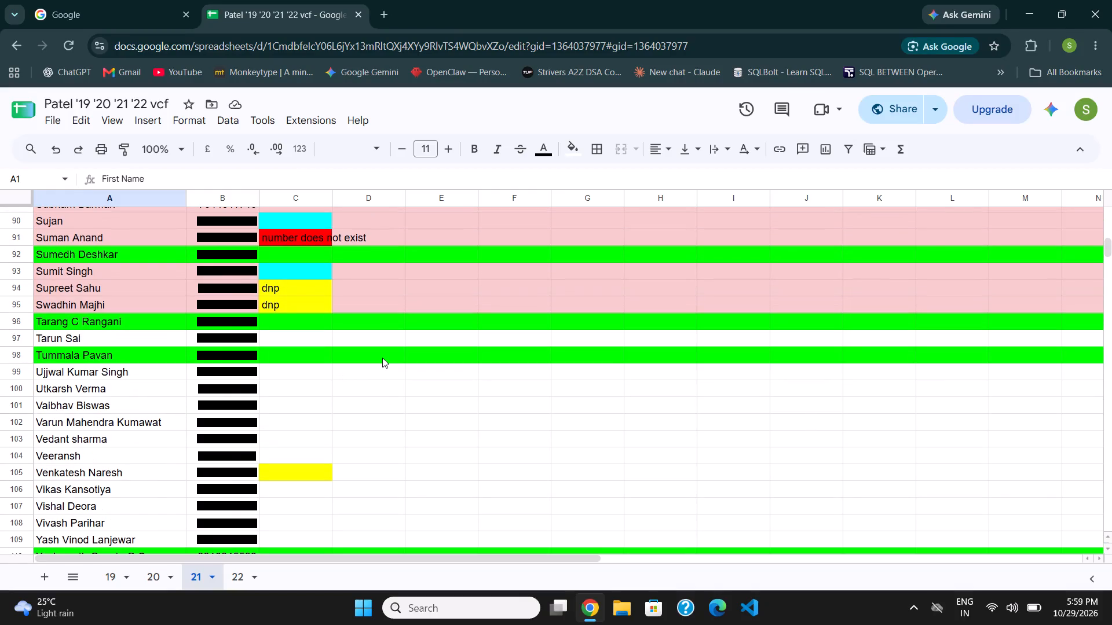
scroll(382, 358, "up", 2)
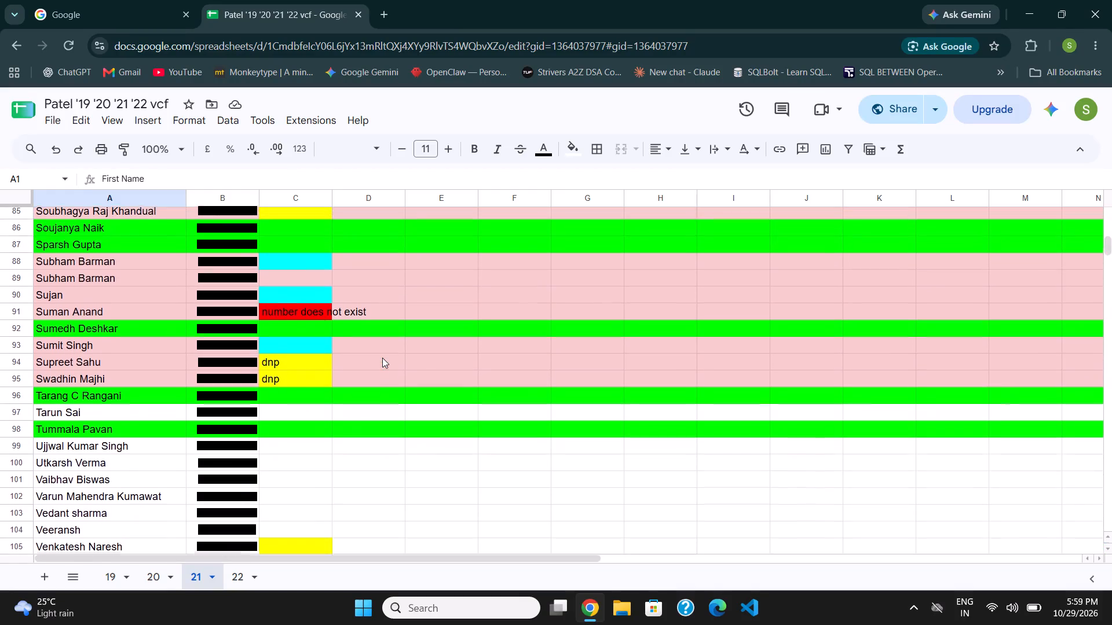
scroll(382, 358, "up", 2)
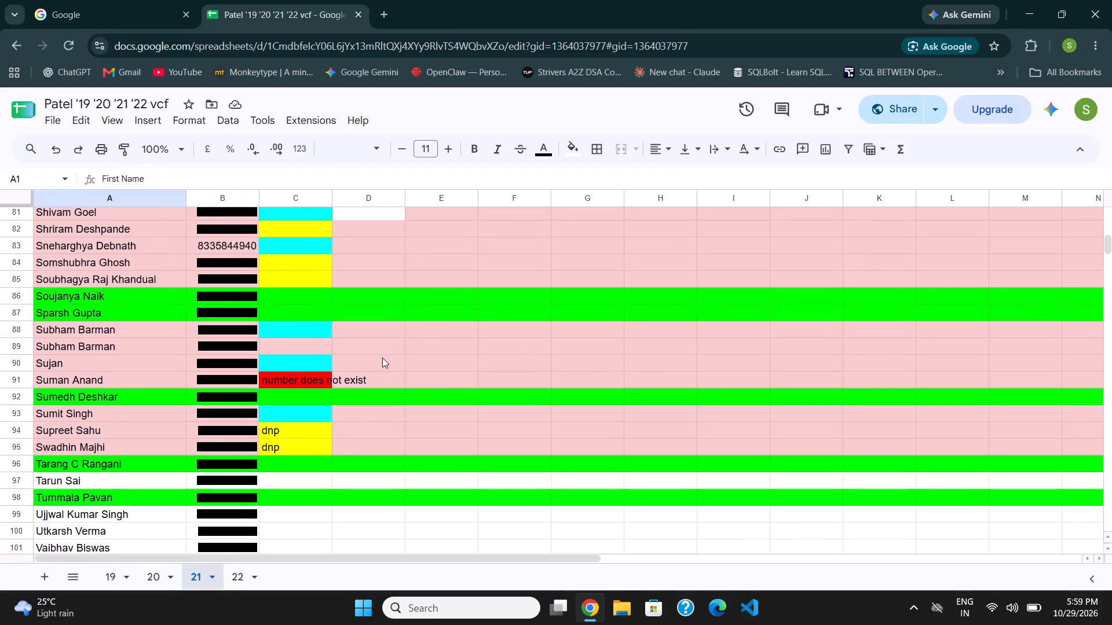
scroll(382, 358, "up", 20)
scroll(382, 358, "up", 3)
scroll(451, 487, "down", 1)
scroll(451, 487, "up", 3)
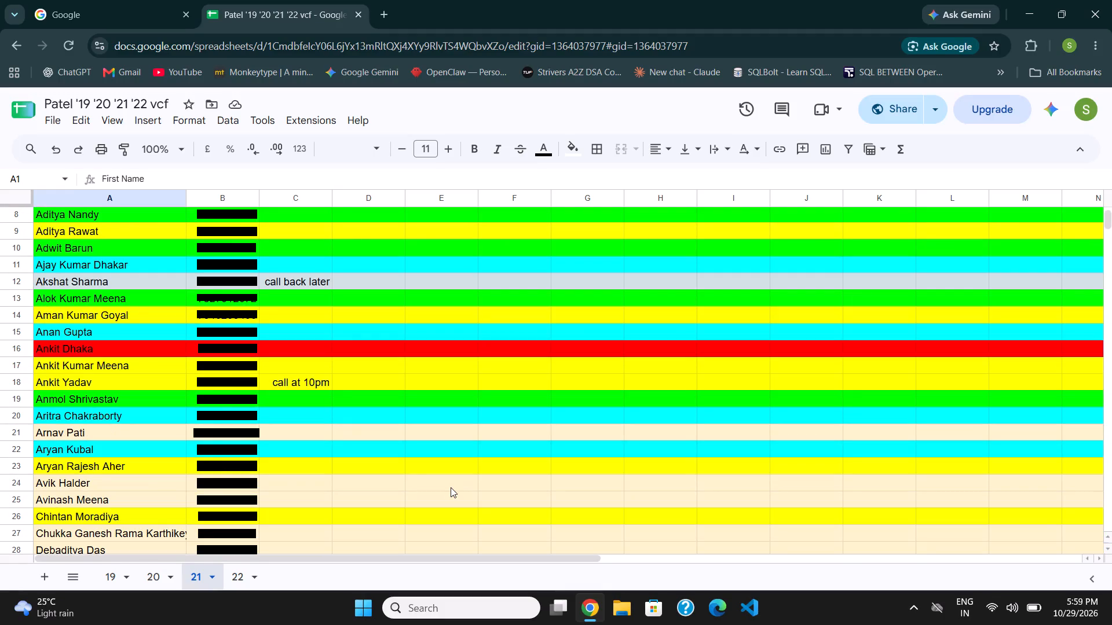
scroll(361, 428, "up", 4)
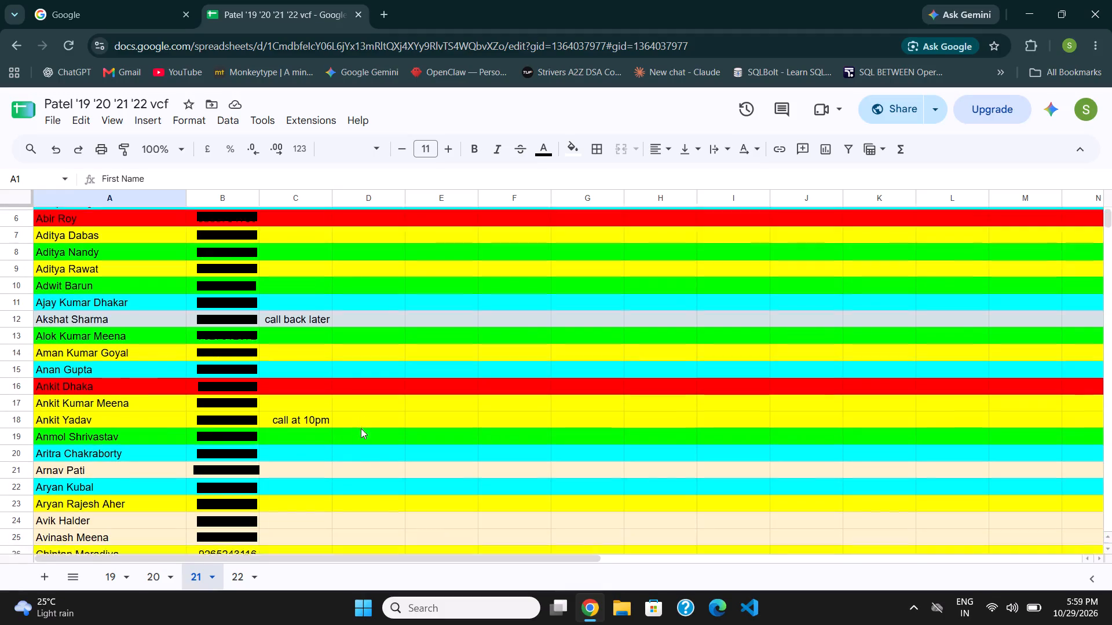
scroll(361, 428, "up", 2)
scroll(316, 314, "right", 2)
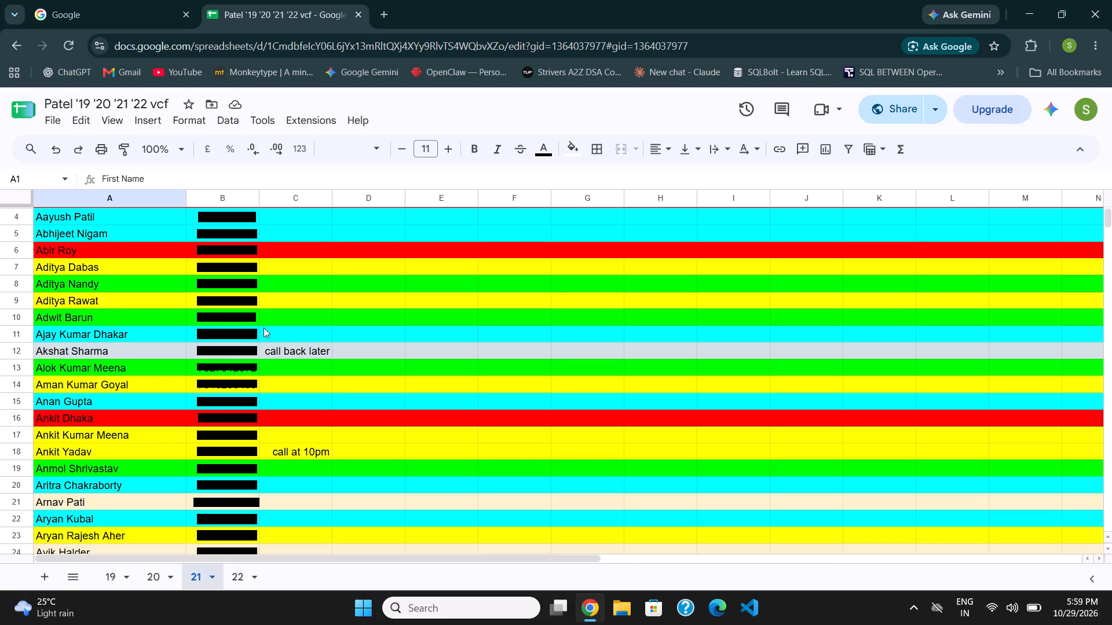
scroll(264, 328, "up", 1)
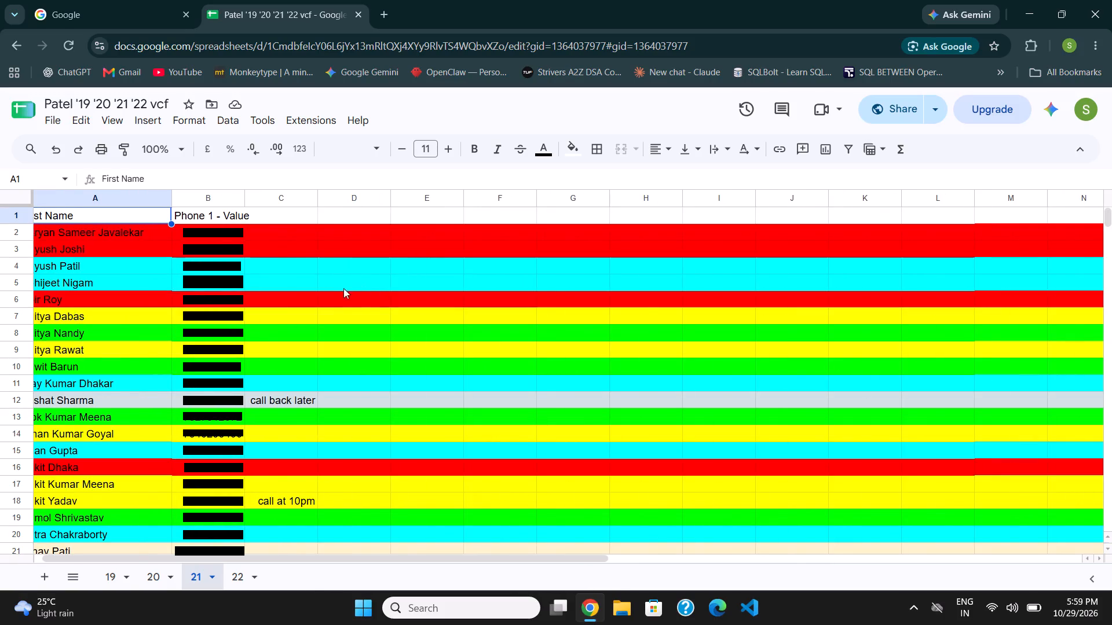
Skim the 21 sheet's row fills and call notes once more, from the first contacts to the unfilled rows near the end.
left_click(91, 266)
left_click(94, 285)
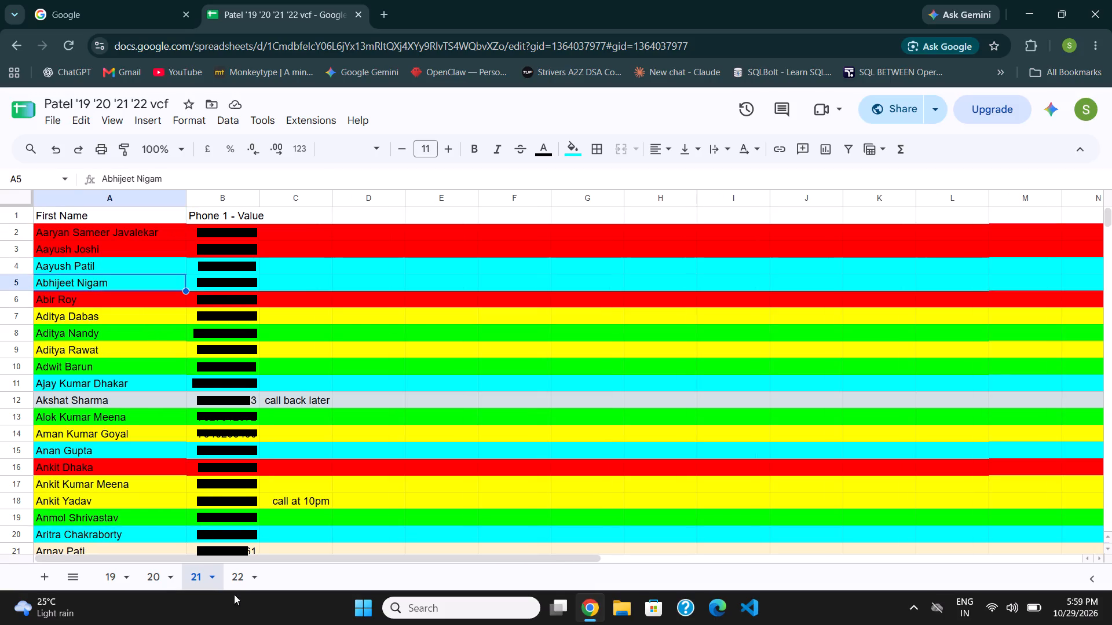
scroll(288, 497, "down", 3)
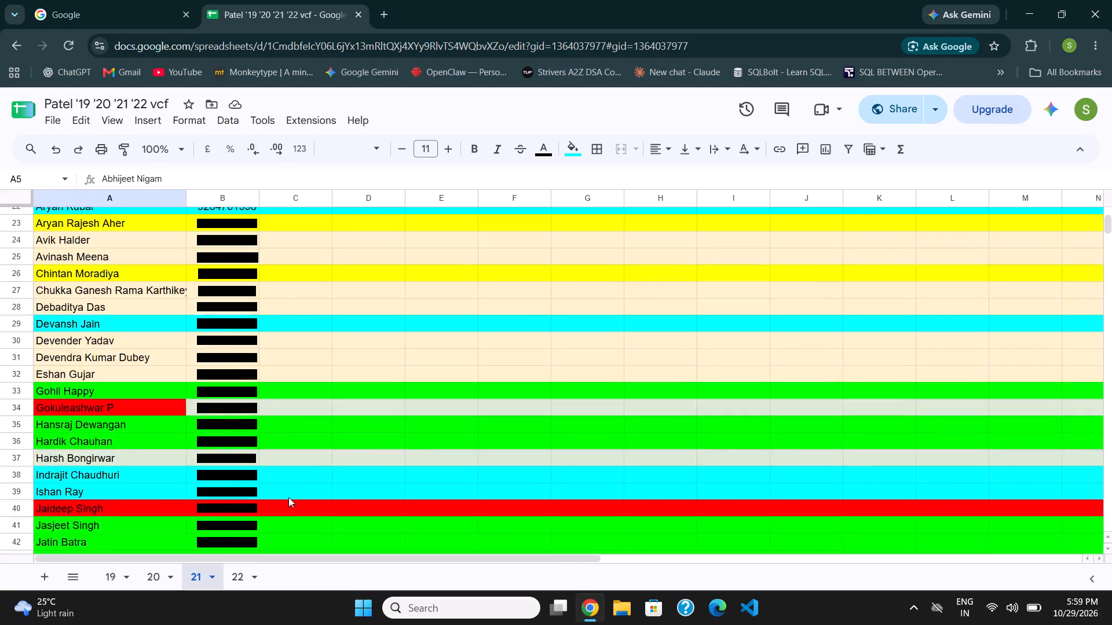
scroll(288, 497, "down", 7)
scroll(288, 497, "up", 1)
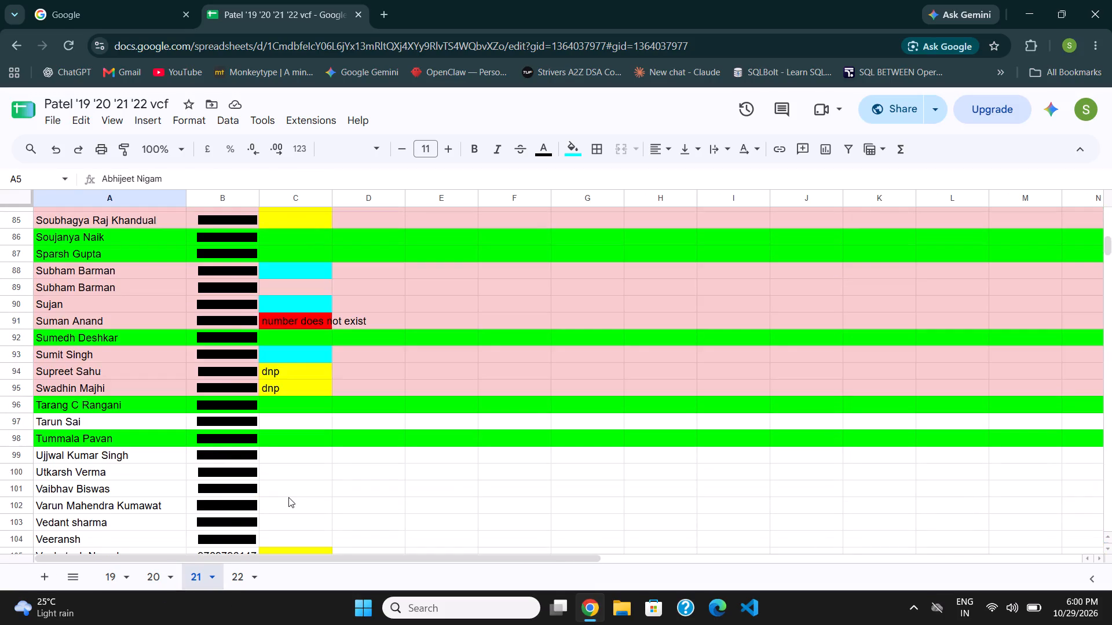
scroll(288, 497, "down", 1)
scroll(316, 405, "up", 17)
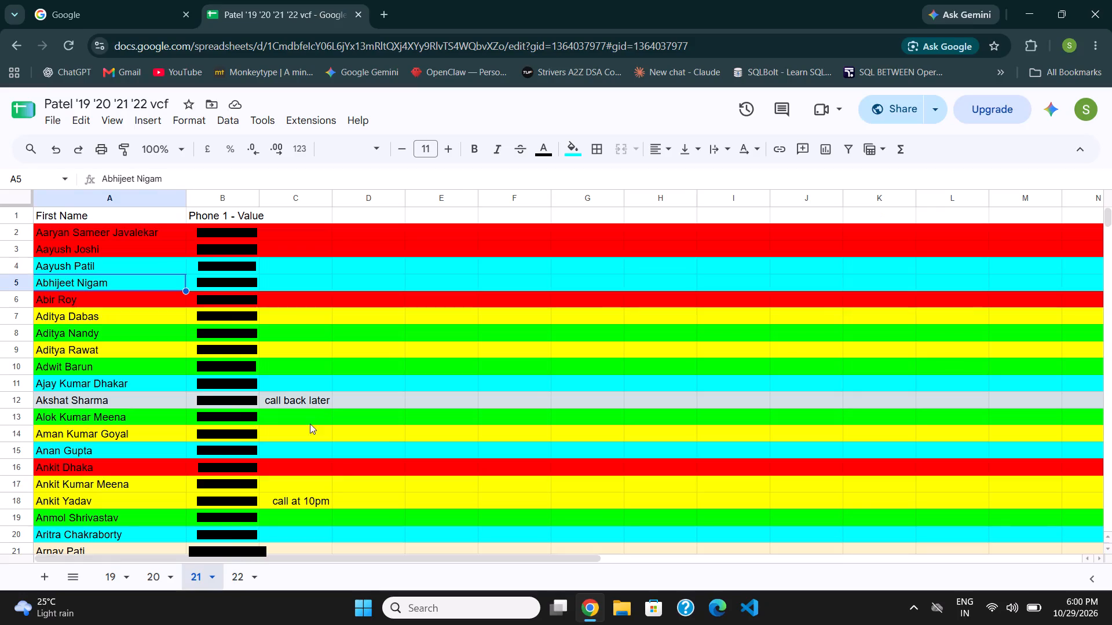
Return to the 20 sheet and compare row fills with call notes, from the last contacts back up to the middle rows.
left_click(152, 575)
scroll(304, 261, "up", 4)
scroll(304, 261, "down", 1)
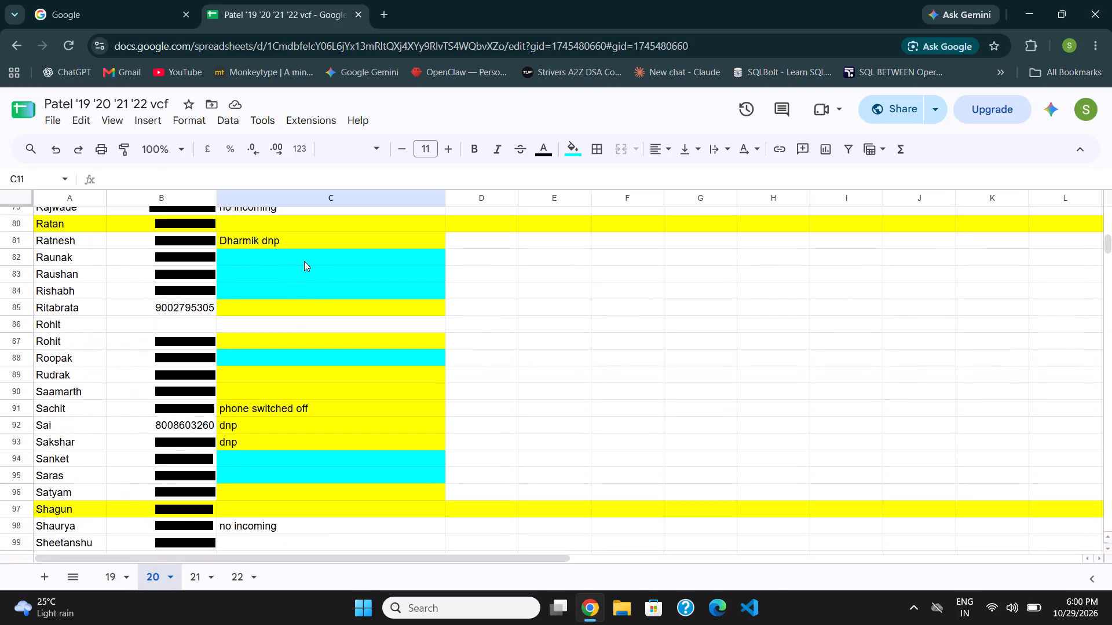
scroll(304, 261, "down", 3)
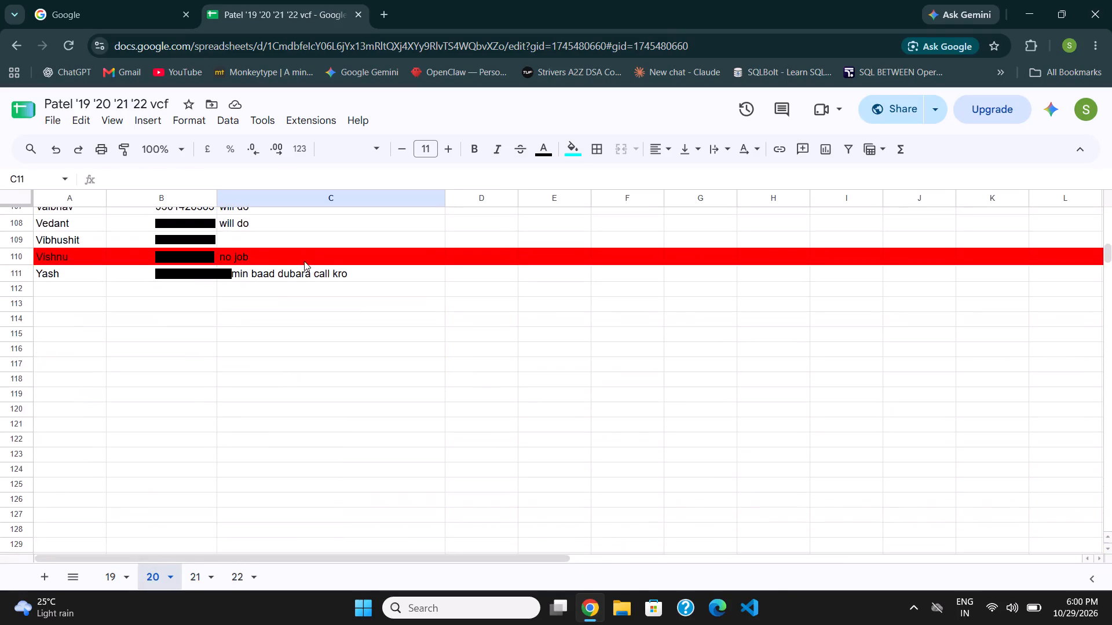
scroll(304, 261, "up", 7)
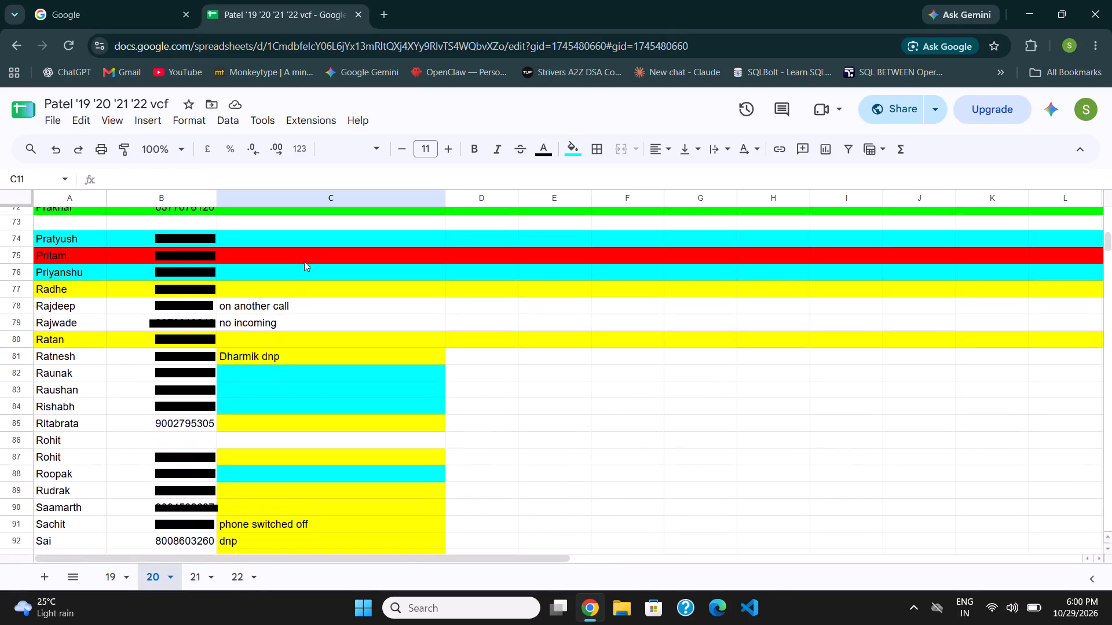
scroll(304, 261, "up", 4)
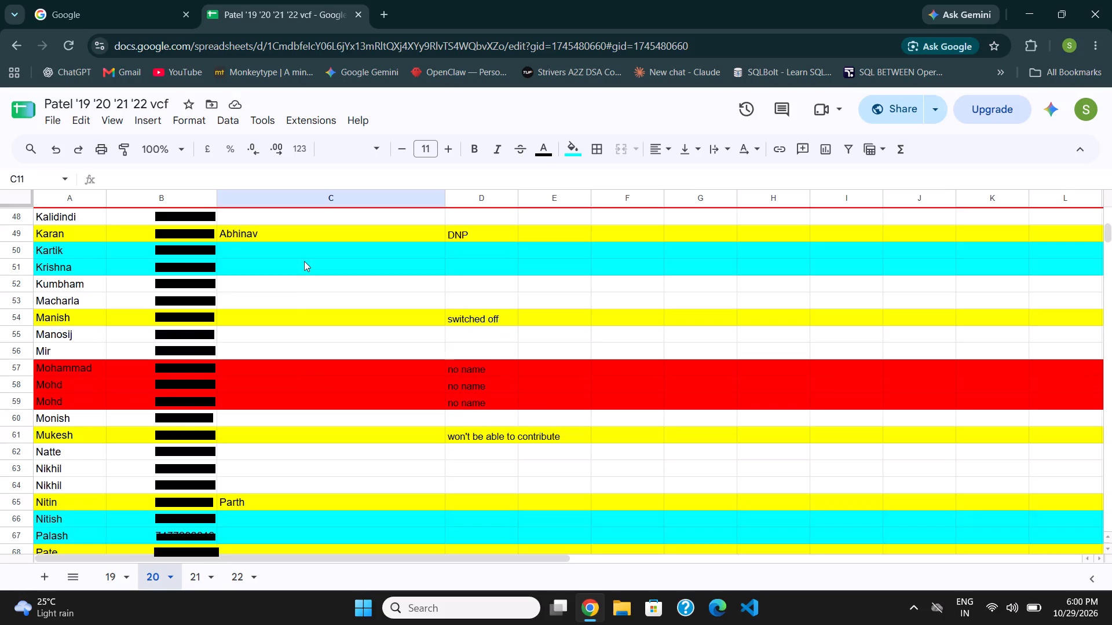
scroll(304, 261, "up", 1)
scroll(333, 306, "down", 1)
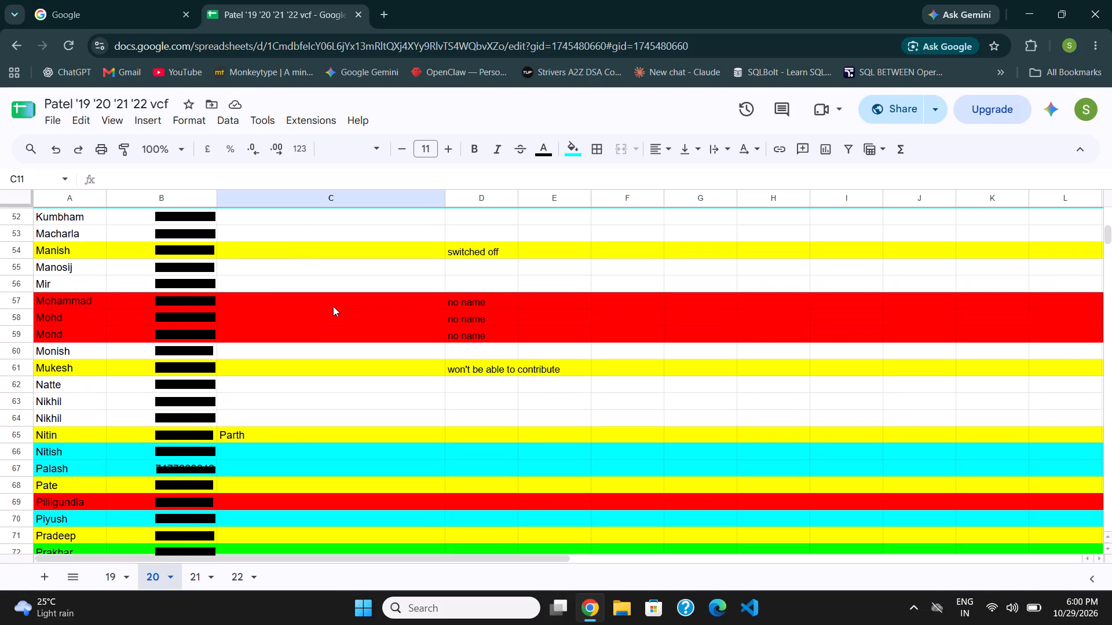
Fill the whole of row 61 in the 20 sheet, noted "won't be able to contribute", with red.
left_click(17, 365)
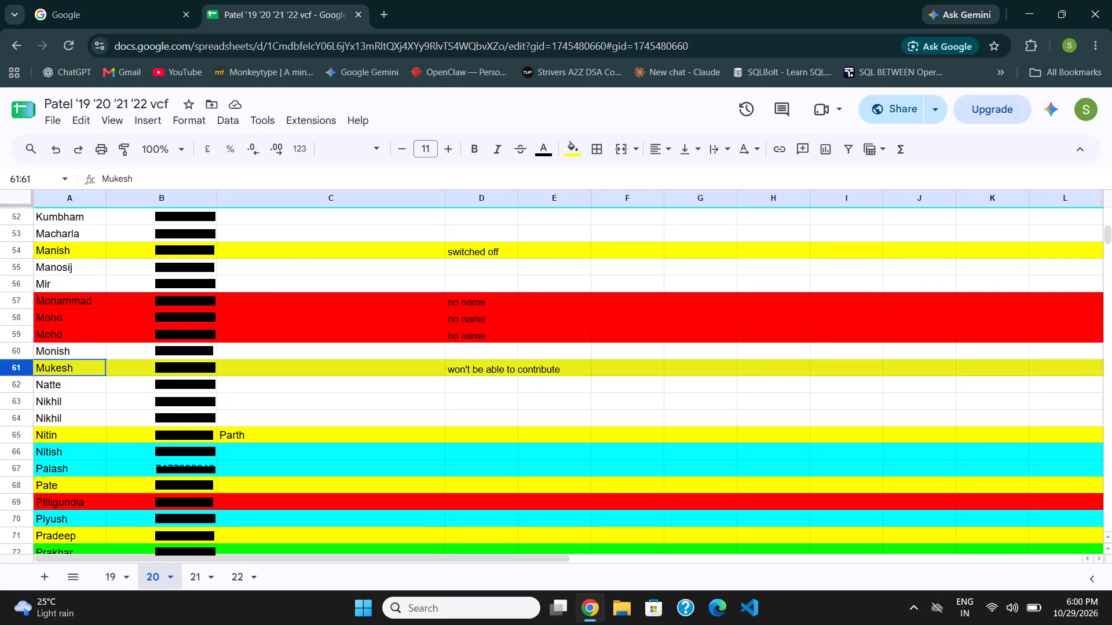
left_click(576, 149)
left_click(593, 218)
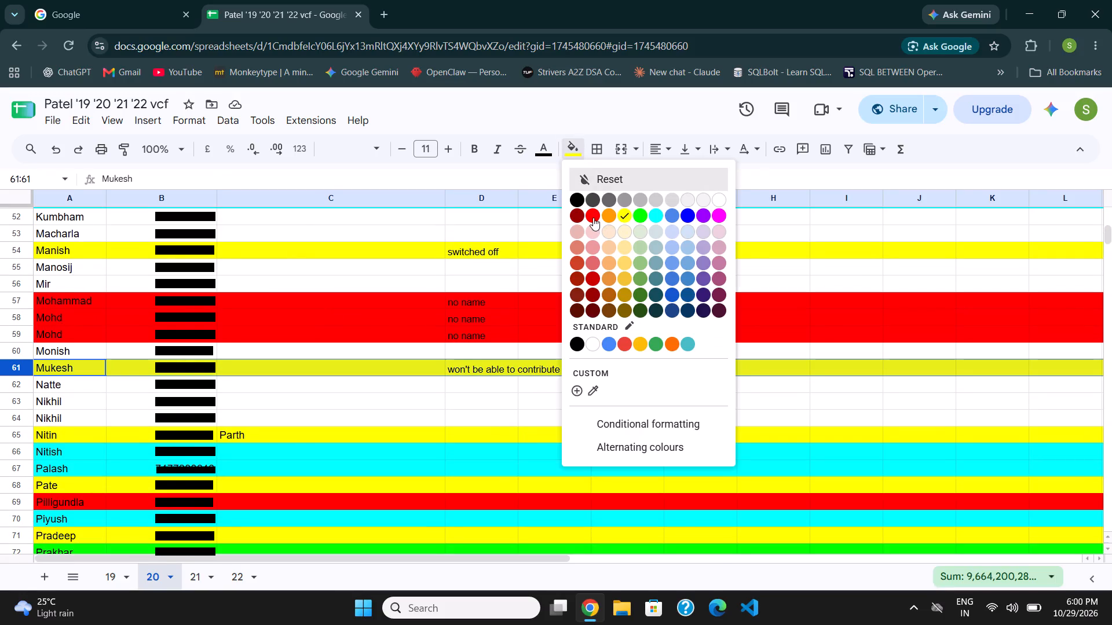
left_click(533, 292)
Examine the fills and call notes of the 20 sheet below row 61, down to the last contact in row 111.
scroll(473, 380, "down", 1)
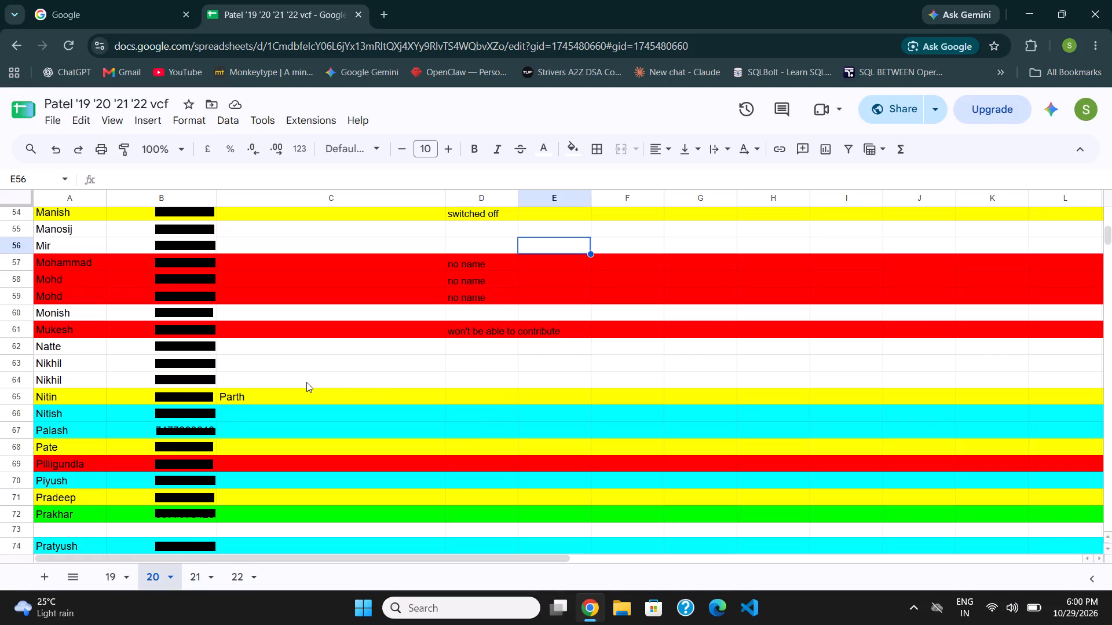
scroll(306, 382, "down", 1)
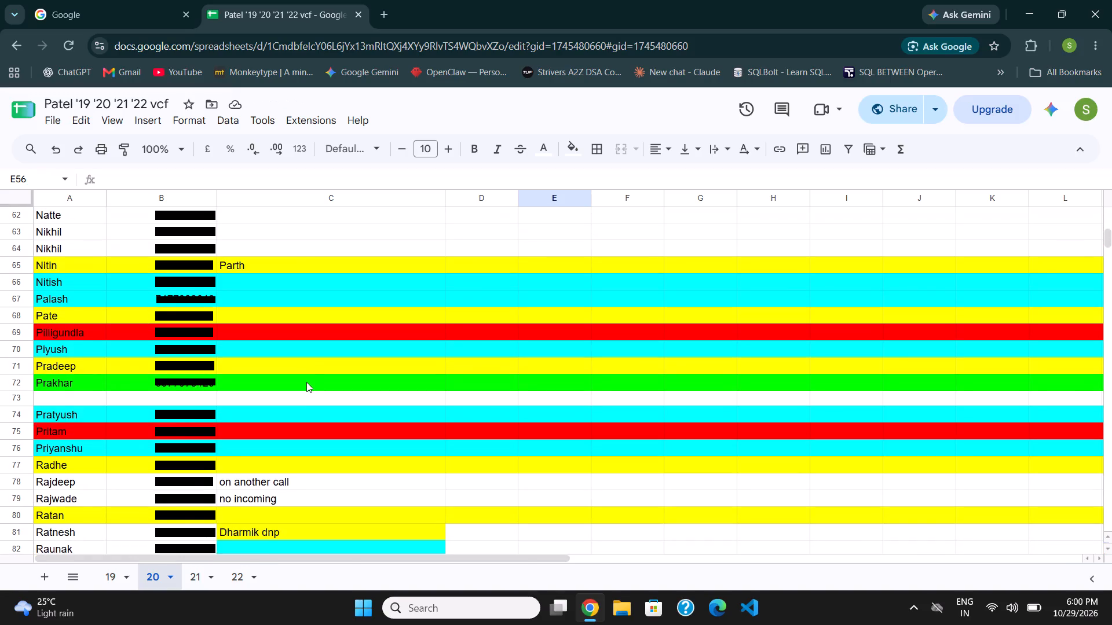
scroll(306, 382, "down", 5)
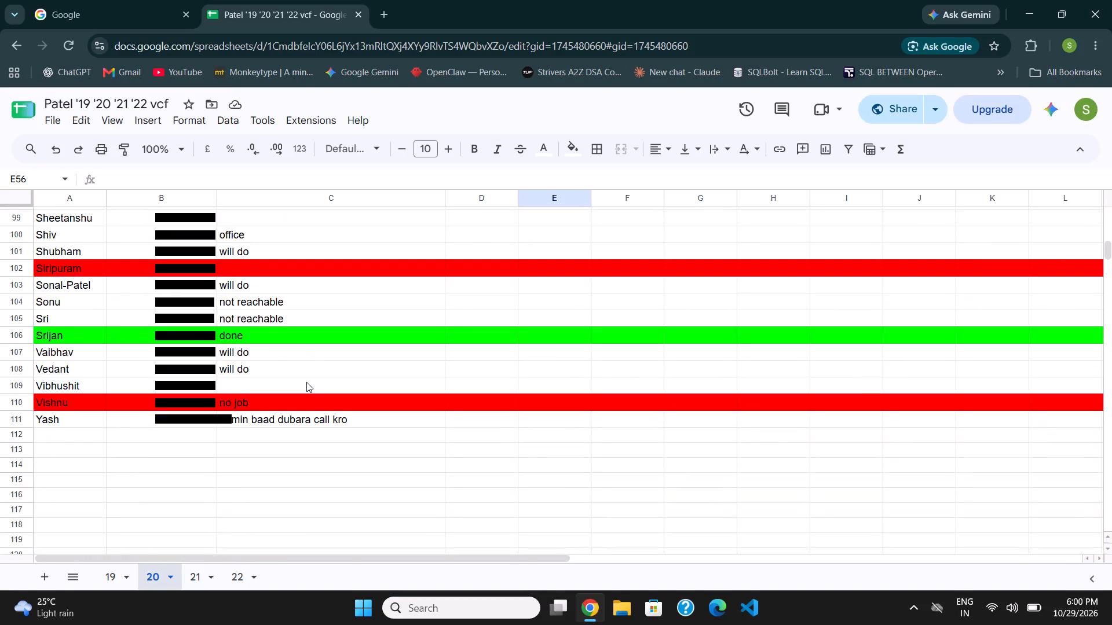
scroll(306, 382, "down", 1)
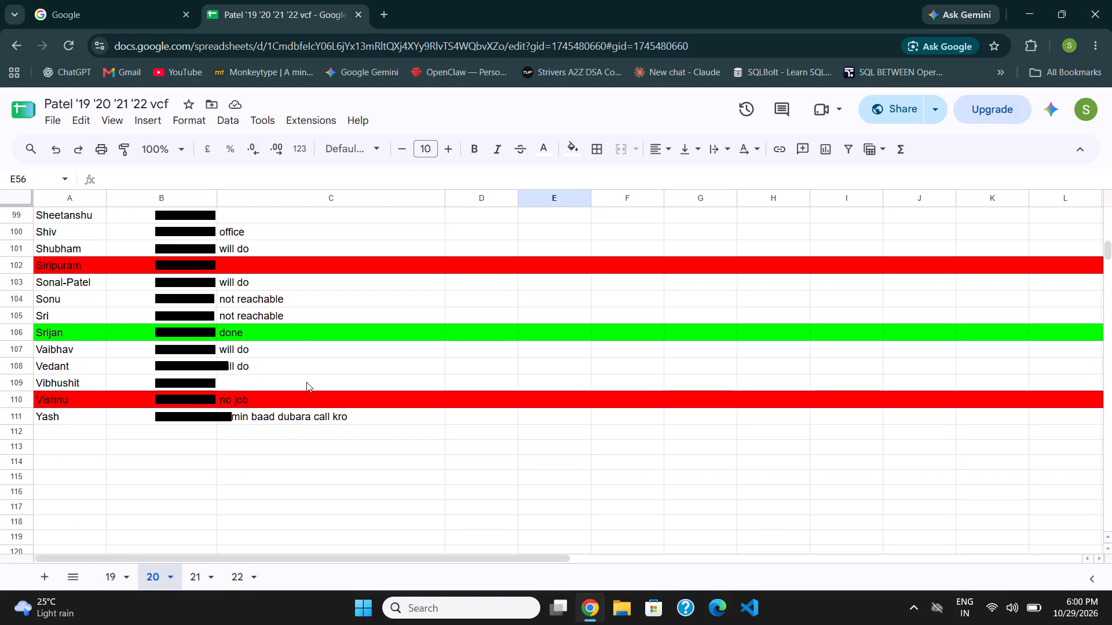
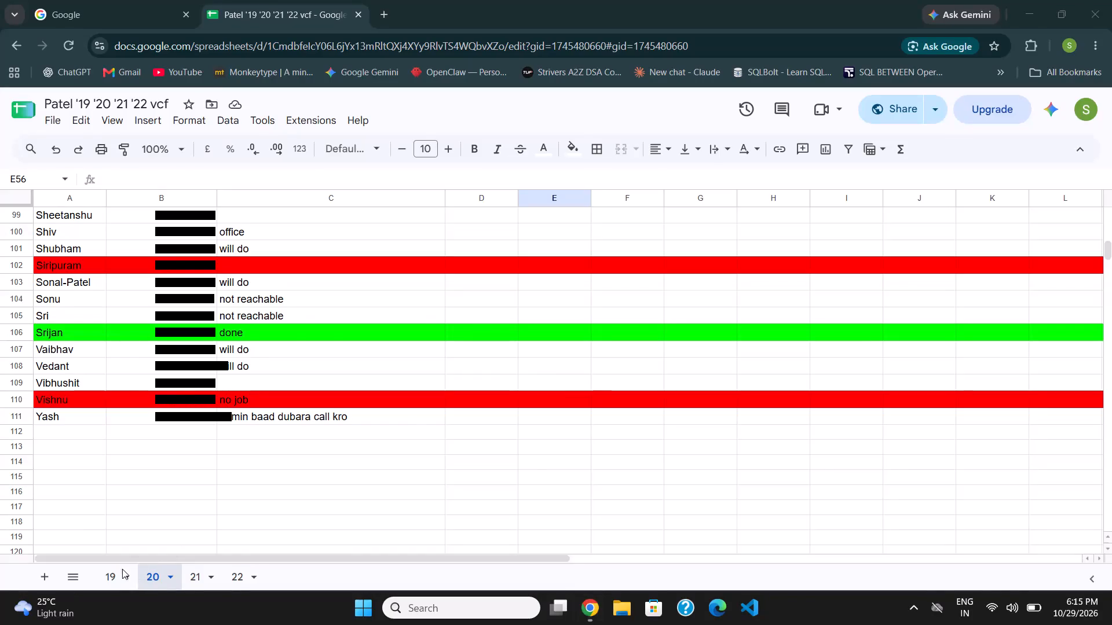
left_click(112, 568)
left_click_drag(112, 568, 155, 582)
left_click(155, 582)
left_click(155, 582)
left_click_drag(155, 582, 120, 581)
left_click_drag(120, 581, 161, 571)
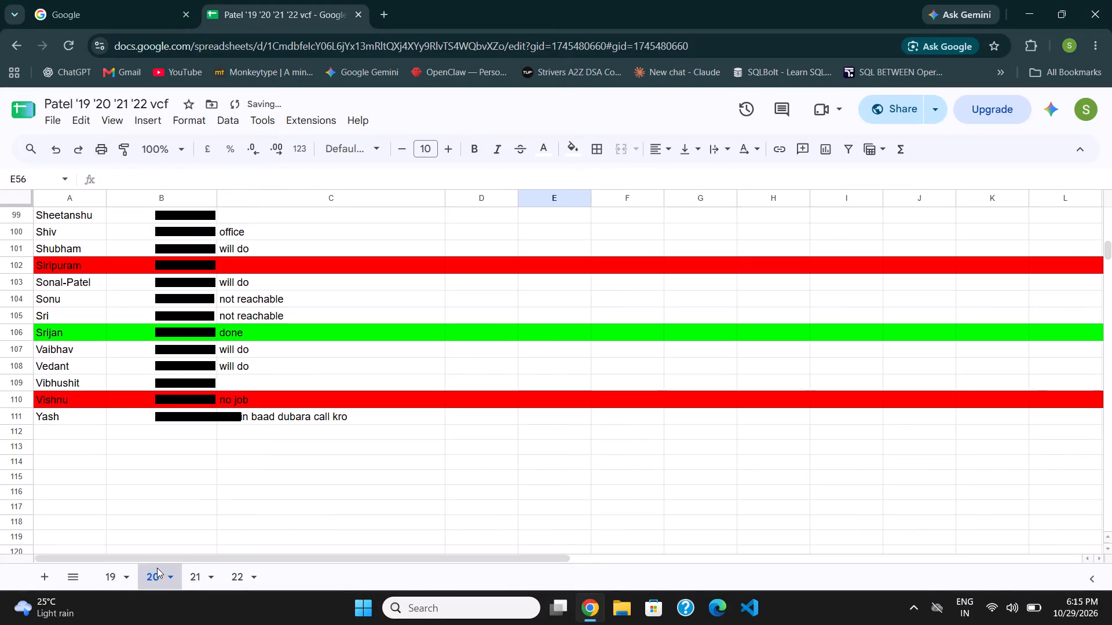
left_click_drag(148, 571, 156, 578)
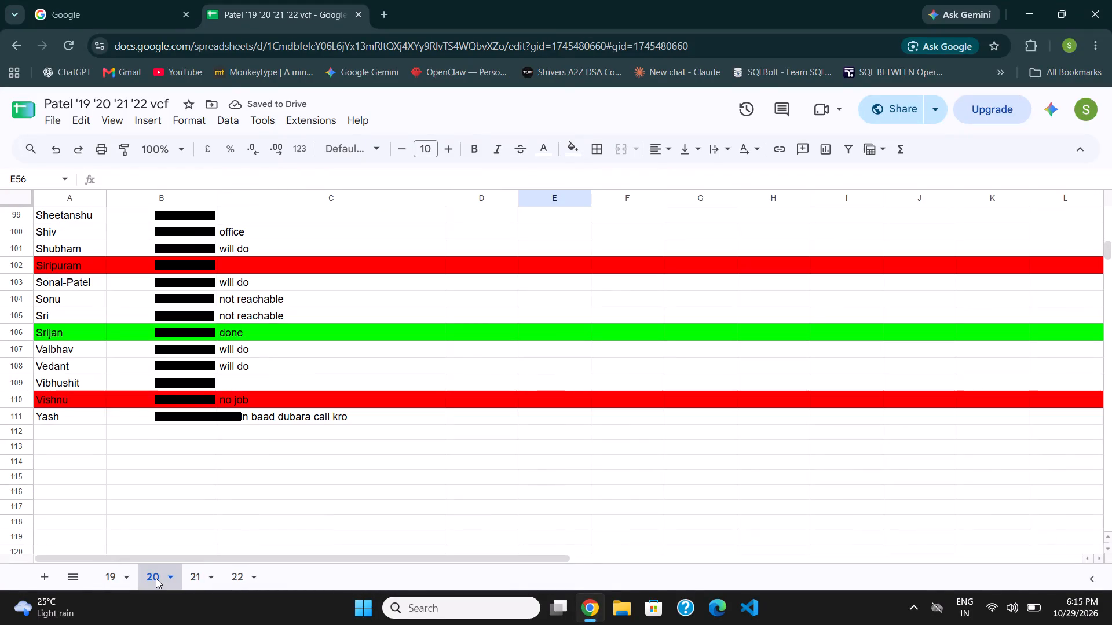
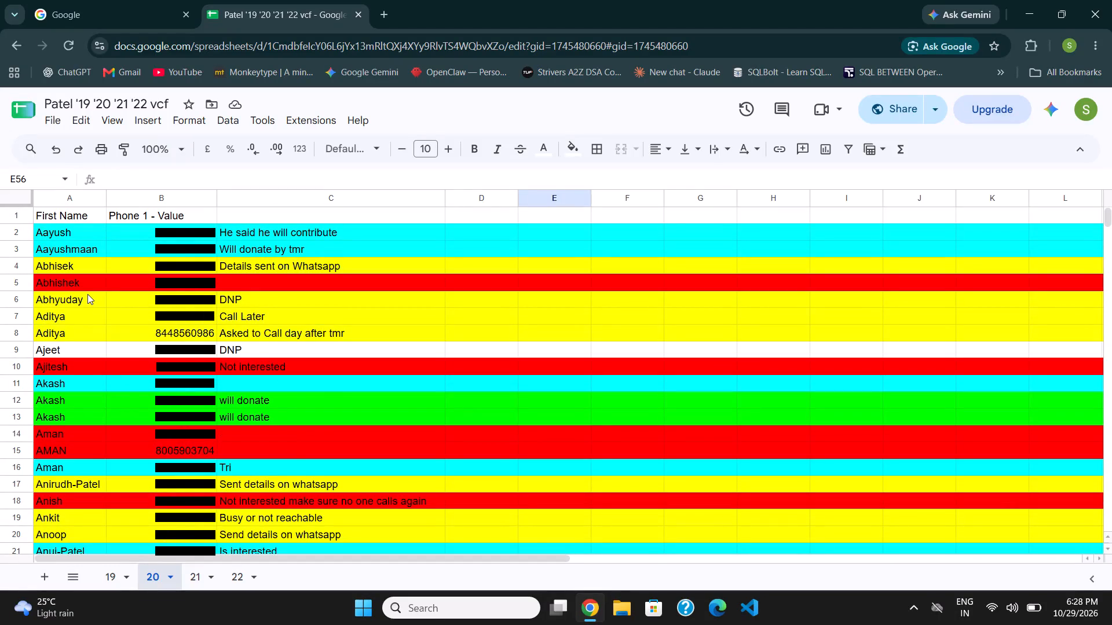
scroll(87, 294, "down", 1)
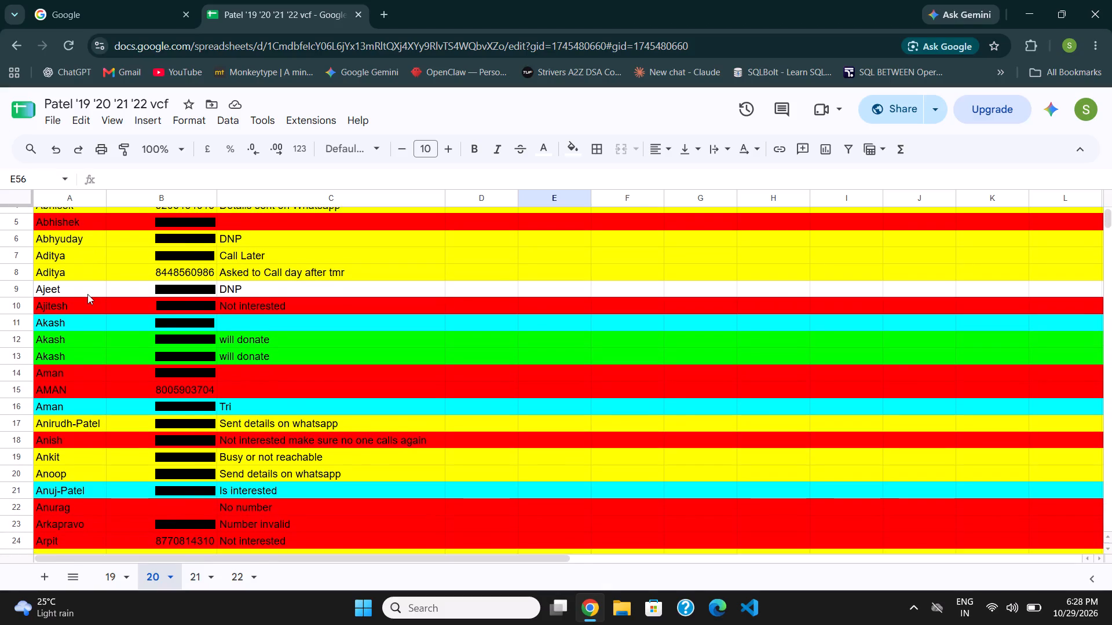
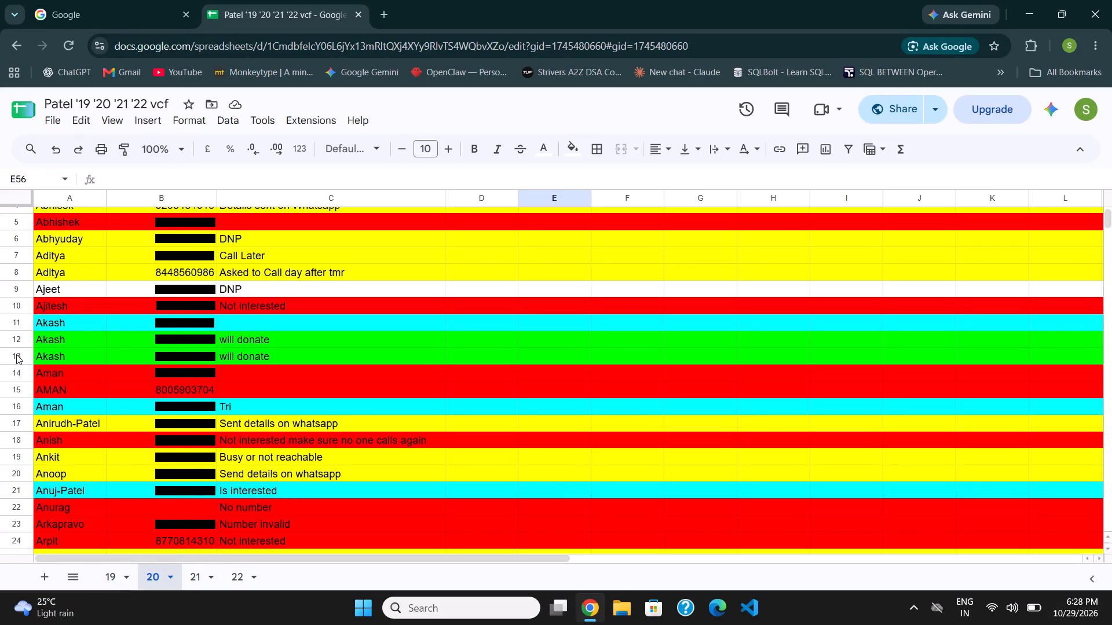
Fill the whole of rows 12 and 13 in the 20 sheet, both noted "will donate", with cyan.
left_click_drag(17, 355, 14, 339)
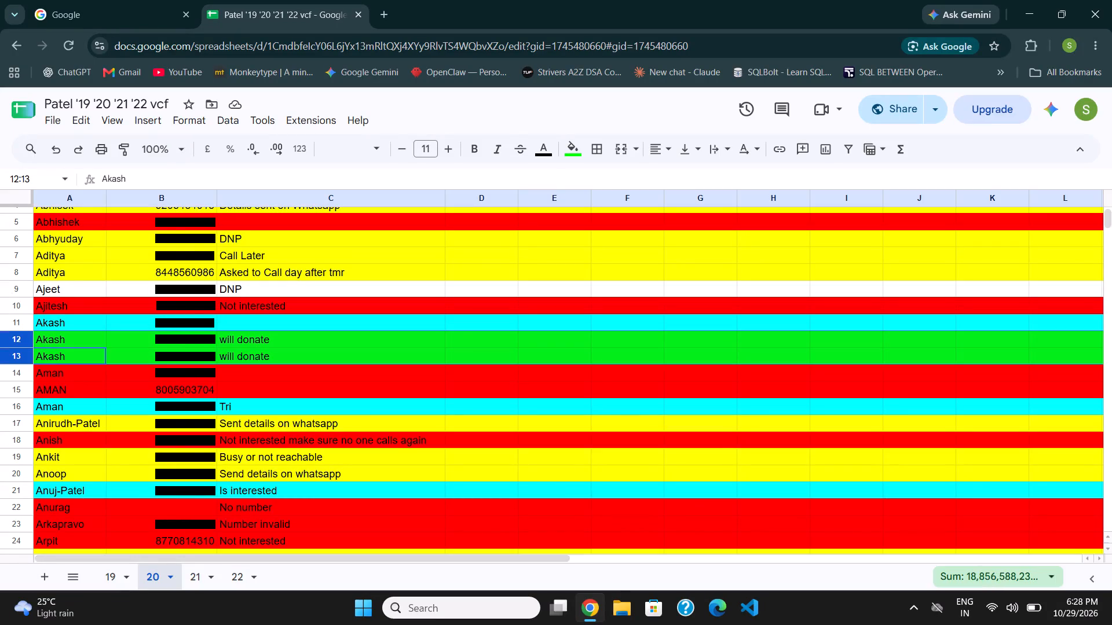
left_click(572, 160)
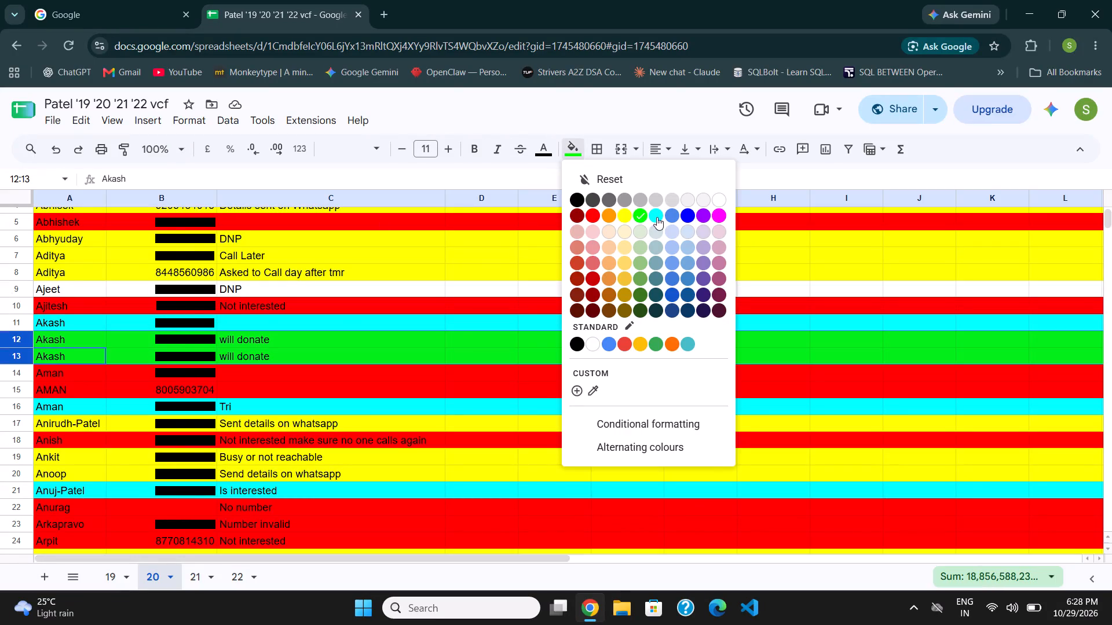
left_click(657, 217)
left_click(514, 365)
Compare the fills and call notes of rows 16 to 20 in the 20 sheet, including the WhatsApp-details contacts.
scroll(514, 365, "down", 1)
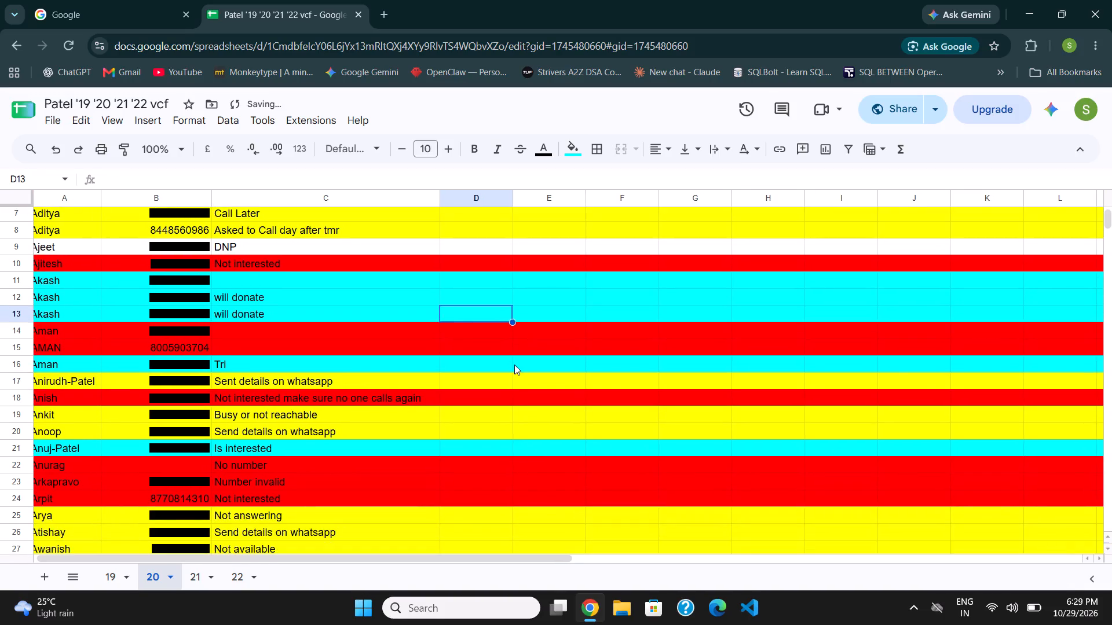
scroll(514, 365, "right", 1)
left_click(318, 369)
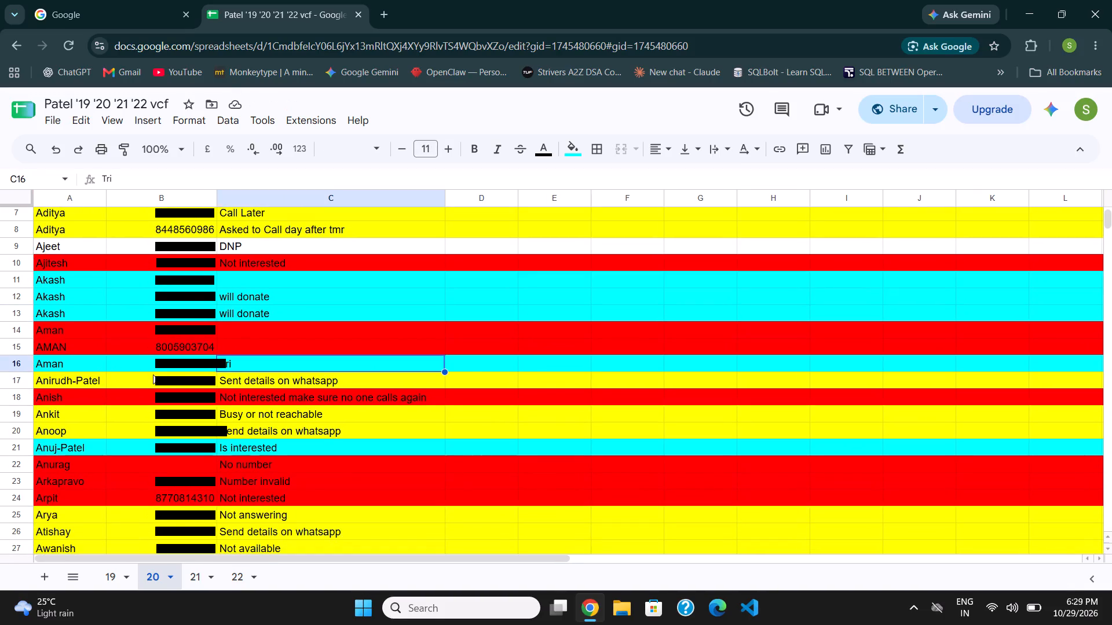
left_click(281, 383)
left_click(286, 396)
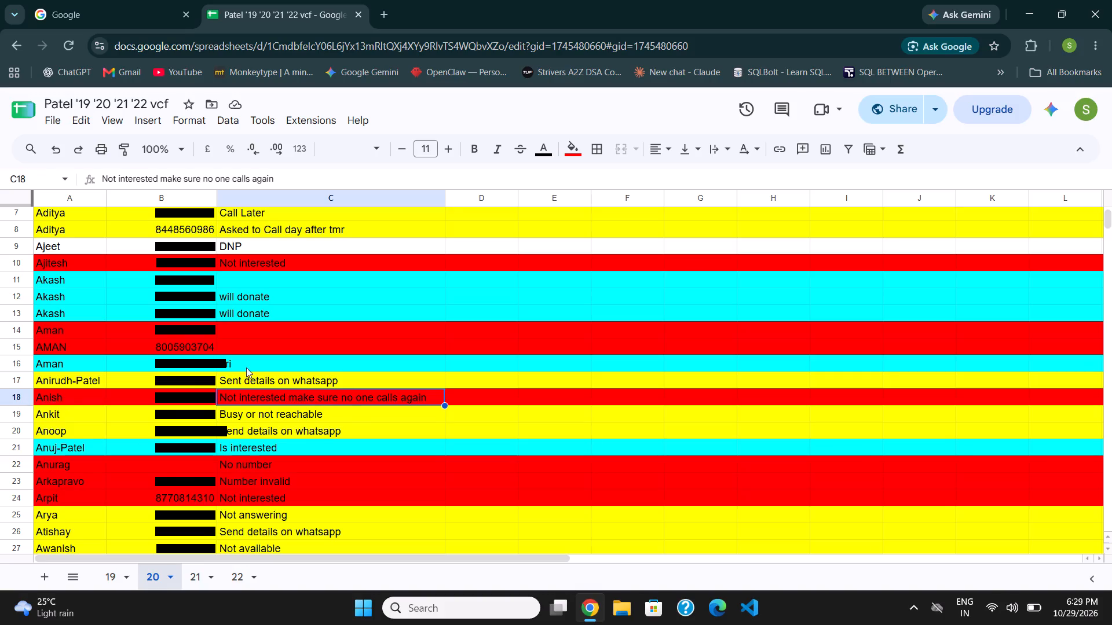
left_click(338, 414)
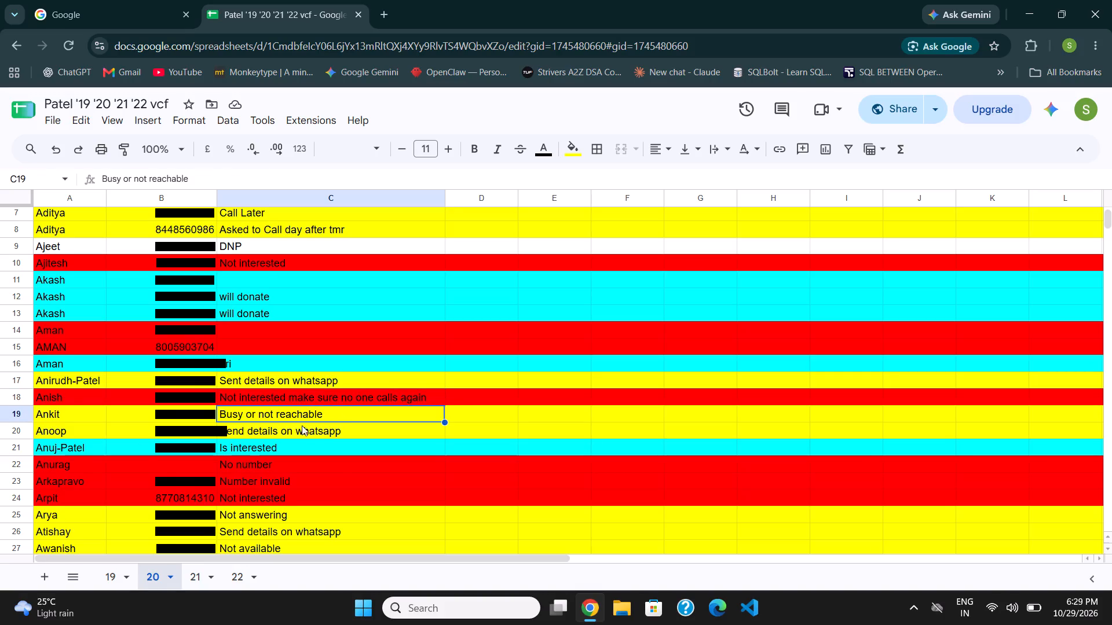
scroll(294, 428, "down", 1)
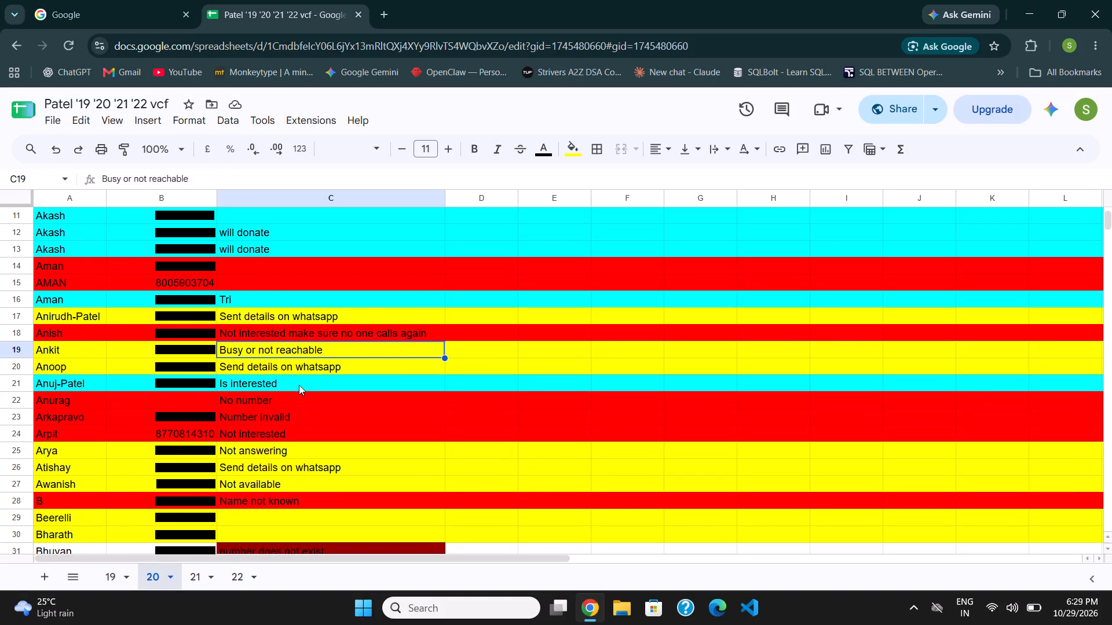
left_click(292, 363)
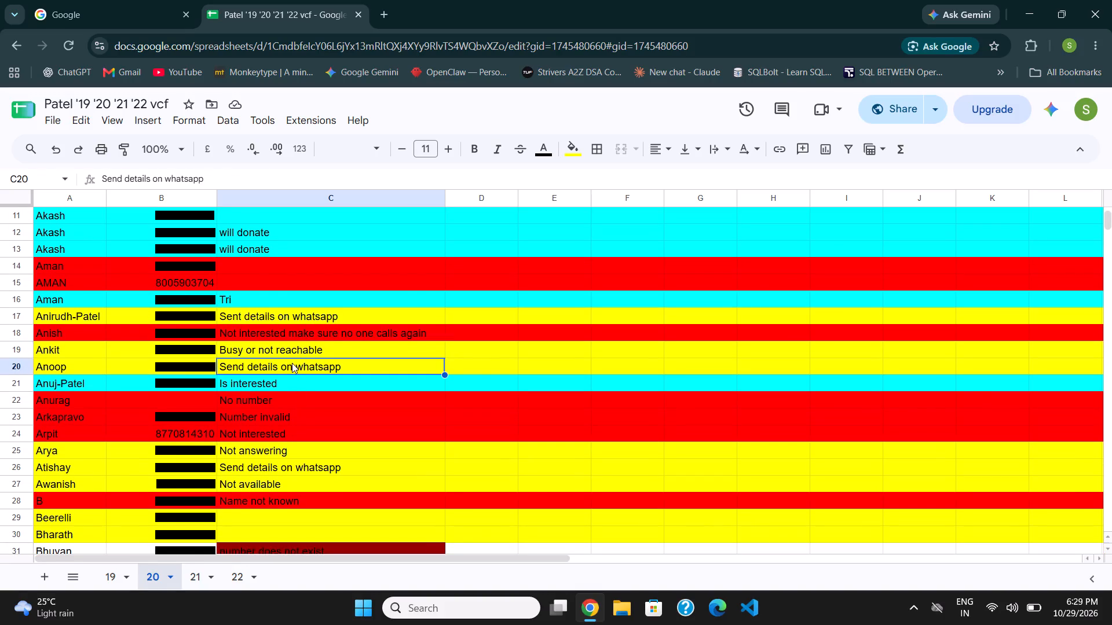
left_click(269, 322)
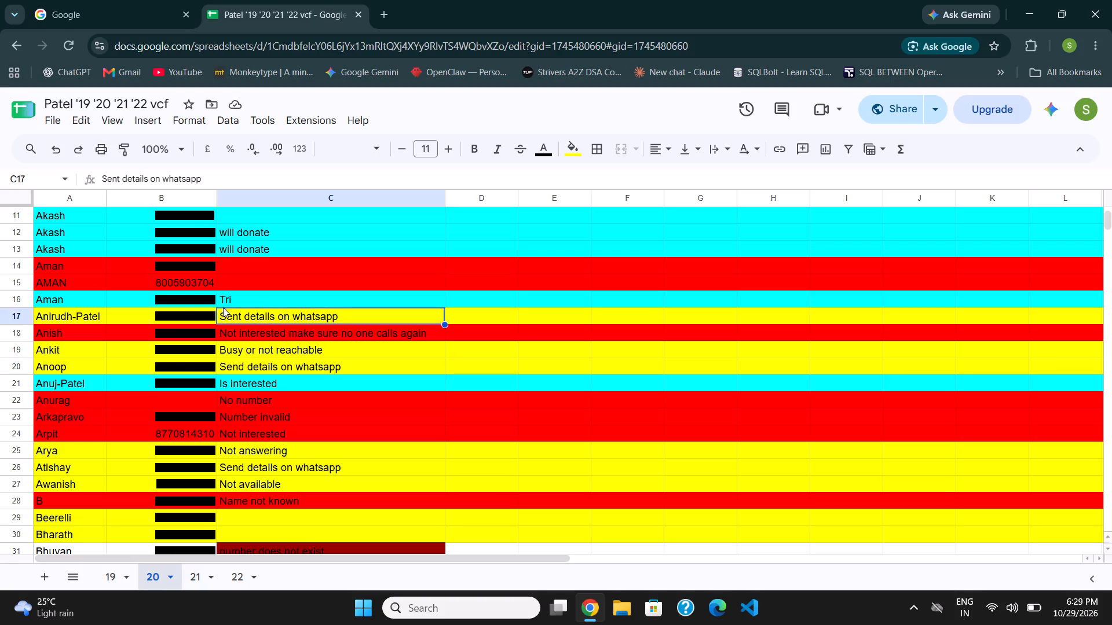
Fill the whole of row 17 in the 20 sheet, noted "Sent details on whatsapp", with cyan.
left_click(13, 320)
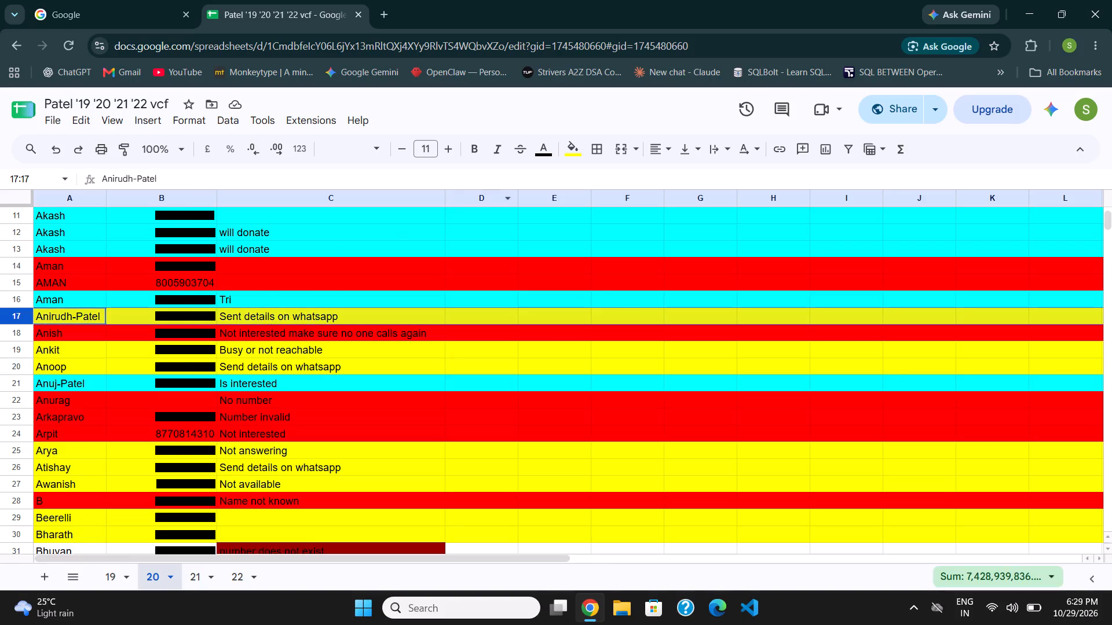
left_click(570, 155)
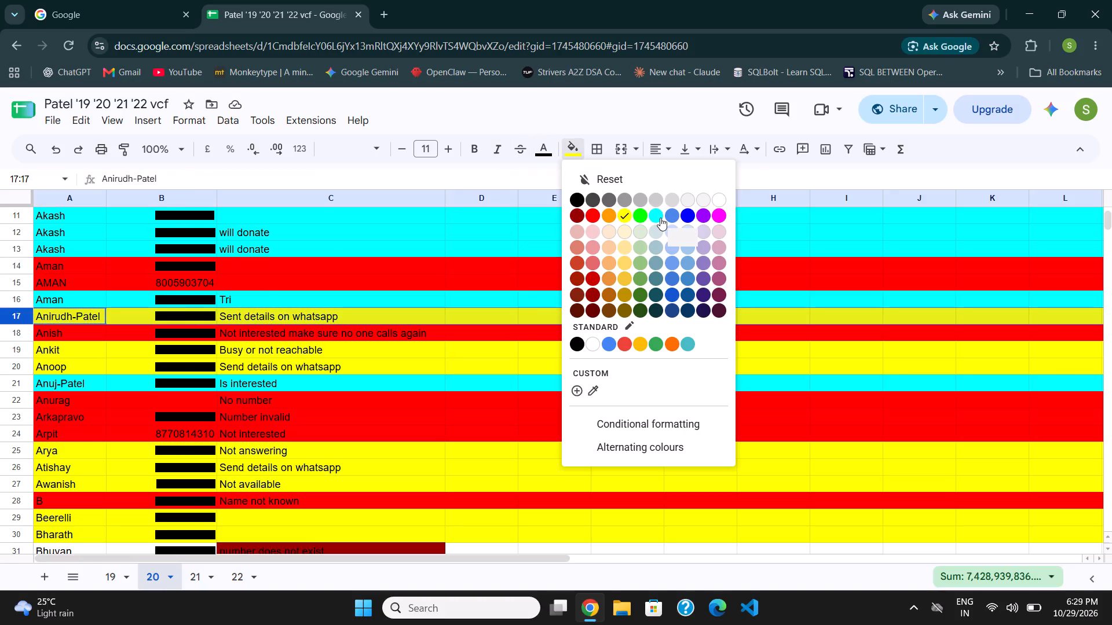
Fill rows 17 and 20 of sheet 20, noted as having details sent on WhatsApp, with cyan.
left_click(660, 218)
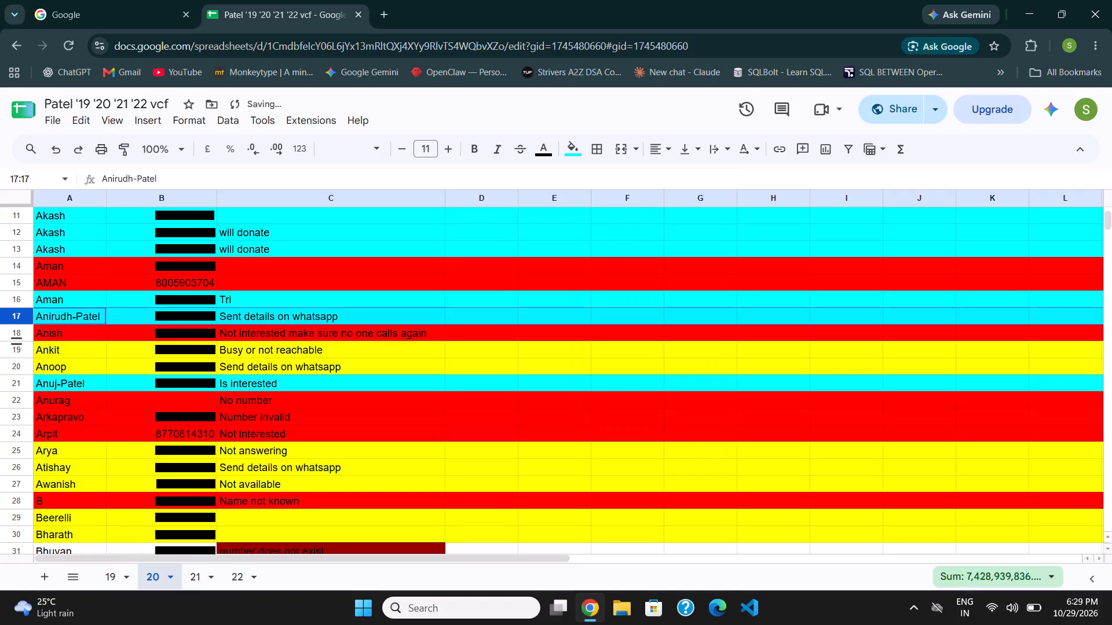
left_click(9, 369)
left_click(580, 151)
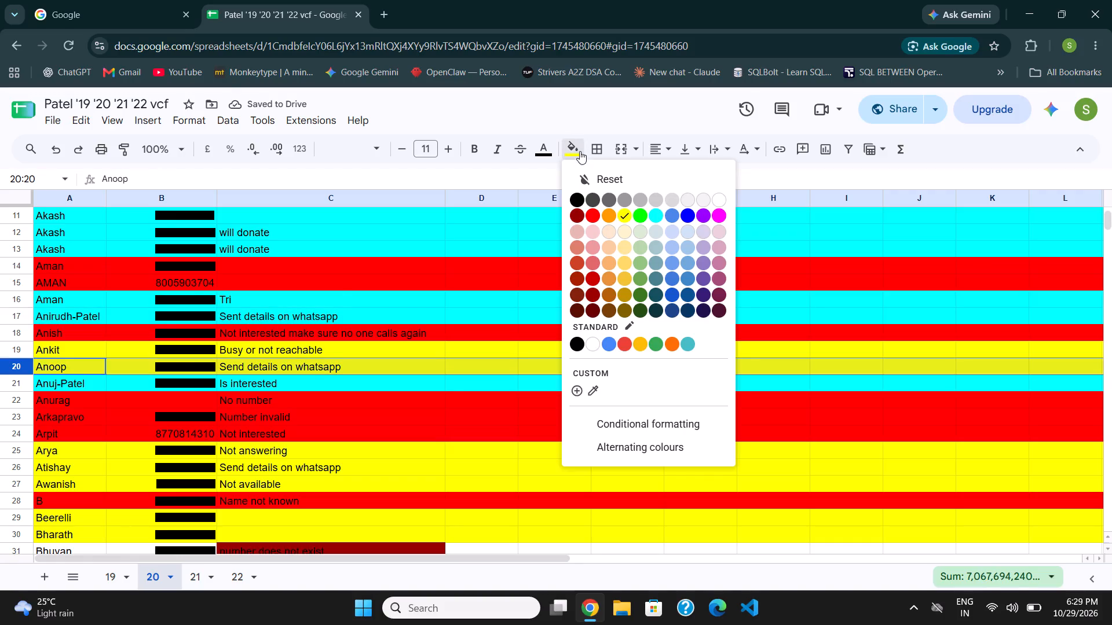
left_click(655, 215)
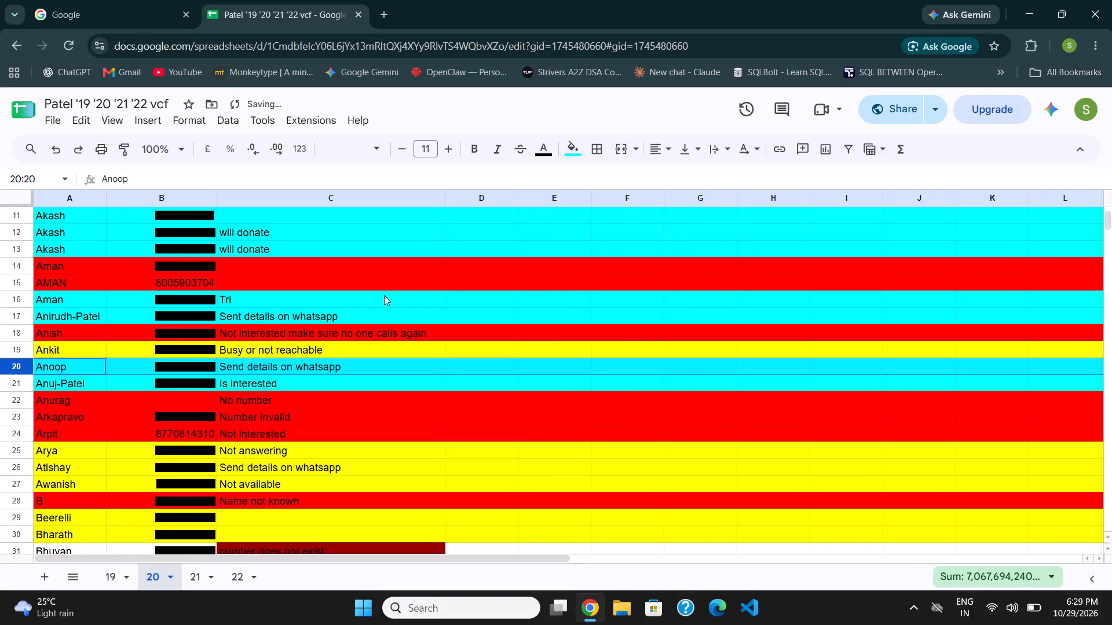
left_click(384, 295)
Give the "Tri" note in C16 magenta text on a black fill.
scroll(384, 295, "down", 1)
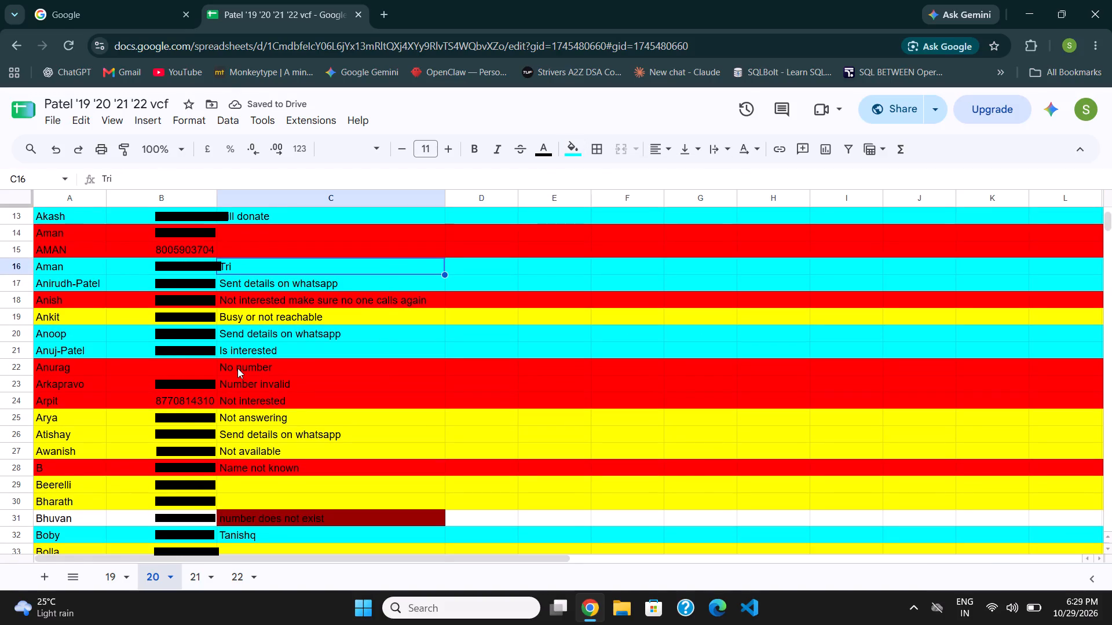
left_click(237, 367)
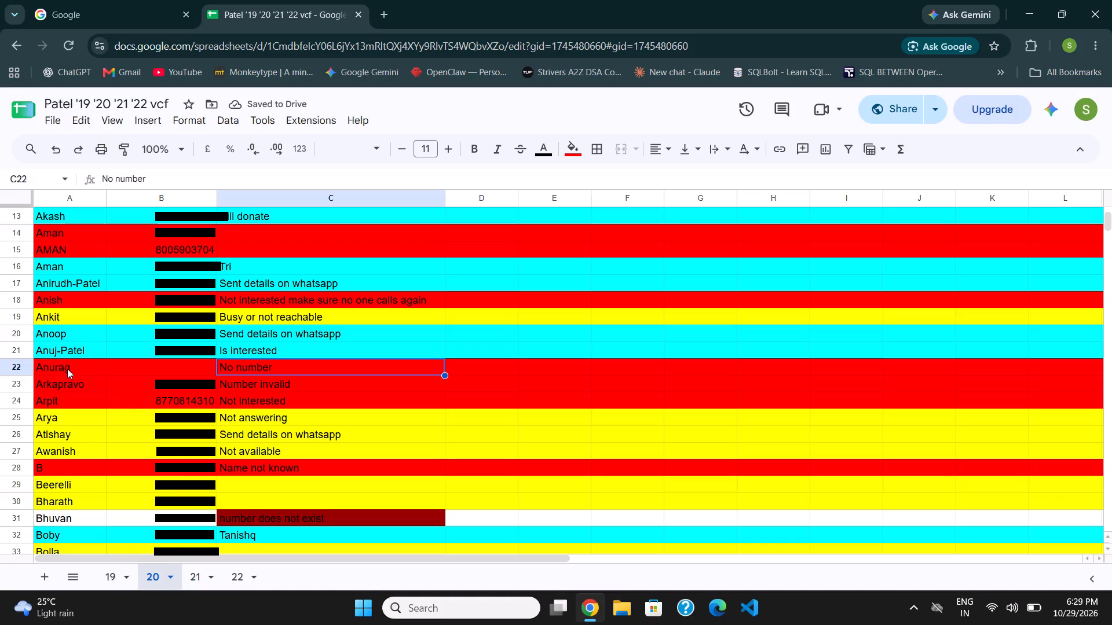
left_click(251, 422)
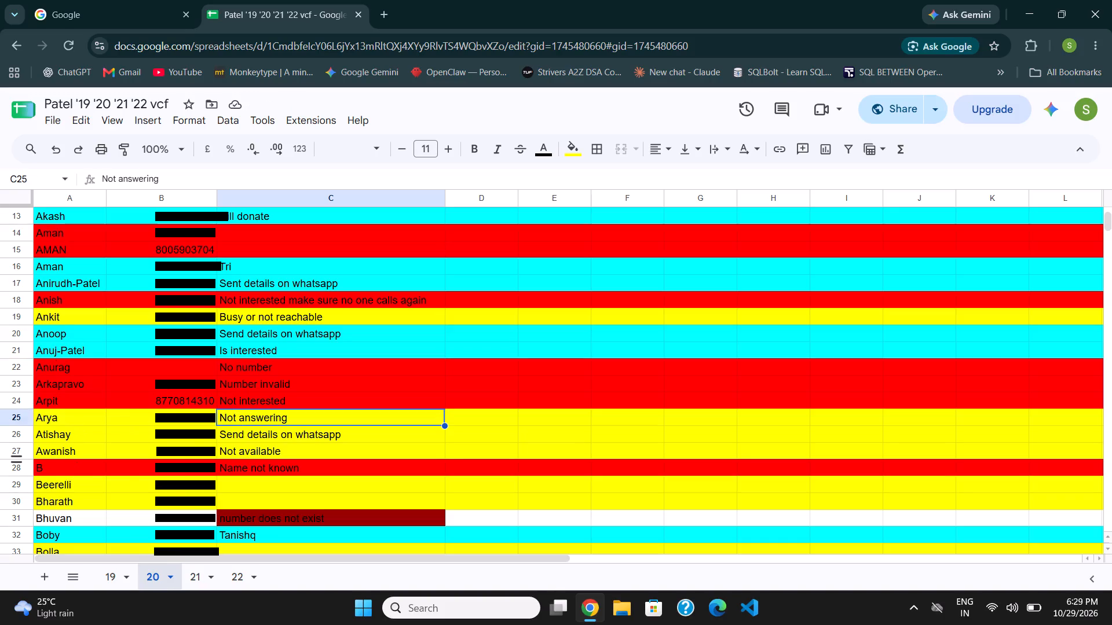
left_click(229, 266)
left_click(539, 148)
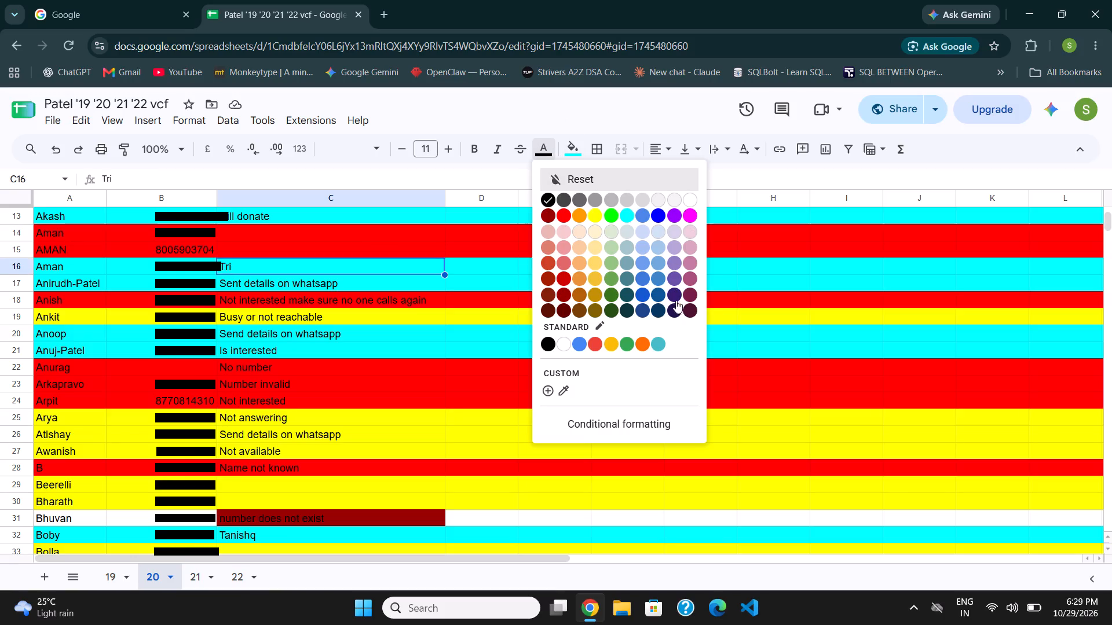
left_click(689, 213)
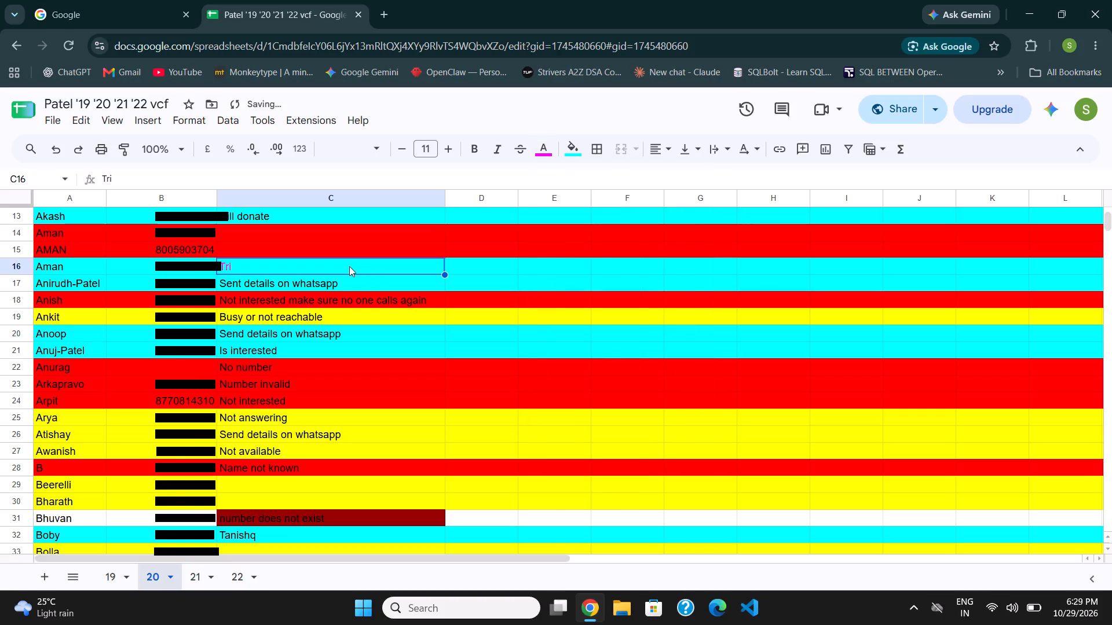
left_click(566, 144)
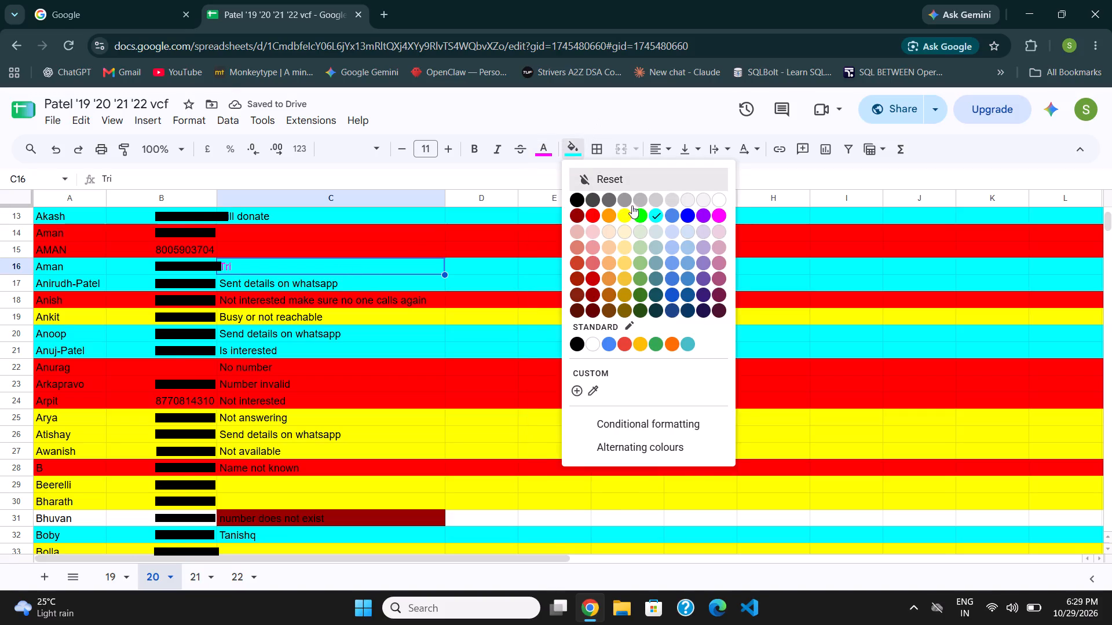
left_click(578, 203)
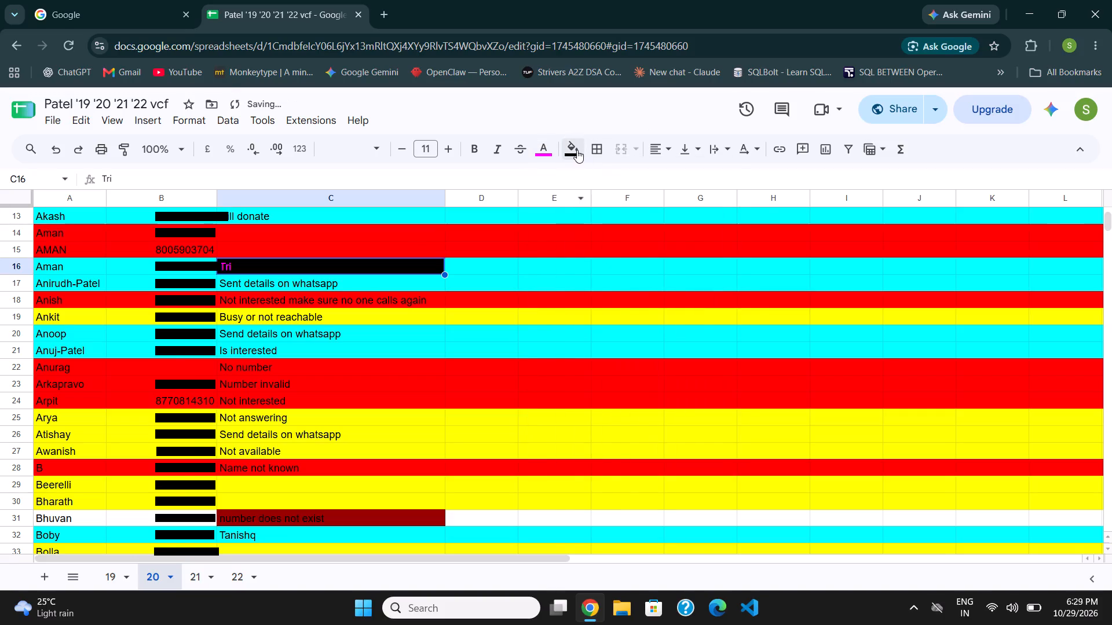
left_click(576, 148)
left_click(463, 258)
left_click(466, 338)
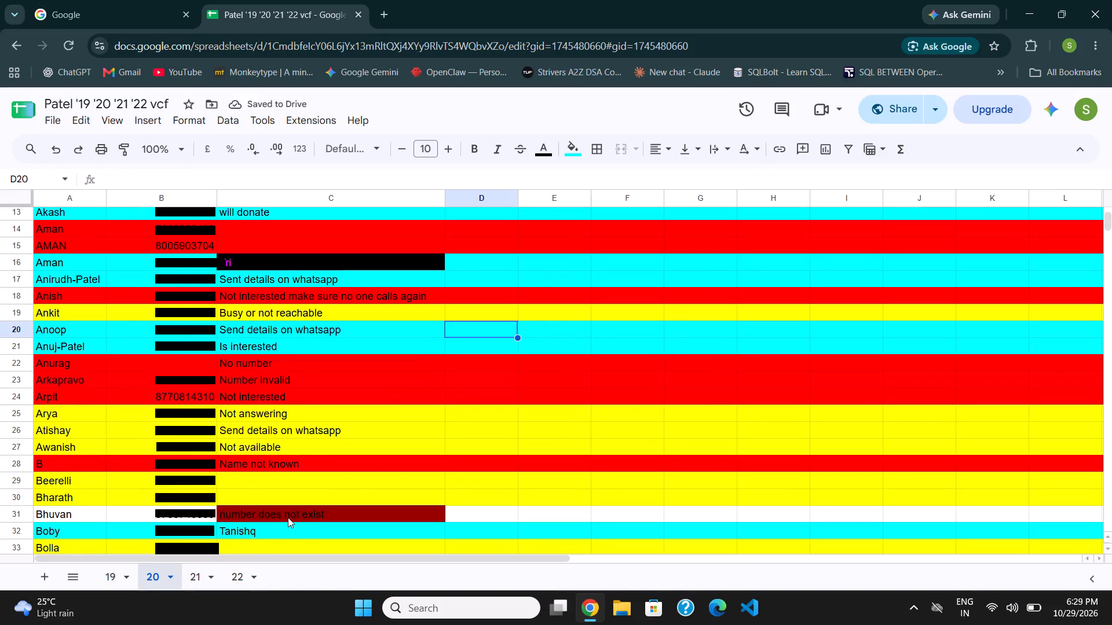
Fill row 27, noted "Not available", with red.
left_click(288, 517)
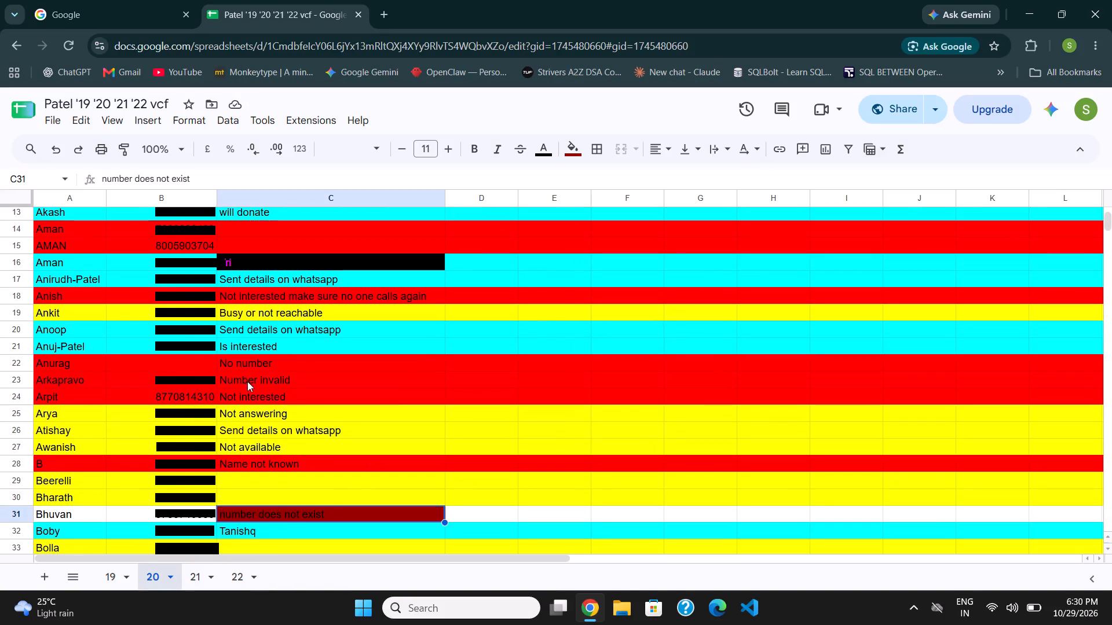
left_click(288, 414)
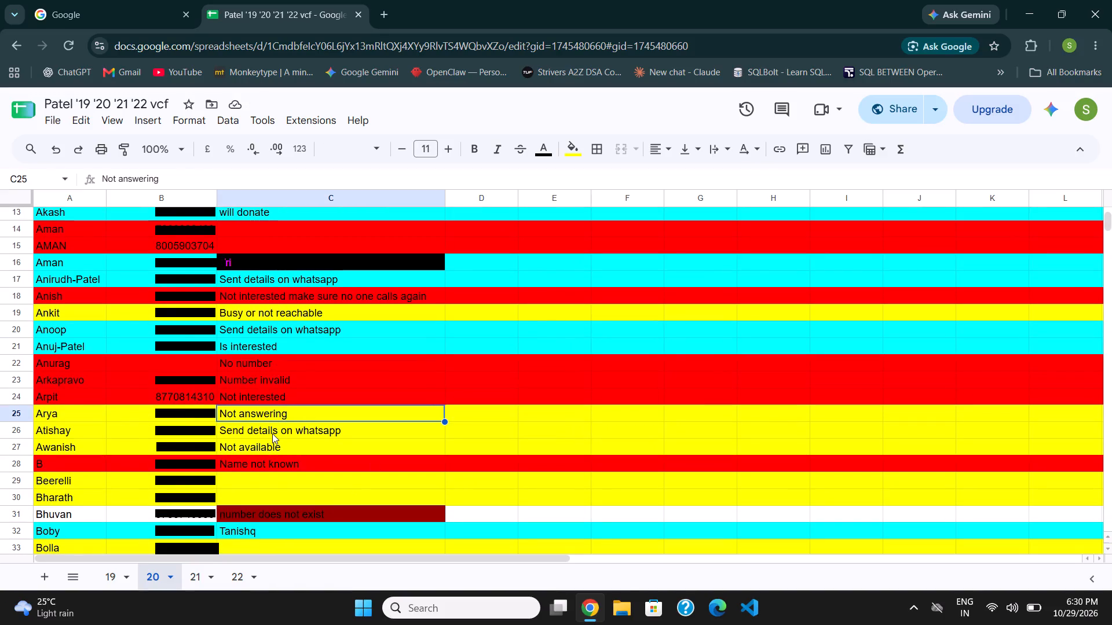
left_click(272, 433)
left_click(243, 442)
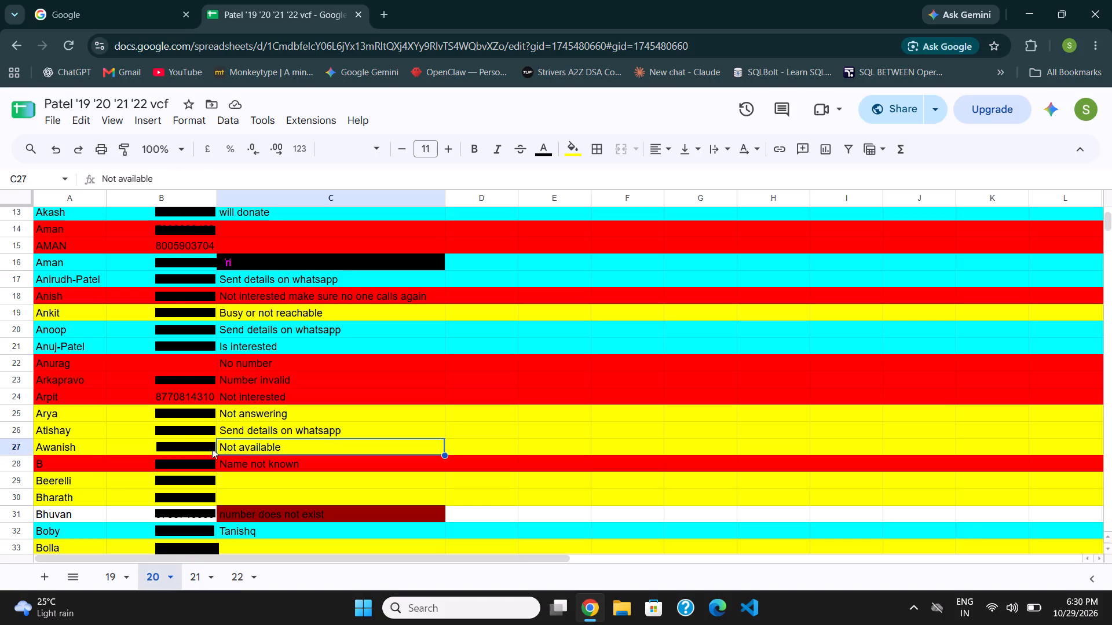
left_click(20, 446)
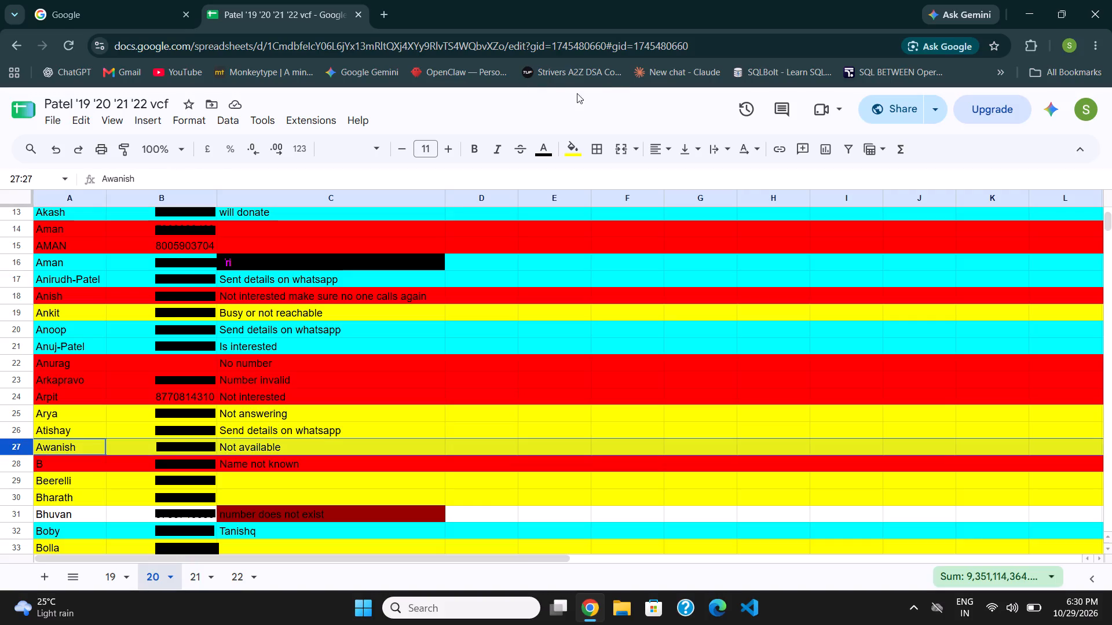
left_click_drag(591, 134, 582, 144)
left_click(582, 144)
left_click(590, 216)
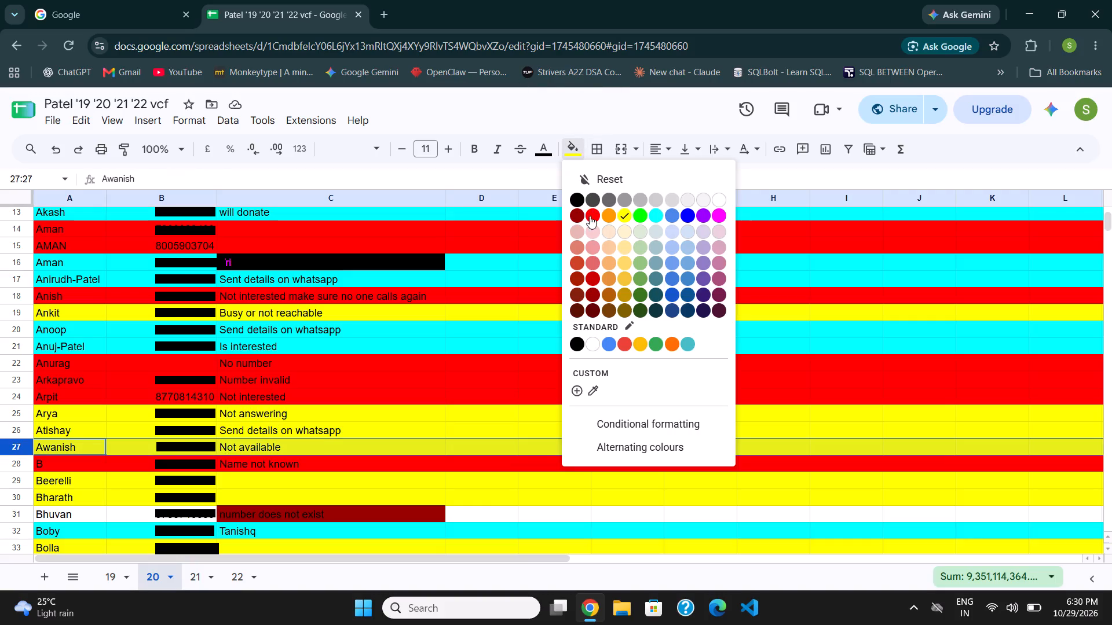
Fill row 26, noted "Send details on whatsapp", with cyan.
left_click(24, 436)
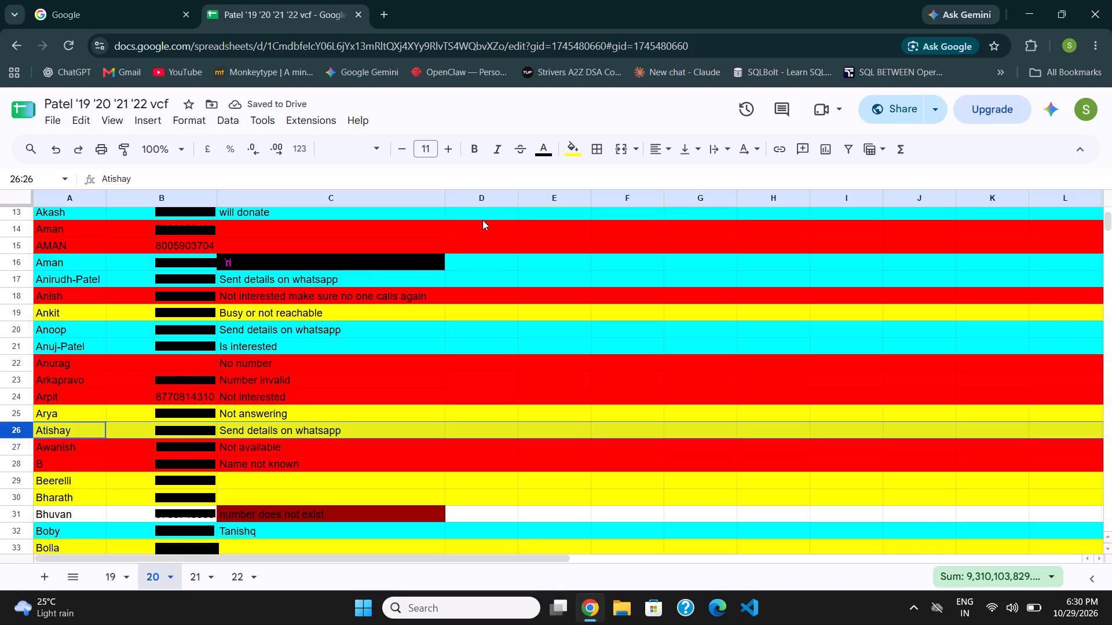
left_click(594, 147)
left_click(587, 148)
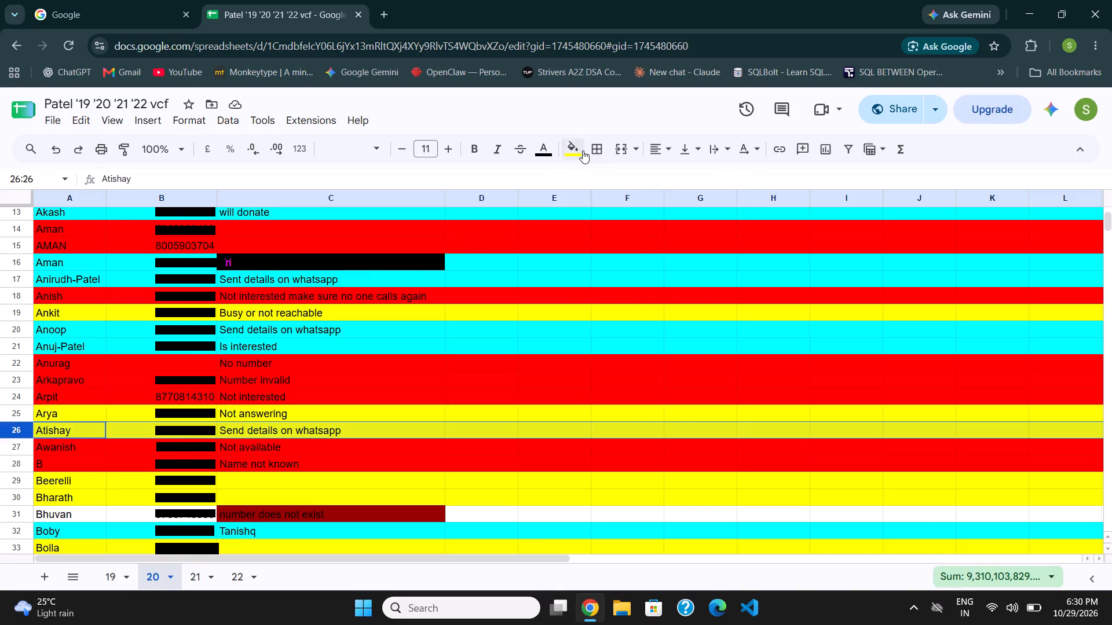
left_click(583, 150)
left_click(661, 217)
left_click(474, 383)
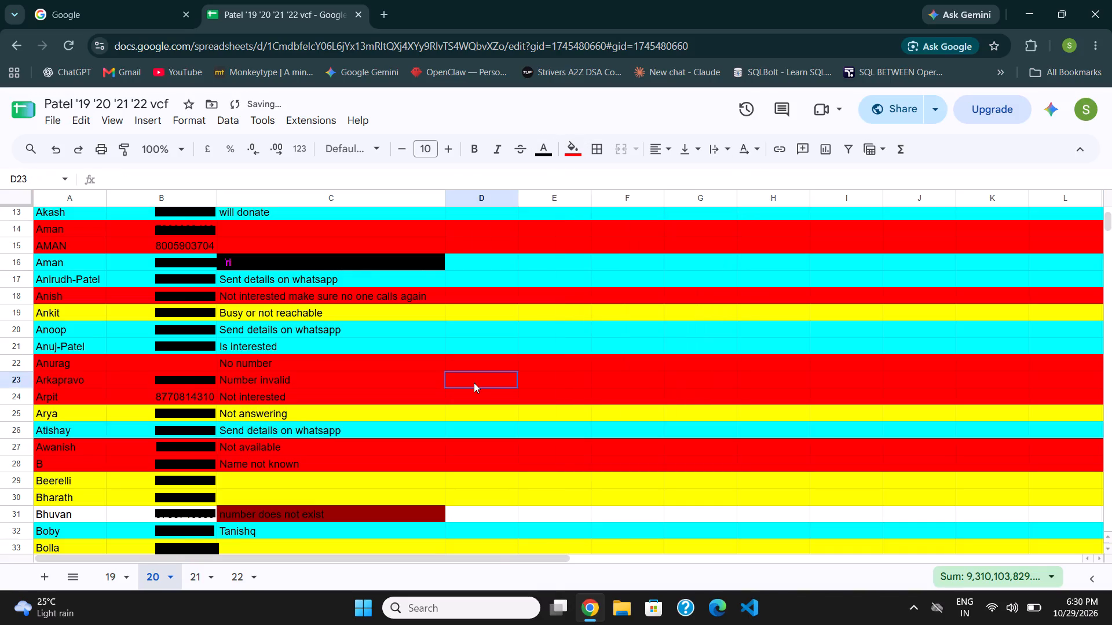
Give the note in C32 white text on a black fill.
scroll(474, 383, "down", 1)
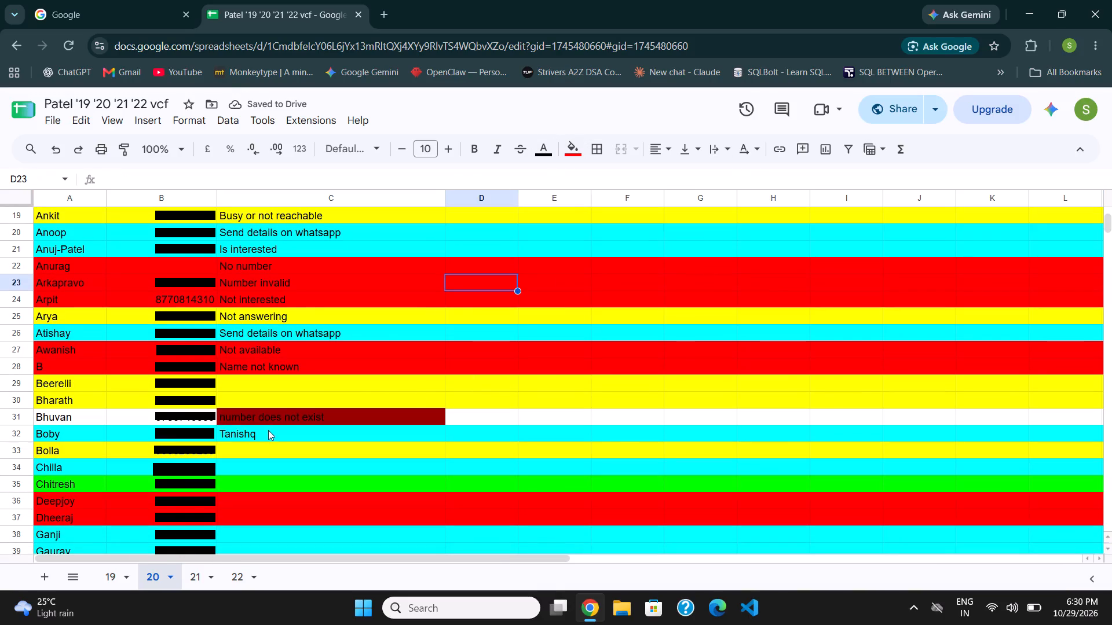
left_click(266, 434)
left_click(573, 157)
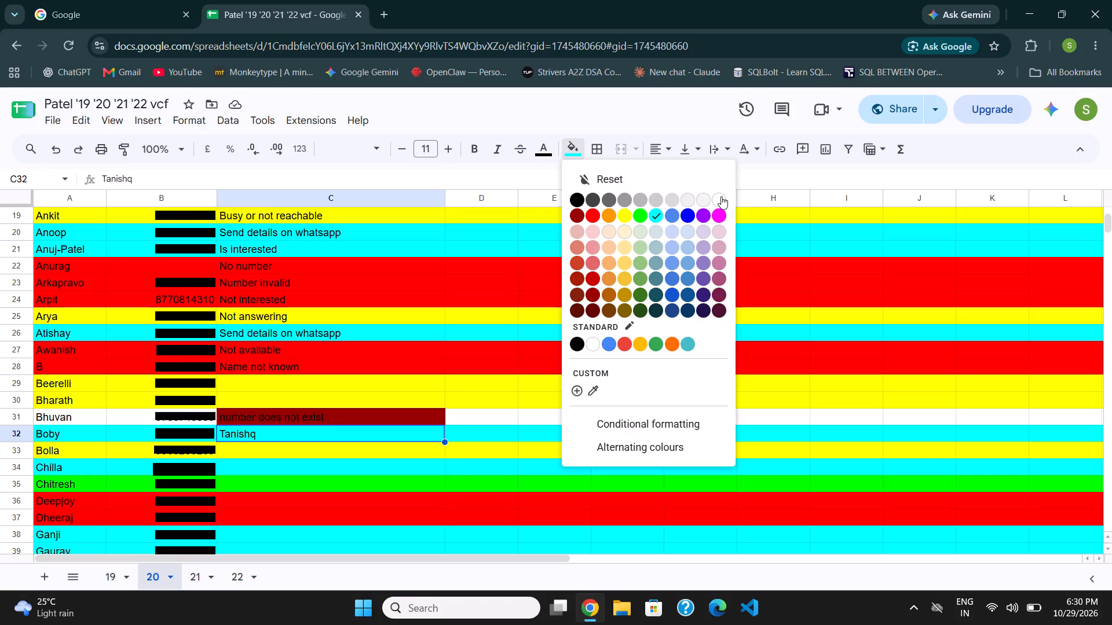
left_click(721, 196)
left_click(568, 153)
left_click(578, 199)
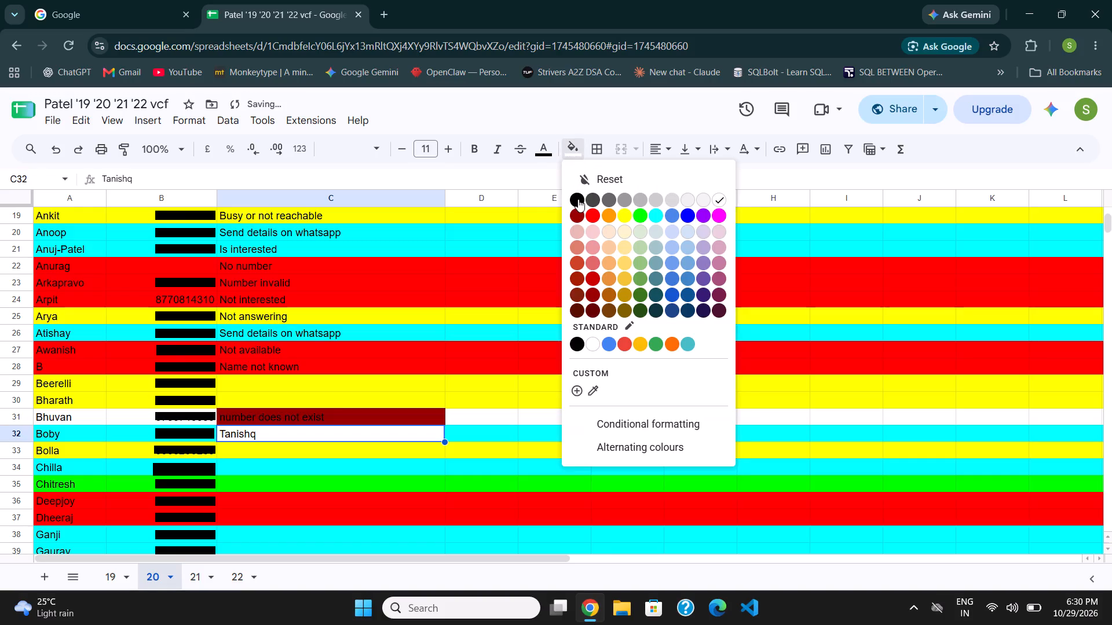
left_click(576, 153)
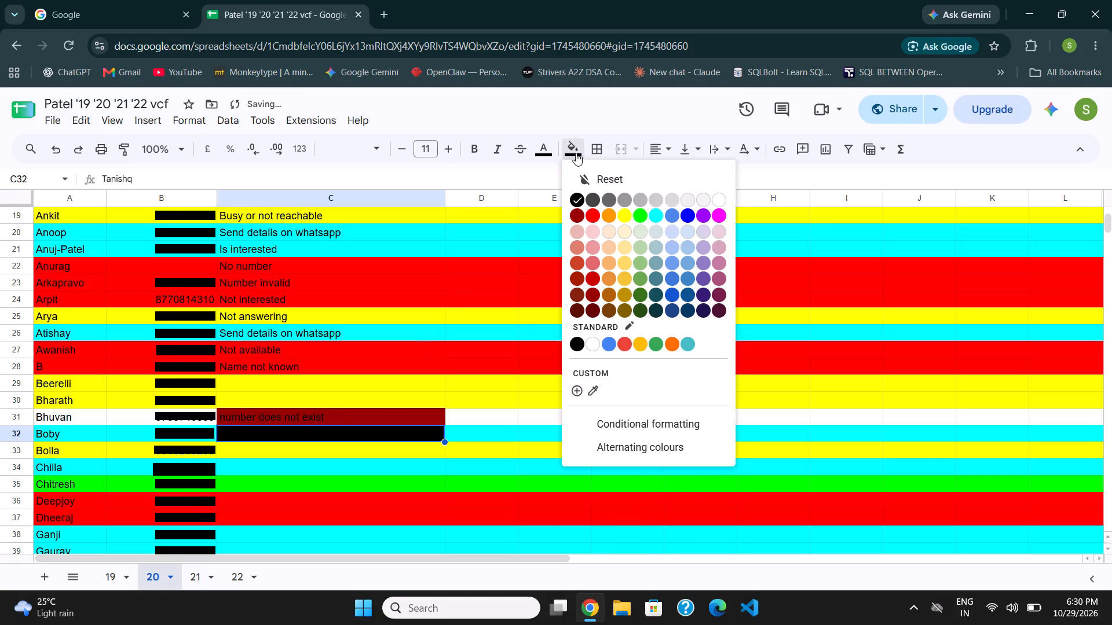
left_click_drag(531, 155, 547, 155)
left_click(547, 155)
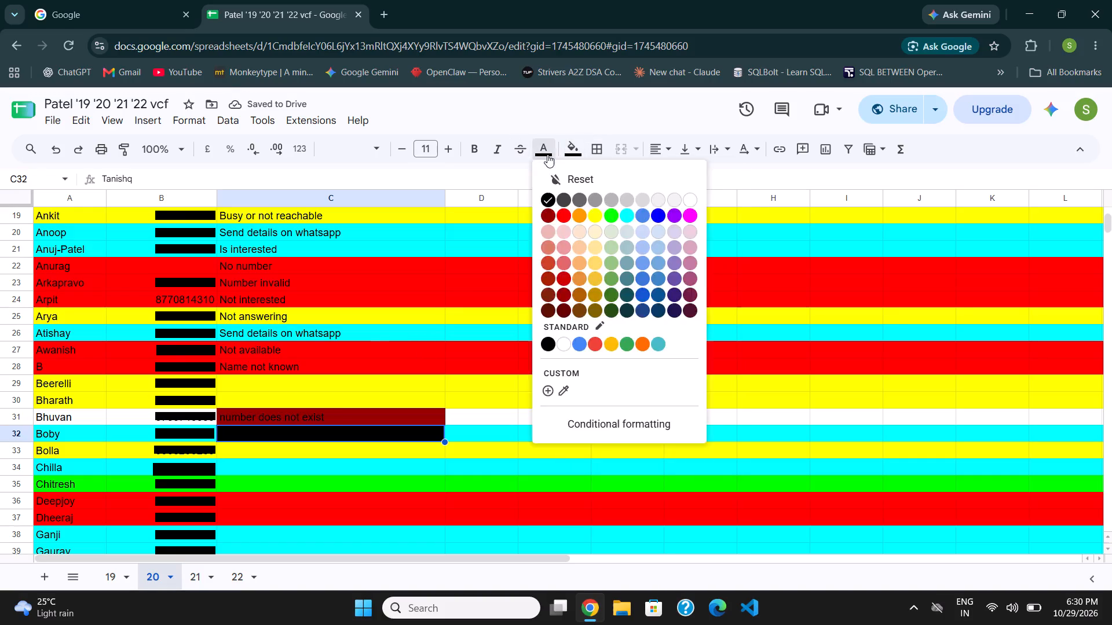
left_click(689, 198)
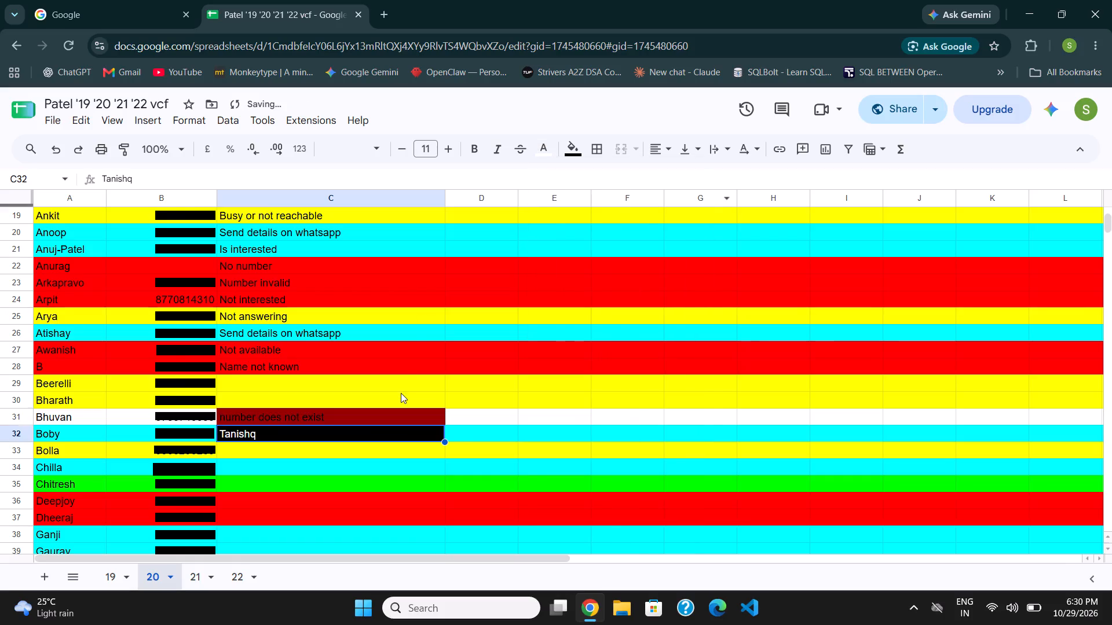
left_click(401, 393)
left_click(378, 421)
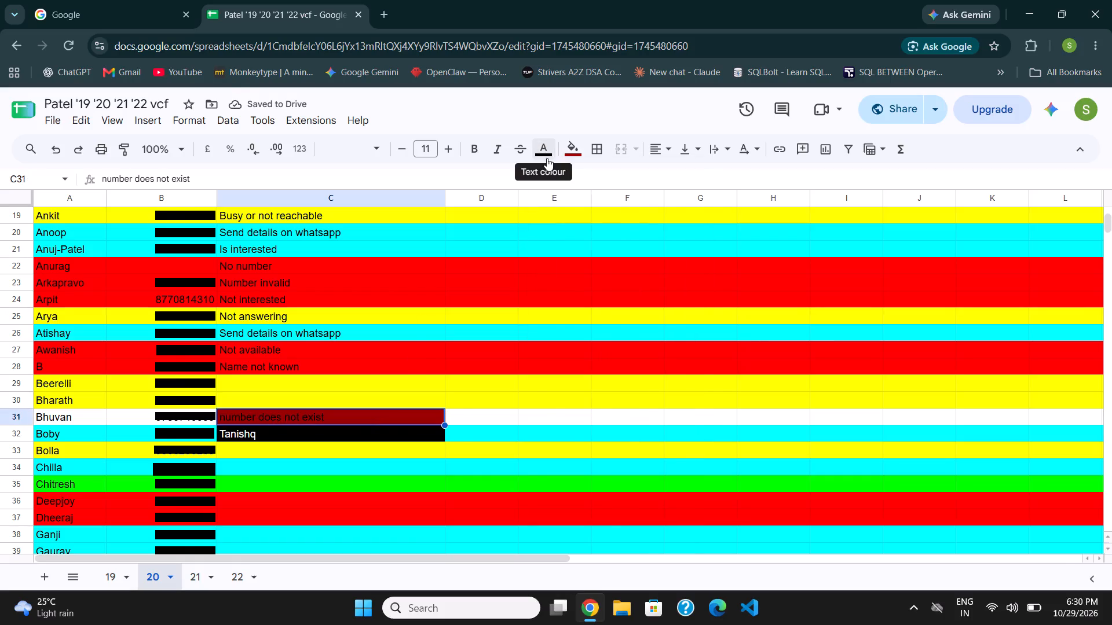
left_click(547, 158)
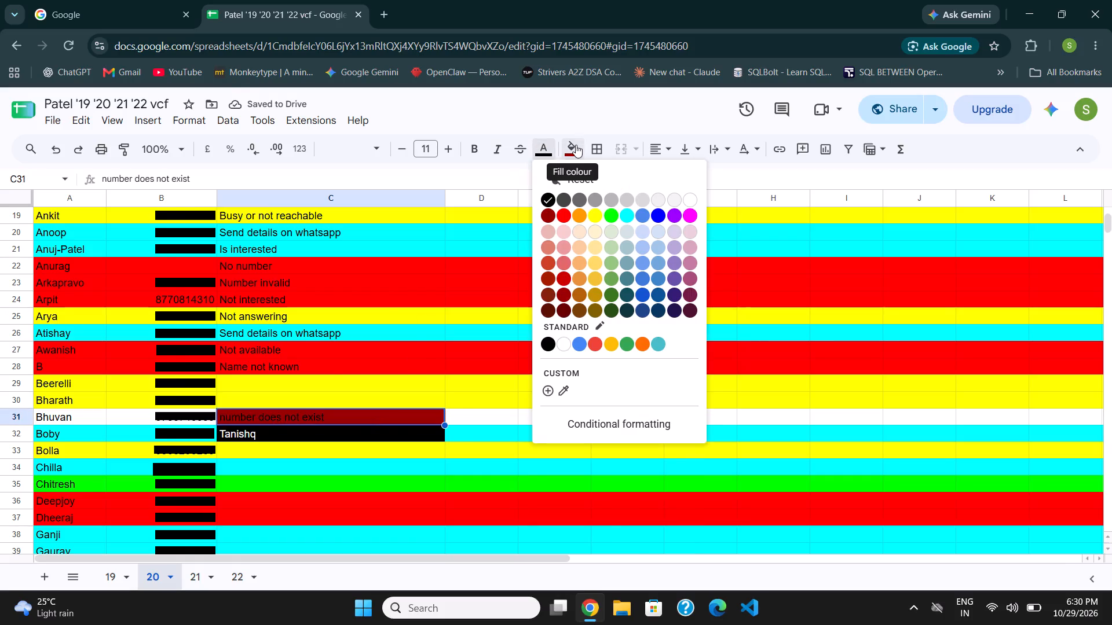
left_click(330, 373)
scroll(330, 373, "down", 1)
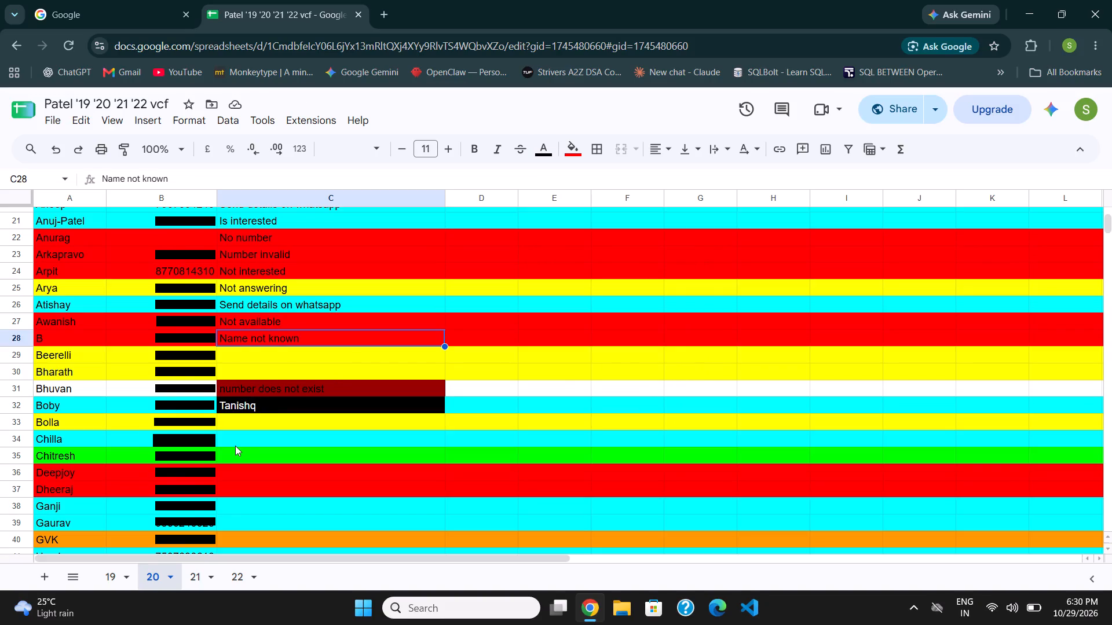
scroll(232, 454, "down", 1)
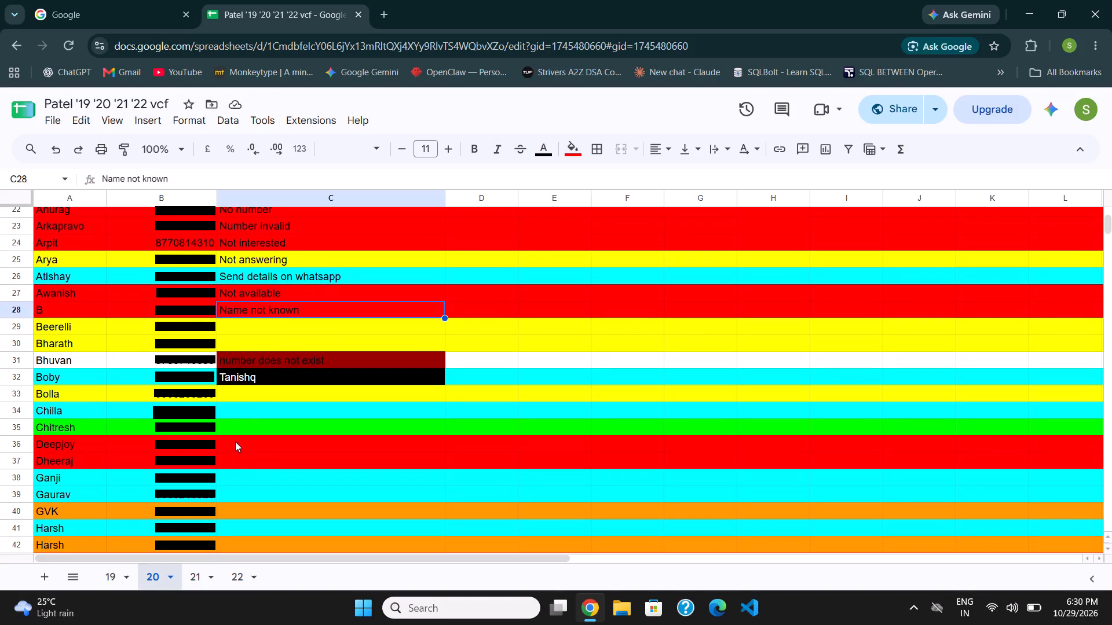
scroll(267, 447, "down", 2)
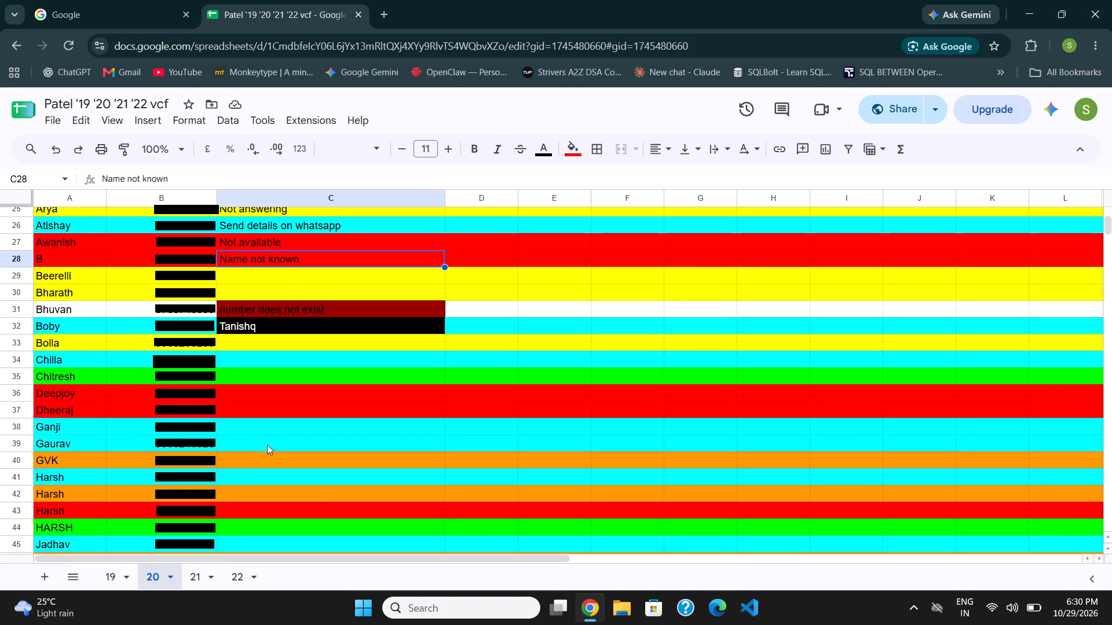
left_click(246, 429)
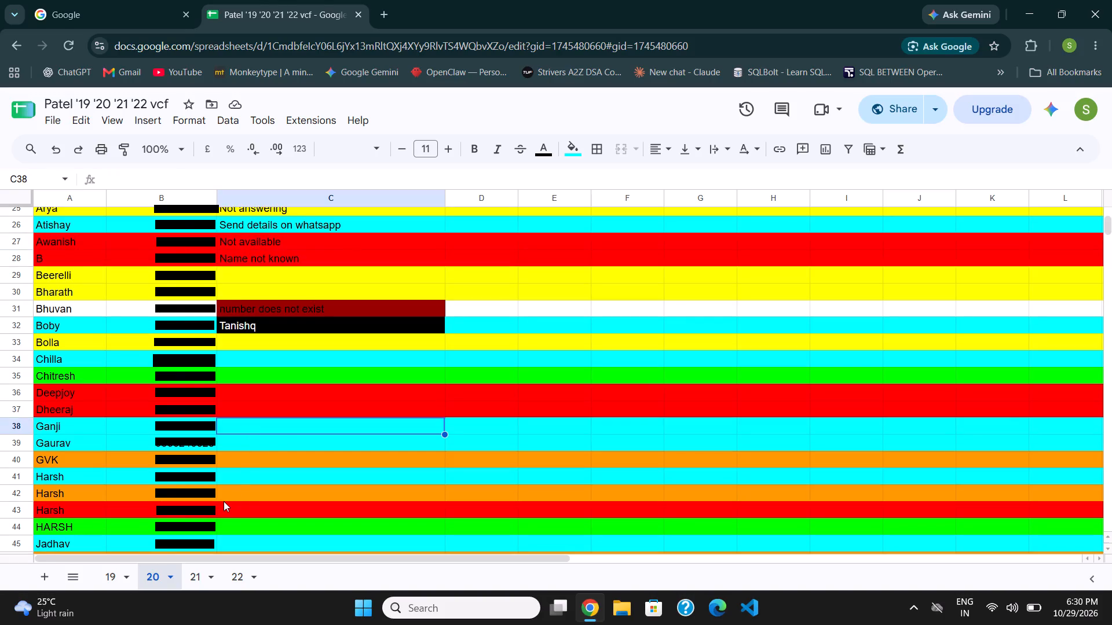
Open a new browser tab.
left_click(372, 5)
left_click(382, 10)
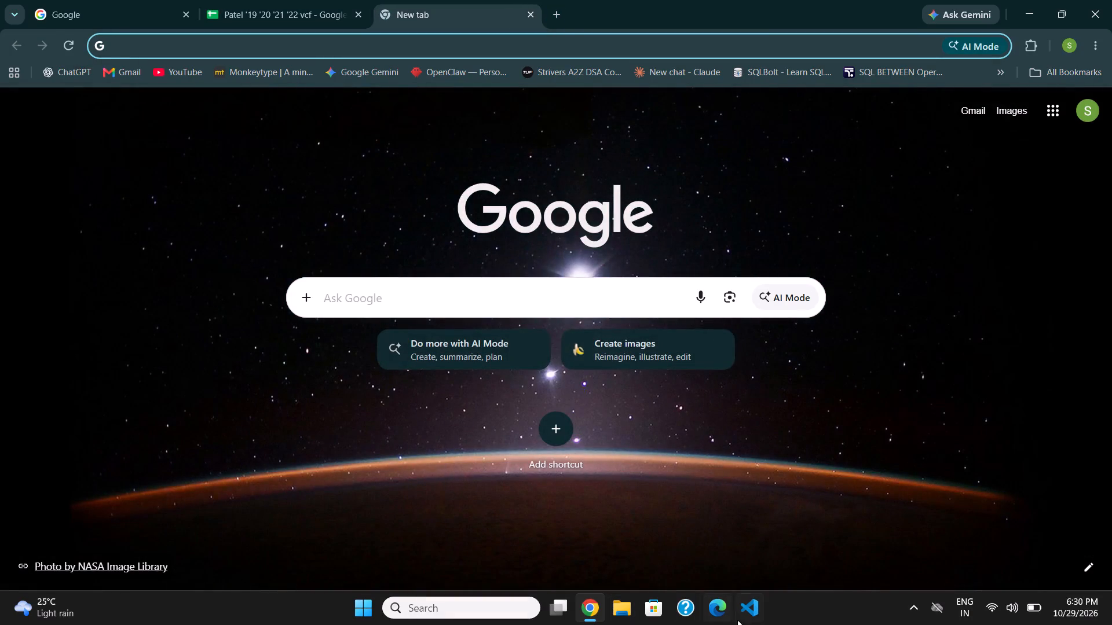
Switch to File Explorer and open the Downloads folder.
left_click(375, 612)
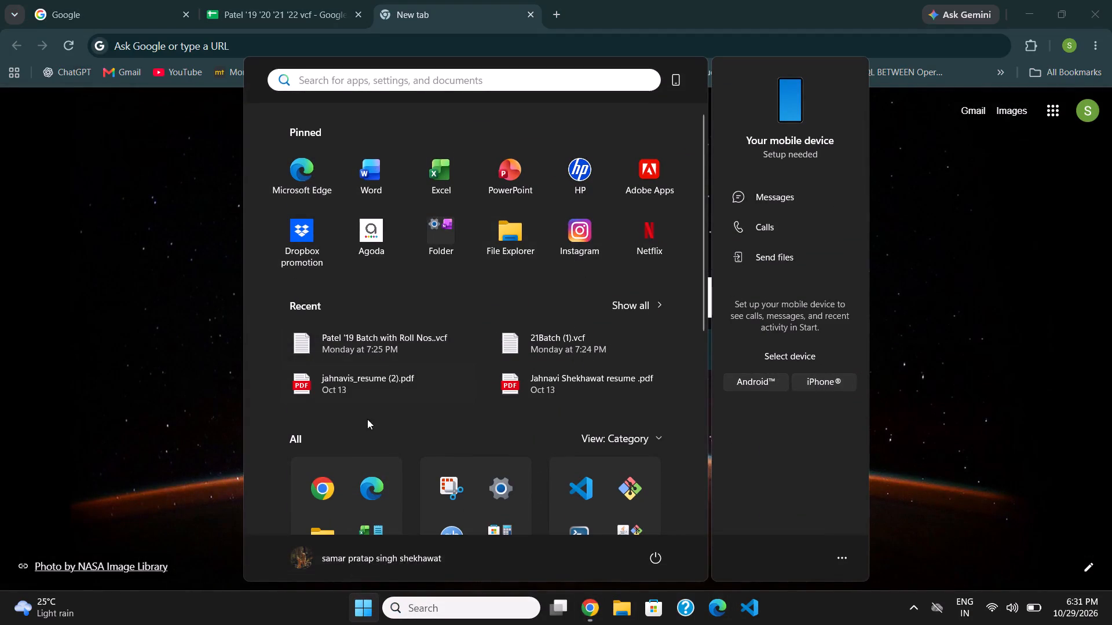
left_click(510, 222)
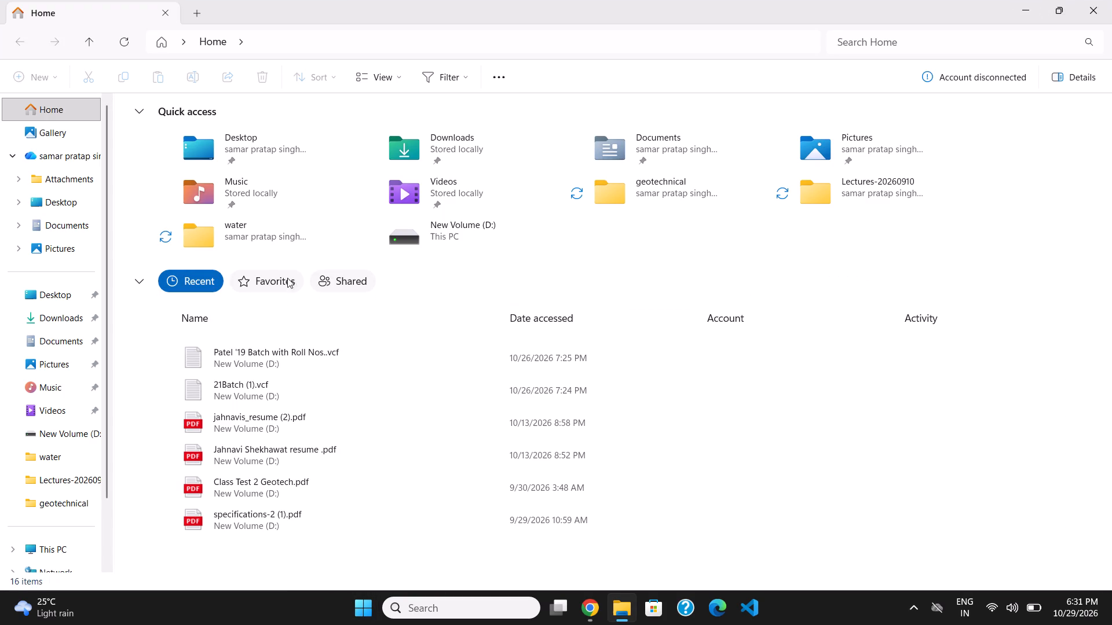
left_click(56, 319)
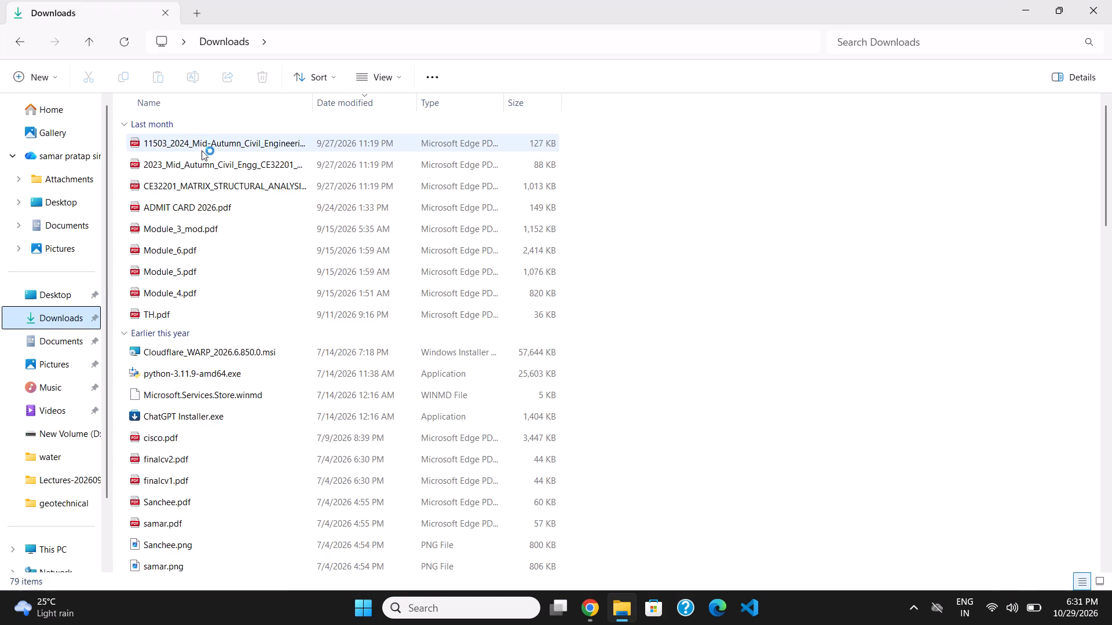
Look through the files in the Downloads folder and on New Volume (D:) for the batch contact exports.
scroll(266, 387, "down", 2)
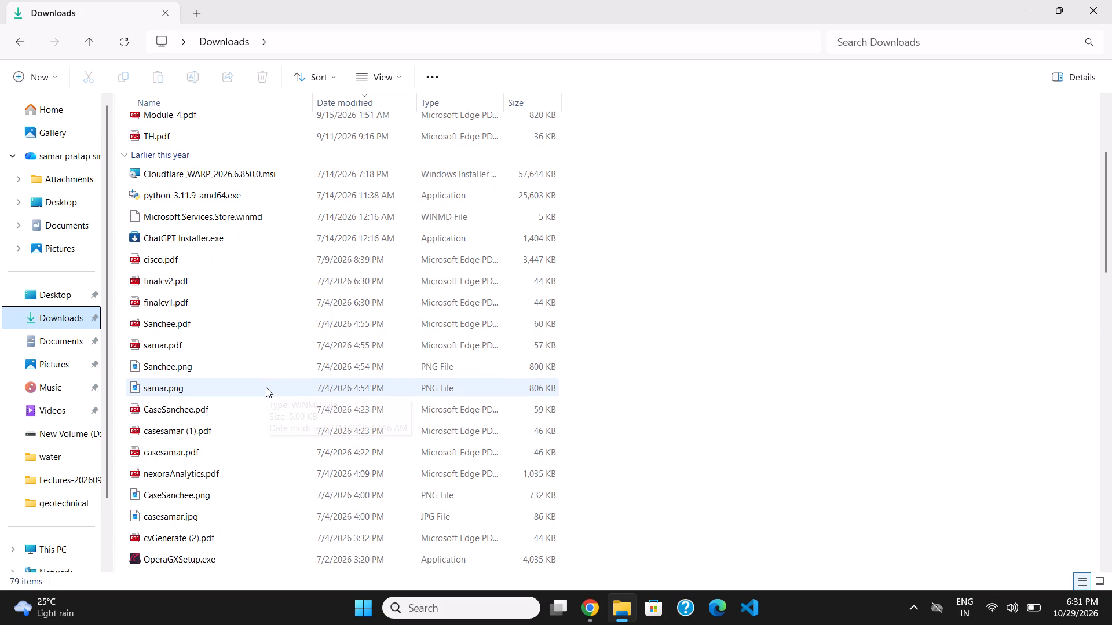
scroll(294, 241, "down", 2)
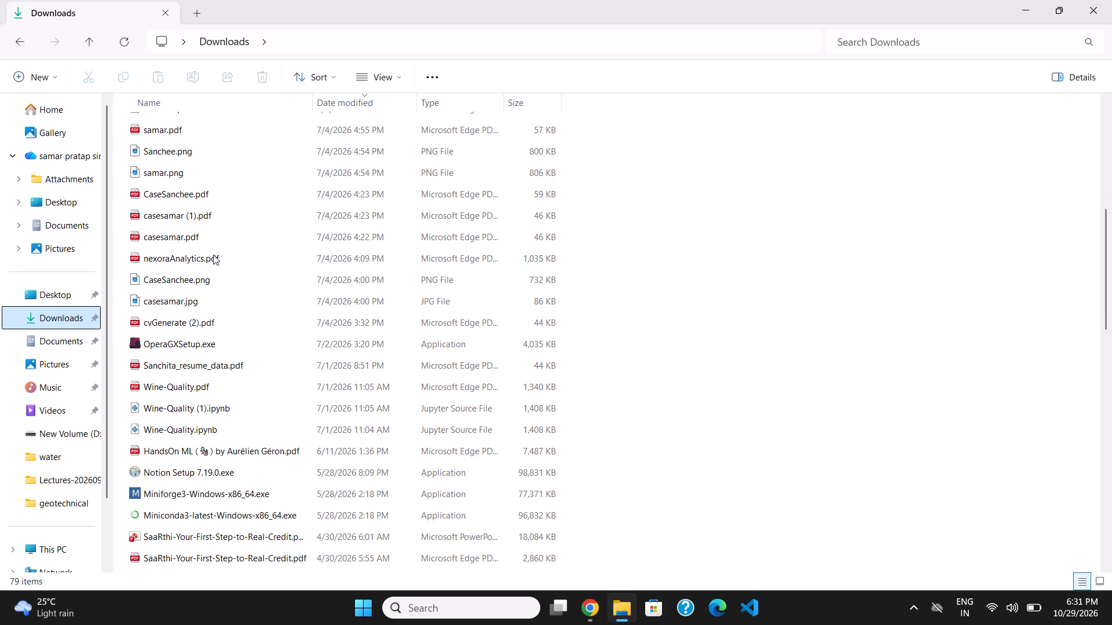
scroll(226, 335, "down", 2)
scroll(226, 335, "up", 9)
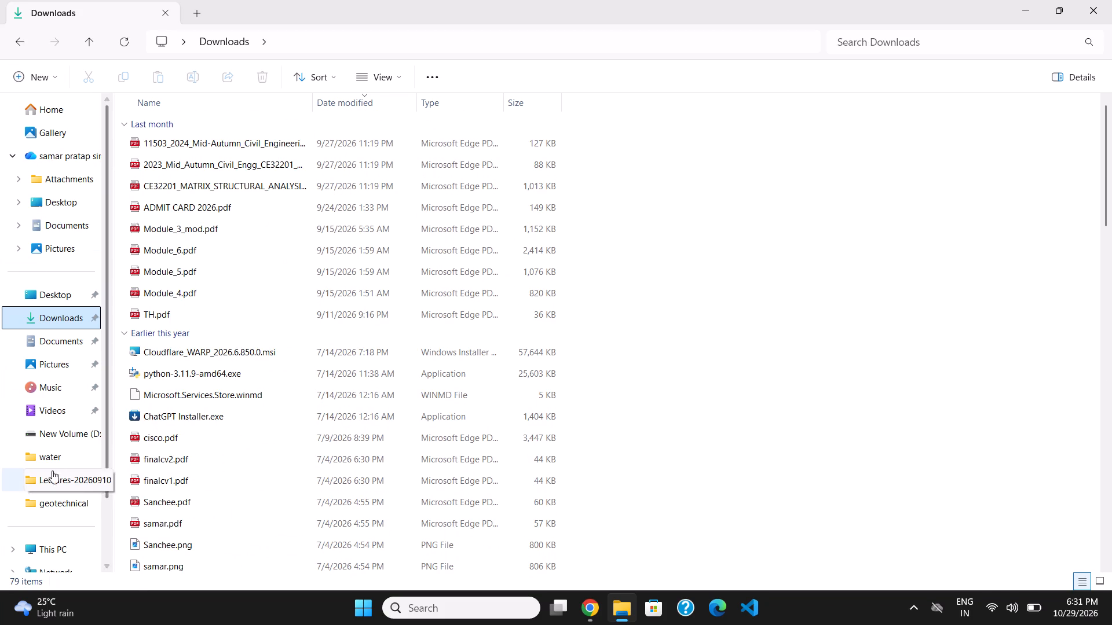
left_click(57, 428)
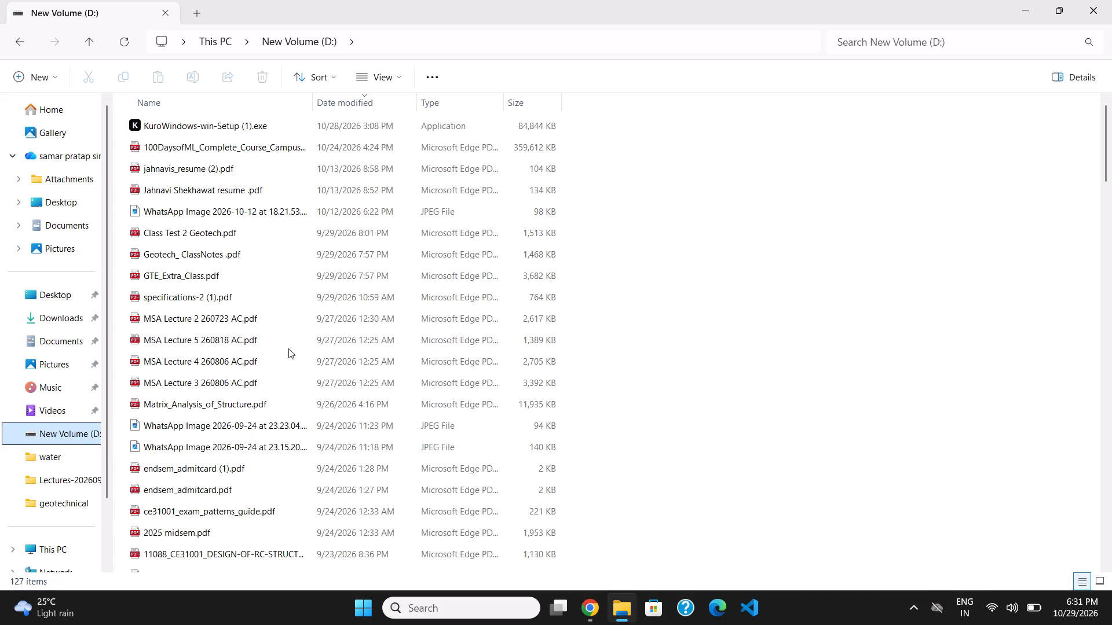
scroll(372, 391, "down", 3)
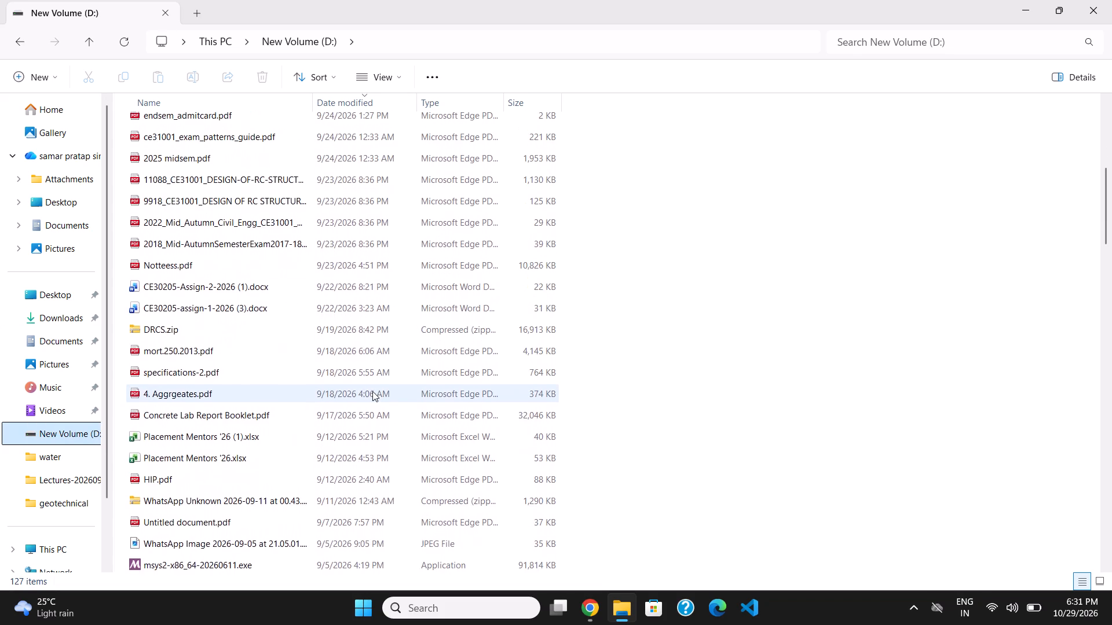
scroll(372, 391, "down", 2)
scroll(310, 326, "down", 2)
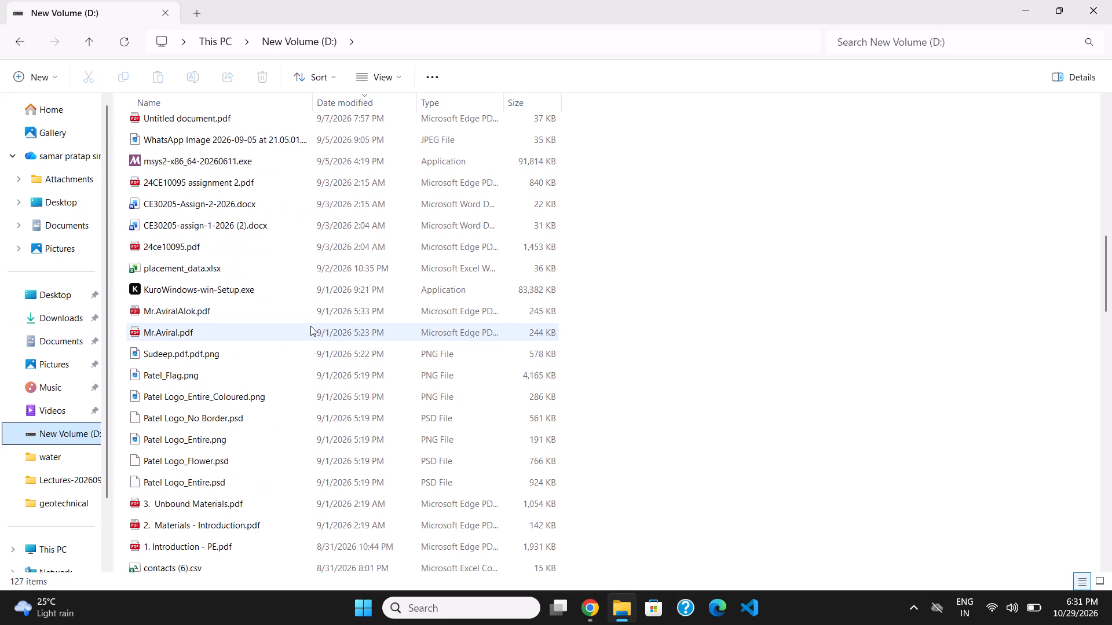
scroll(395, 464, "down", 2)
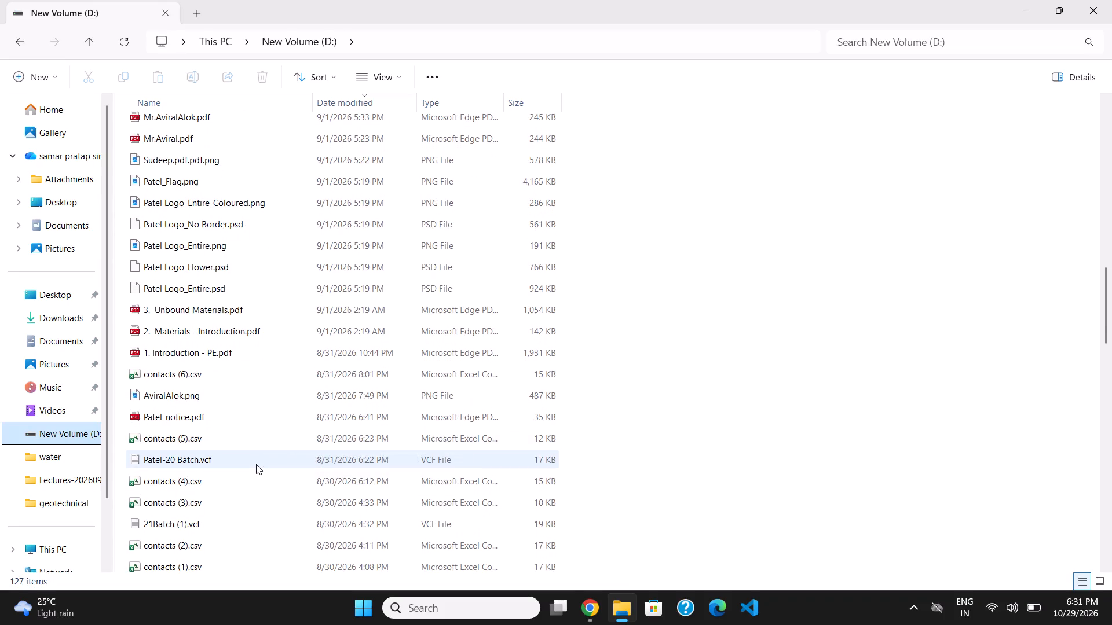
Open Patel-20 Batch.vcf and contacts (4).csv in turn to check their contents, closing each one after viewing.
double_click(256, 464)
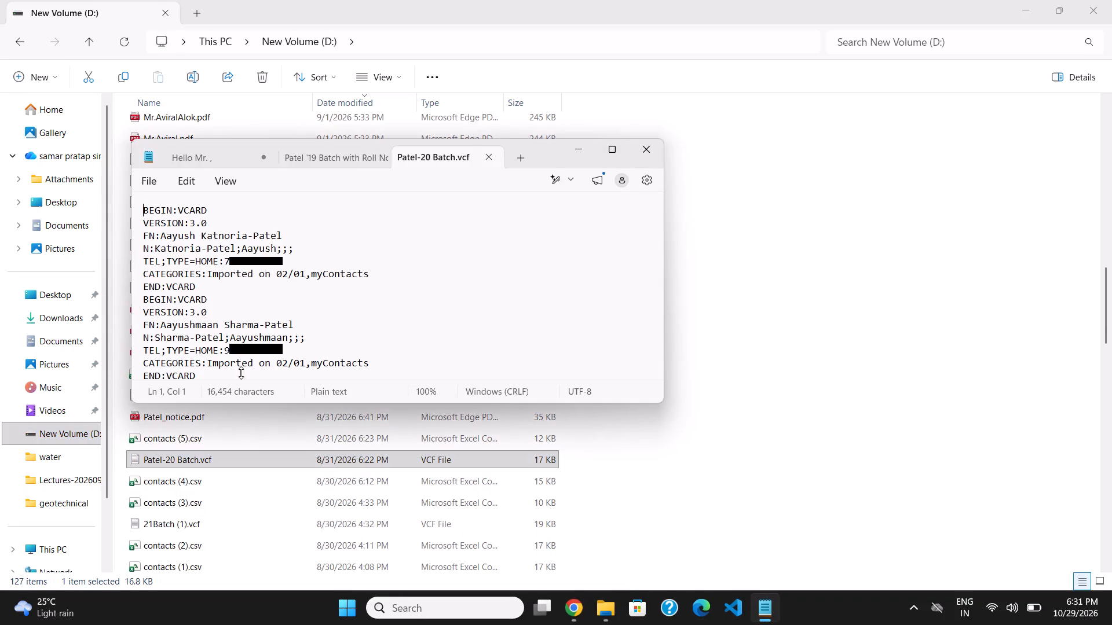
left_click(657, 150)
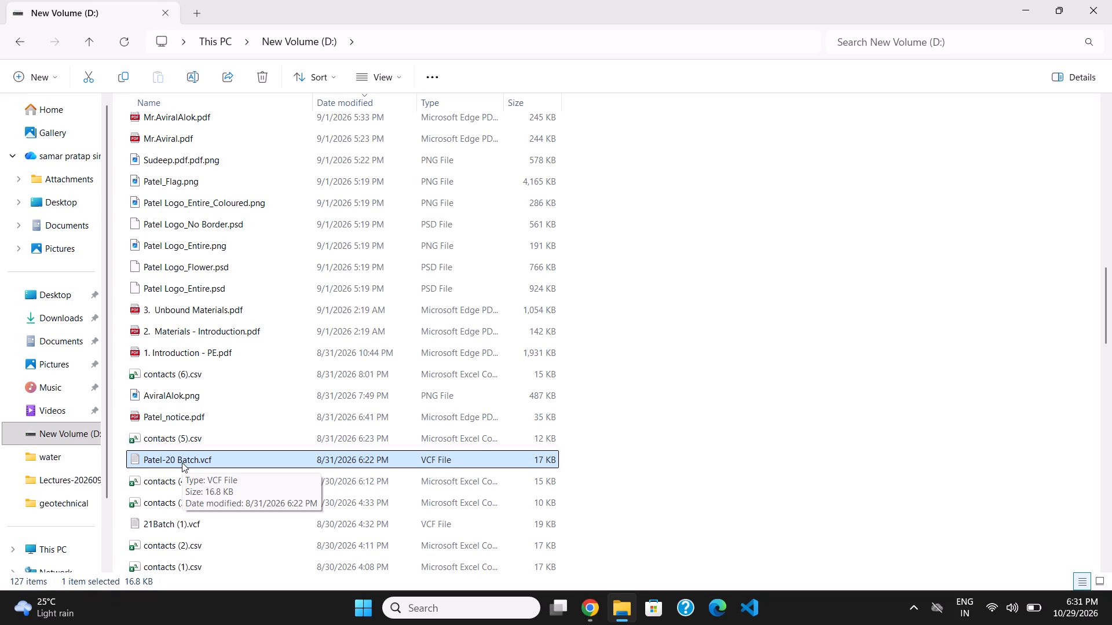
double_click(176, 484)
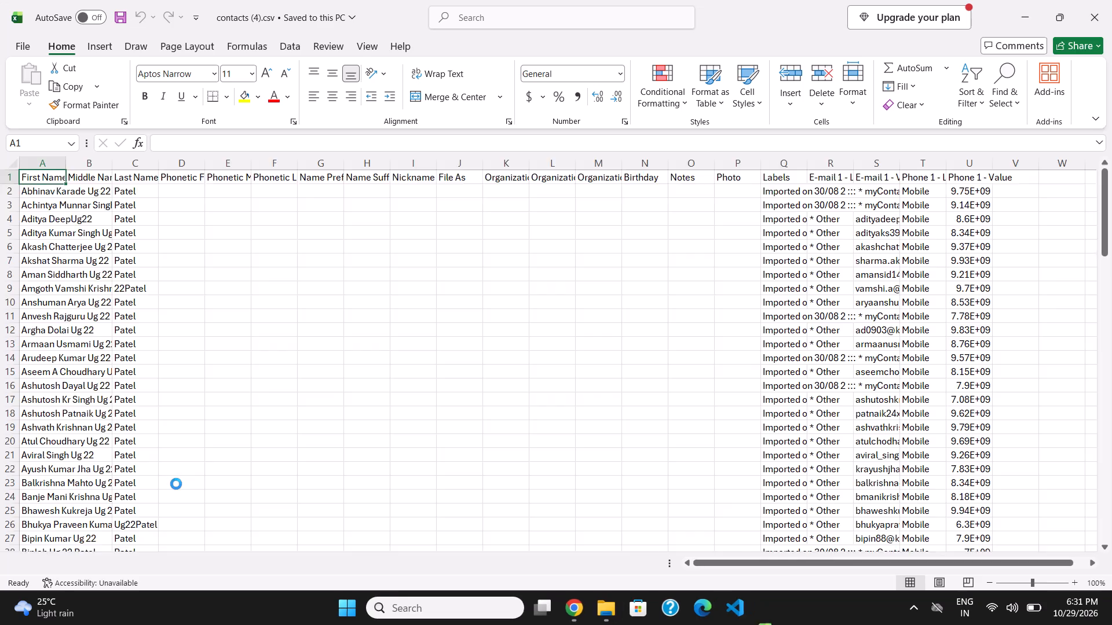
left_click(1111, 0)
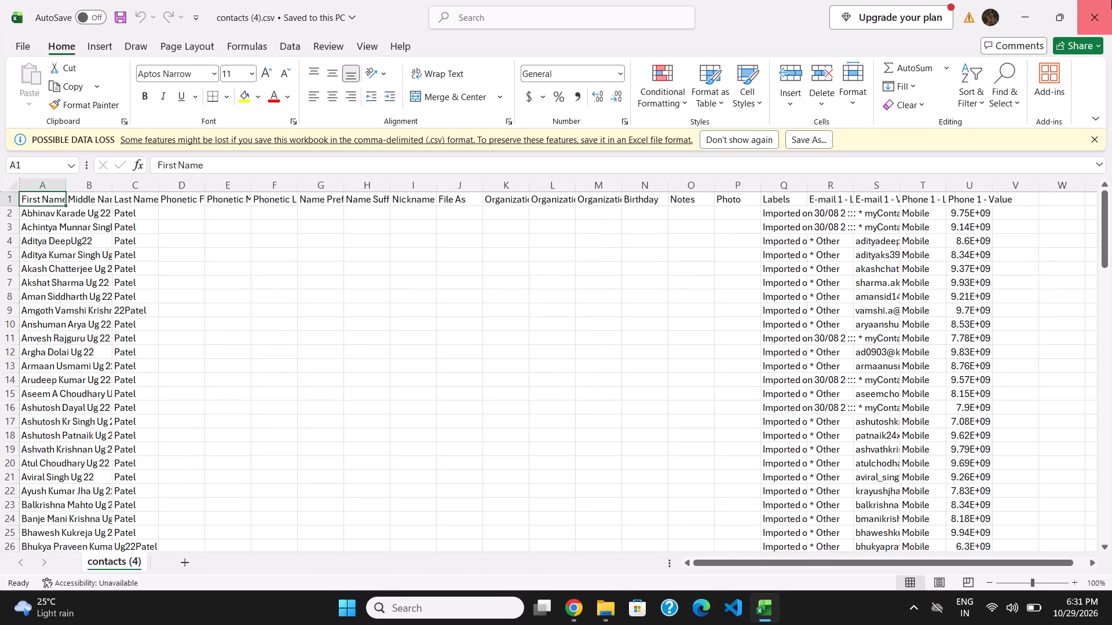
Open contacts (5).csv in Excel and move its window aside so it no longer fills the screen.
double_click(197, 443)
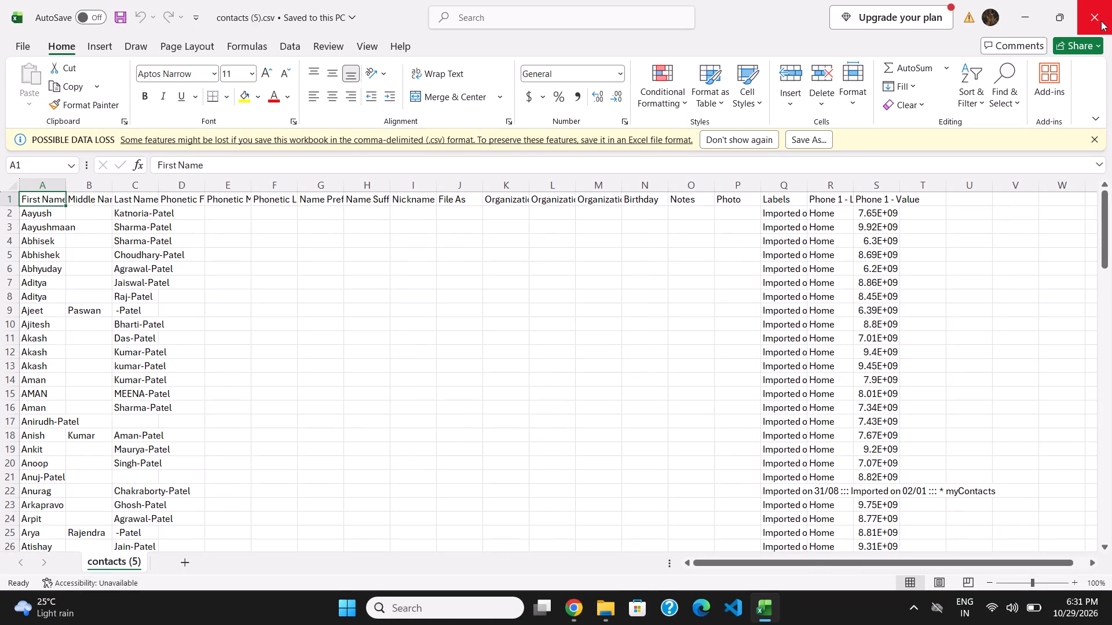
left_click(140, 214)
left_click_drag(782, 0, 783, 9)
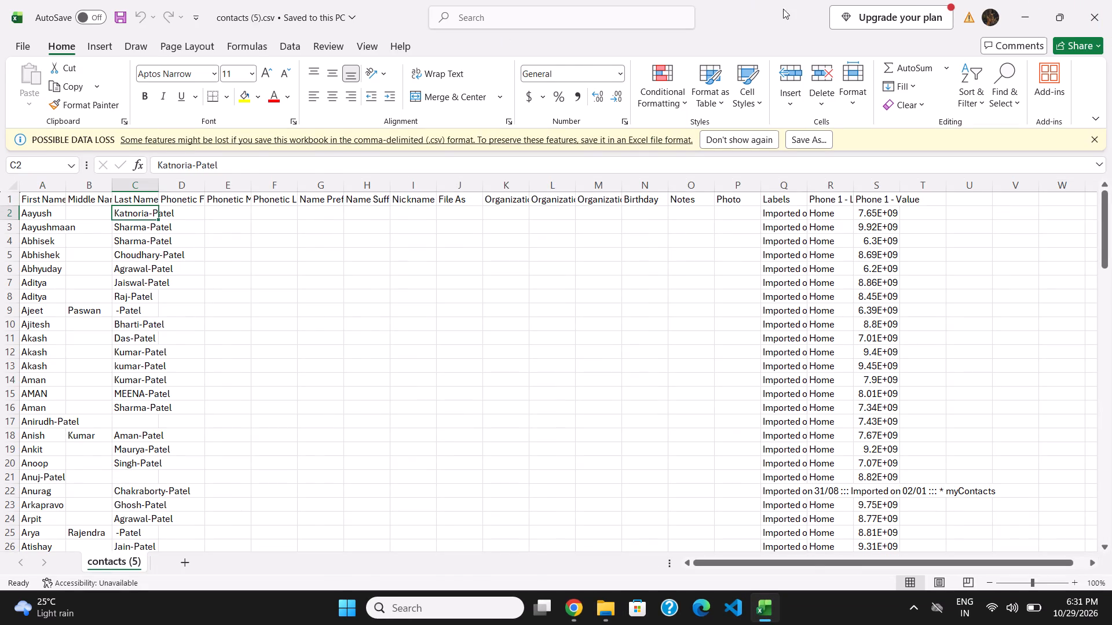
left_click_drag(783, 9, 1059, 159)
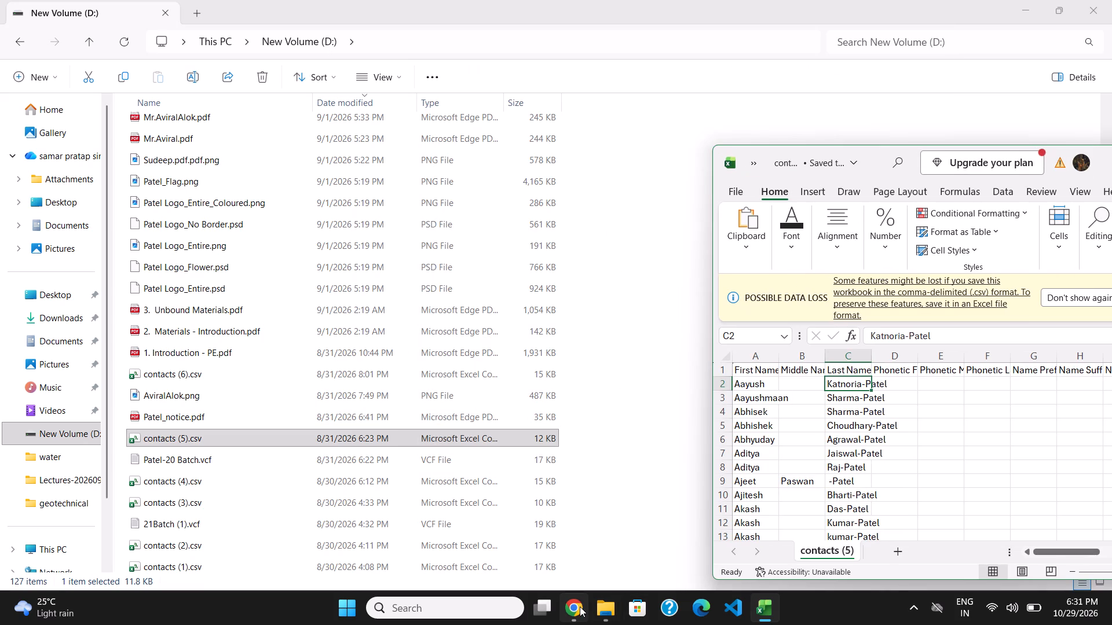
Switch to the Patel '19 '20 '21 '22 vcf spreadsheet in Chrome and compare sheet 20's names with contacts (5).csv through the last row.
left_click(580, 606)
left_click(274, 0)
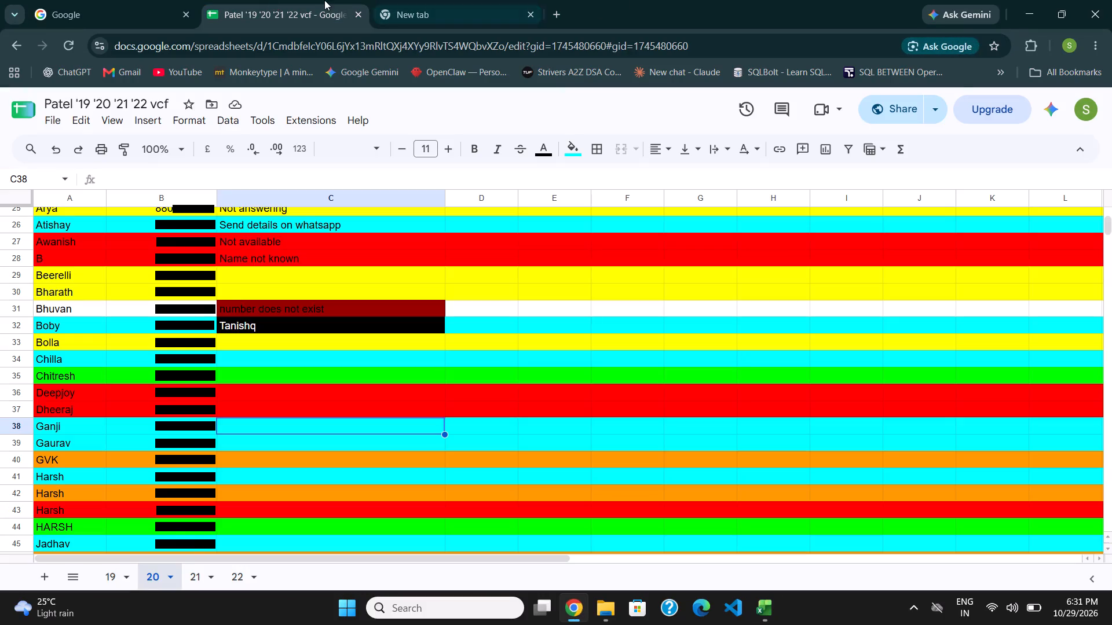
scroll(439, 352, "up", 13)
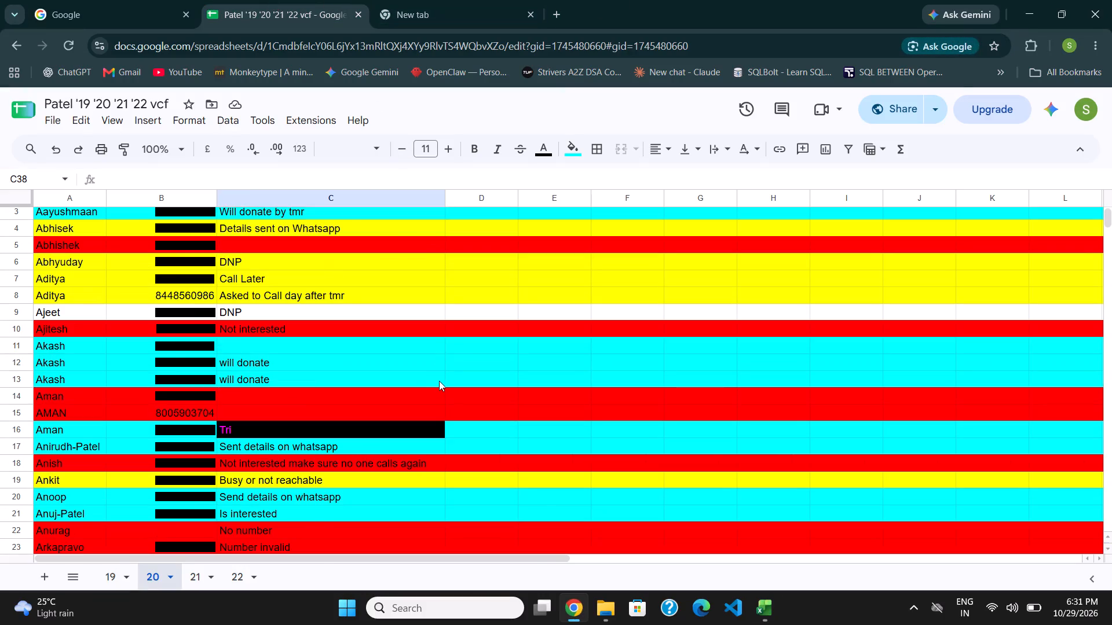
left_click(758, 622)
scroll(522, 412, "down", 1)
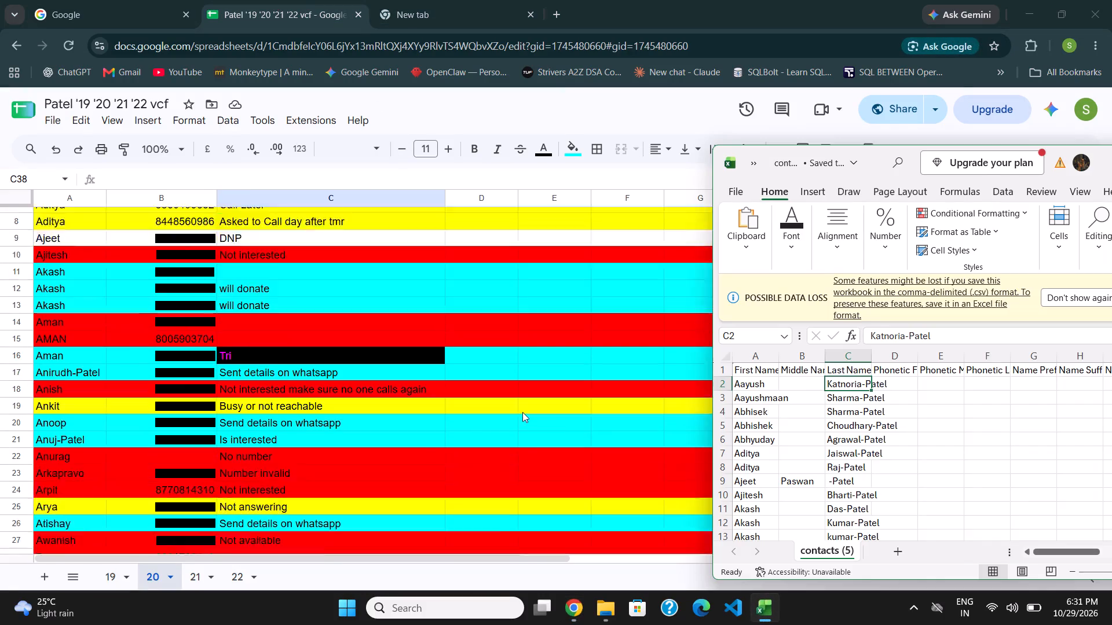
scroll(522, 412, "down", 4)
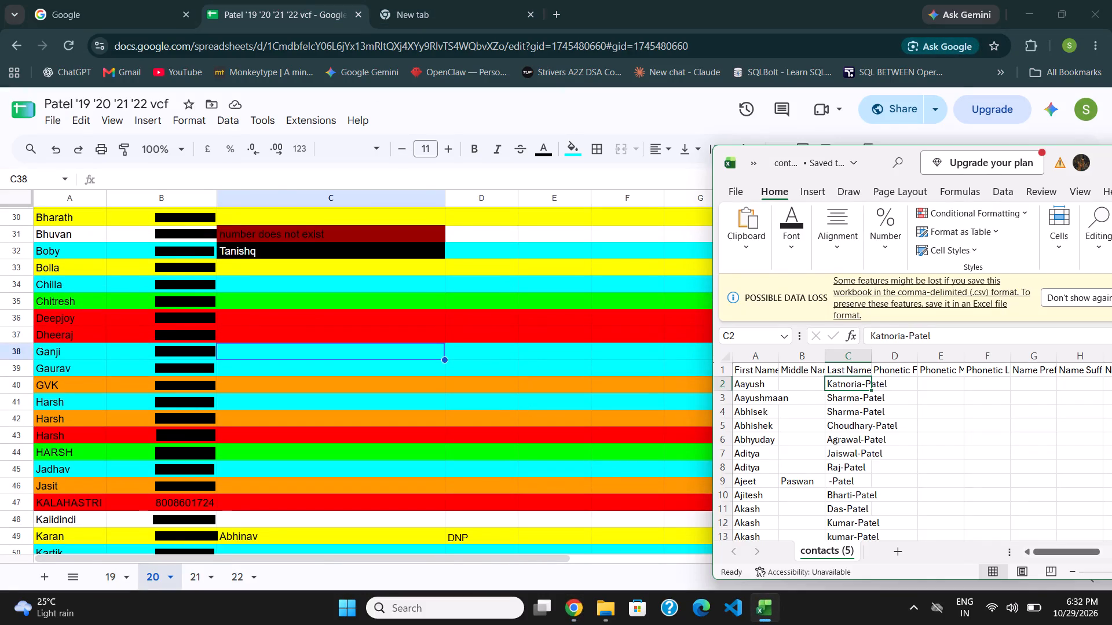
scroll(836, 488, "down", 8)
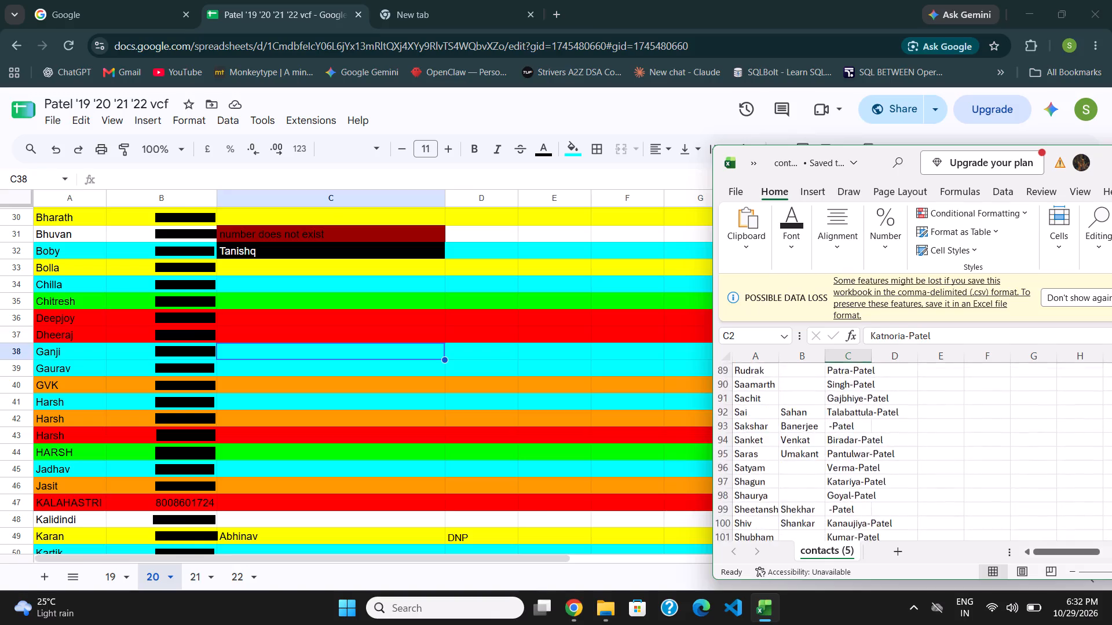
scroll(836, 488, "down", 4)
scroll(507, 461, "down", 5)
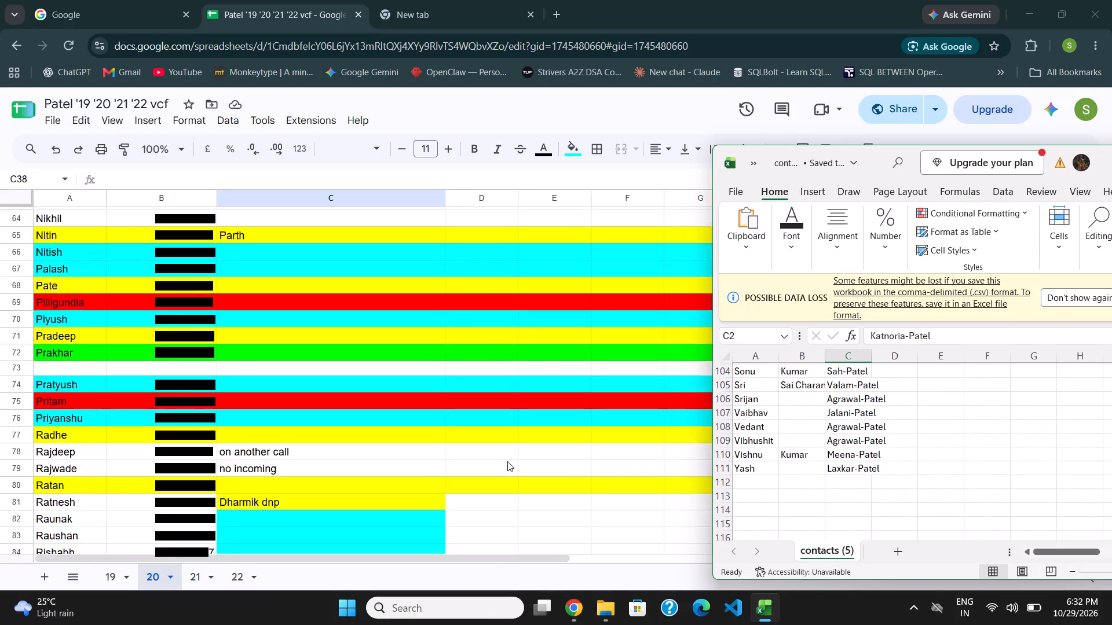
scroll(507, 461, "down", 6)
scroll(507, 461, "up", 1)
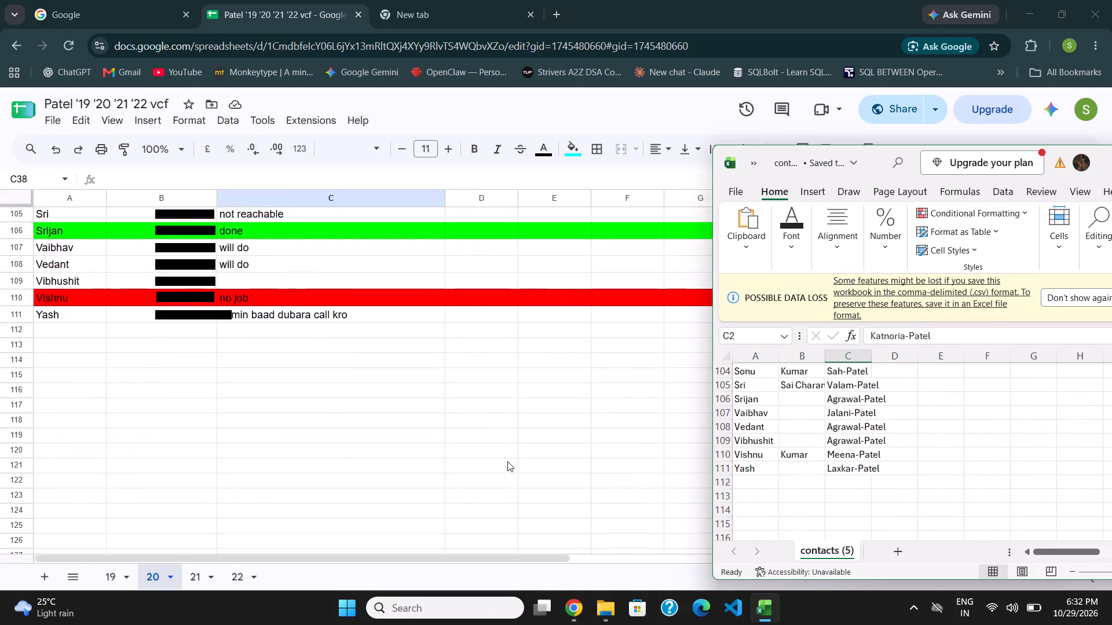
scroll(507, 461, "up", 1)
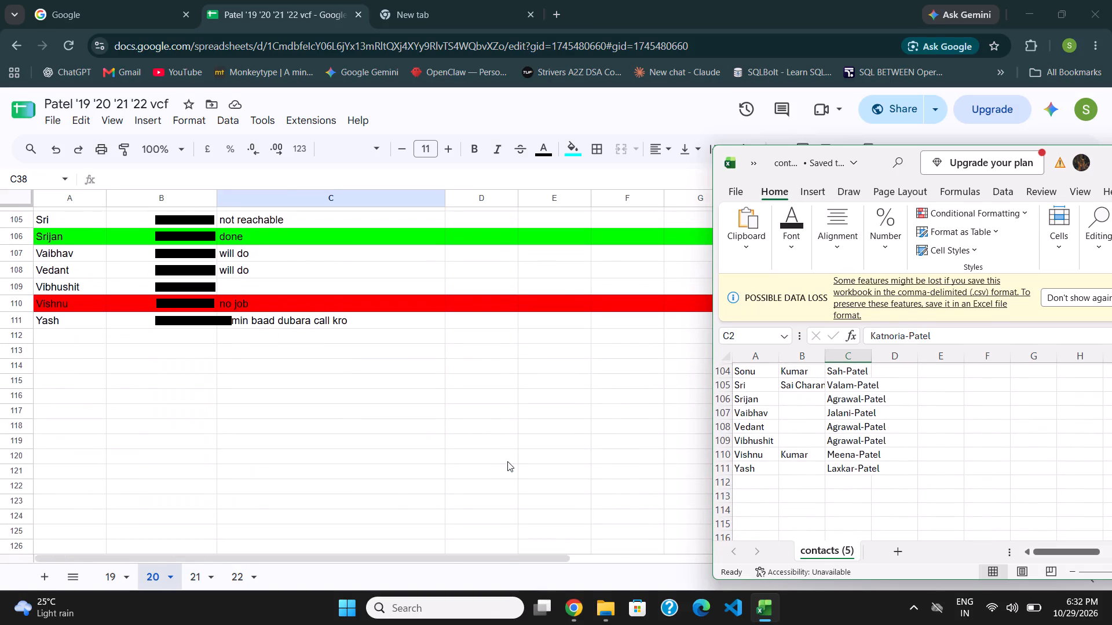
scroll(811, 461, "up", 8)
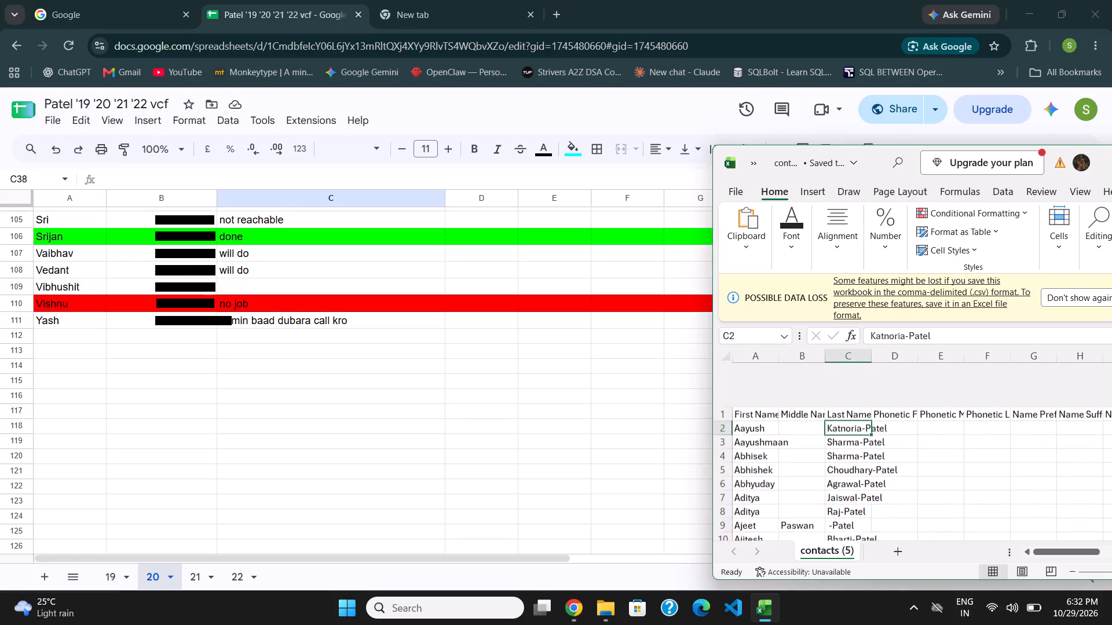
scroll(811, 461, "up", 7)
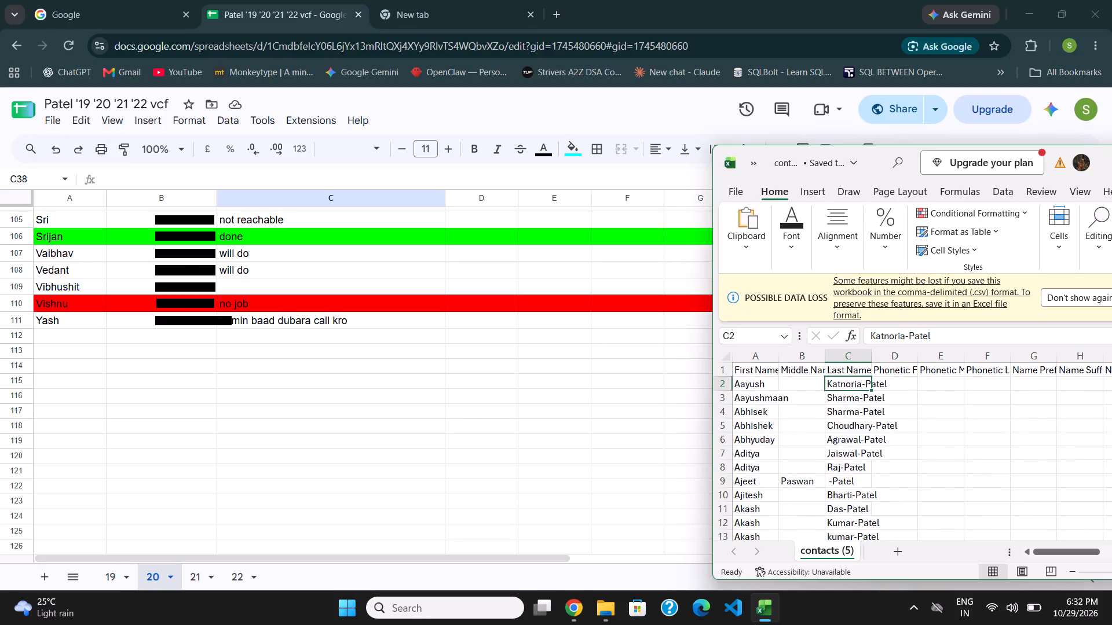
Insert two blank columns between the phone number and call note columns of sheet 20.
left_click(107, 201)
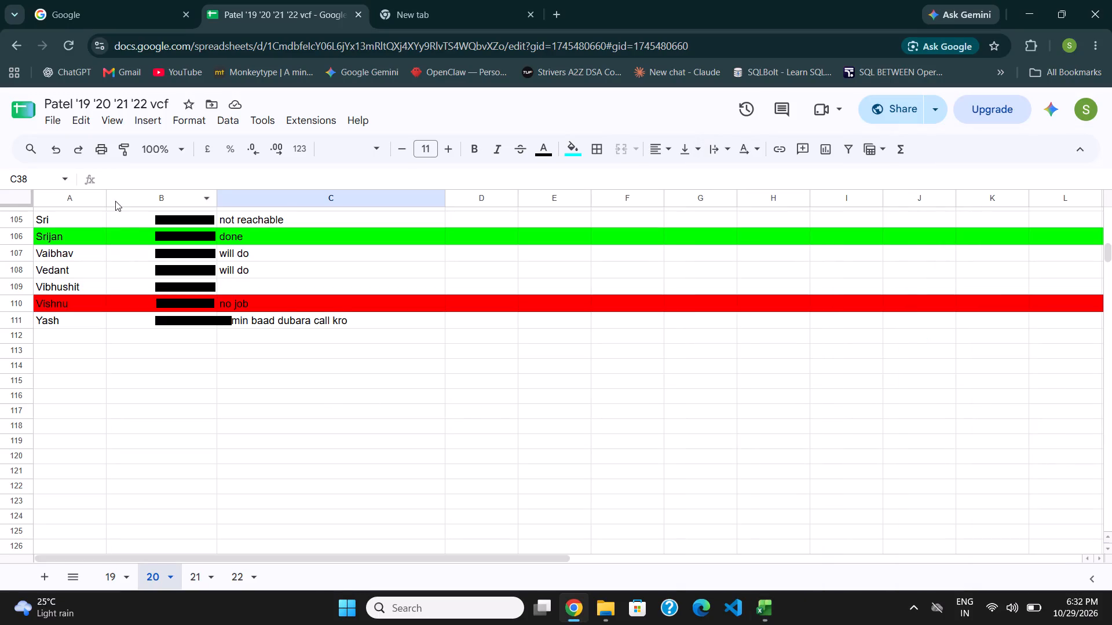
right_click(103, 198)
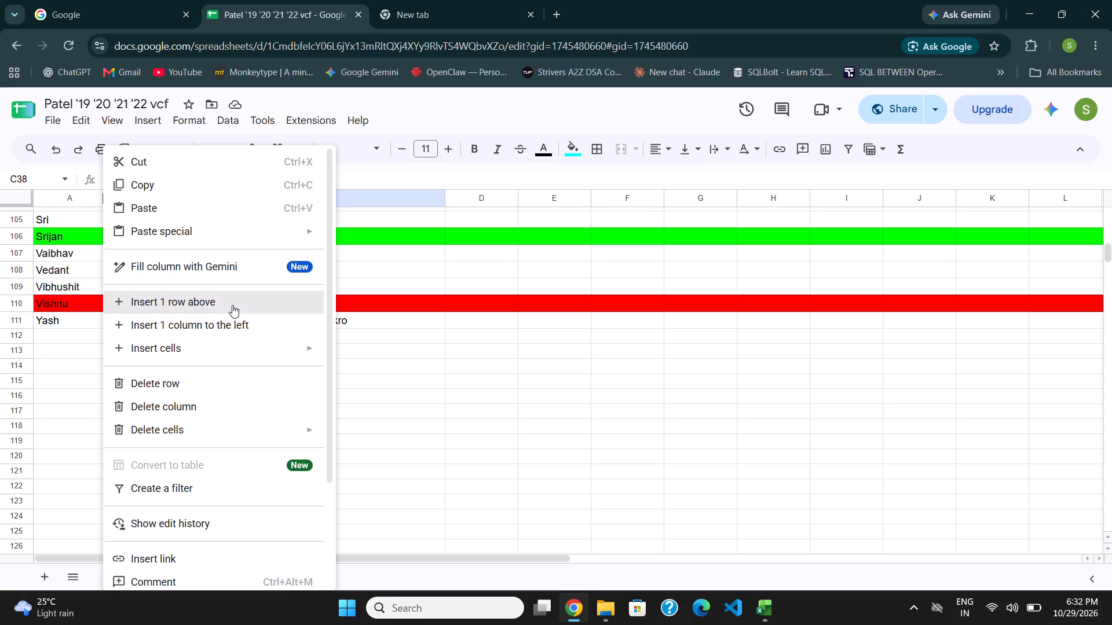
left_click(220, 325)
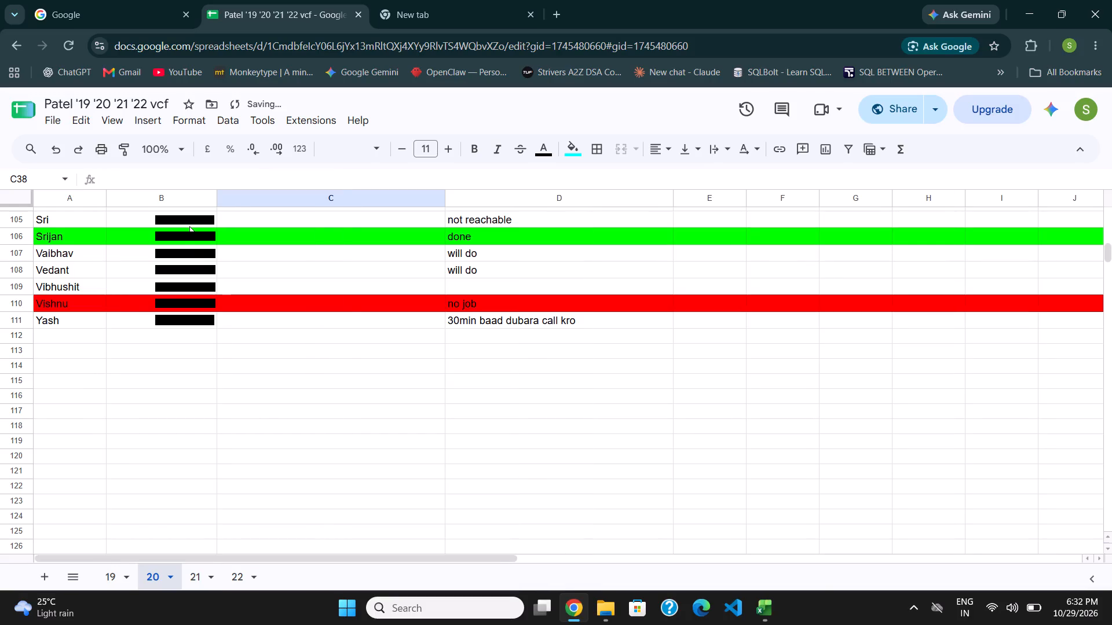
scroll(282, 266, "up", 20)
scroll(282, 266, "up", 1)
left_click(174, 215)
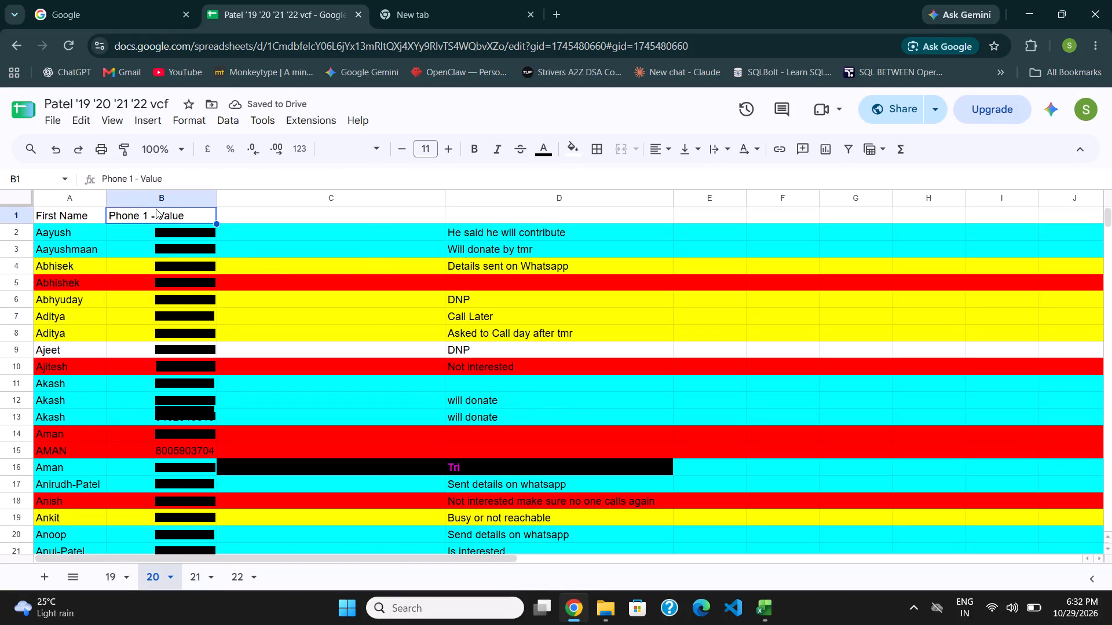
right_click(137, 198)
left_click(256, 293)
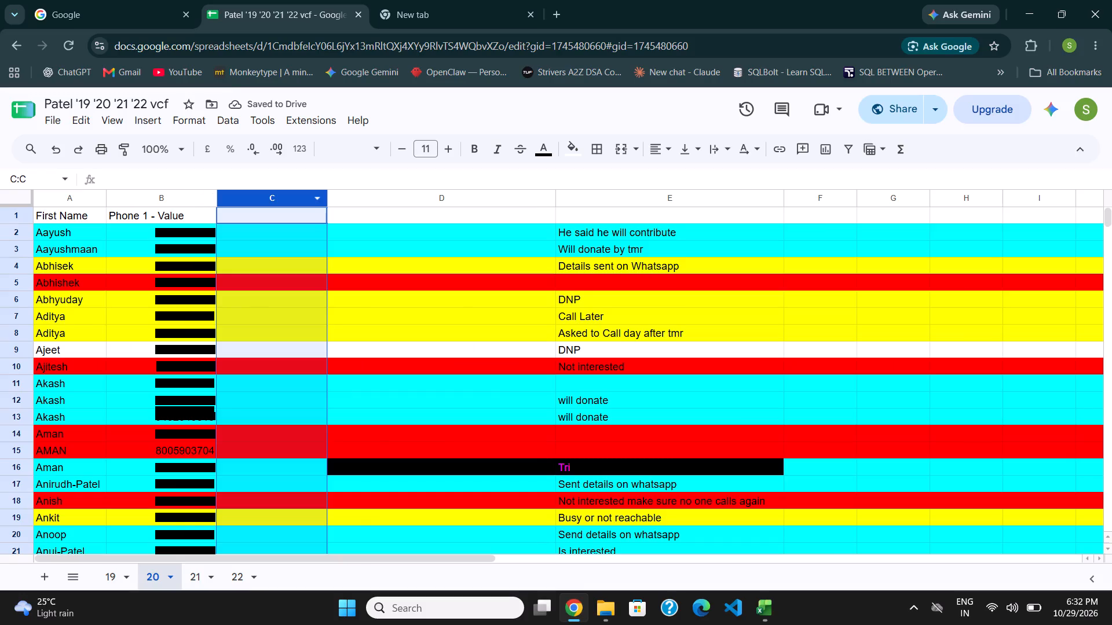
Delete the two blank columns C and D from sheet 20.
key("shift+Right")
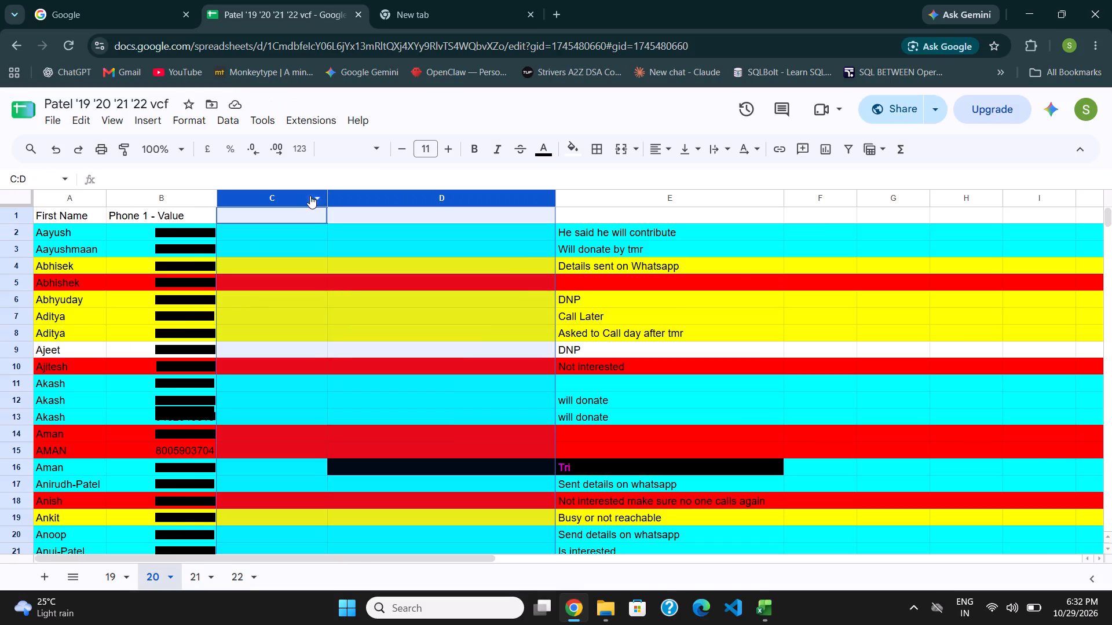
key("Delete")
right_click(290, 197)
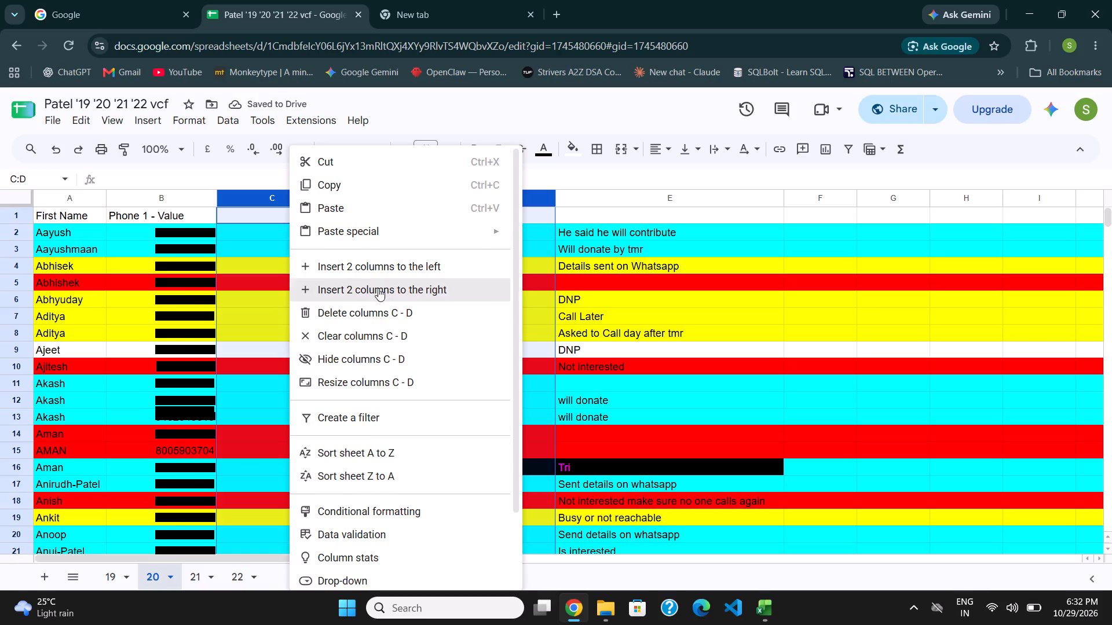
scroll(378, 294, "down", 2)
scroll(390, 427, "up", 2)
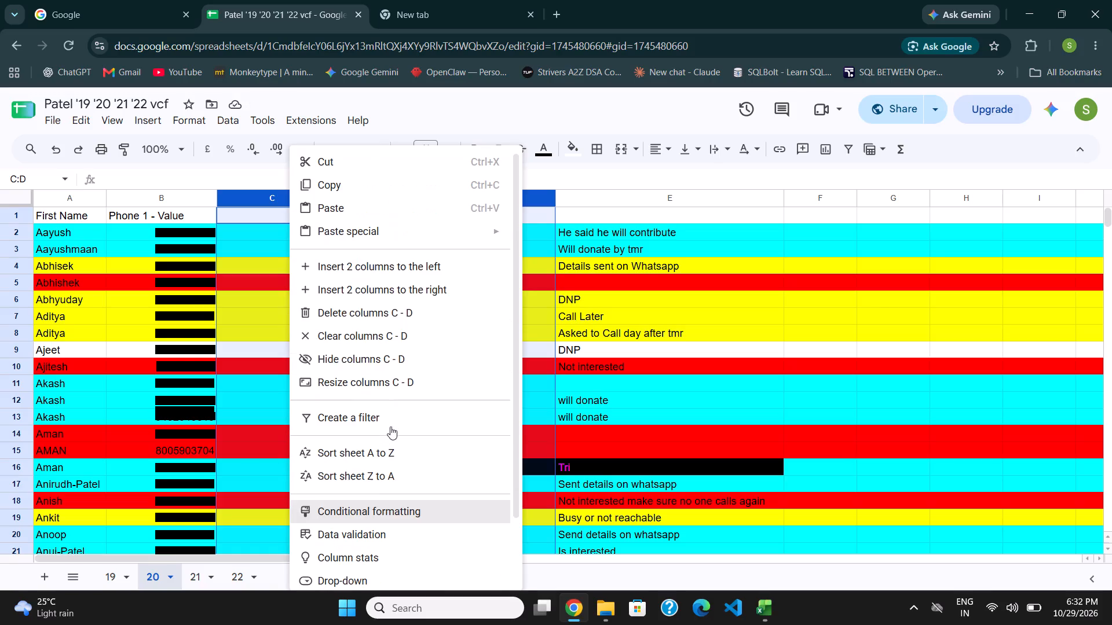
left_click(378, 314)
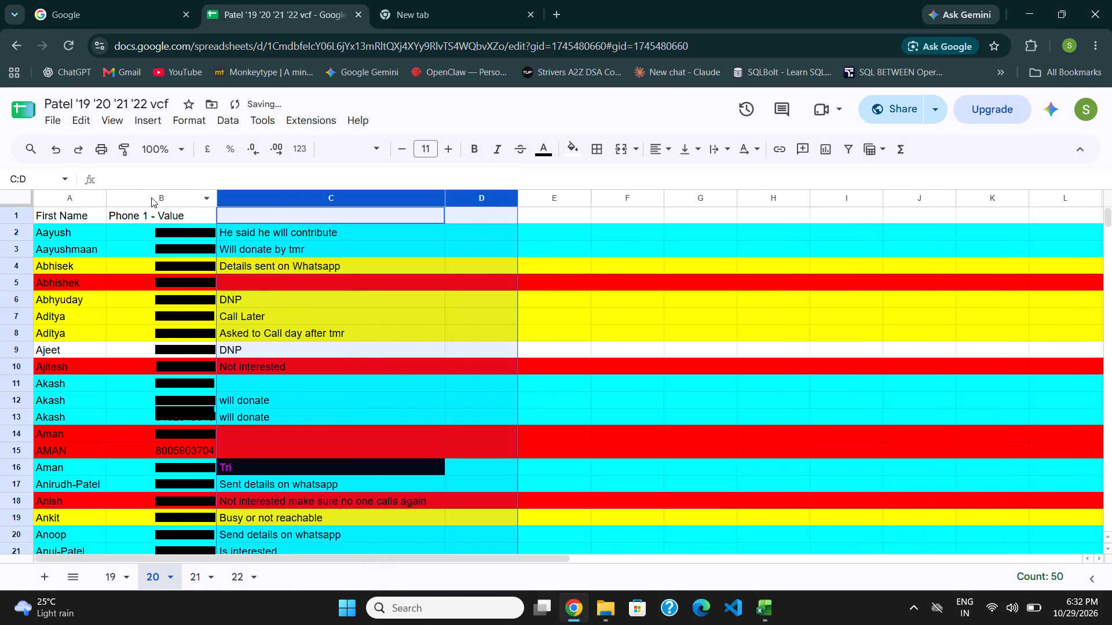
Insert one blank column between the First Name and Phone 1 - Value columns of sheet 20.
left_click(151, 200)
right_click(151, 200)
left_click(271, 263)
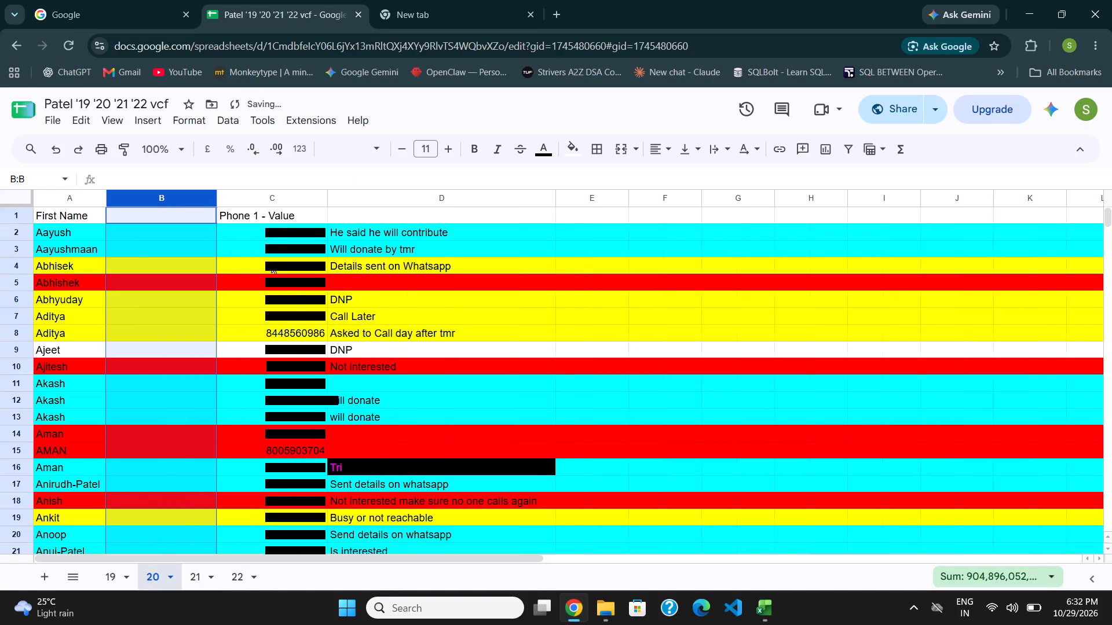
Insert a second blank column directly before the Phone 1 - Value column of sheet 20.
right_click(256, 198)
left_click(336, 264)
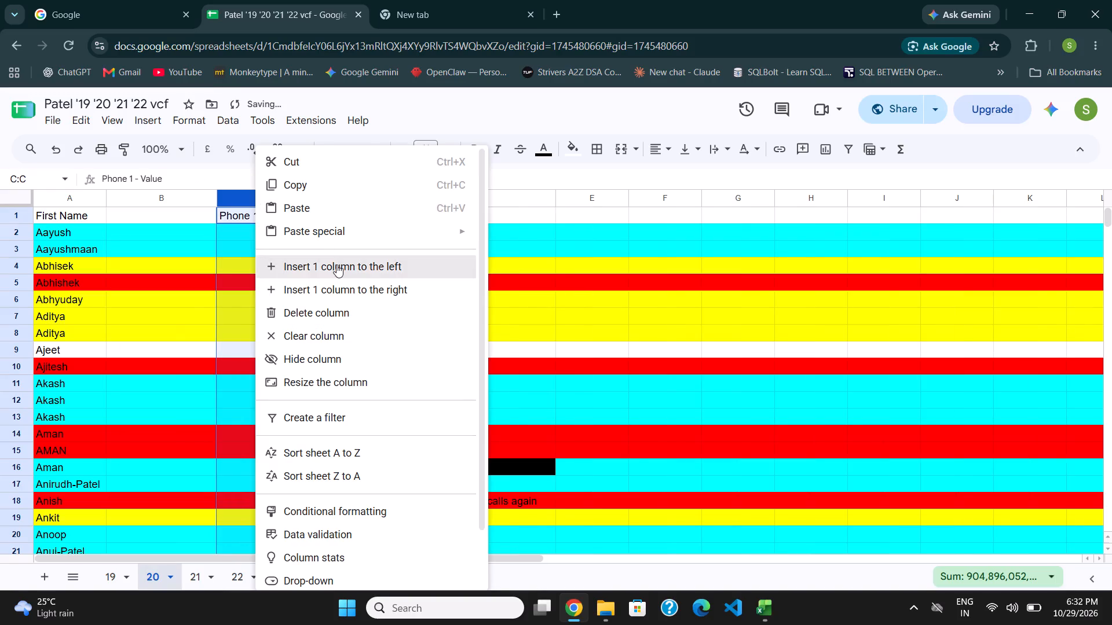
Copy the Middle Name and Last Name columns from contacts (5).csv in Excel into sheet 20 in Chrome, starting at cell B1.
left_click(182, 215)
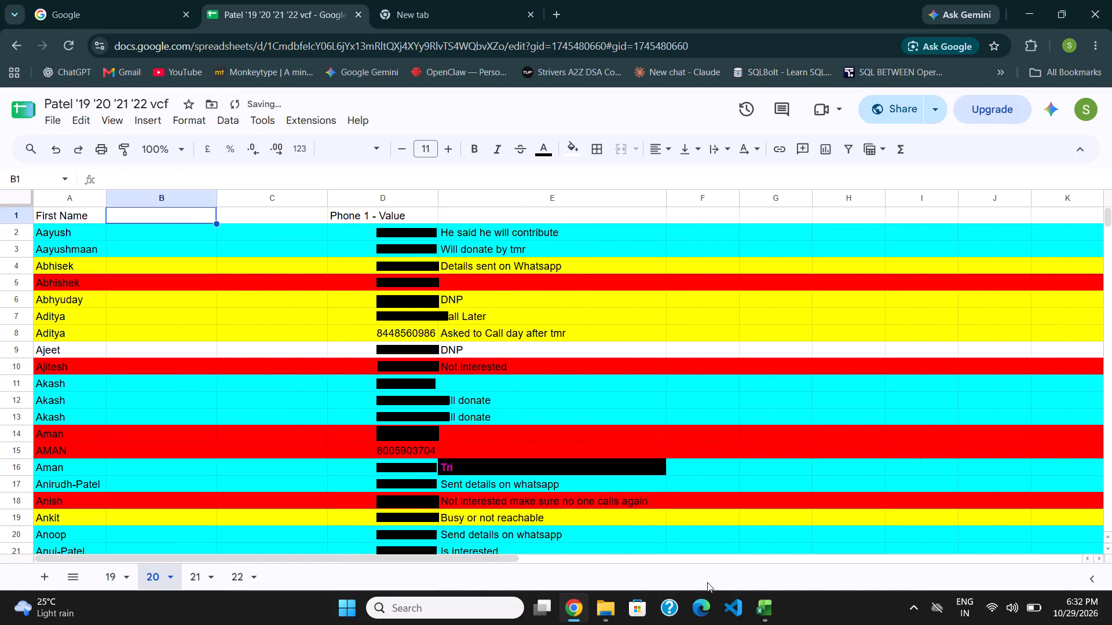
left_click(756, 608)
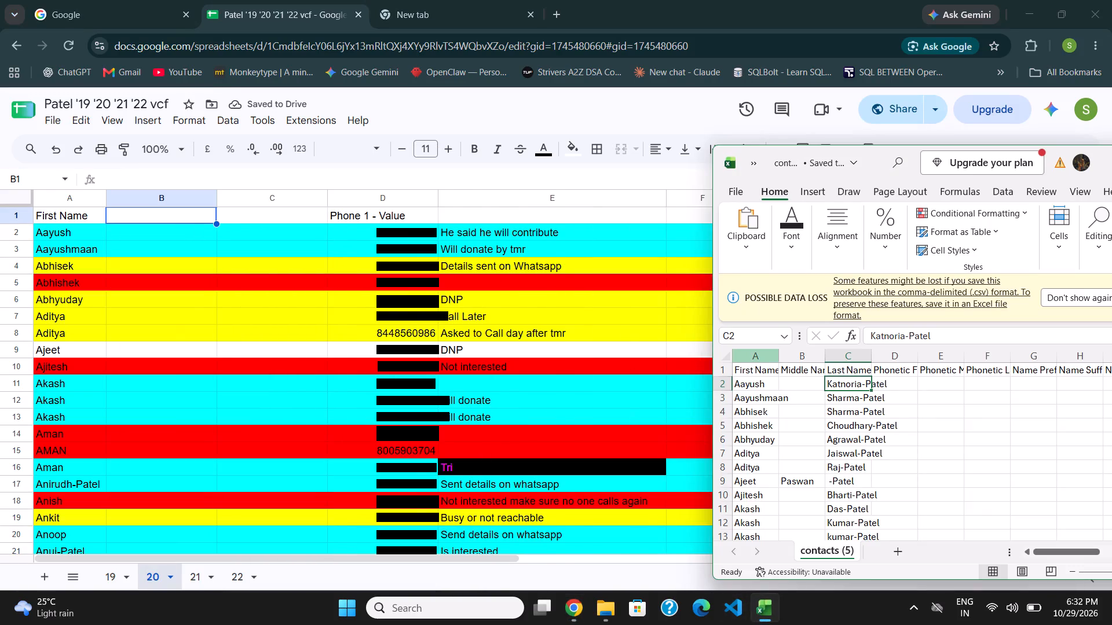
left_click(791, 370)
key("shift+Right")
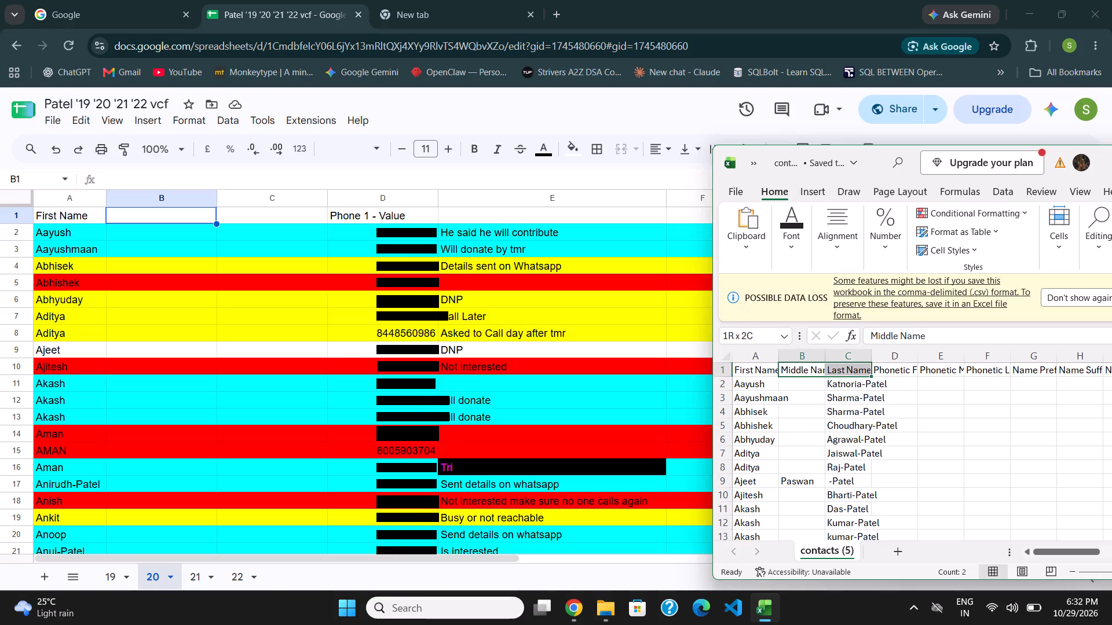
left_click(808, 358)
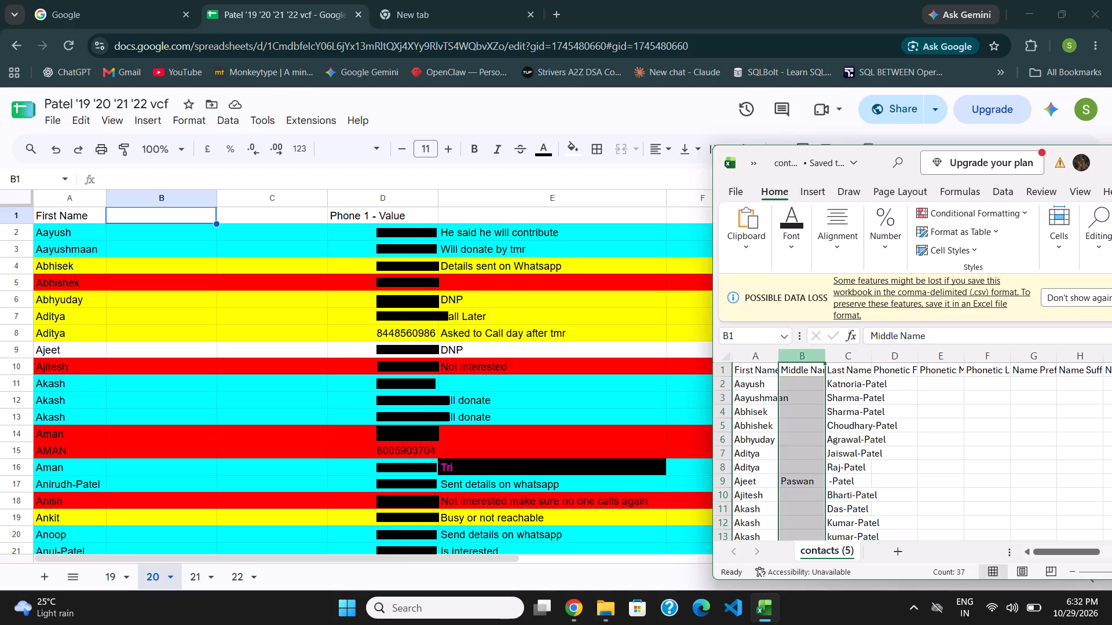
key("shift+Right")
key("ctrl+c")
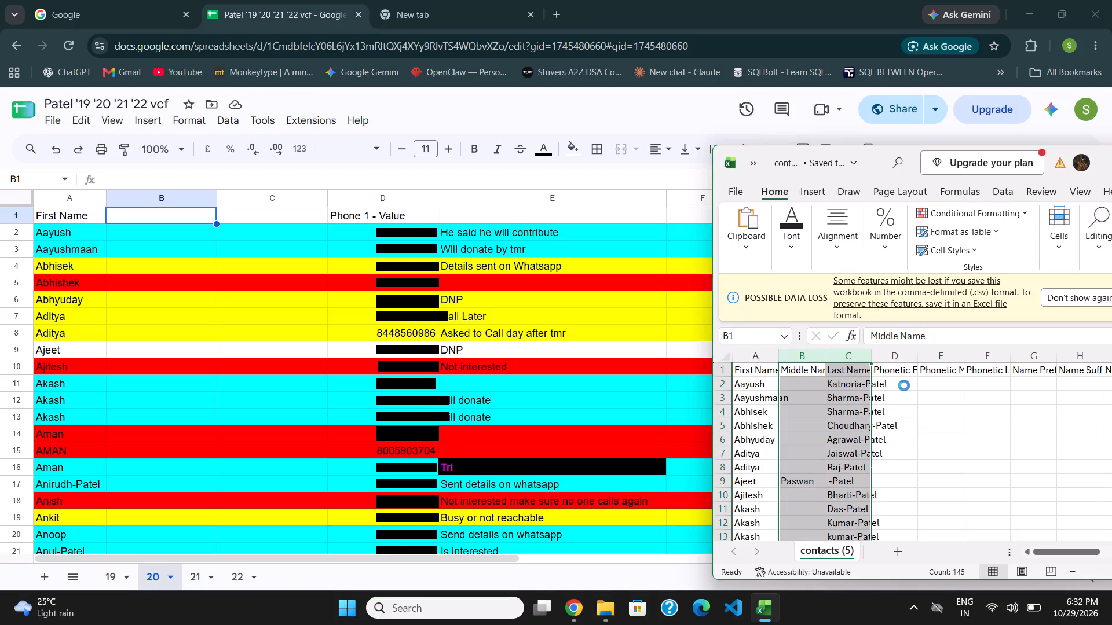
left_click(189, 215)
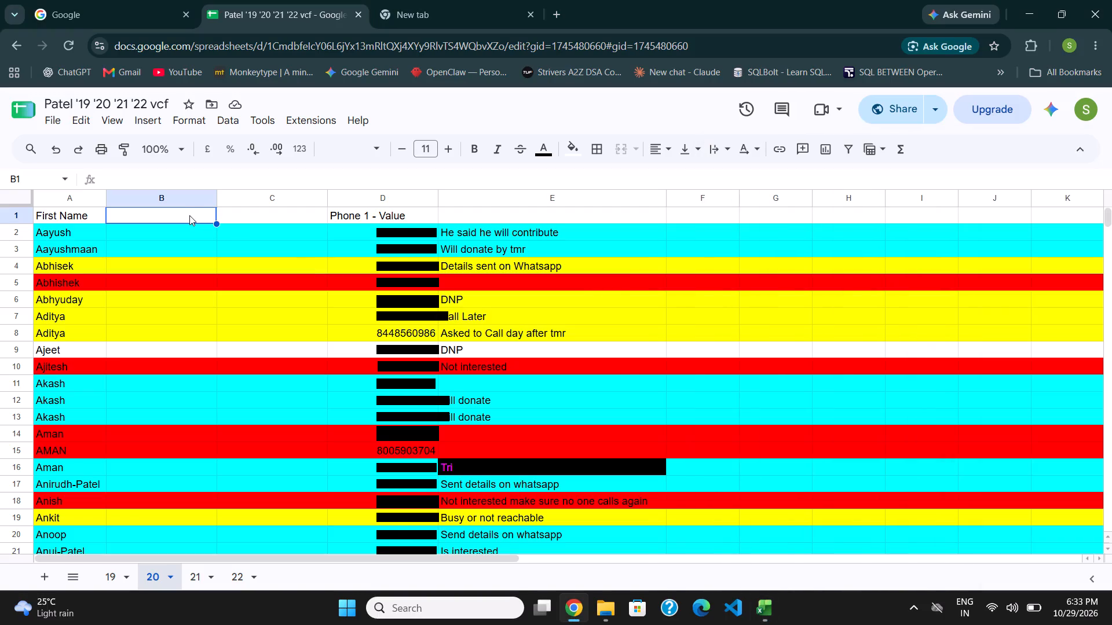
key("ctrl+v")
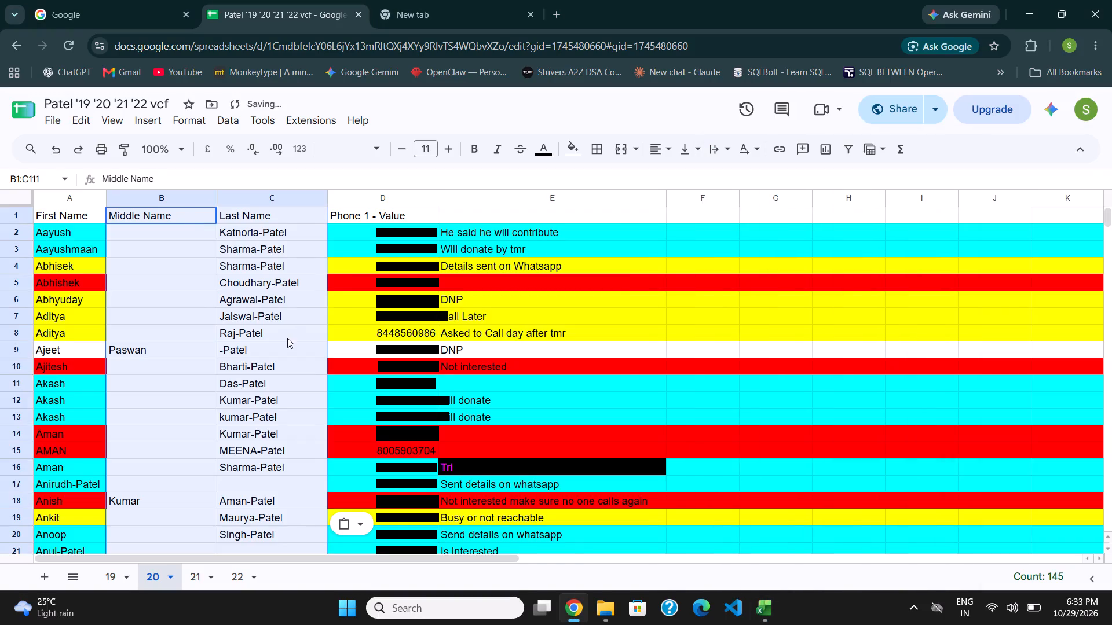
Check the pasted name columns of sheet 20 down to the last row and dismiss the table conversion suggestion.
left_click(287, 338)
left_click(404, 374)
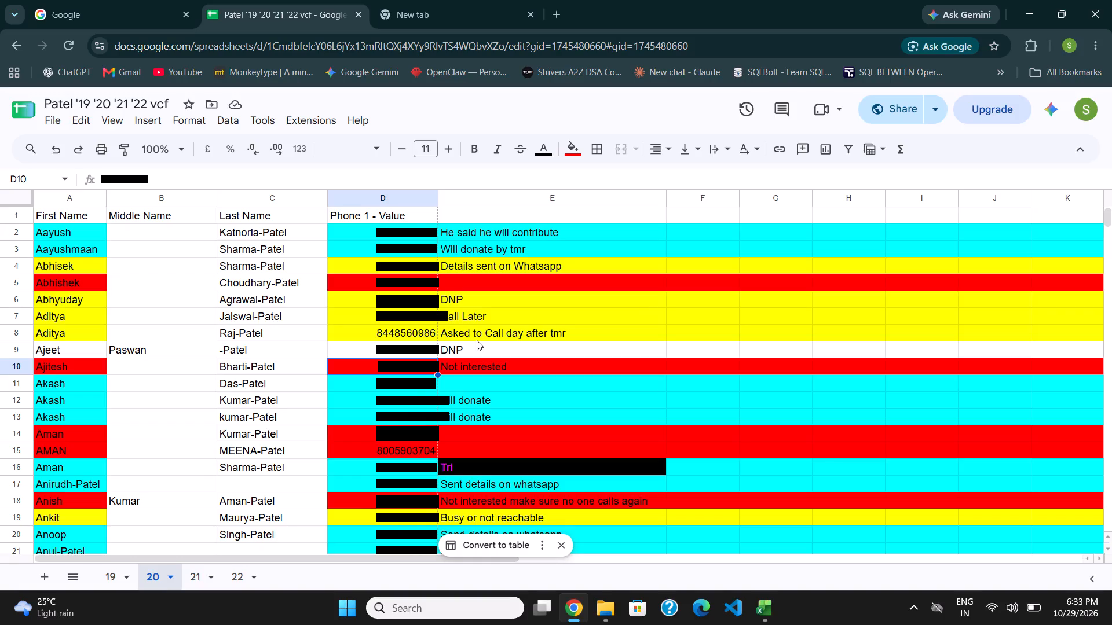
left_click(367, 273)
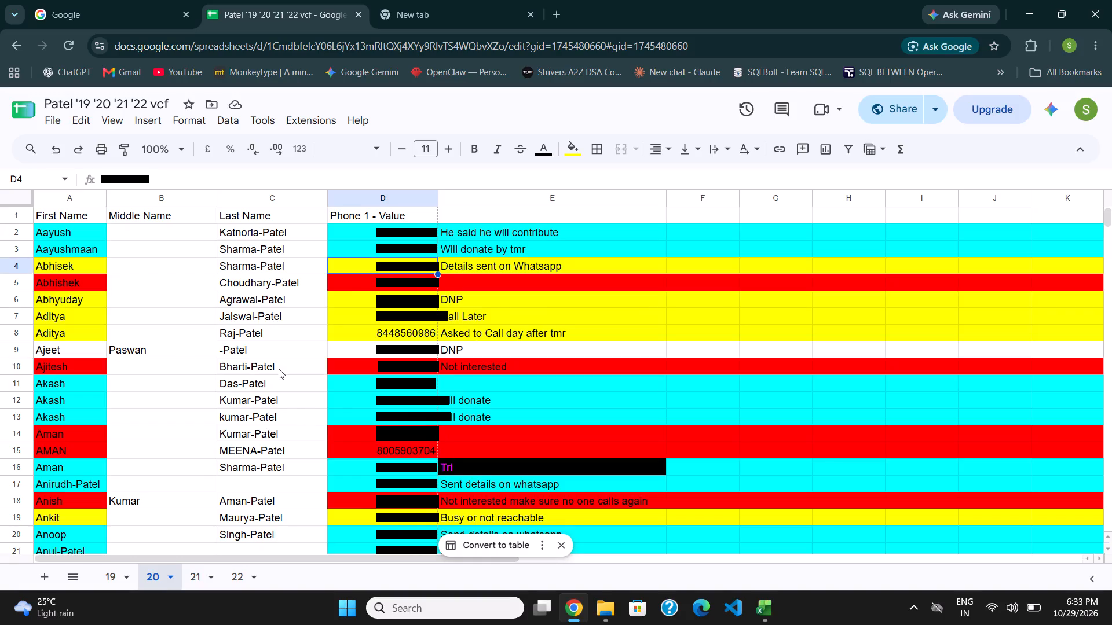
scroll(258, 284, "down", 4)
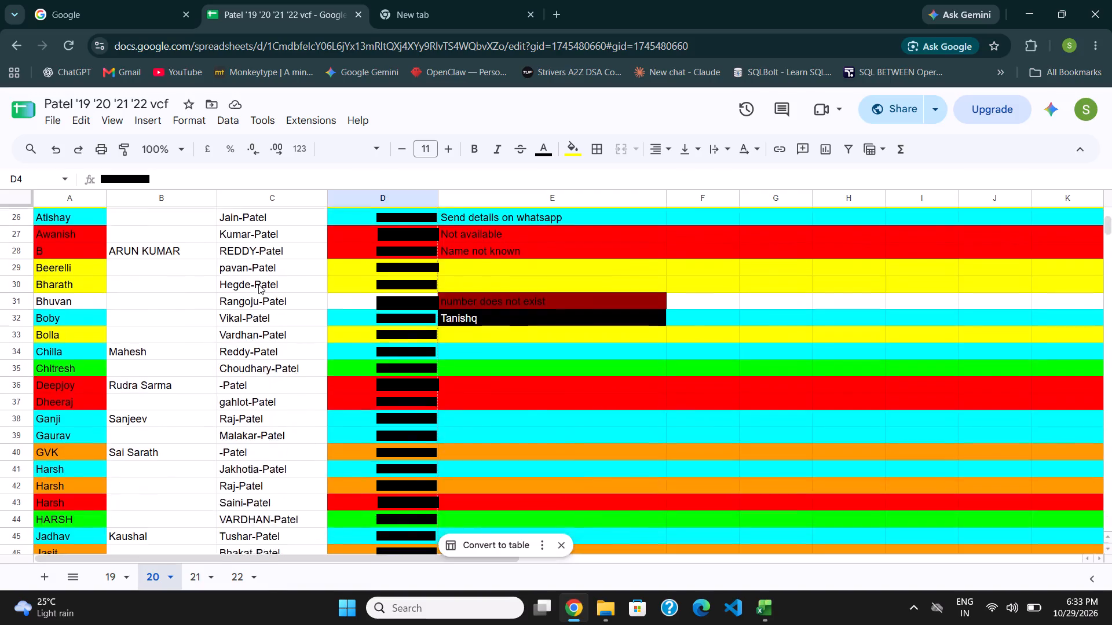
scroll(258, 284, "down", 8)
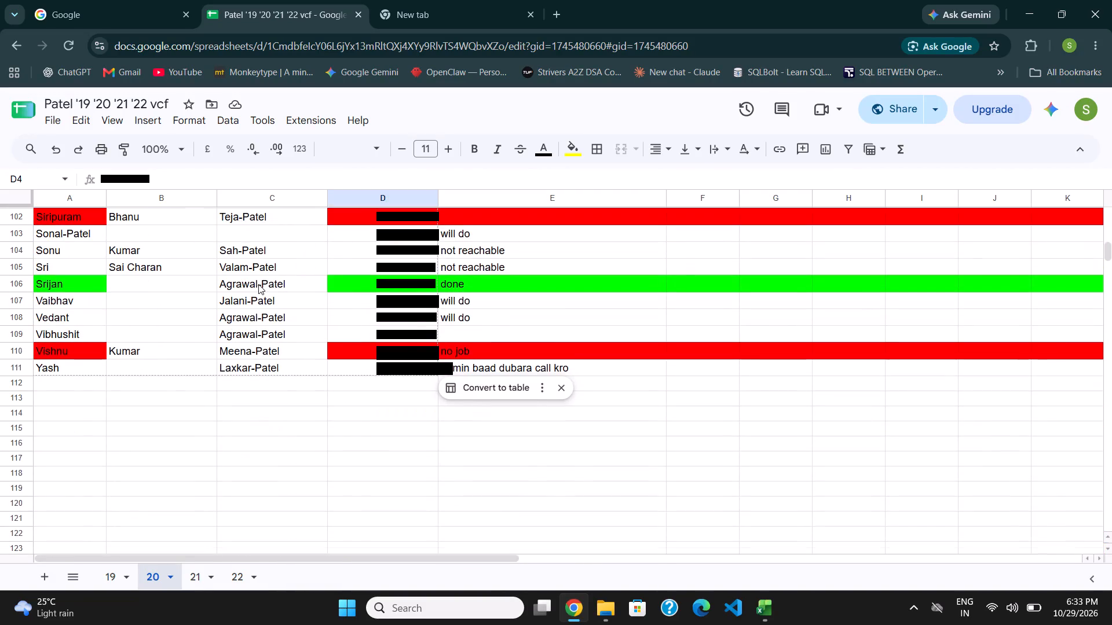
scroll(258, 284, "down", 1)
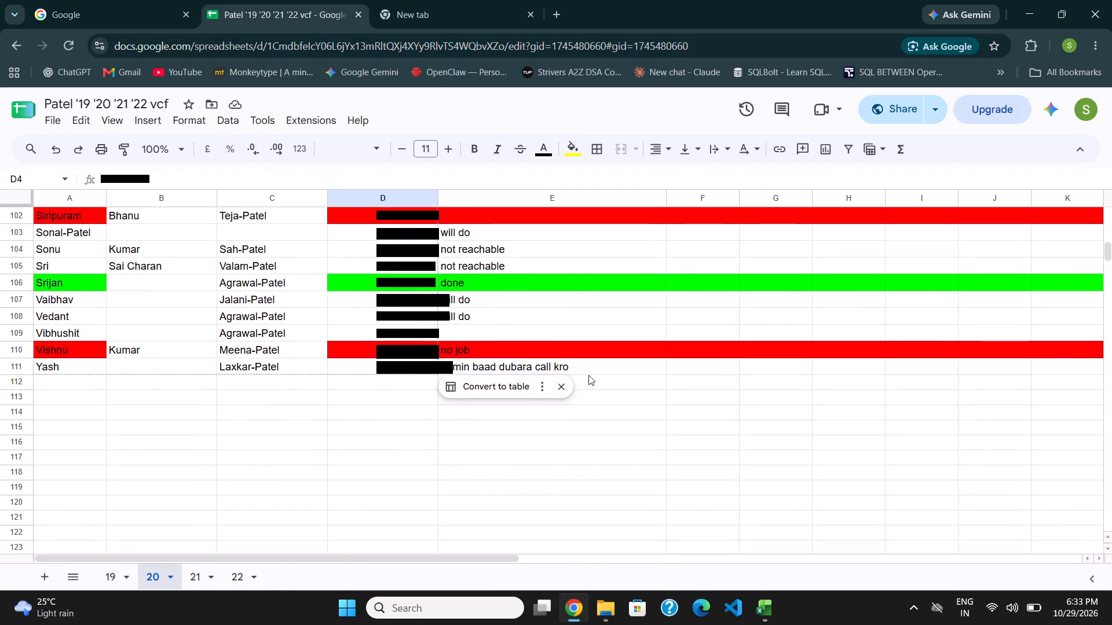
left_click(562, 390)
left_click(250, 446)
scroll(250, 446, "up", 20)
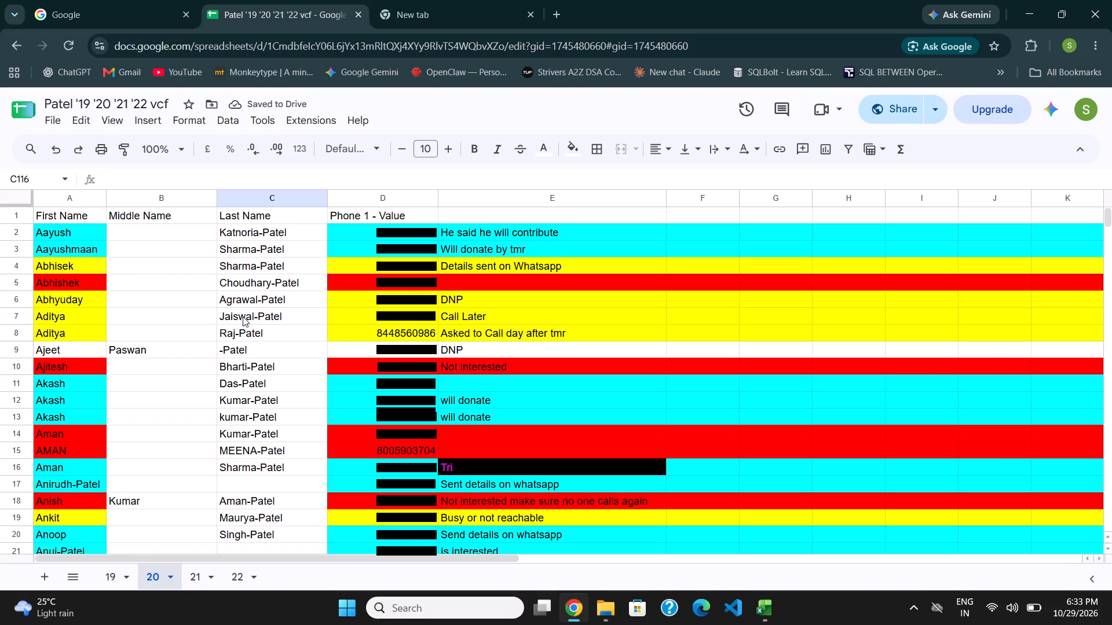
Review the middle and last names in sheet 20 against the call notes, from the first rows down to row 28.
left_click(243, 317)
left_click(146, 348)
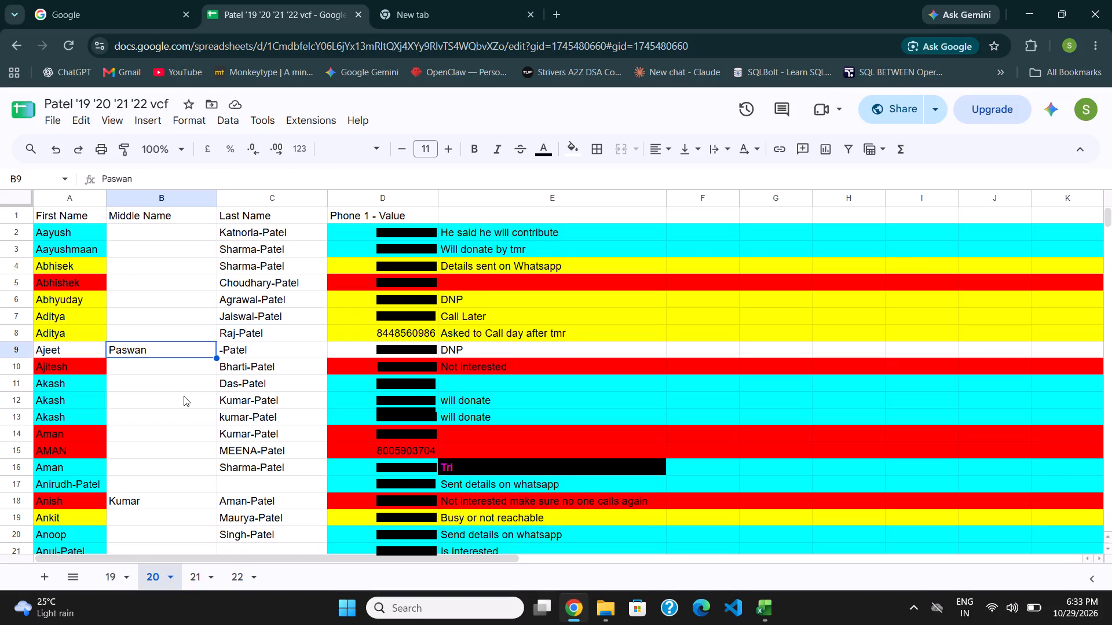
scroll(203, 455, "down", 1)
left_click(167, 474)
scroll(167, 474, "down", 2)
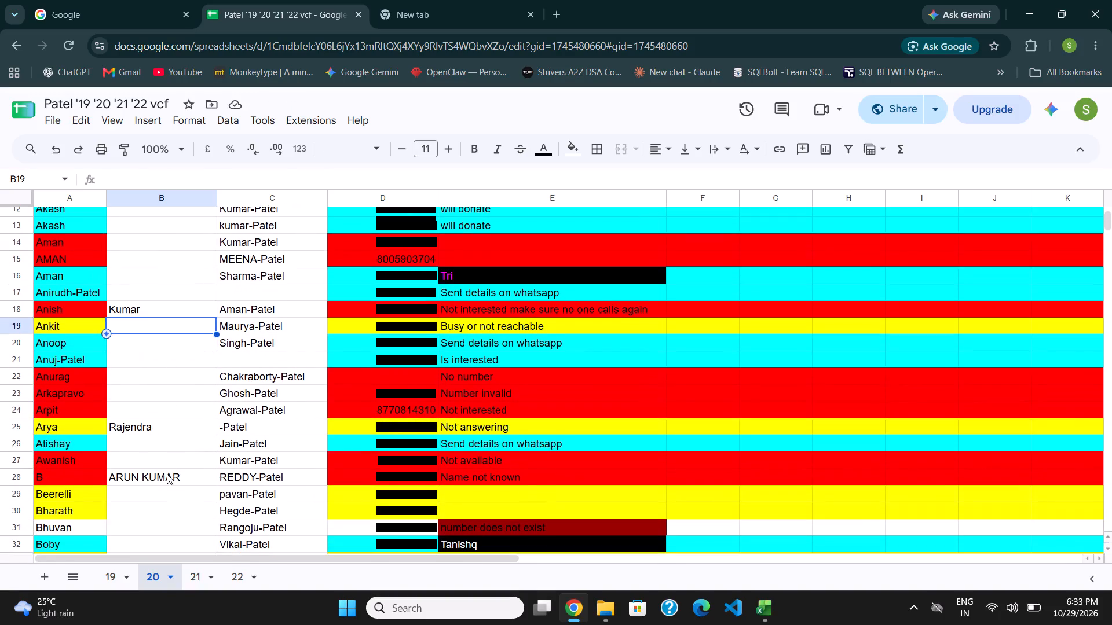
left_click(184, 427)
scroll(184, 427, "down", 1)
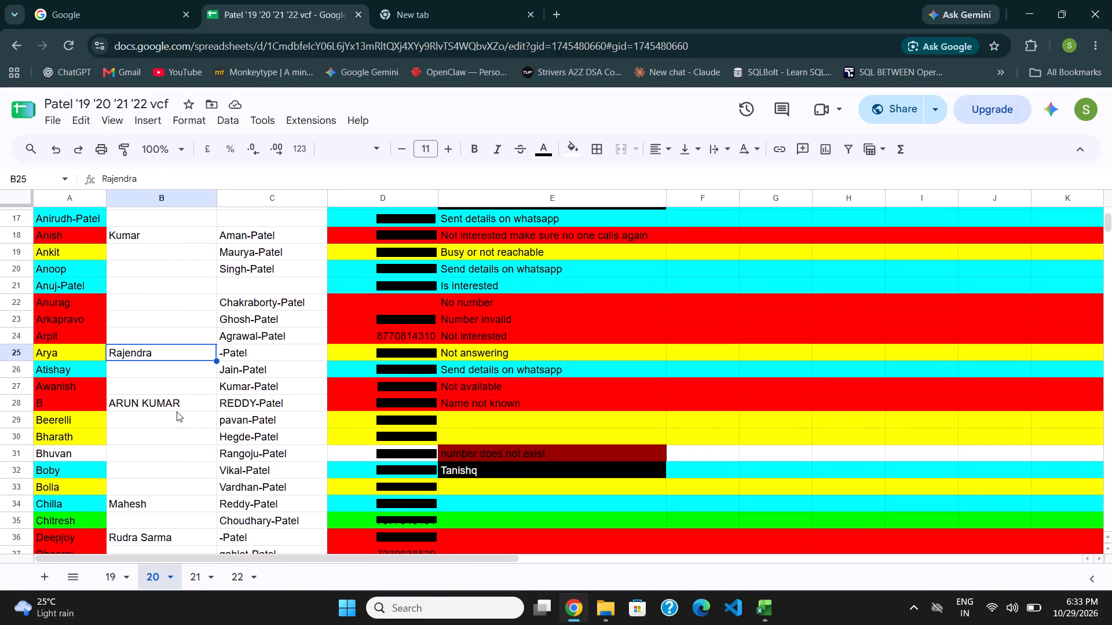
left_click(177, 411)
scroll(177, 411, "down", 1)
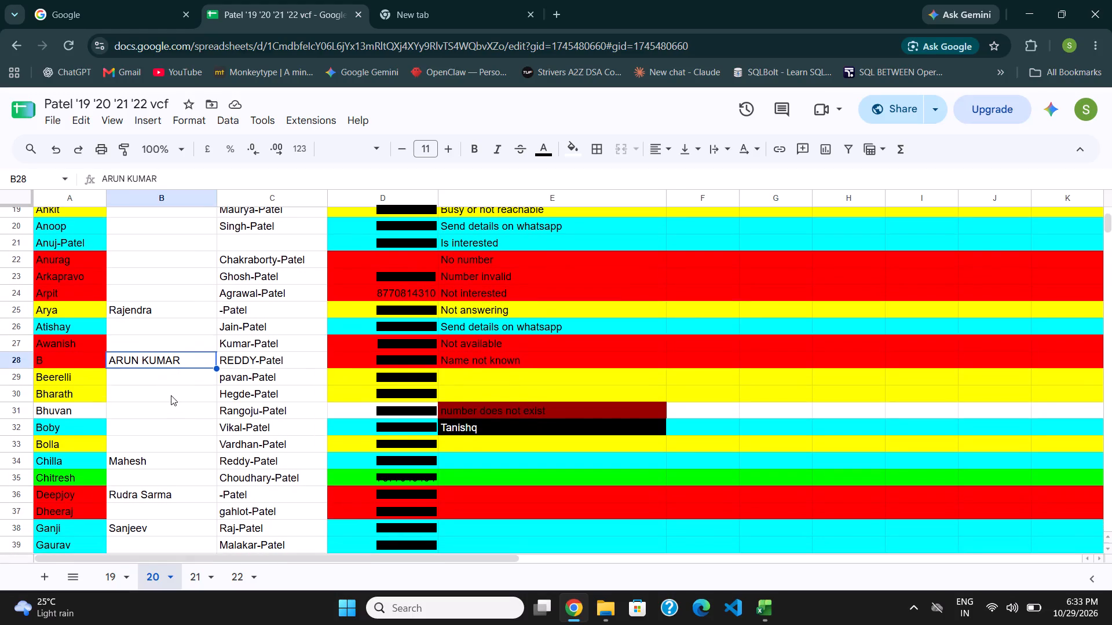
Check row 28's name in contacts (5).csv in Excel, and in sheet 20 fill row 28 yellow and clear its "Name not known" note.
left_click(79, 358)
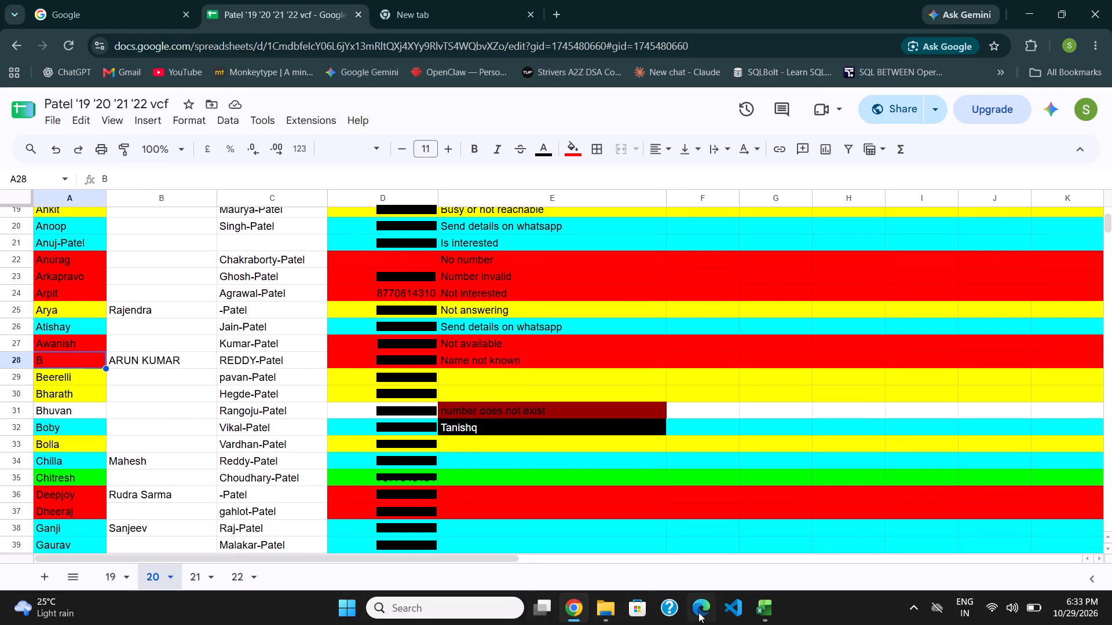
left_click(777, 622)
scroll(823, 448, "down", 4)
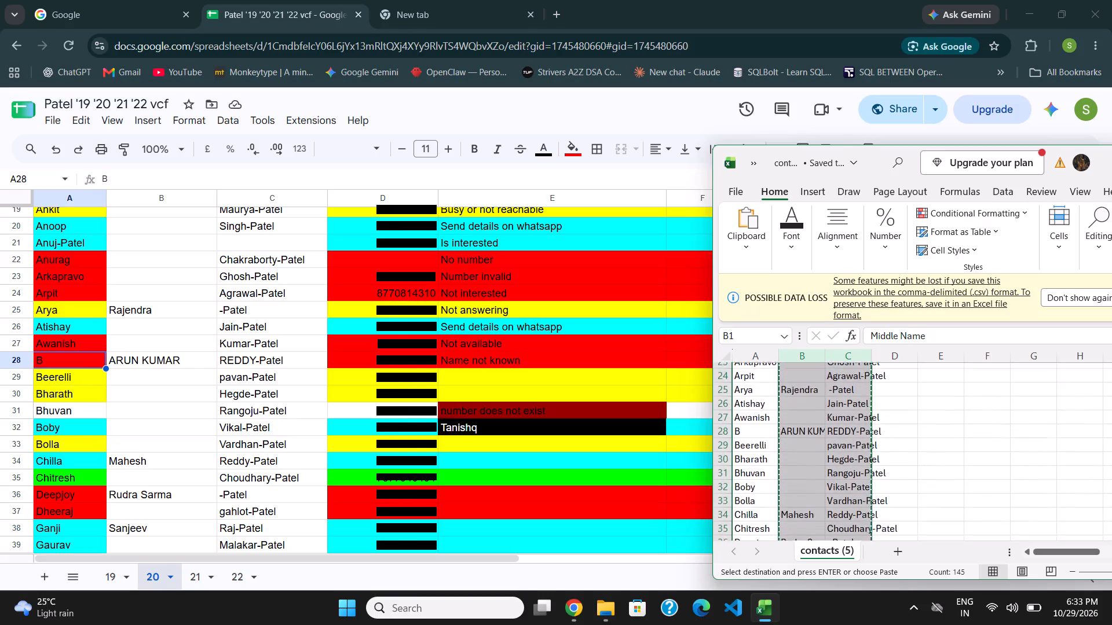
scroll(823, 448, "down", 2)
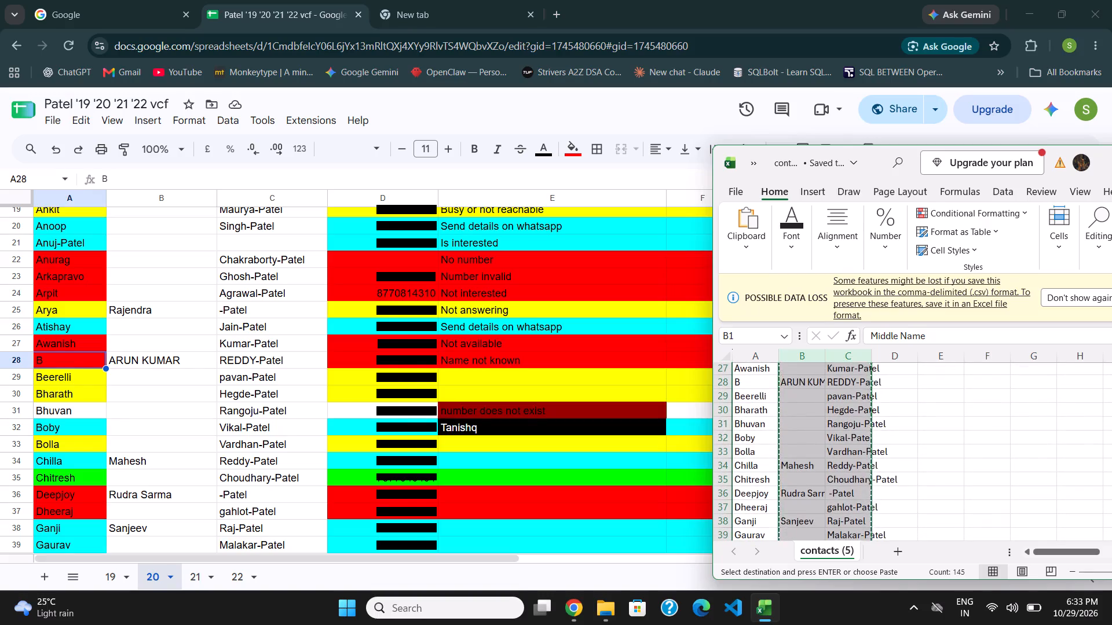
left_click(118, 361)
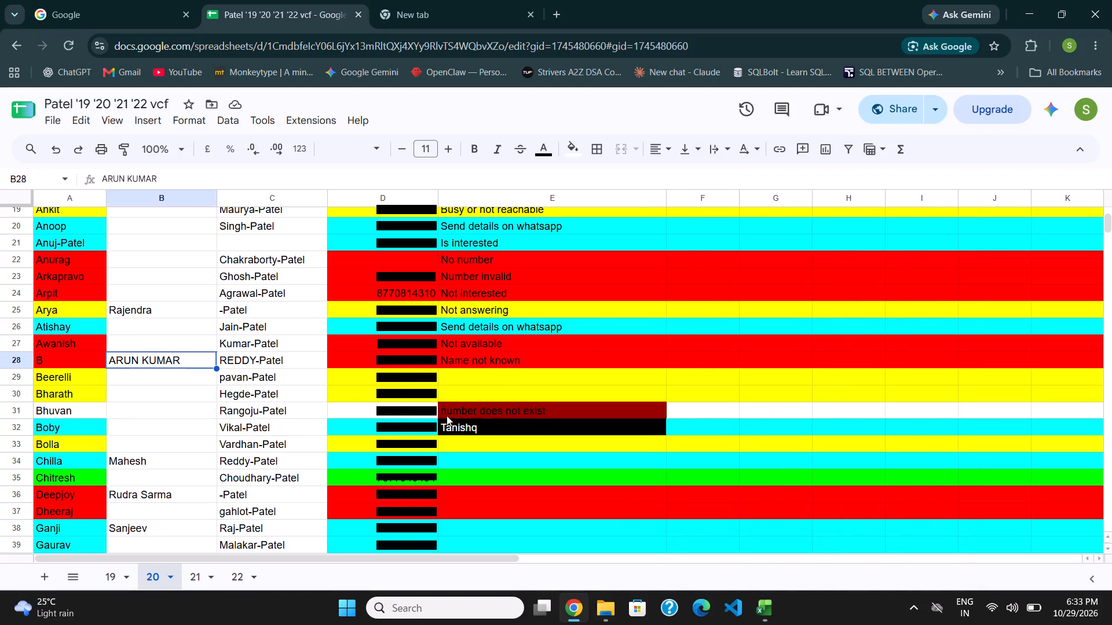
left_click(502, 354)
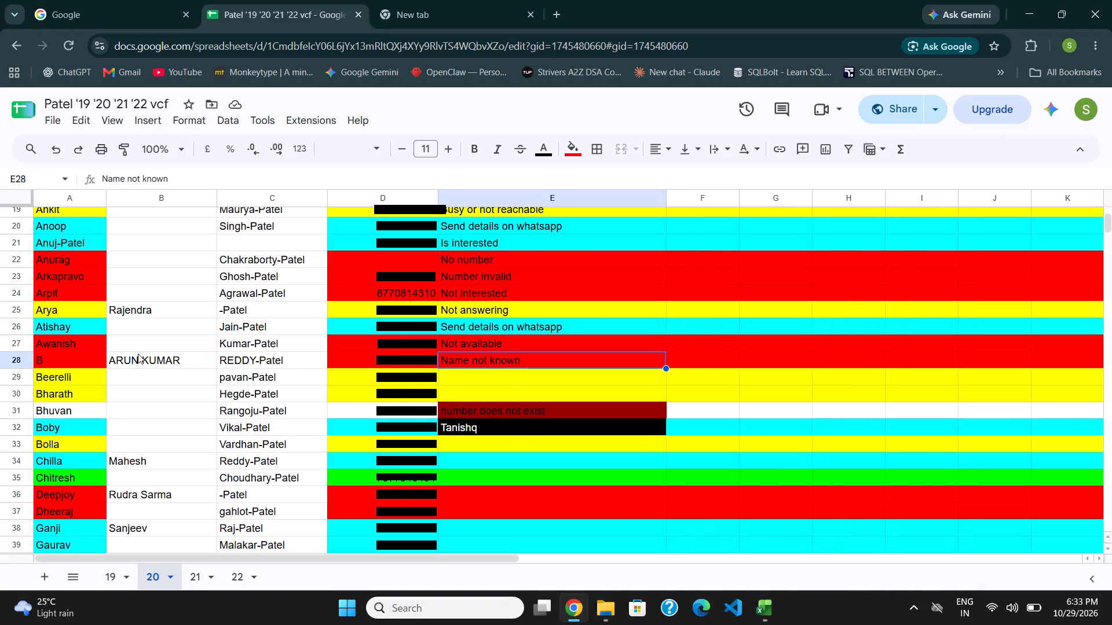
left_click(20, 358)
left_click(575, 153)
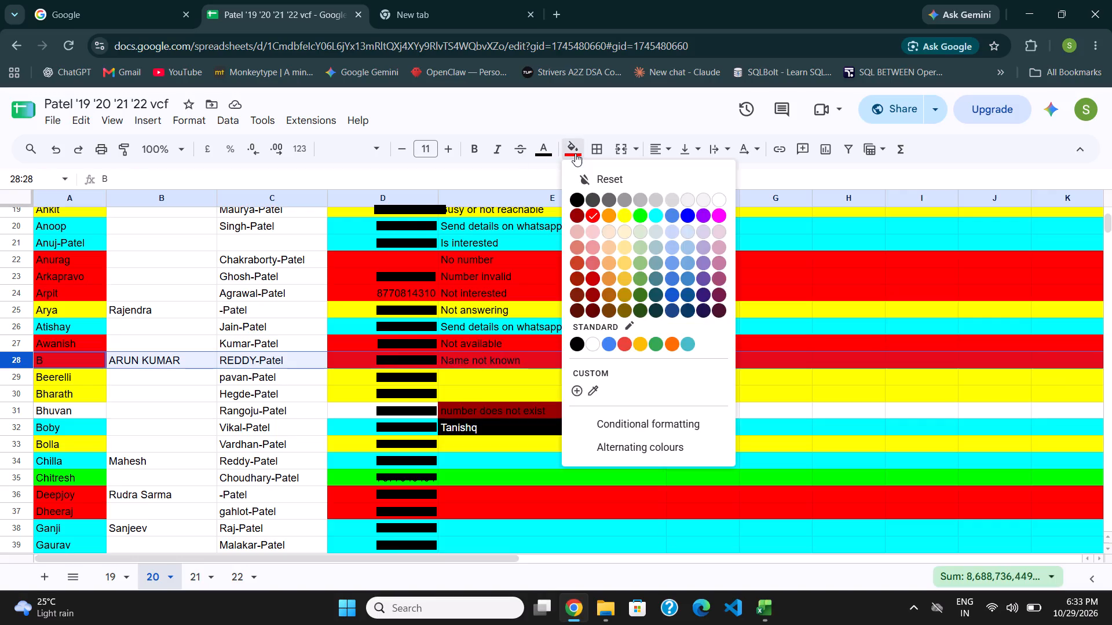
left_click(624, 218)
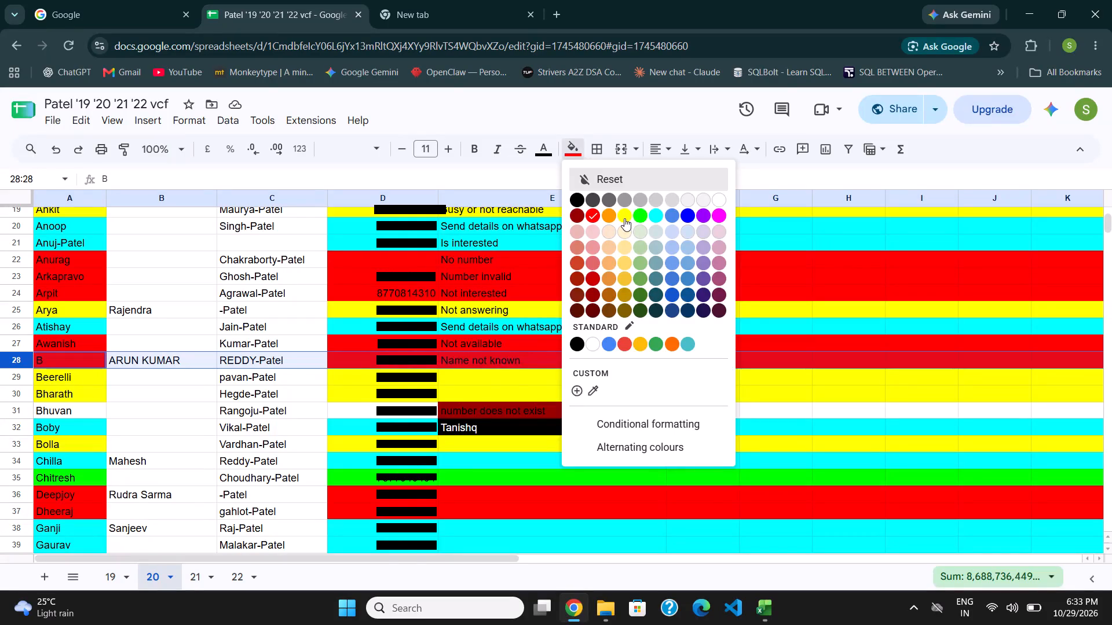
left_click(506, 360)
key("BackSpace")
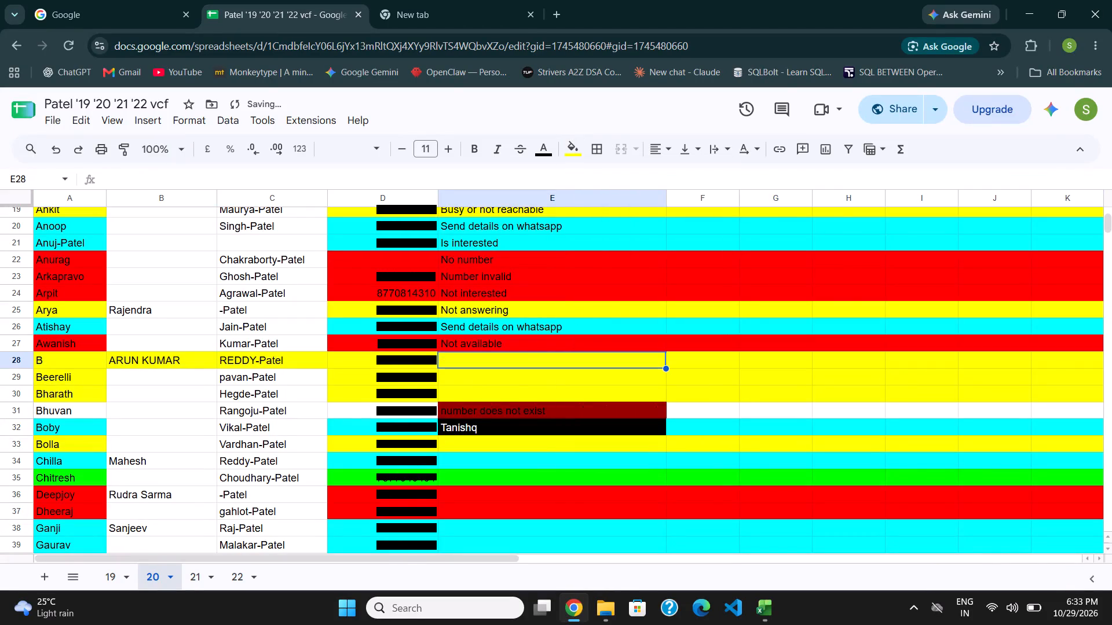
Examine the names, row colours and call notes in sheet 20 from row 28 through the last row.
left_click(134, 361)
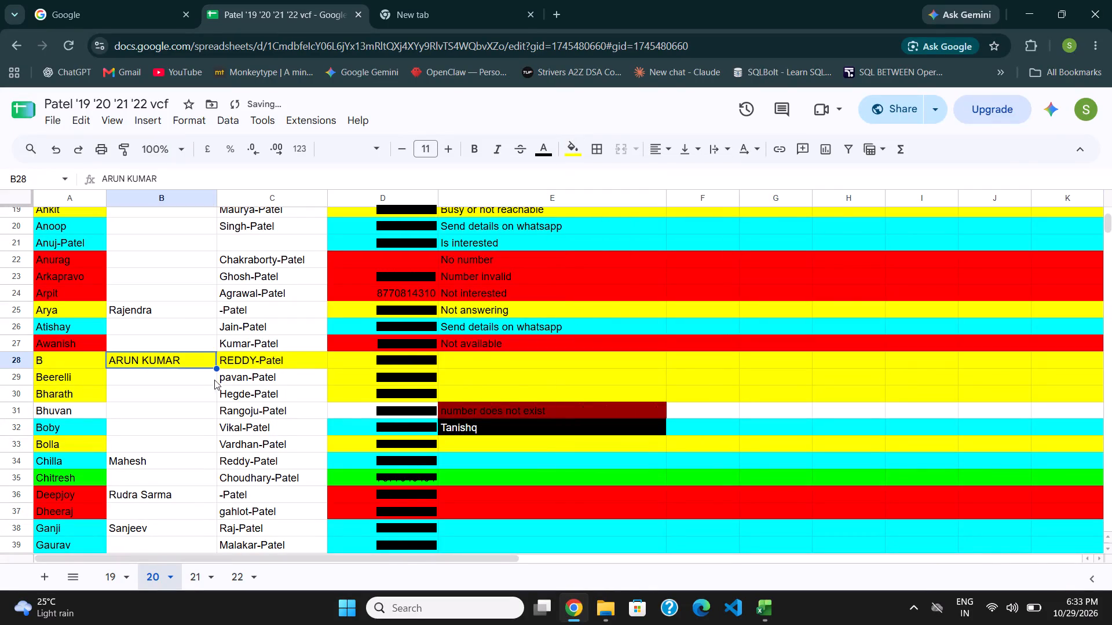
left_click(175, 379)
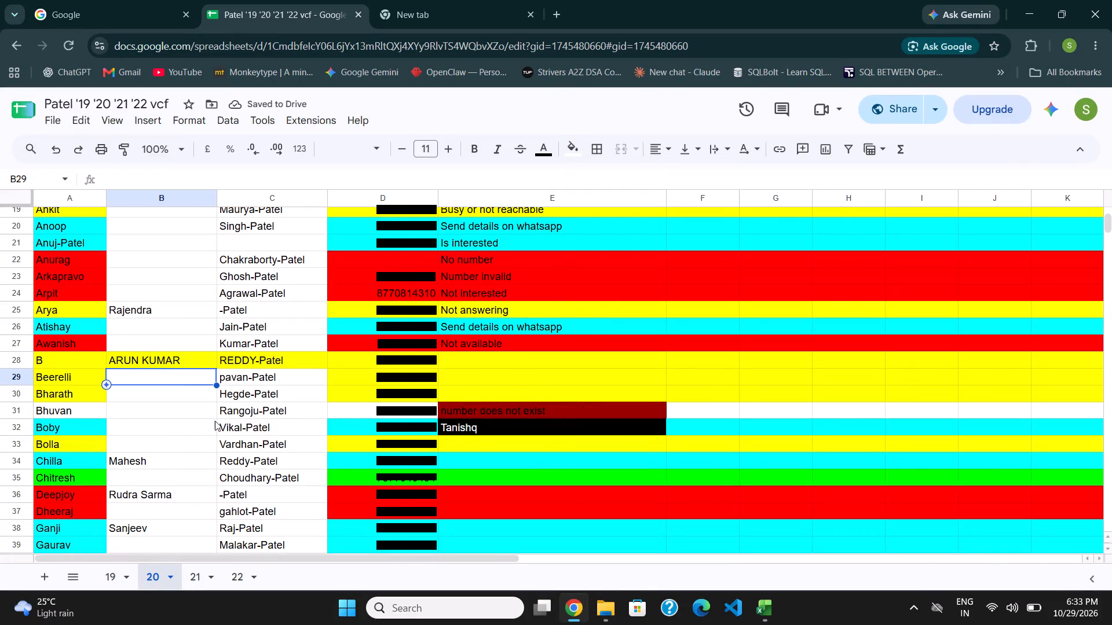
scroll(220, 418, "down", 1)
left_click(200, 374)
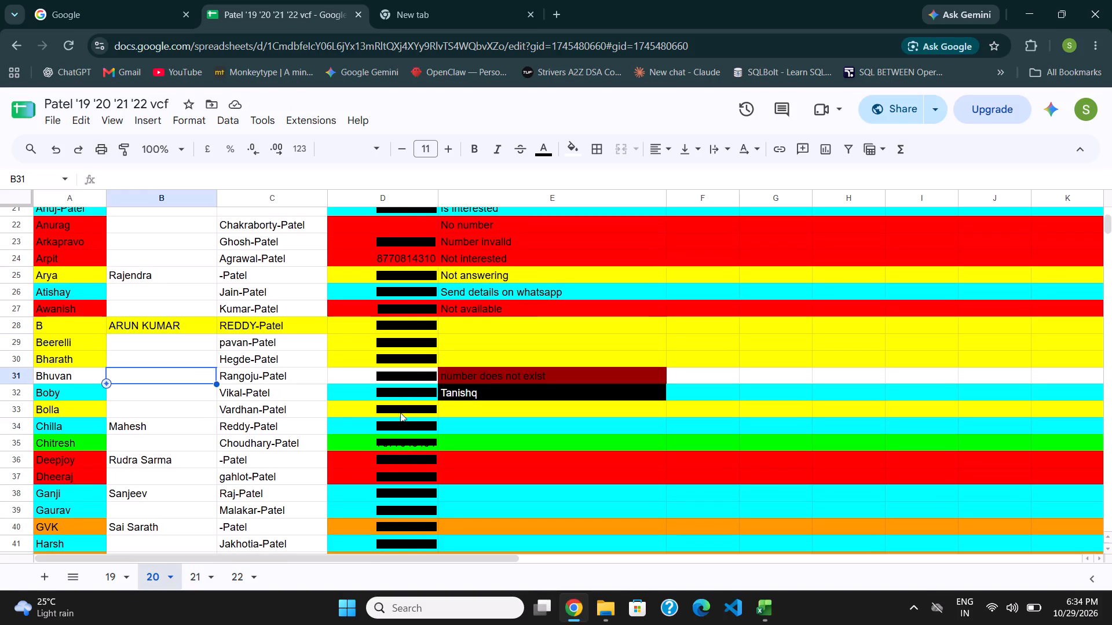
scroll(405, 412, "down", 5)
scroll(405, 412, "up", 1)
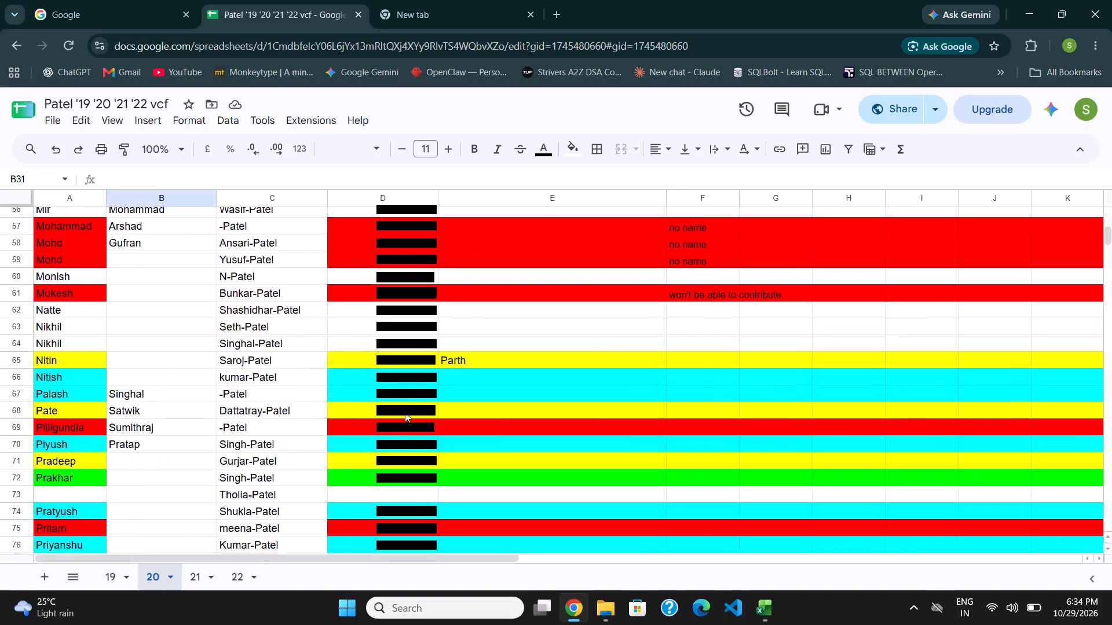
scroll(405, 412, "up", 1)
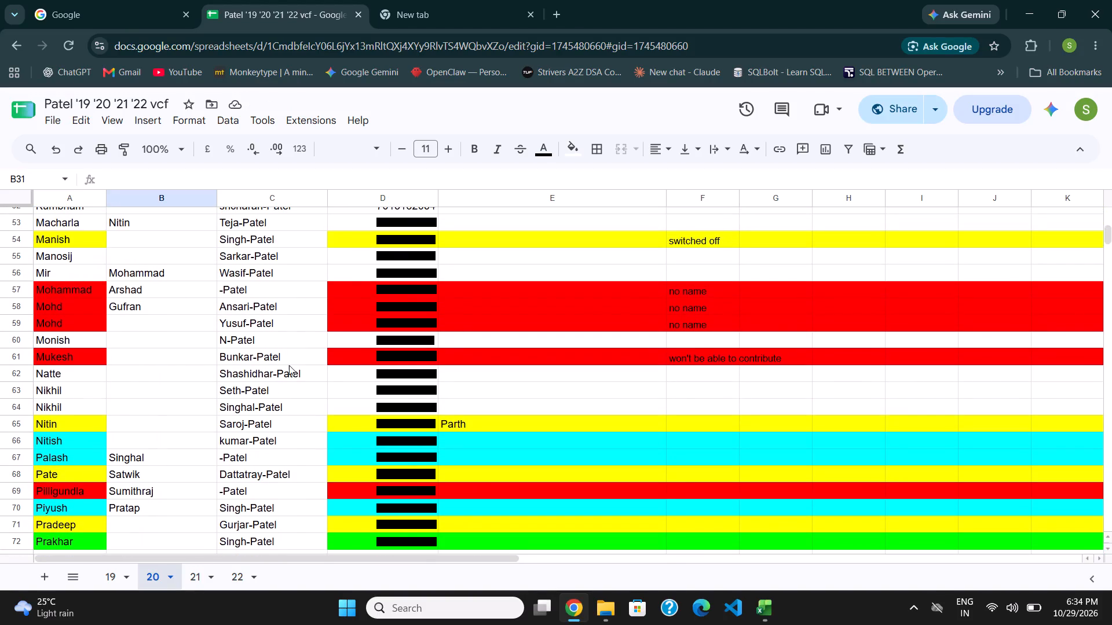
scroll(289, 365, "down", 5)
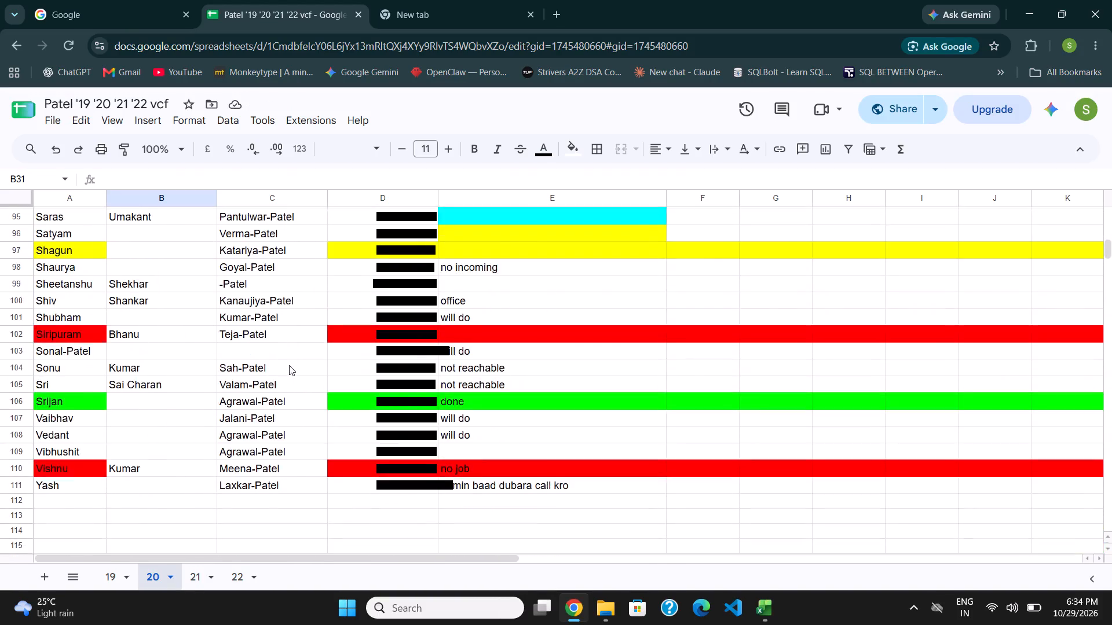
scroll(289, 365, "down", 2)
scroll(289, 365, "up", 2)
scroll(284, 416, "down", 2)
scroll(292, 388, "up", 20)
scroll(292, 388, "up", 1)
In sheet 19, delete together all rows whose name cells are filled red or green, from row 2 through row 87.
left_click(122, 573)
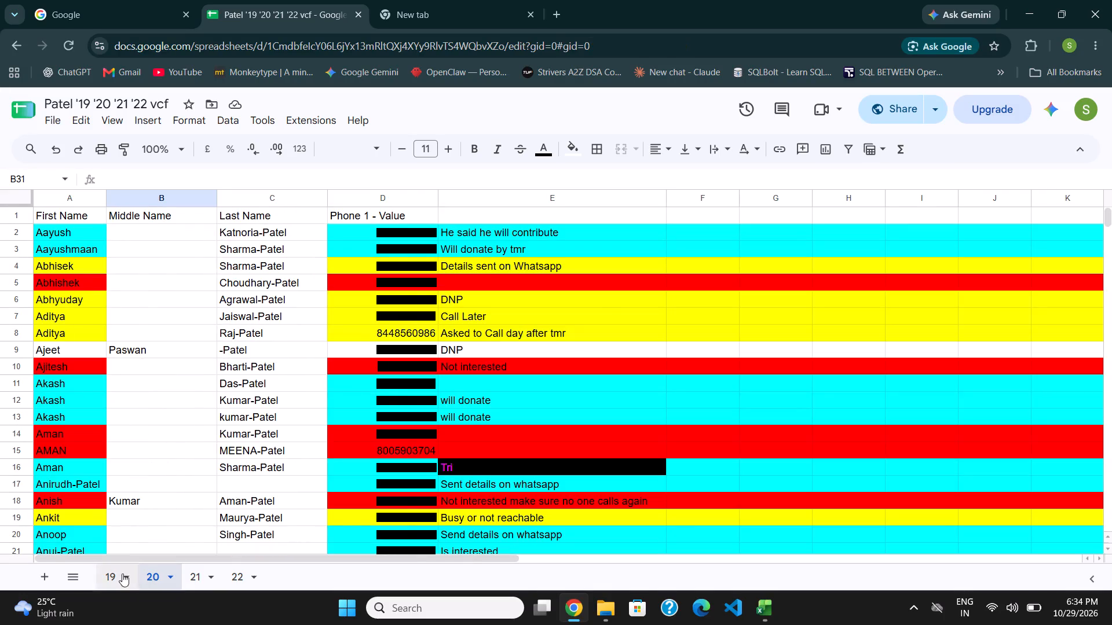
scroll(169, 342, "up", 20)
scroll(169, 342, "up", 6)
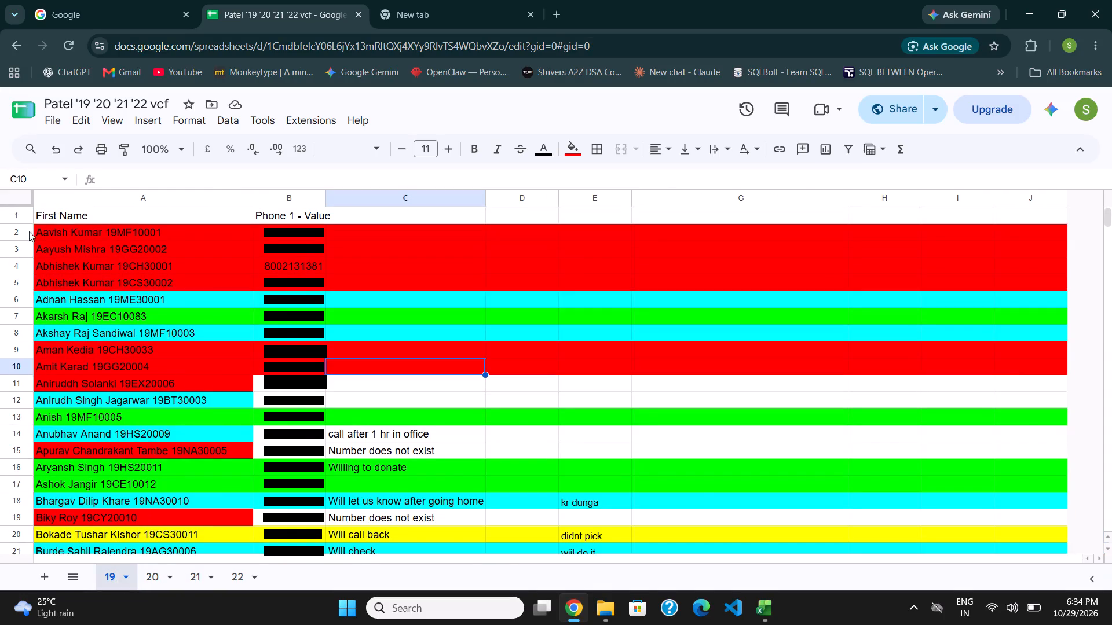
left_click_drag(24, 229, 24, 281)
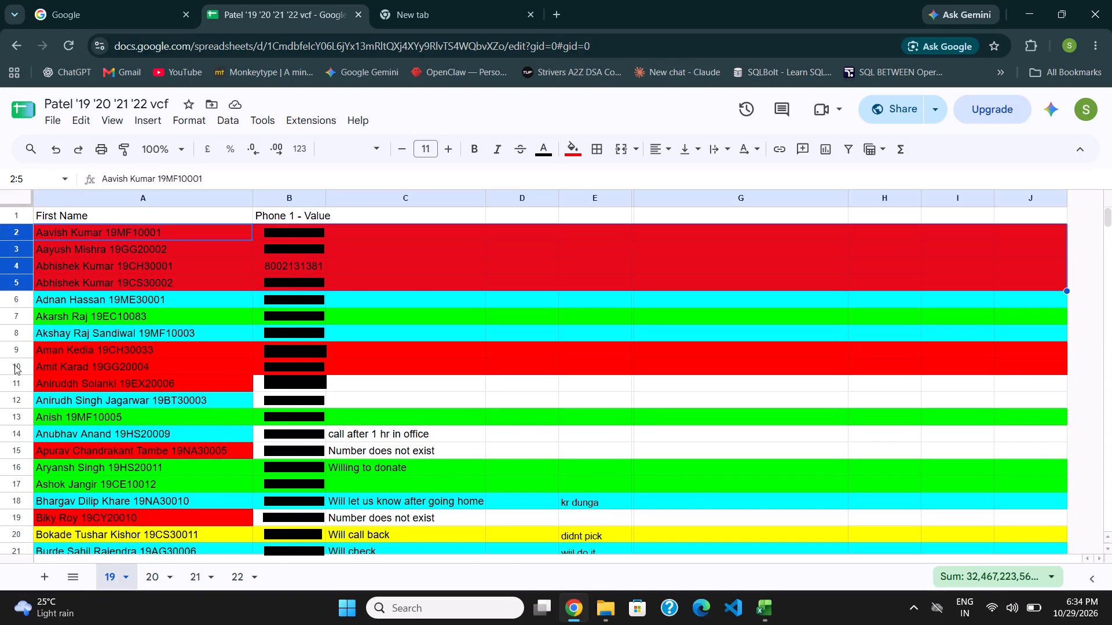
left_click_drag(17, 345, 17, 389, "ctrl")
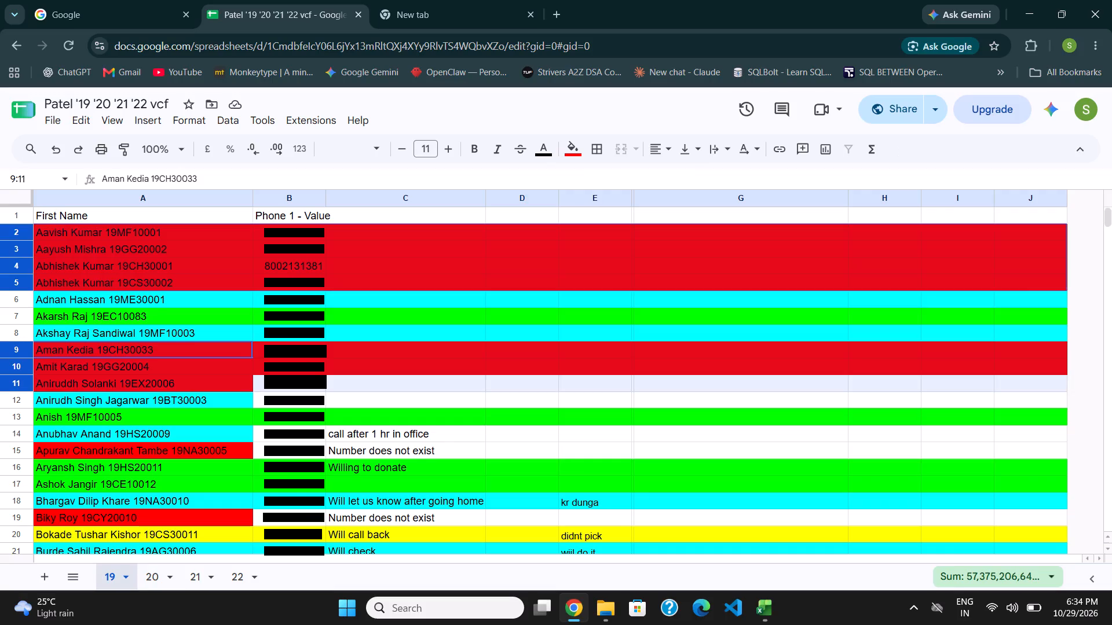
left_click_drag(17, 389, 16, 389, "ctrl")
left_click(14, 453, "ctrl")
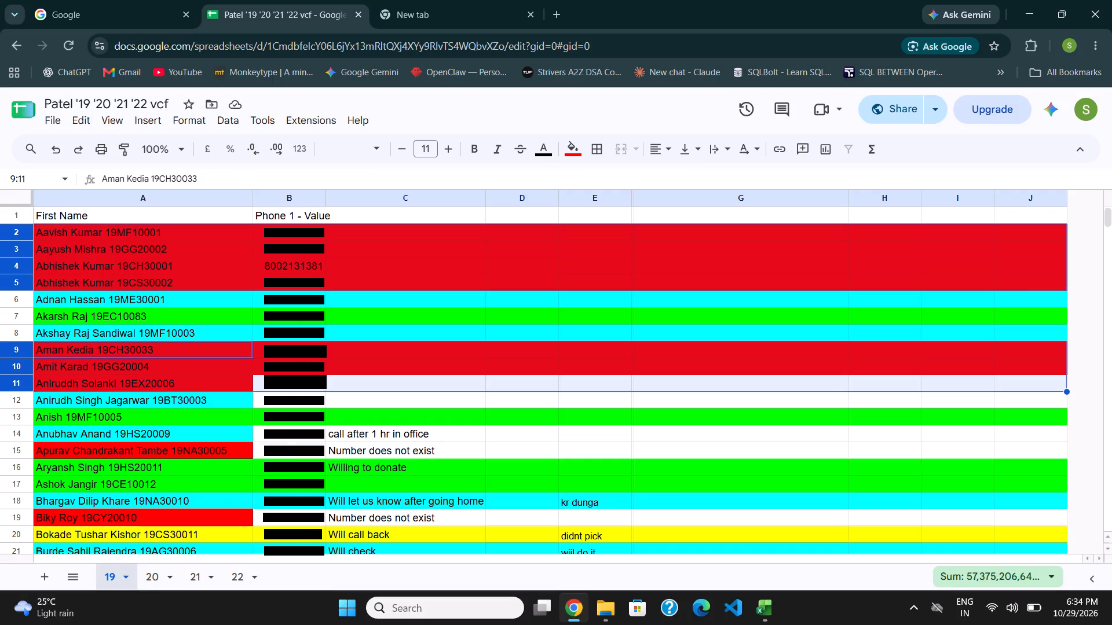
left_click(21, 421, "ctrl")
left_click(28, 413, "ctrl")
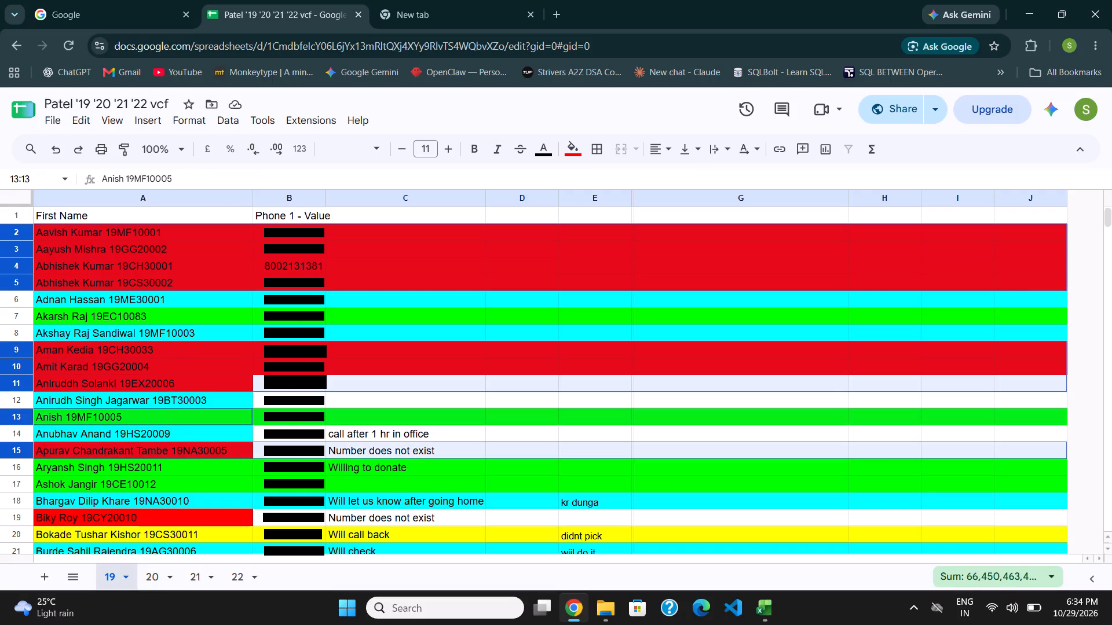
left_click(20, 314, "ctrl")
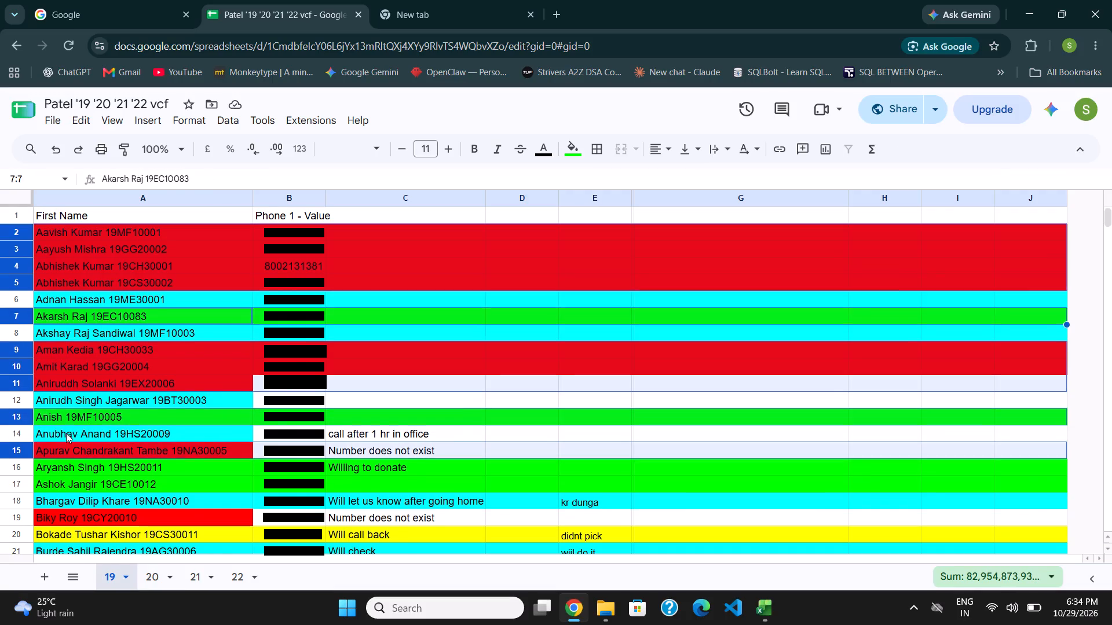
scroll(66, 433, "down", 3)
left_click(17, 381, "ctrl")
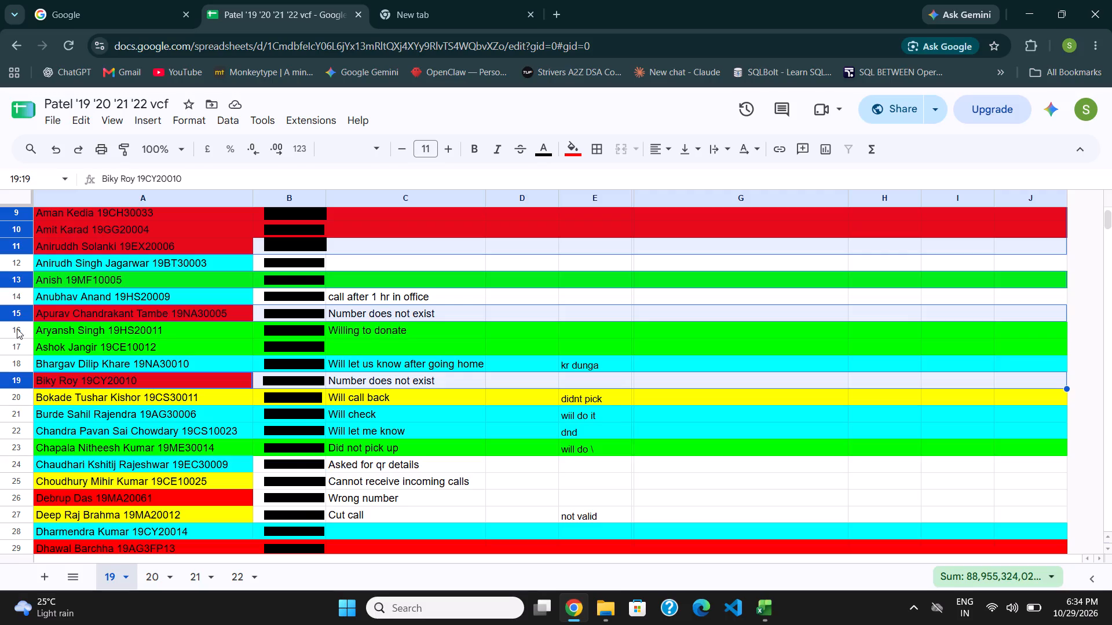
left_click_drag(16, 329, 15, 345, "ctrl")
scroll(51, 410, "down", 1)
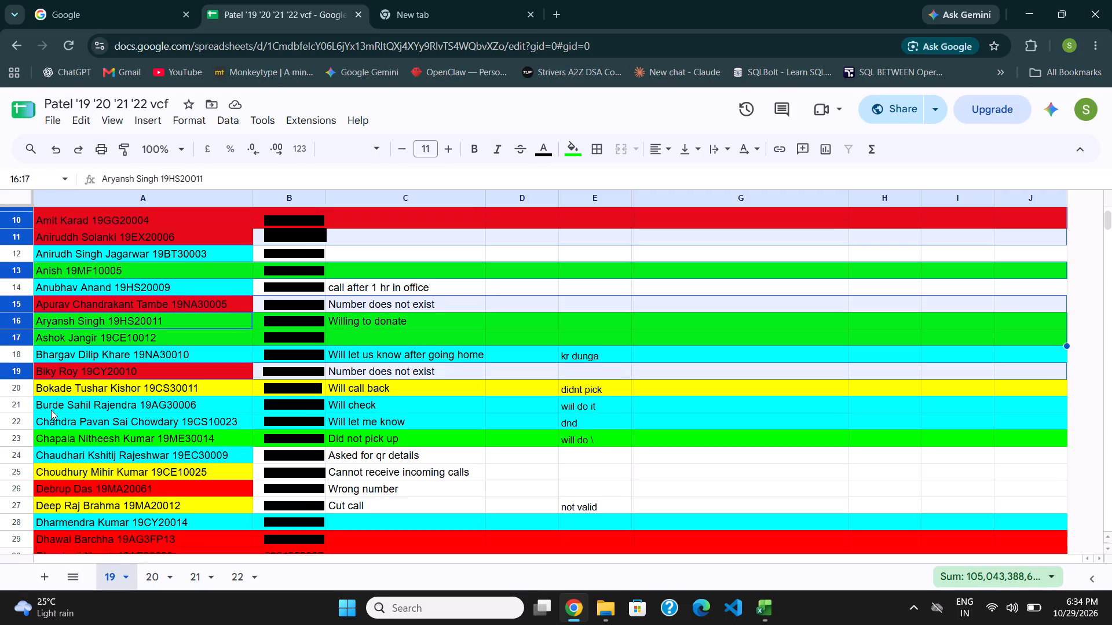
scroll(51, 410, "down", 1)
left_click(24, 407, "ctrl")
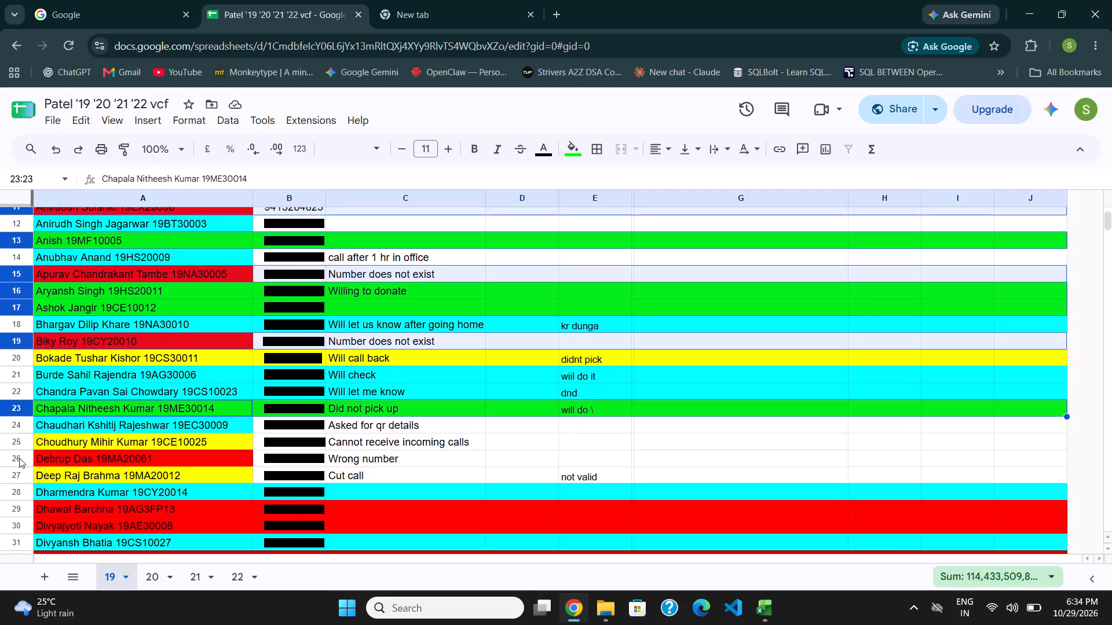
left_click(17, 458, "ctrl")
scroll(75, 443, "down", 1)
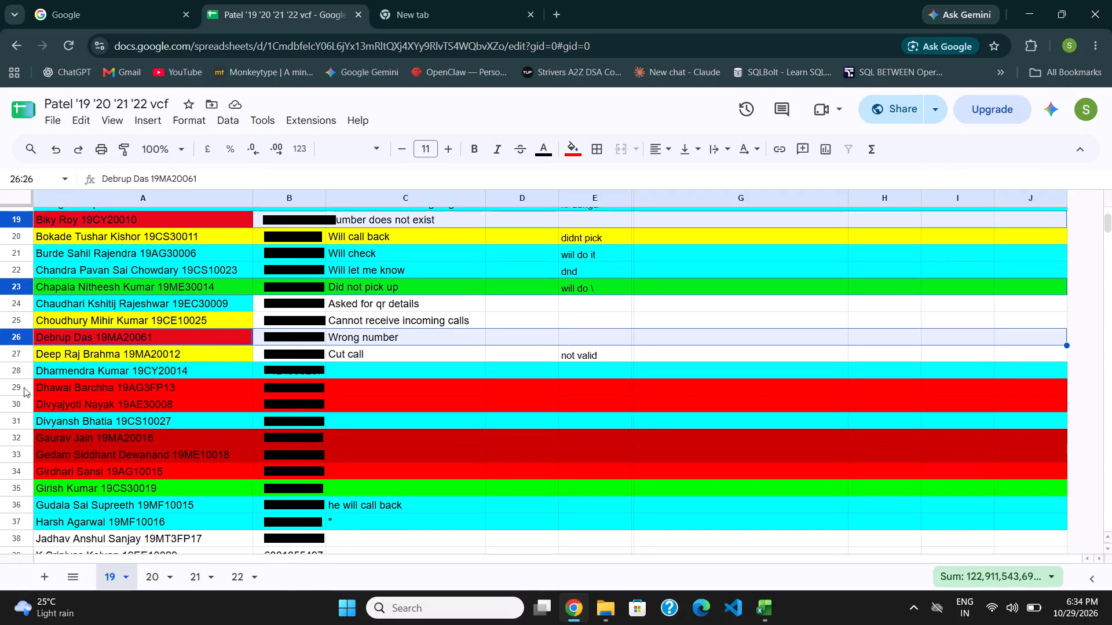
left_click_drag(22, 387, 20, 403, "ctrl")
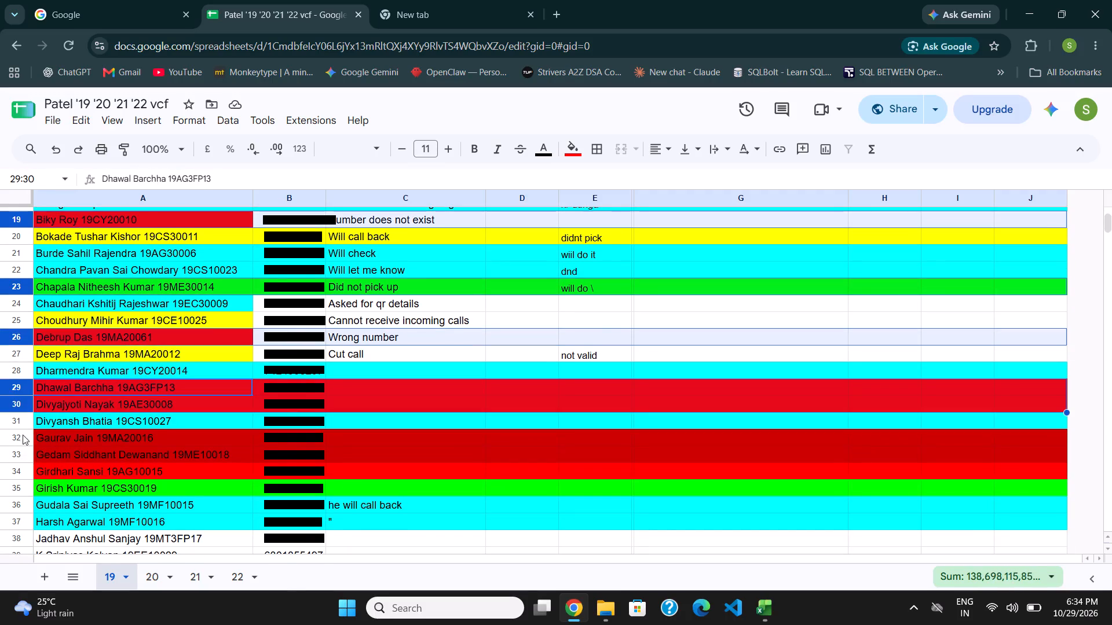
left_click_drag(23, 435, 24, 470, "ctrl")
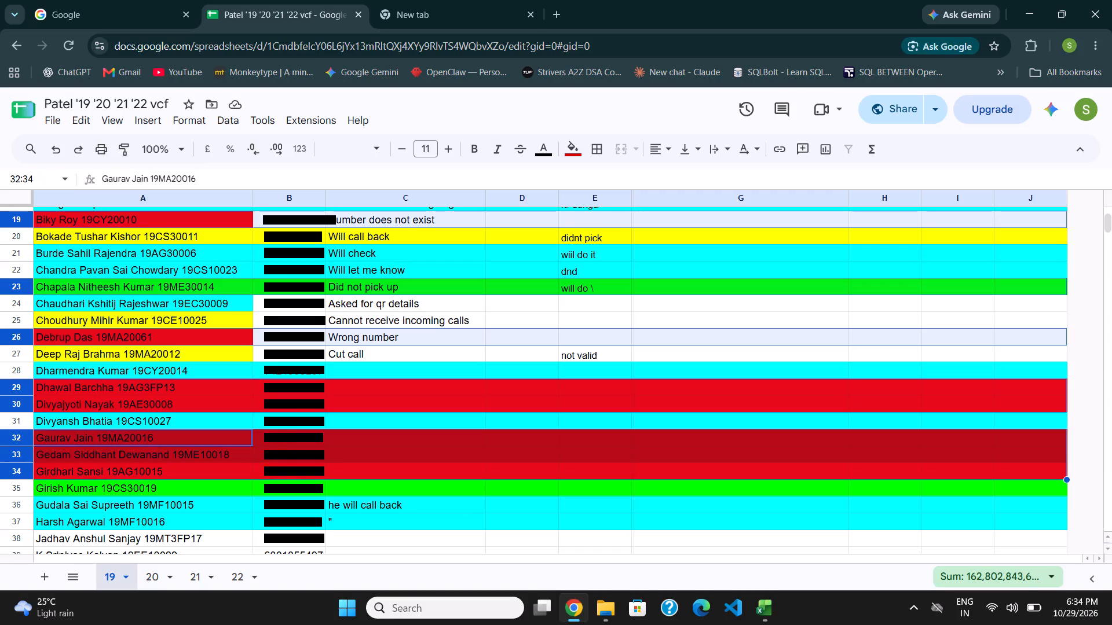
left_click(24, 487, "ctrl")
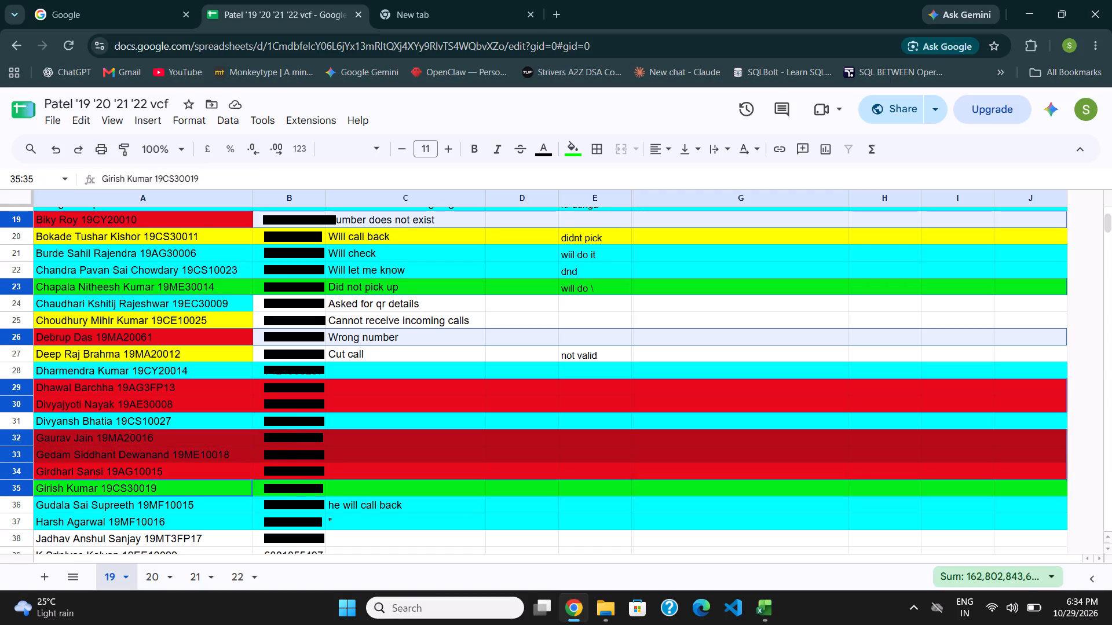
scroll(47, 483, "down", 1)
scroll(40, 422, "down", 1, "ctrl")
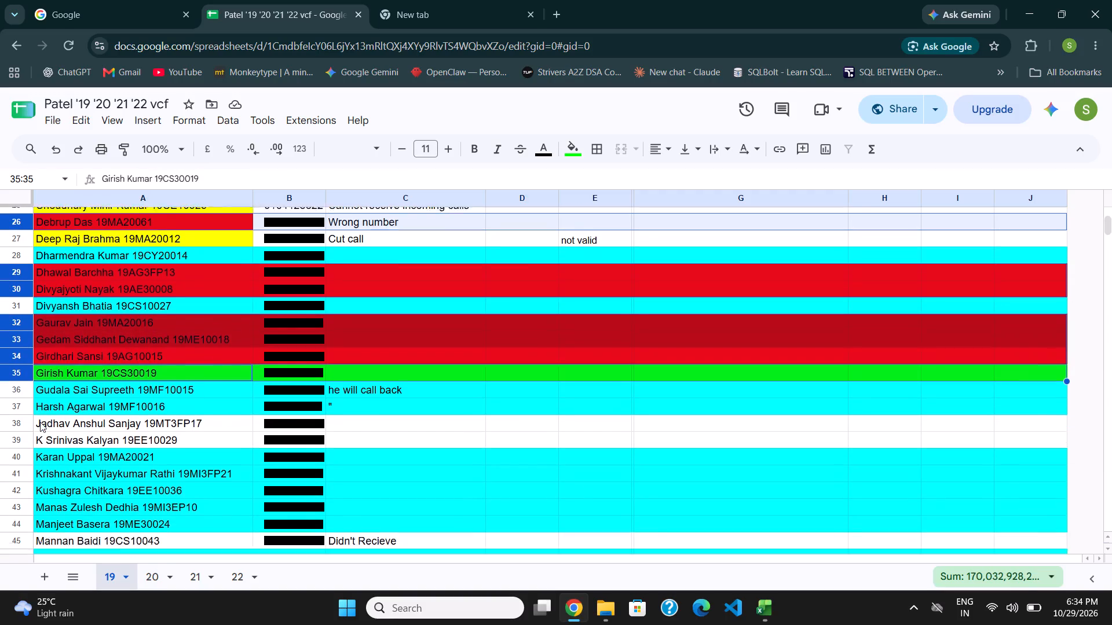
scroll(40, 422, "down", 1, "ctrl")
scroll(57, 404, "down", 1)
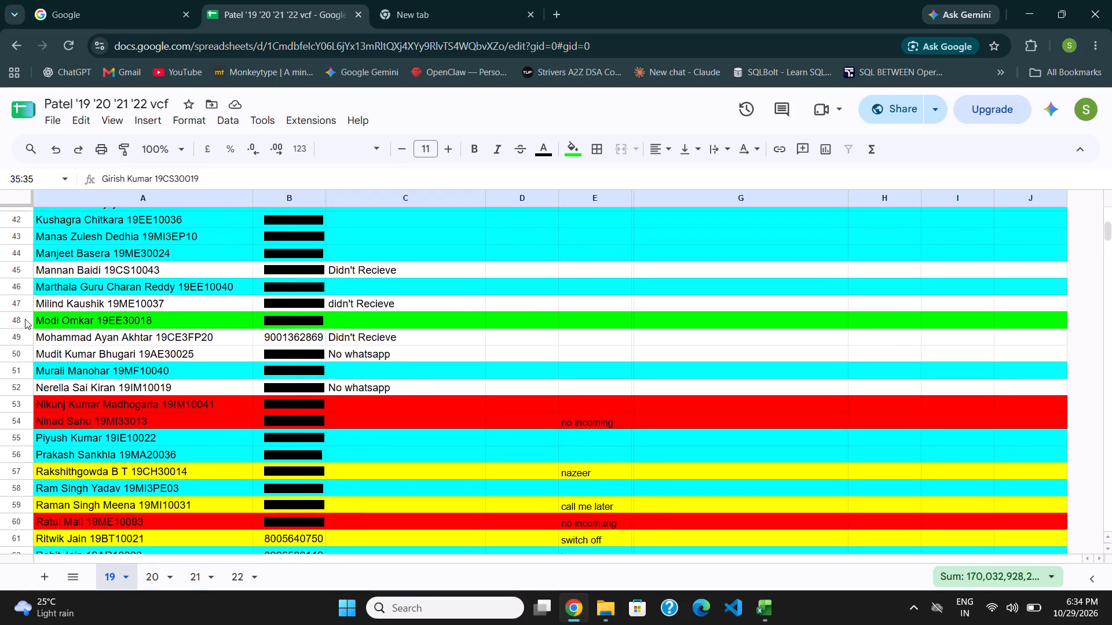
left_click(24, 319, "ctrl")
left_click(22, 398, "ctrl")
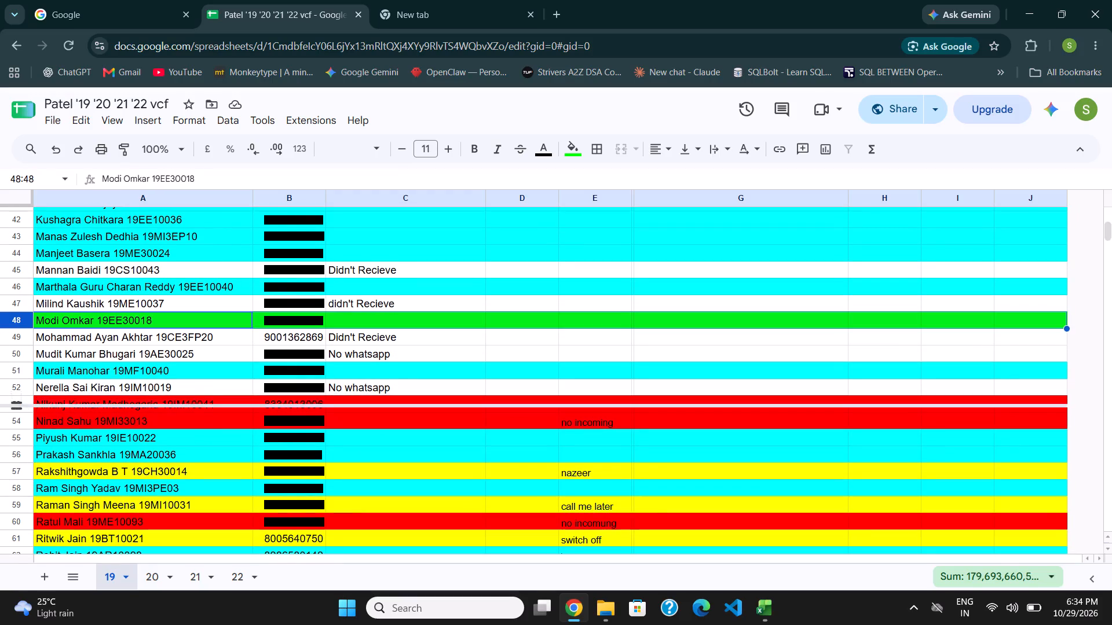
left_click_drag(25, 406, 25, 410, "ctrl")
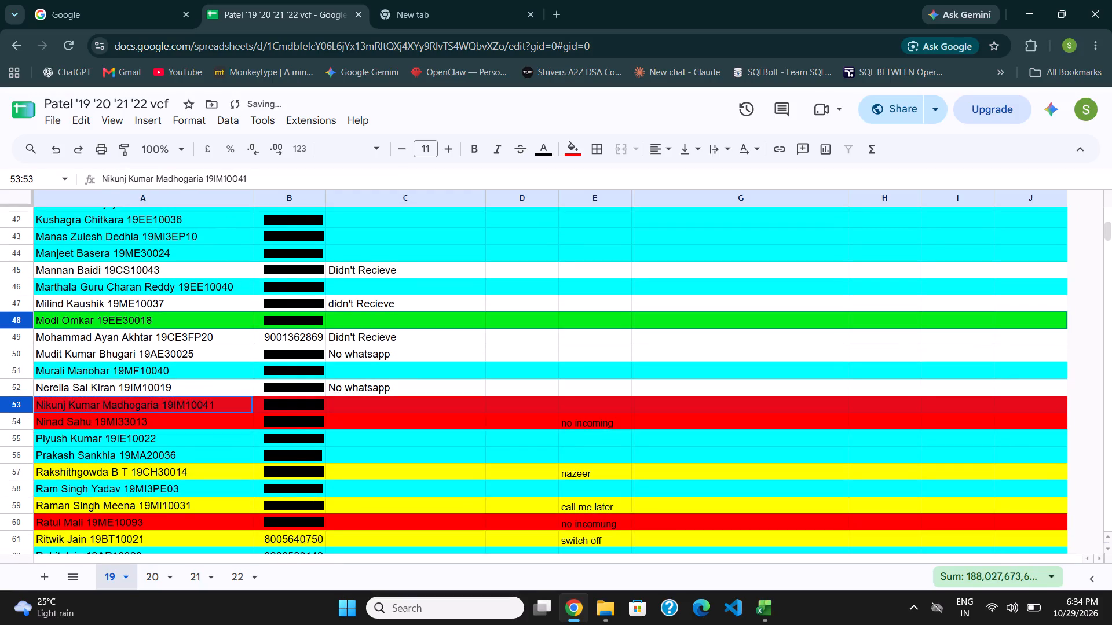
left_click_drag(25, 410, 22, 420, "ctrl")
scroll(48, 540, "down", 1)
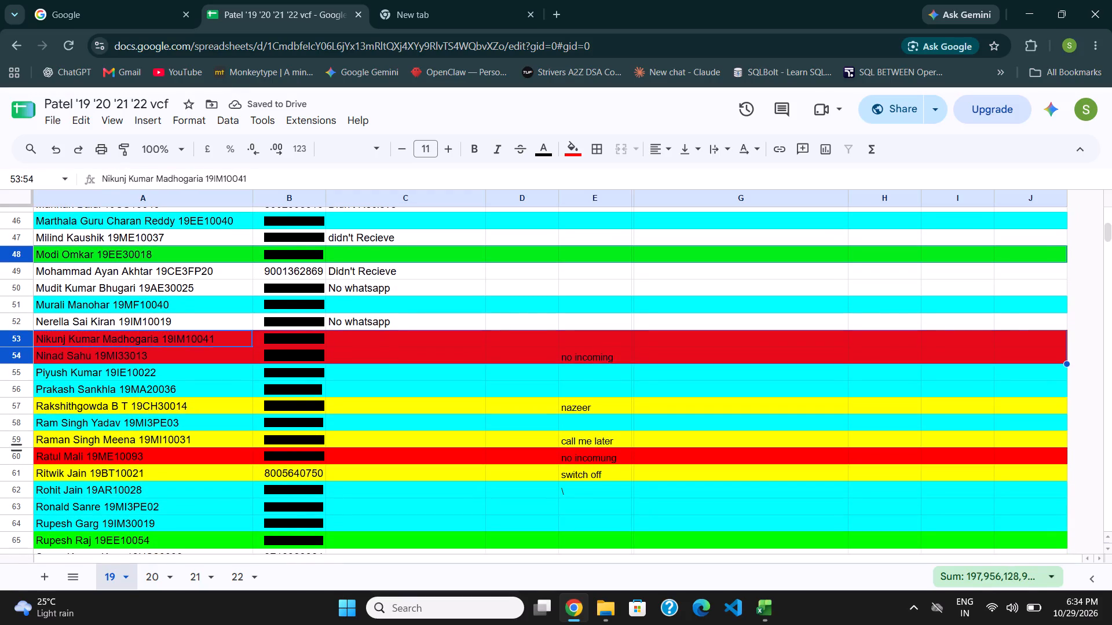
left_click(16, 457, "ctrl")
scroll(69, 450, "down", 1)
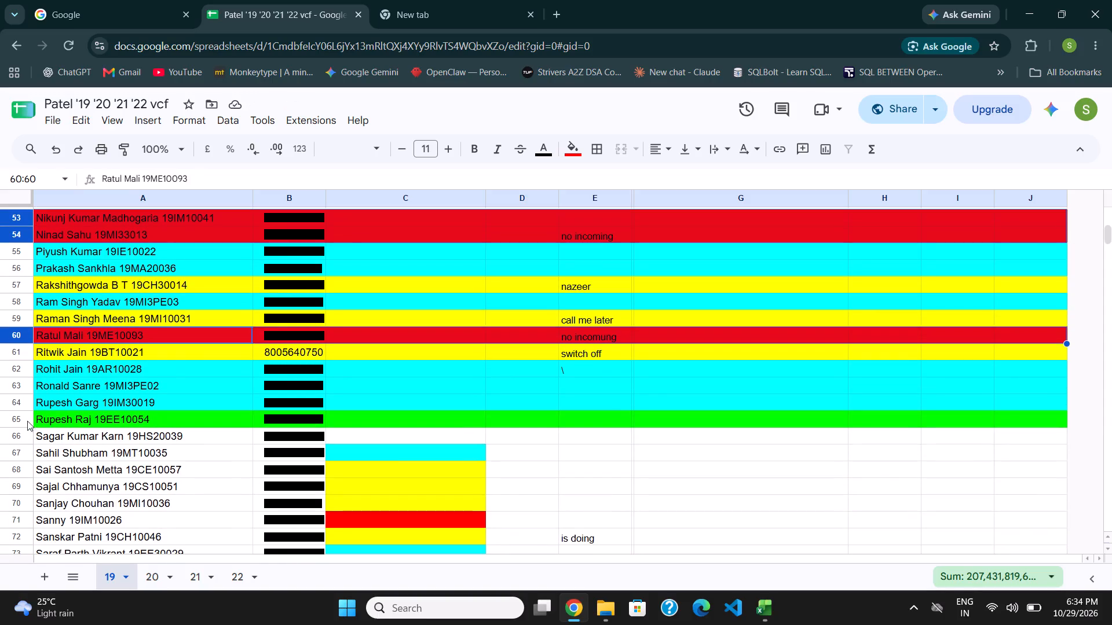
left_click(21, 421, "ctrl")
scroll(120, 458, "down", 1)
scroll(128, 349, "down", 1)
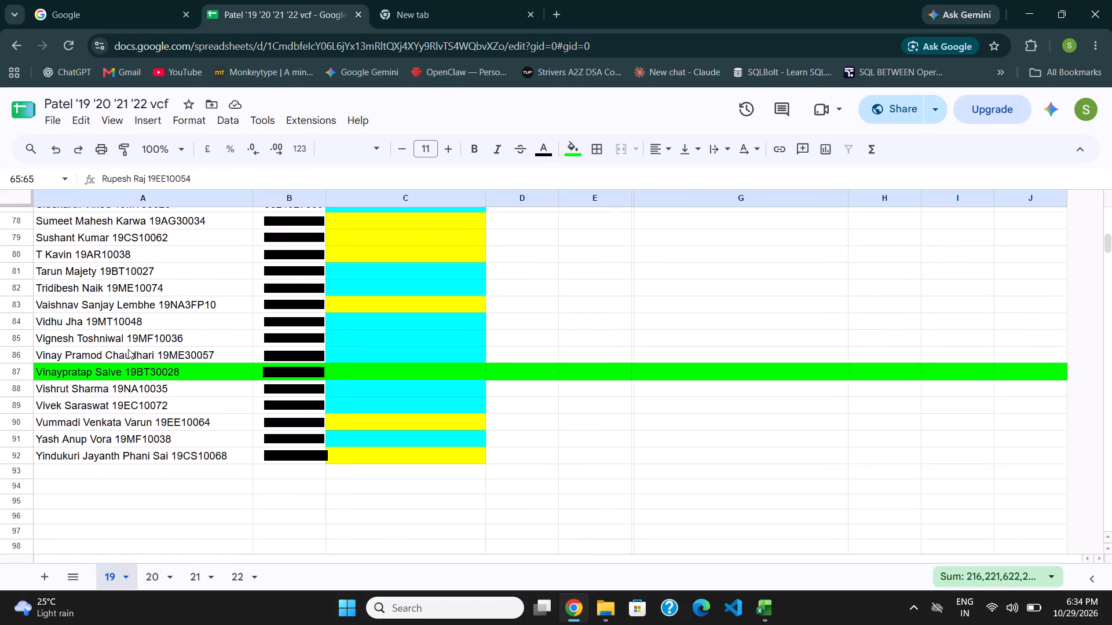
scroll(128, 349, "down", 1)
left_click(21, 332, "ctrl")
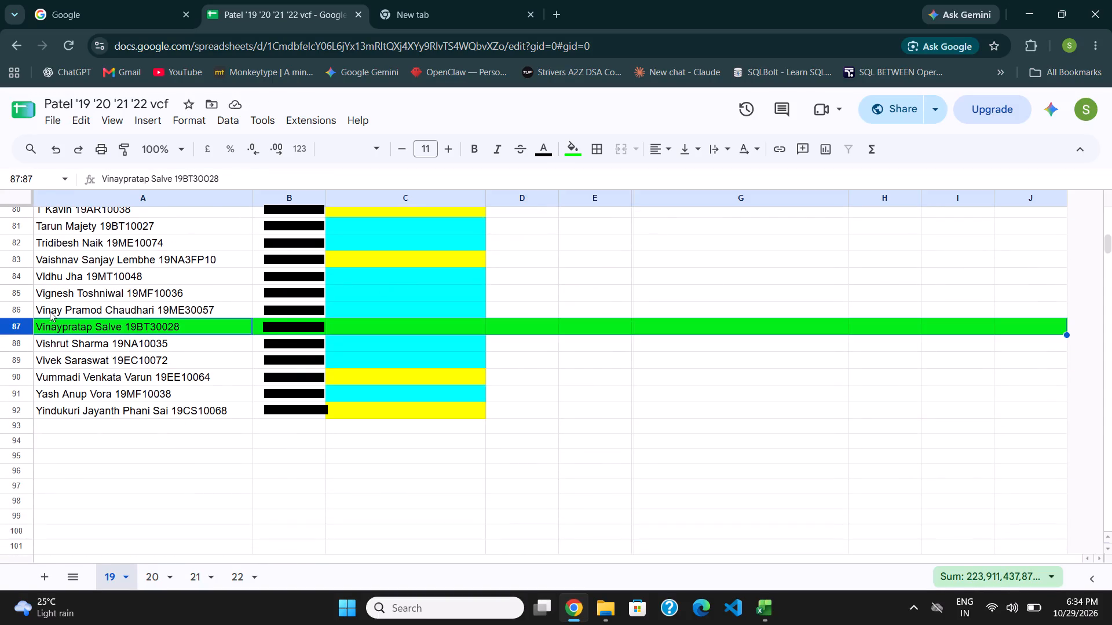
right_click(12, 332)
left_click(102, 352)
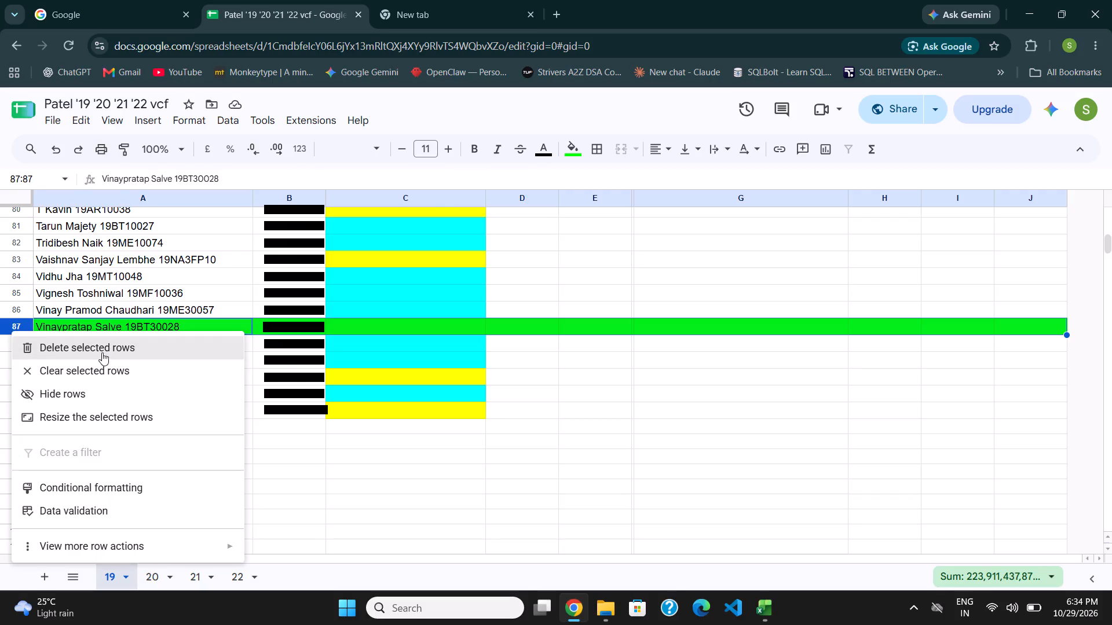
left_click(178, 458)
Check the remaining rows of sheet 19 and delete row 45, which has the red cell in column C.
scroll(178, 458, "up", 20)
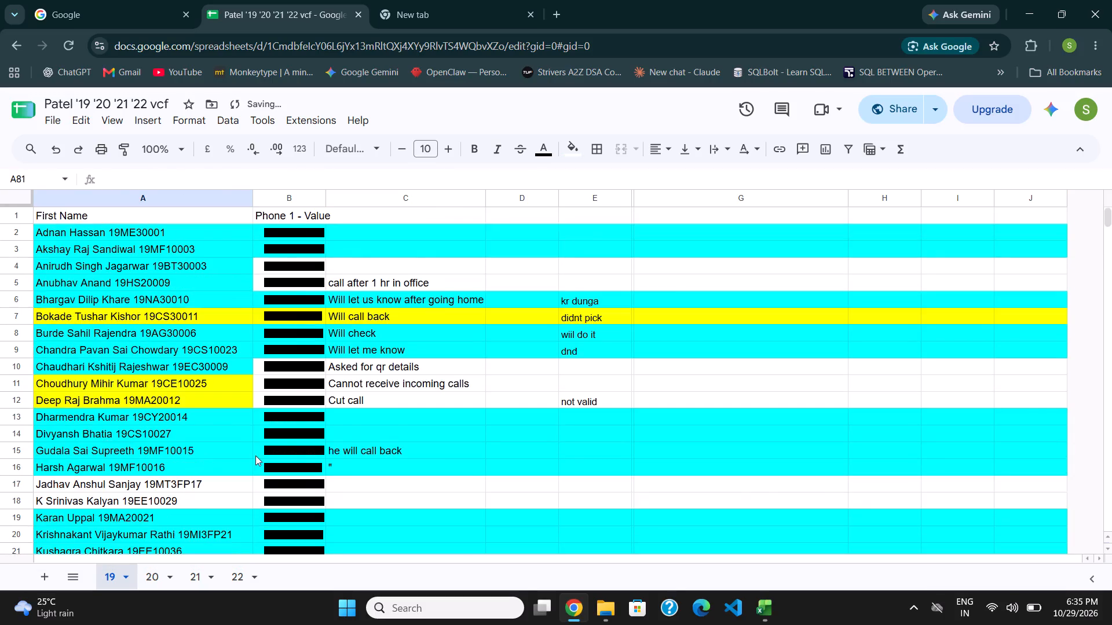
scroll(255, 455, "down", 10)
scroll(255, 455, "up", 10)
scroll(255, 455, "down", 5)
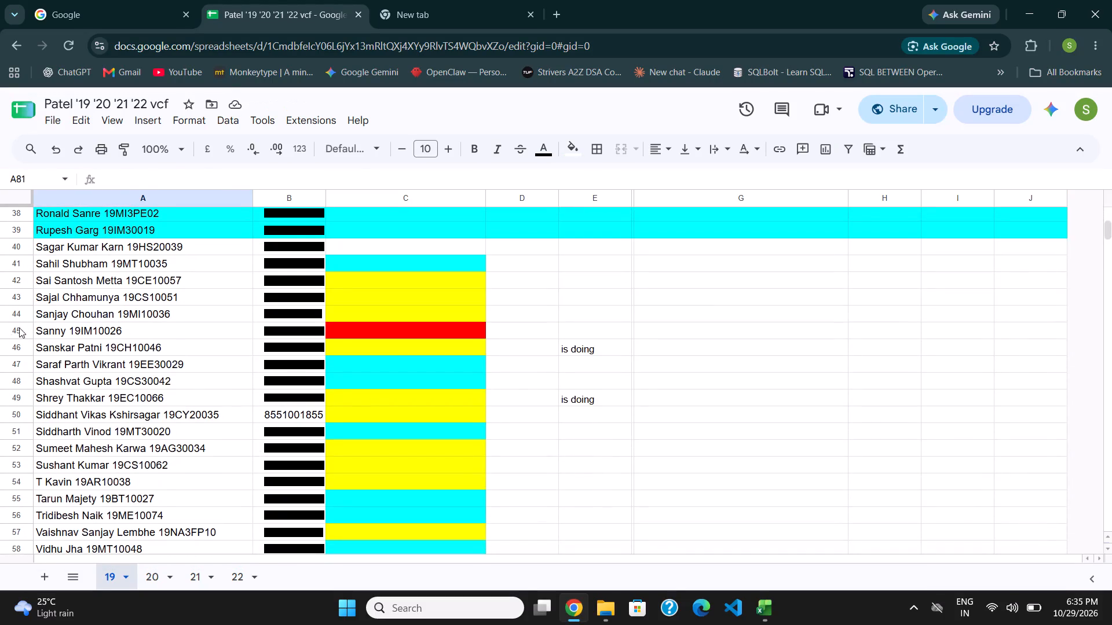
left_click(19, 328)
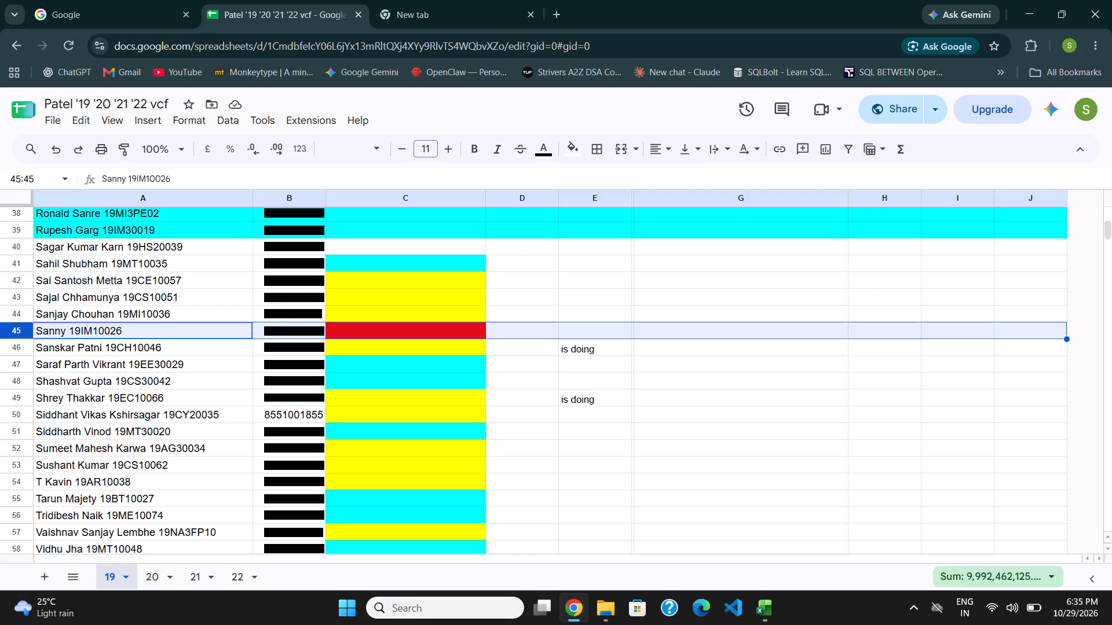
right_click(24, 331)
scroll(119, 443, "down", 2)
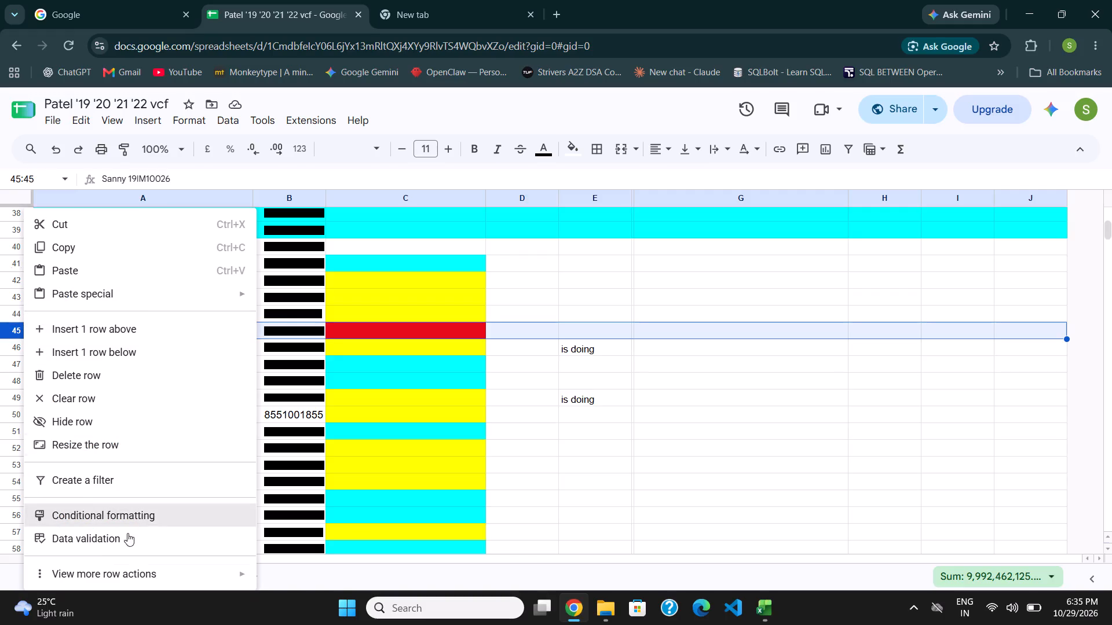
left_click(109, 370)
left_click(319, 390)
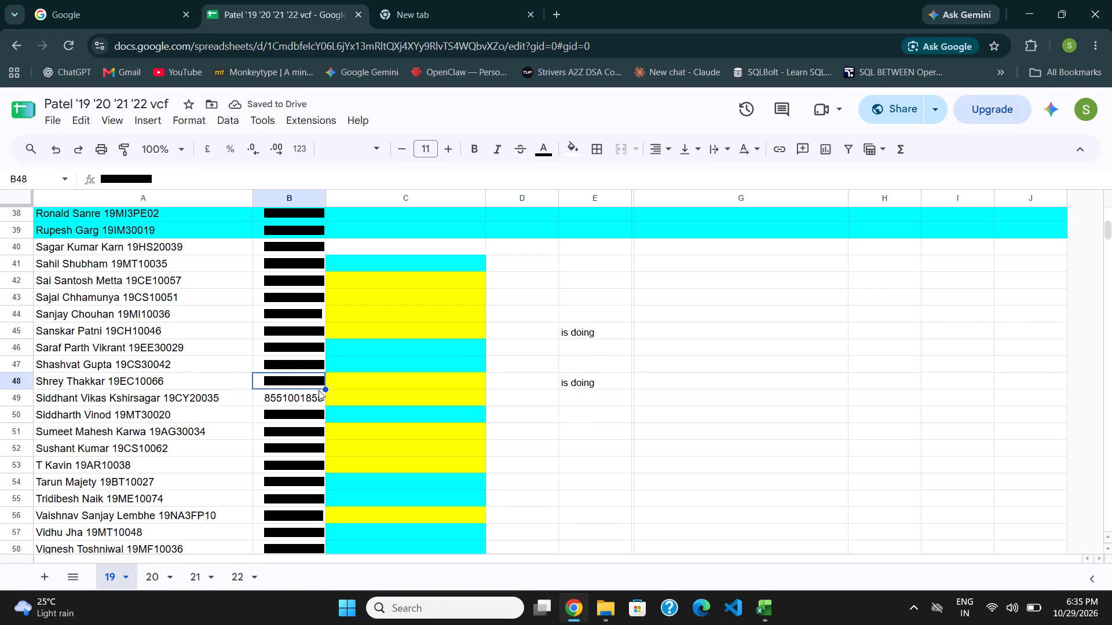
Fill the two rows noted "is doing", rows 45 and 48 of sheet 19, with cyan.
left_click(18, 330)
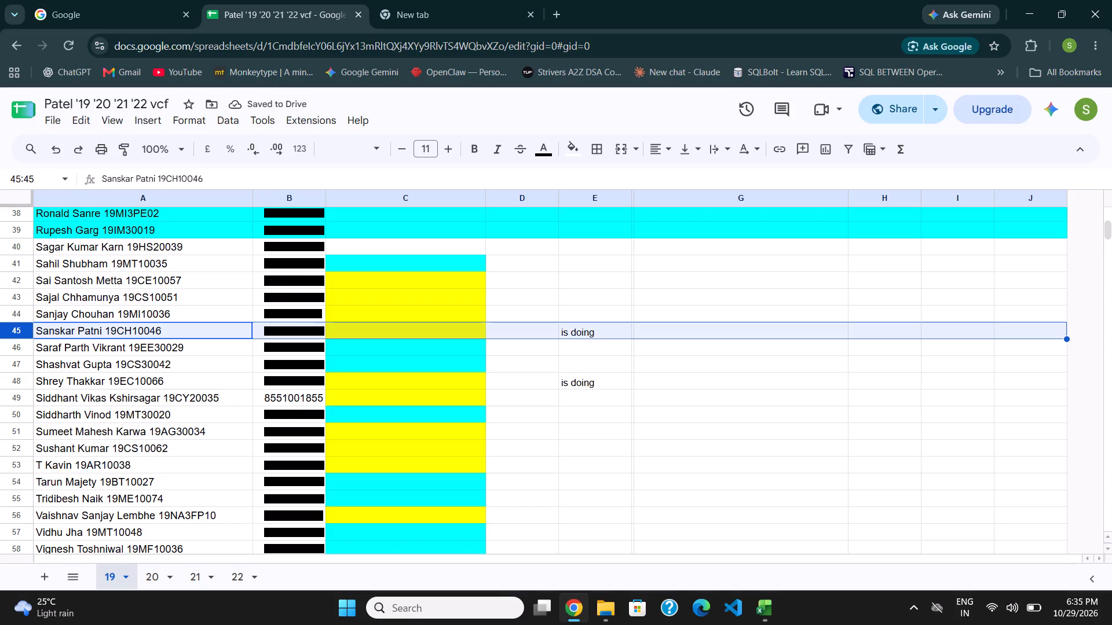
left_click(10, 388, "ctrl")
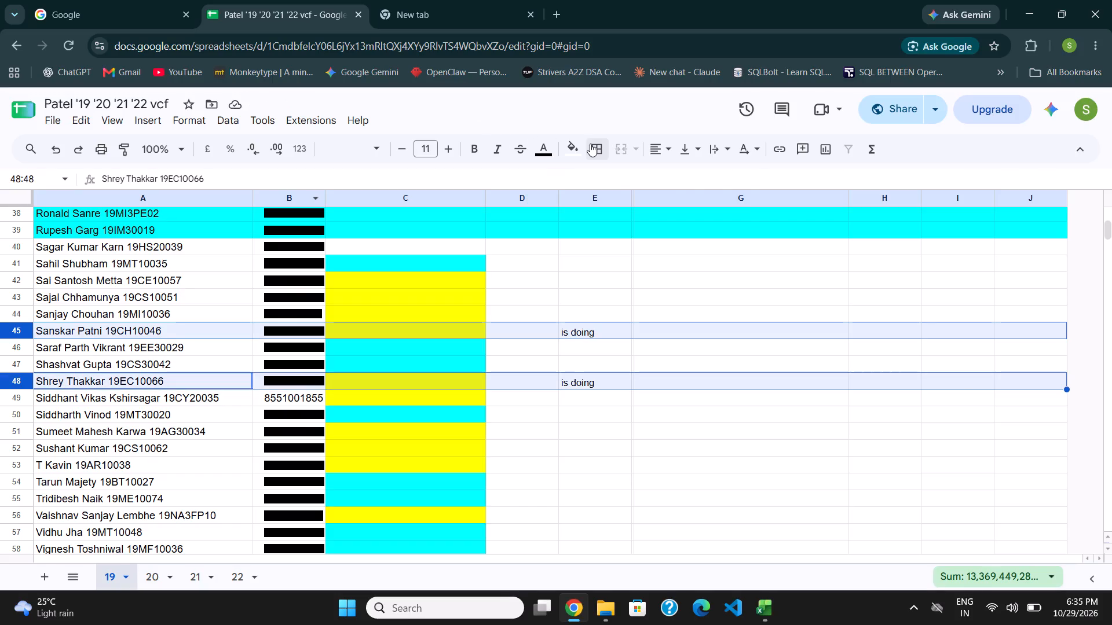
left_click(590, 143)
left_click(584, 144)
left_click(577, 147)
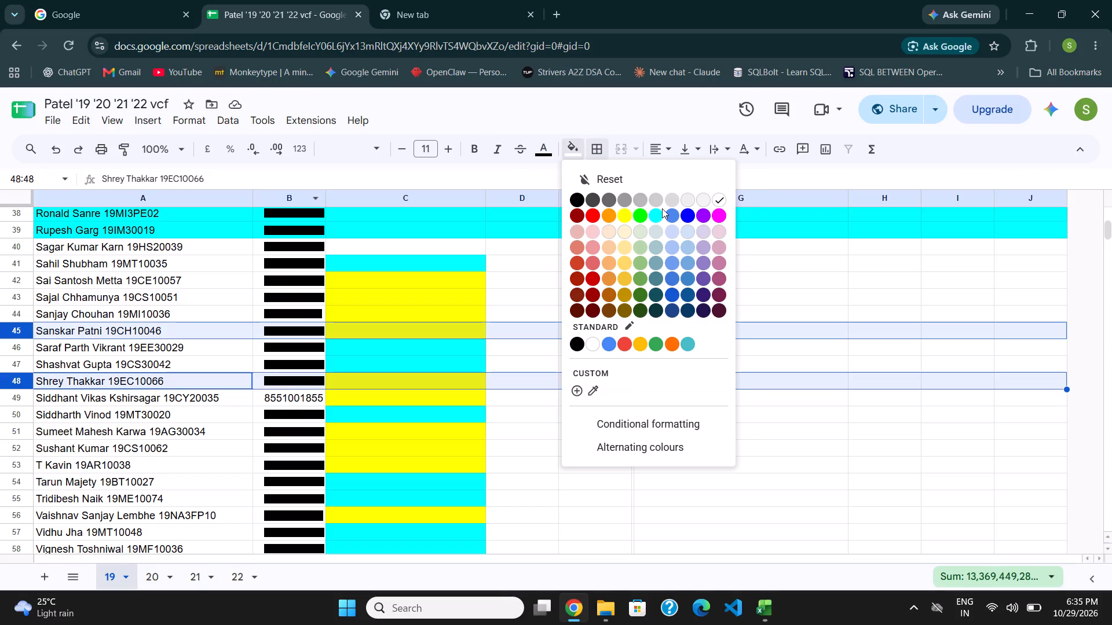
left_click(660, 214)
left_click(552, 406)
Review sheet 19's row colours against the call notes, from the first rows down to the partly coloured rows.
scroll(552, 406, "up", 15)
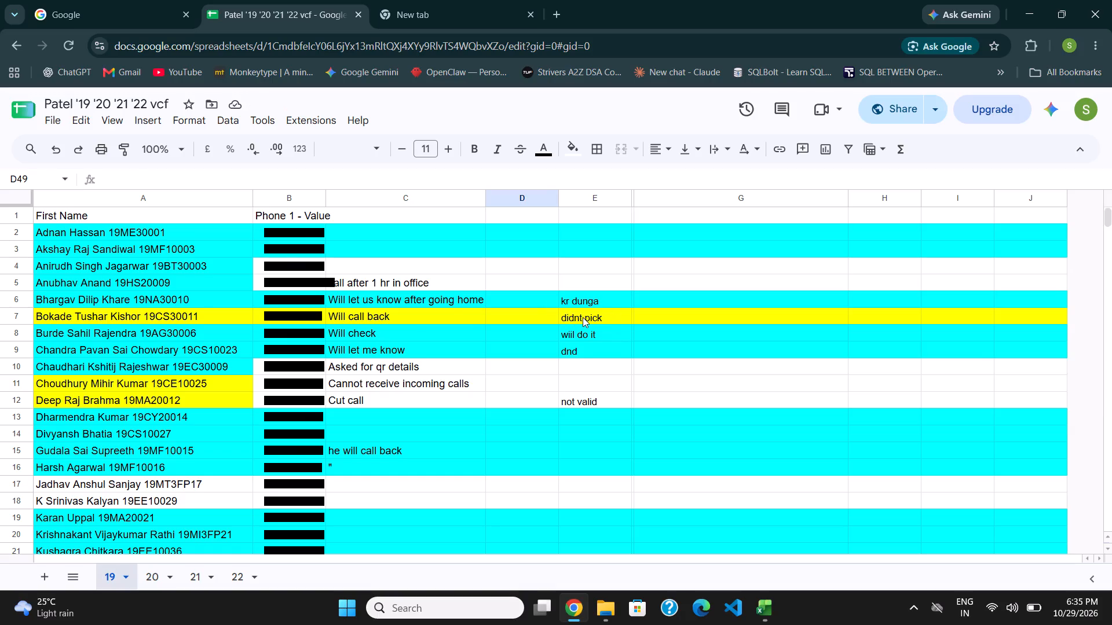
left_click(606, 318)
left_click(583, 338)
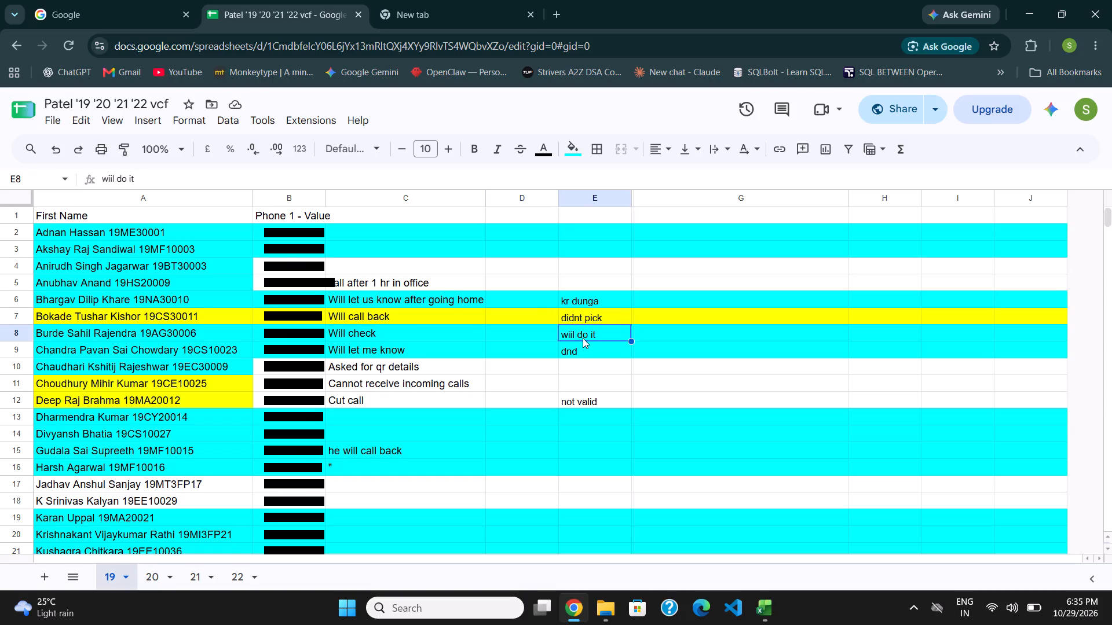
left_click(21, 264, "ctrl")
left_click(234, 340)
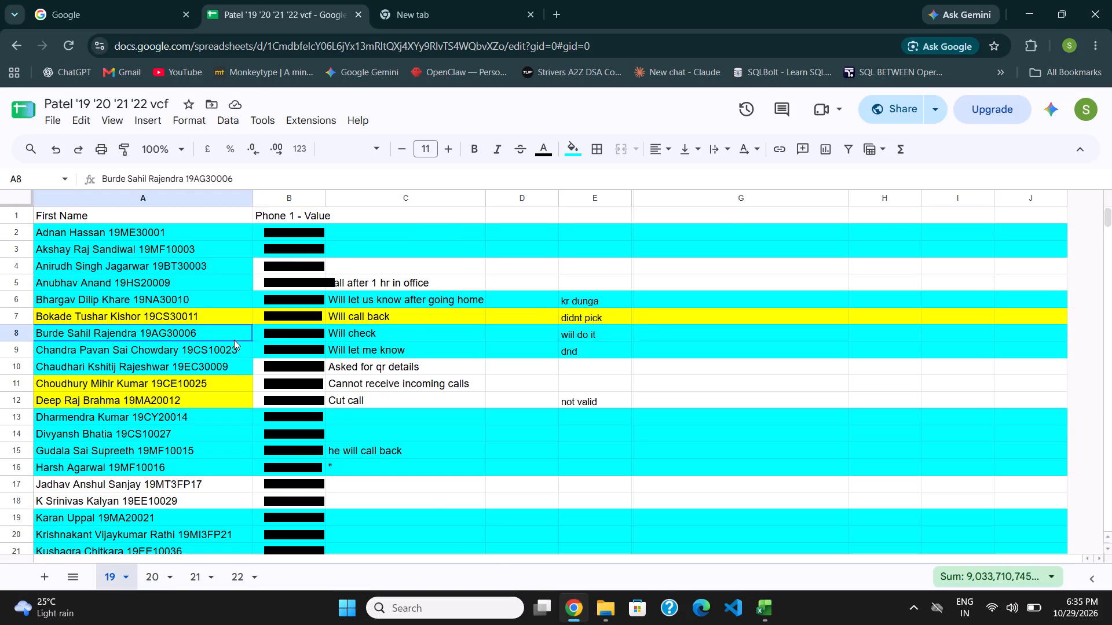
scroll(234, 340, "down", 6)
scroll(234, 340, "up", 1)
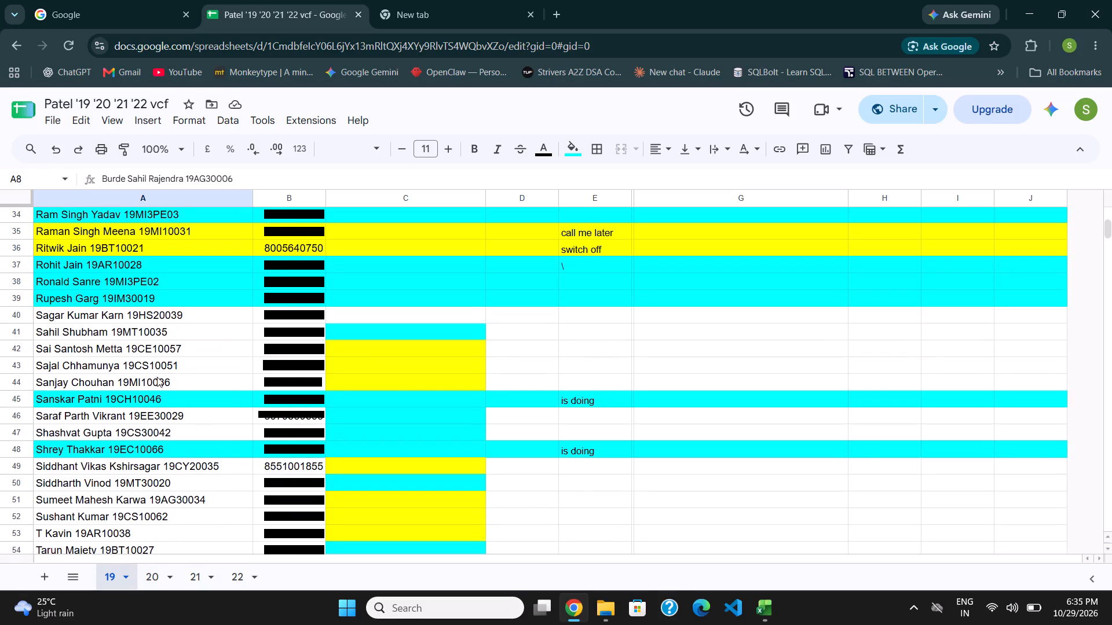
In sheet 19, fill entire rows 42–44, 49, 51–53, 56, 62 and 64, which have yellow cells in column C, with yellow.
left_click_drag(21, 347, 21, 380, "ctrl")
left_click(20, 469, "ctrl")
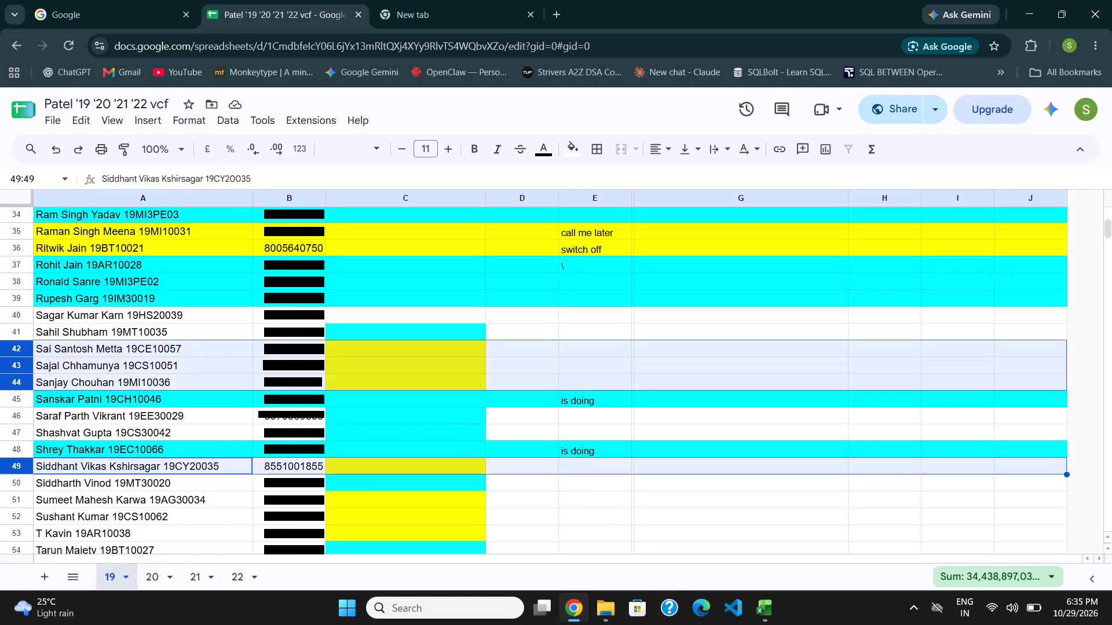
left_click_drag(24, 500, 24, 530, "ctrl")
scroll(127, 422, "down", 1)
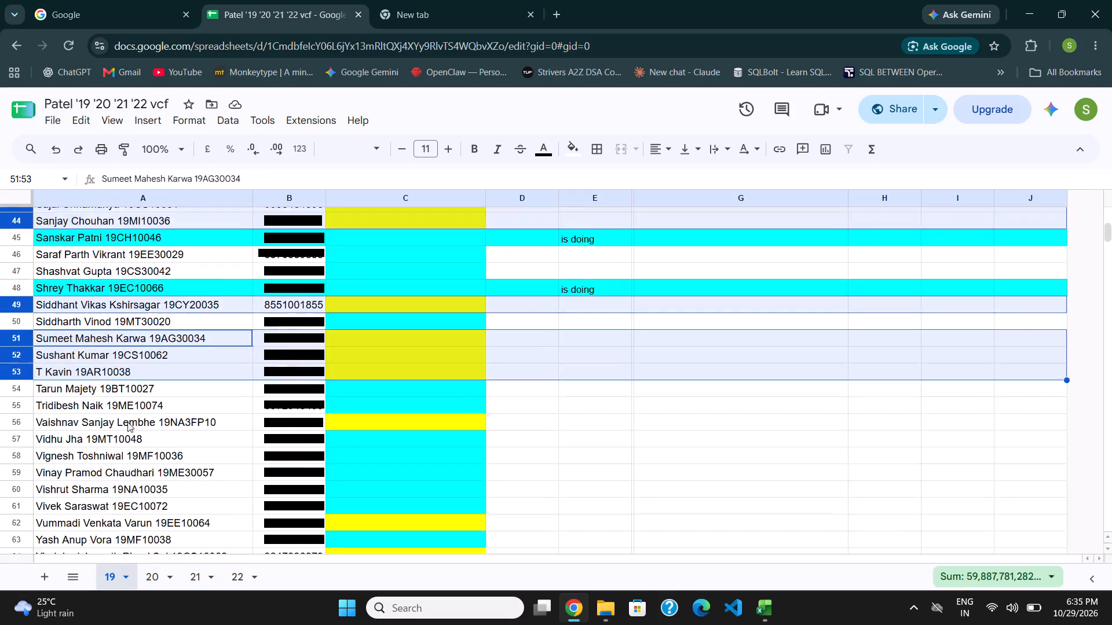
scroll(127, 422, "down", 2)
left_click(21, 327, "ctrl")
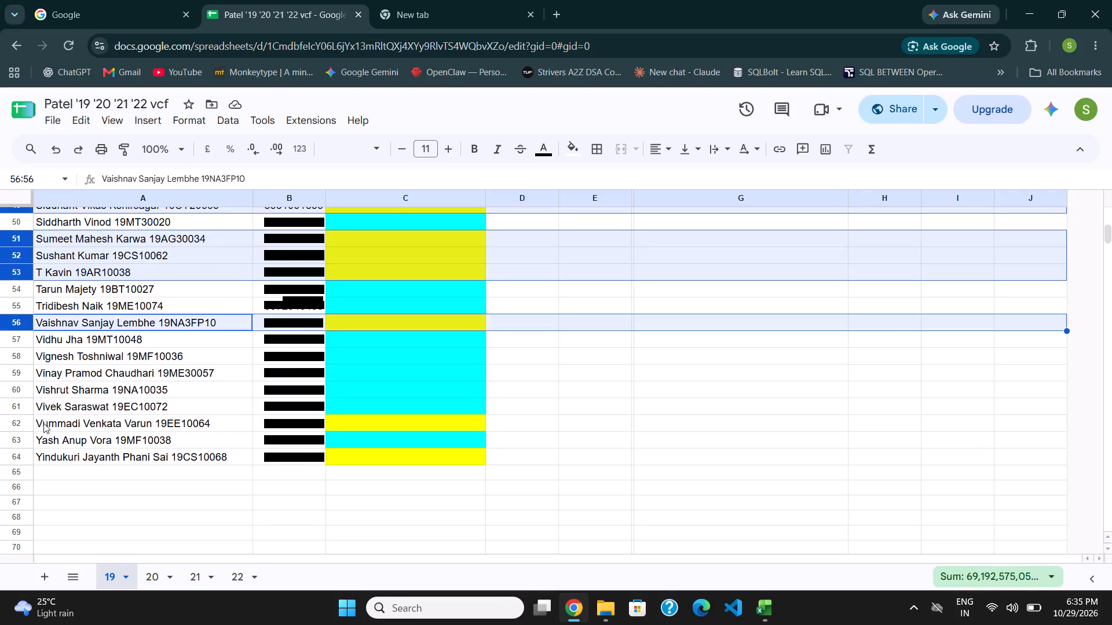
left_click(20, 406, "ctrl")
left_click(20, 406, "ctrl")
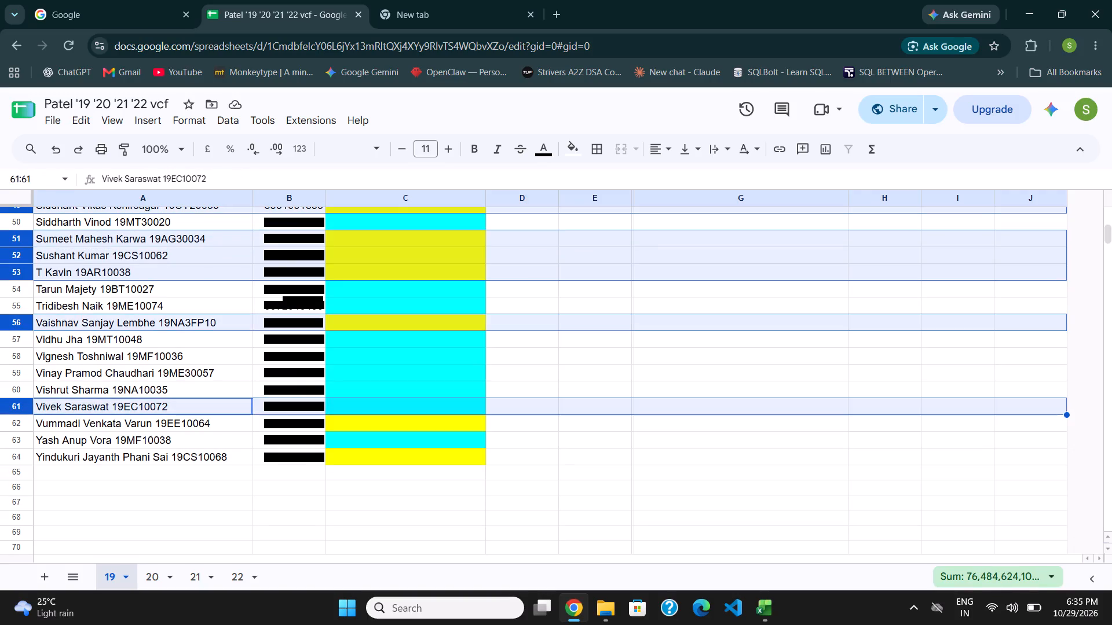
left_click(24, 422, "ctrl")
left_click(25, 407, "ctrl")
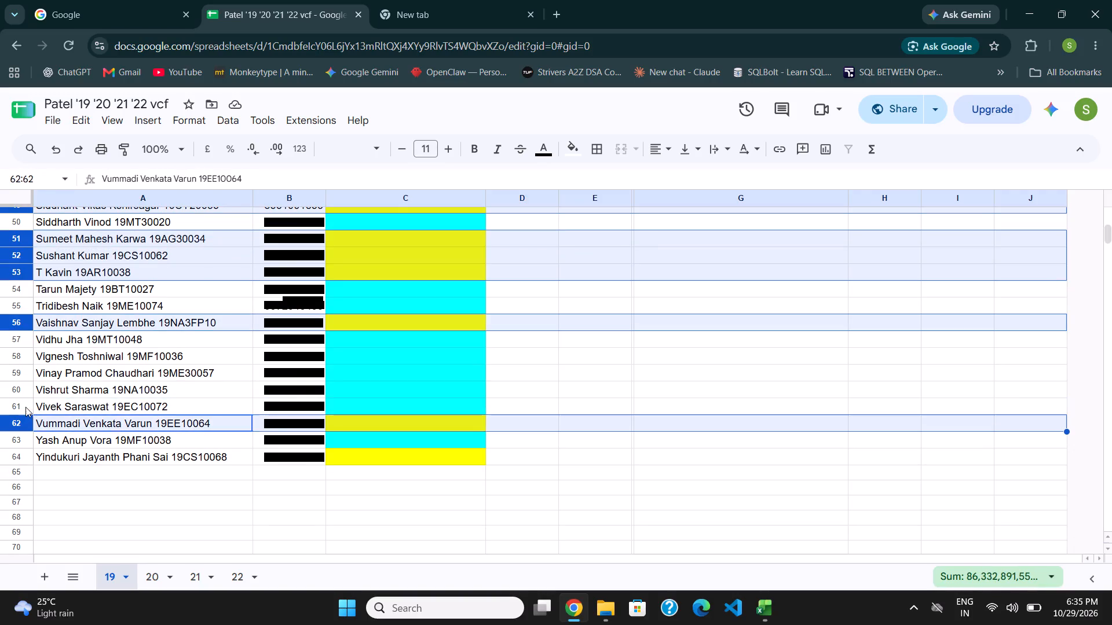
left_click(19, 462, "ctrl")
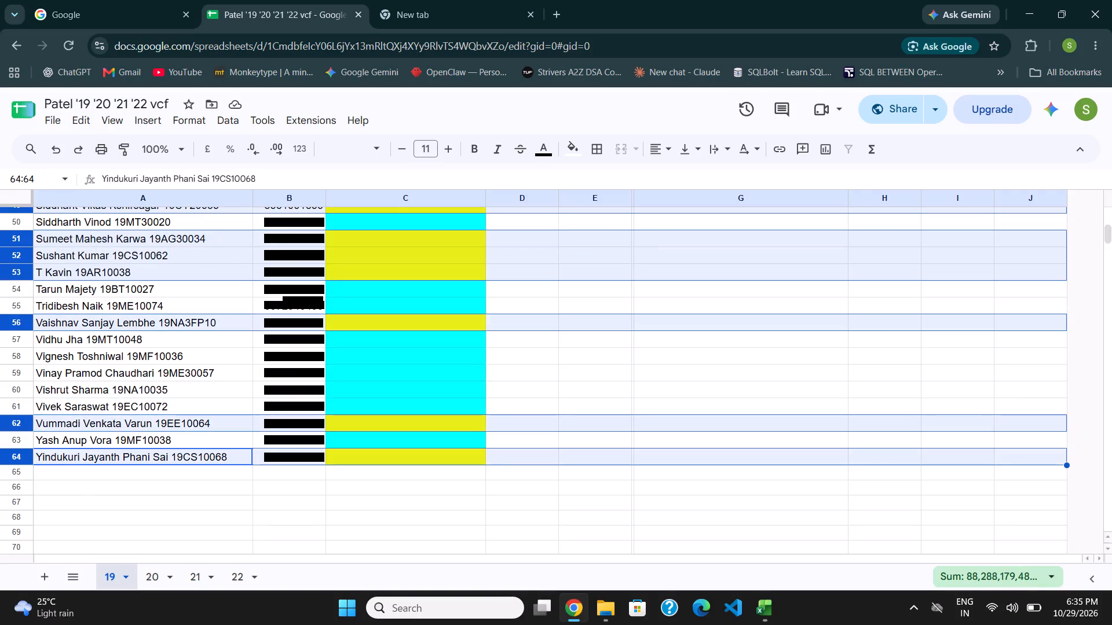
left_click(581, 153)
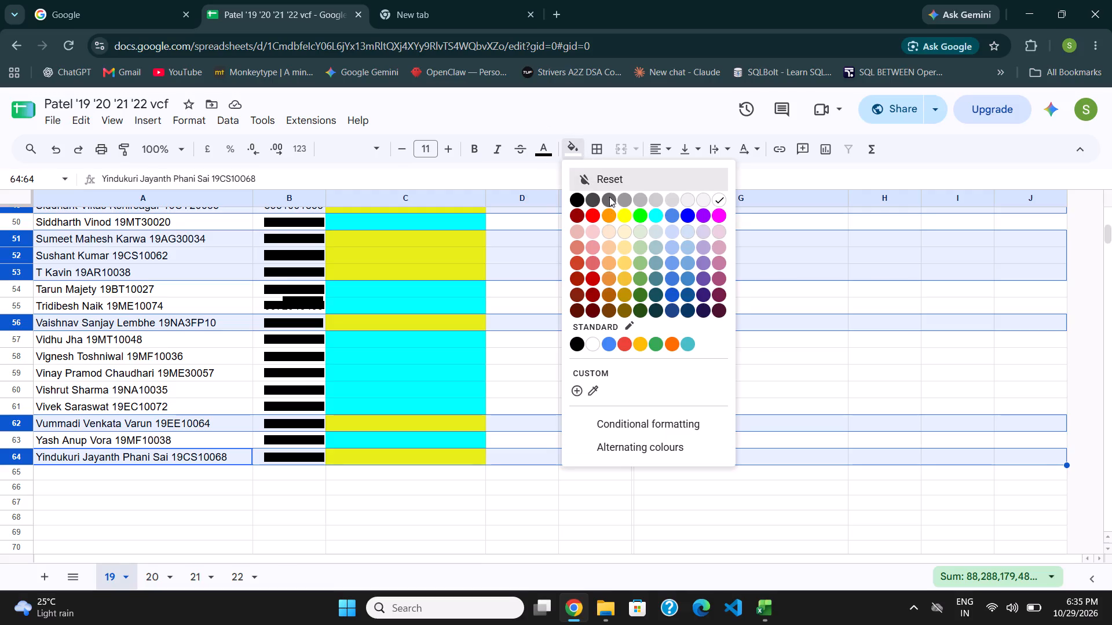
left_click(625, 214)
left_click(134, 476)
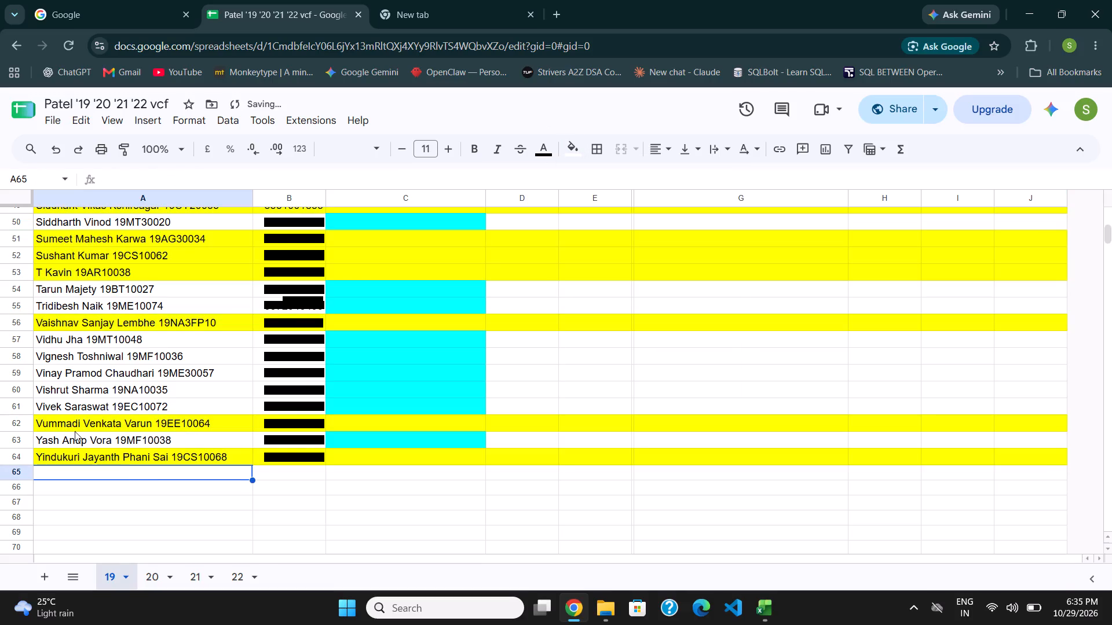
Select together the sheet 19 rows with cyan only in column C: 63, 57–61, 54–55, 50, 46–47 and 41.
left_click(25, 442, "ctrl")
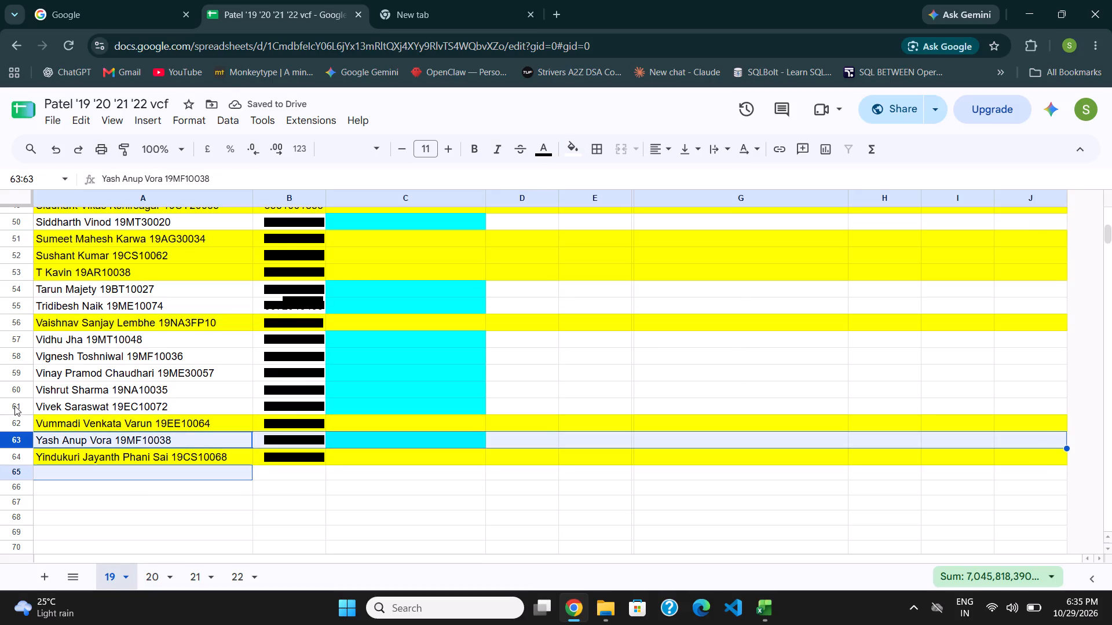
left_click_drag(14, 406, 17, 345, "ctrl")
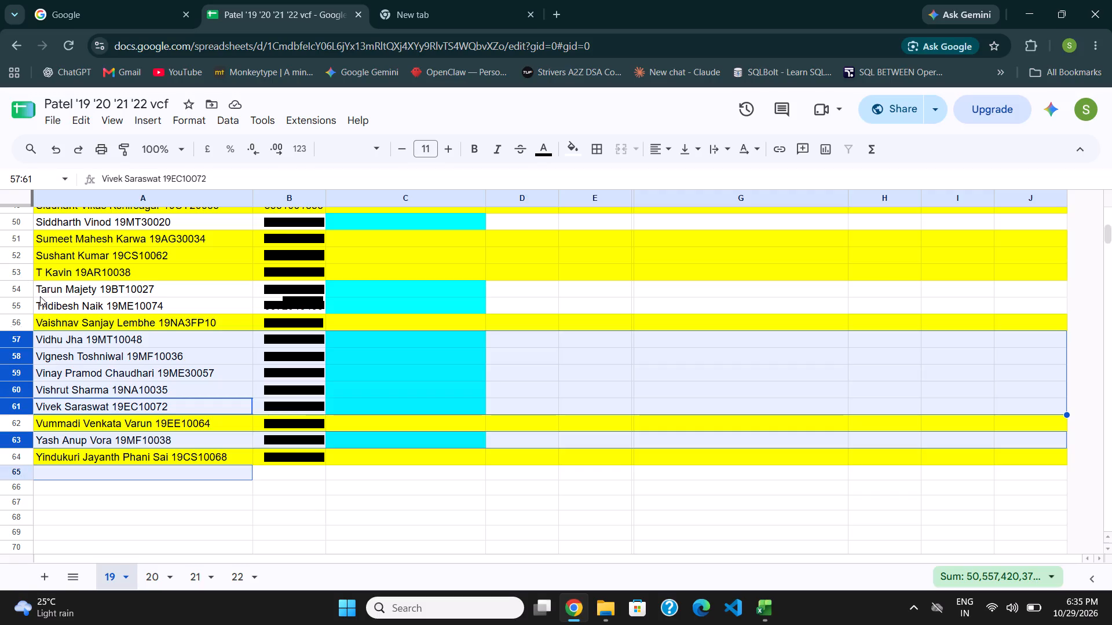
left_click_drag(14, 306, 15, 291, "ctrl")
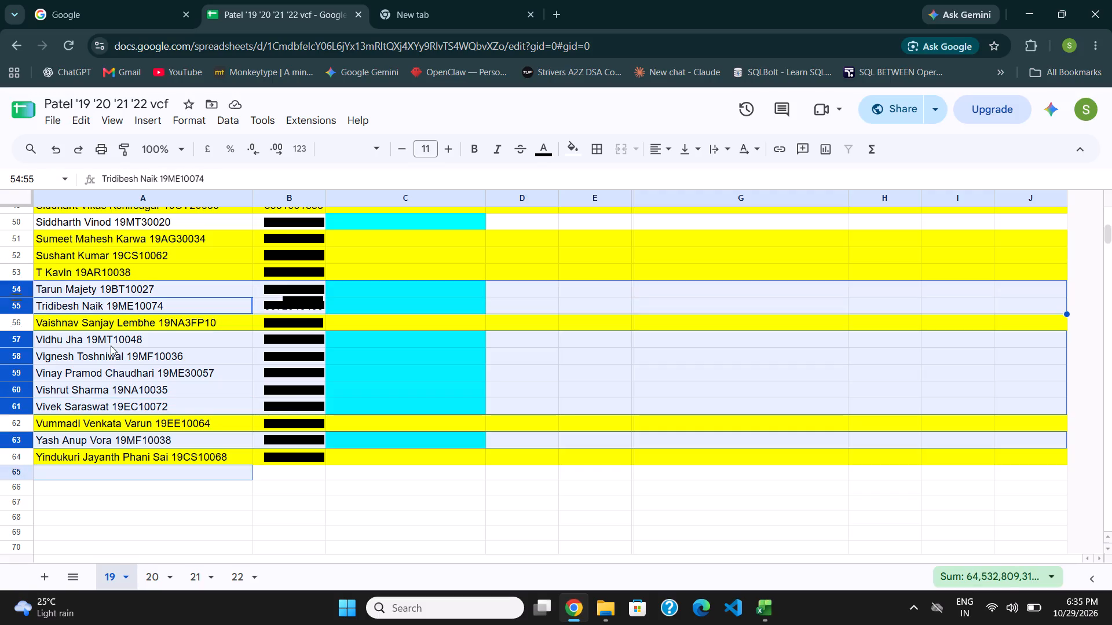
scroll(111, 345, "up", 3)
left_click(22, 420, "ctrl")
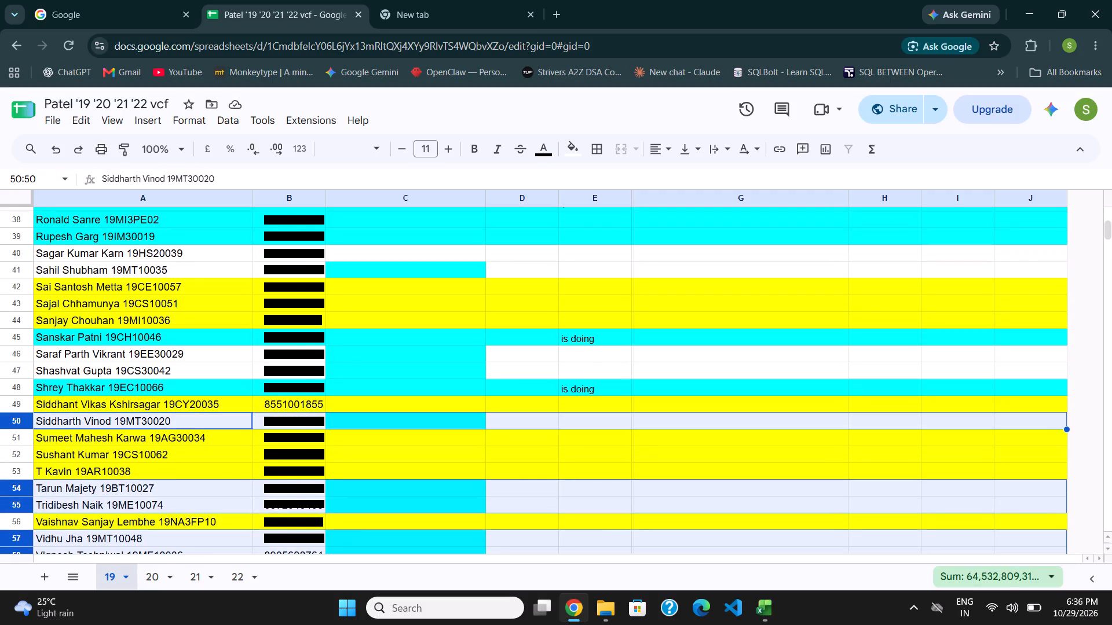
left_click_drag(9, 377, 16, 347, "ctrl")
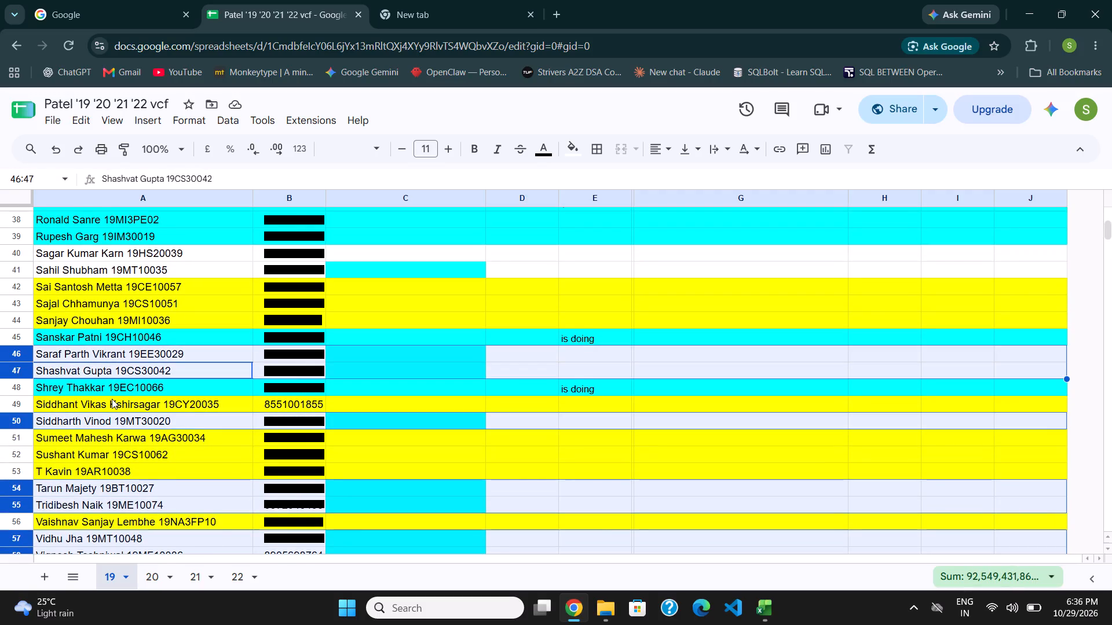
scroll(112, 399, "up", 1)
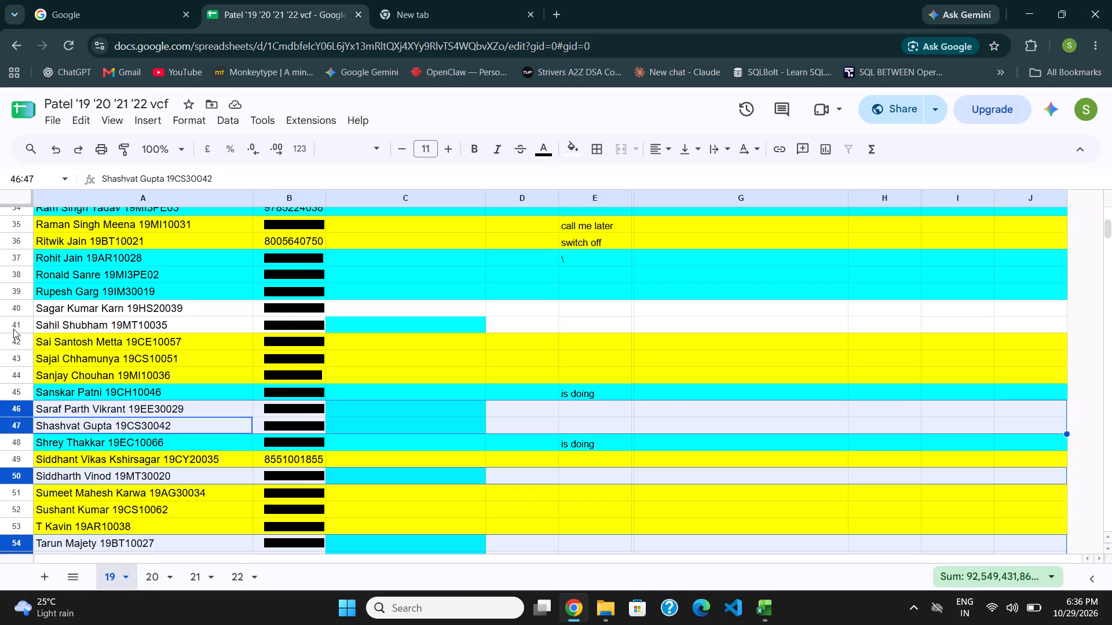
left_click(13, 329, "ctrl")
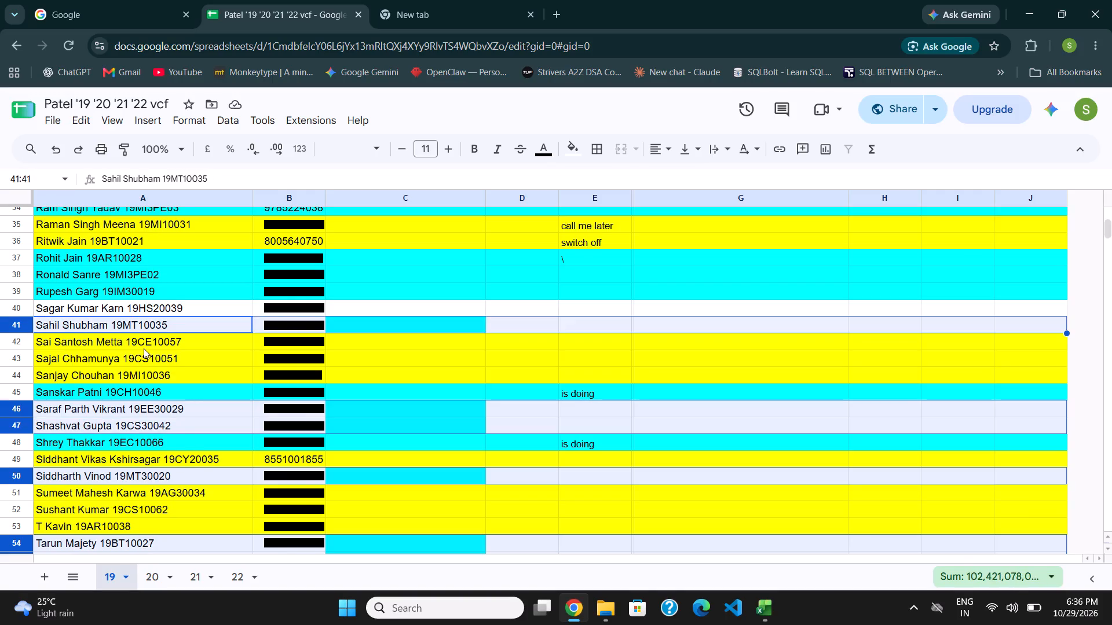
scroll(144, 348, "up", 3)
scroll(87, 324, "up", 1)
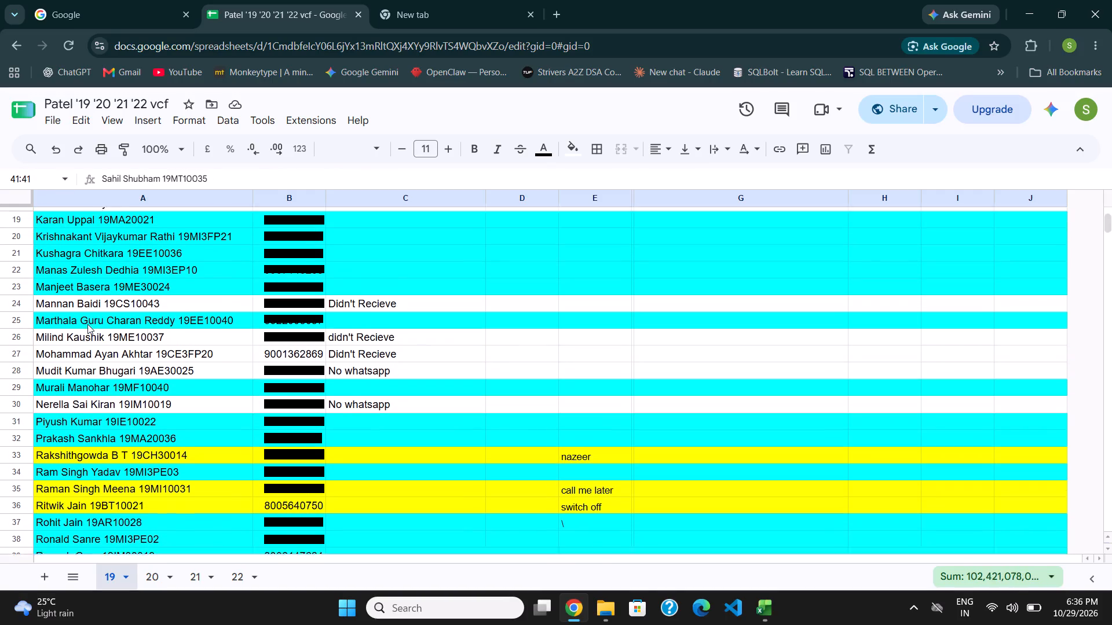
scroll(87, 324, "up", 1)
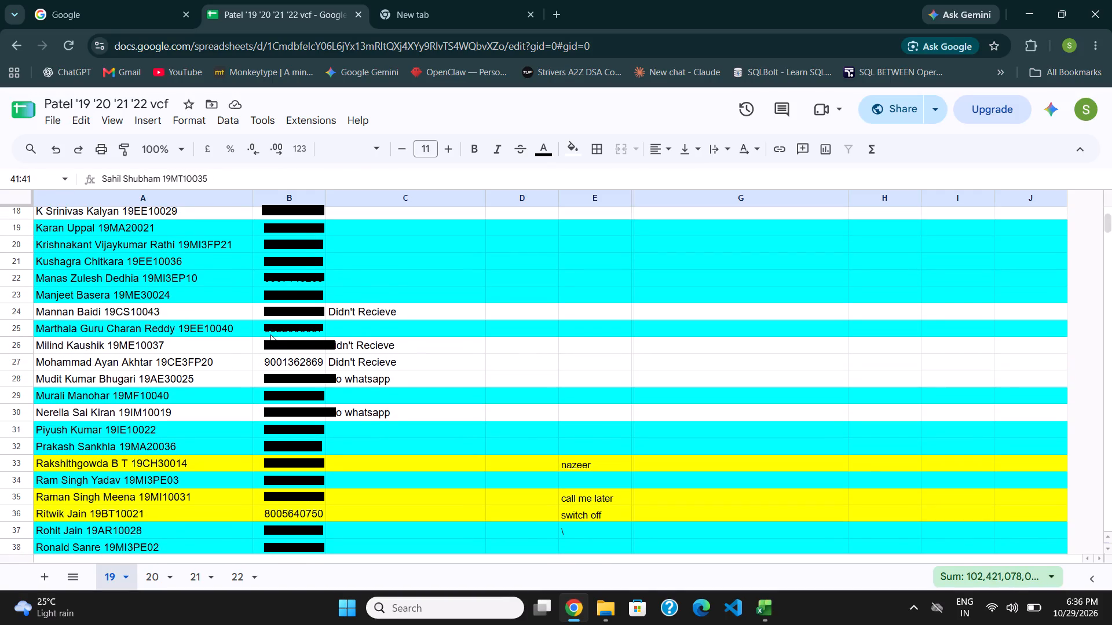
Fill the selected sheet 19 rows, which have cyan only in column C, entirely with cyan.
left_click(572, 146)
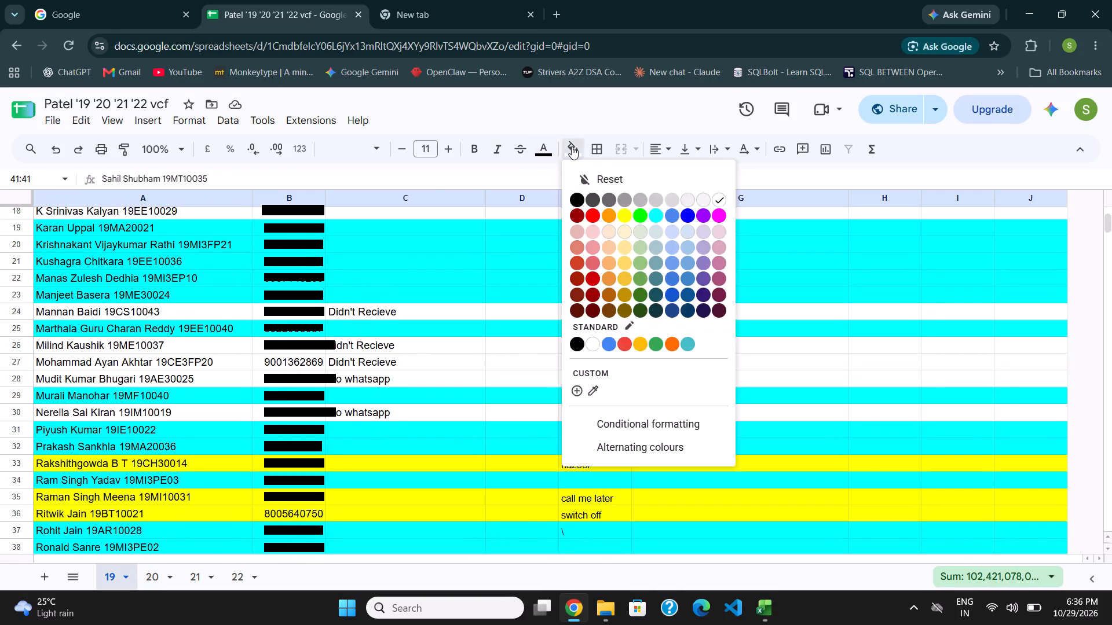
left_click(657, 219)
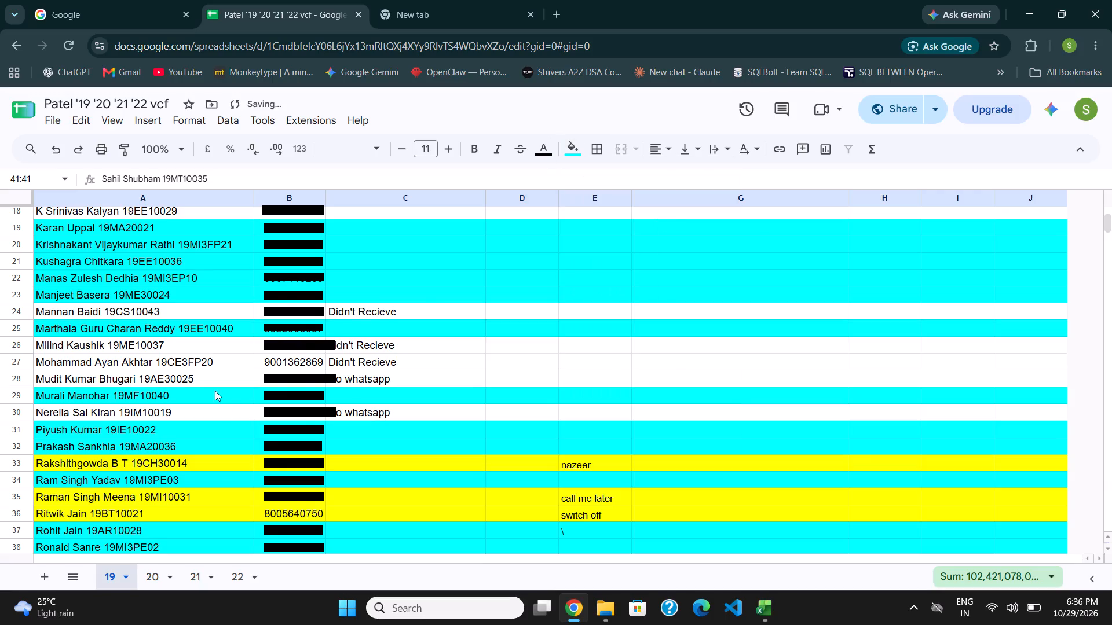
Fill the three uncoloured rows noted "Didn't Recieve", rows 24, 26 and 27 of sheet 19, with yellow.
left_click_drag(24, 363, 22, 347, "ctrl")
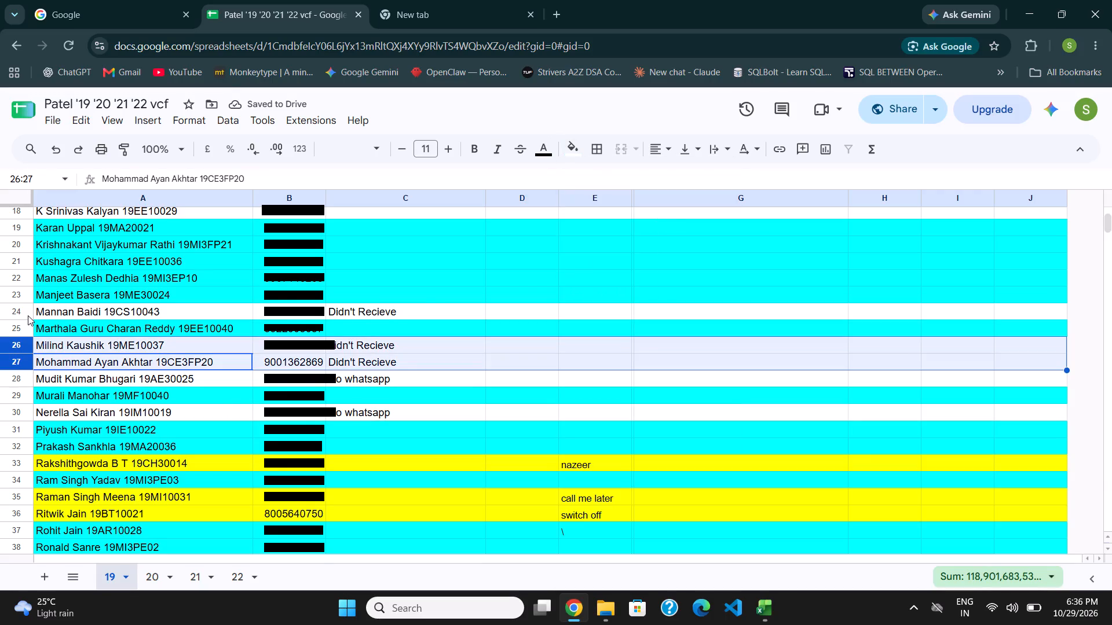
left_click(28, 313)
left_click_drag(21, 347, 20, 359, "ctrl")
left_click(568, 150)
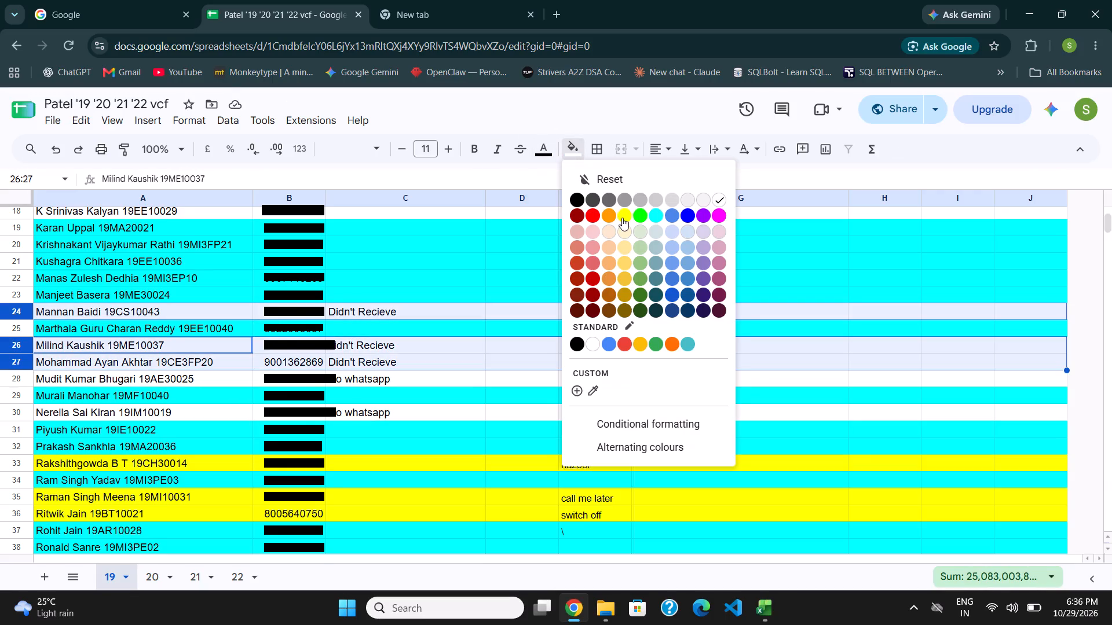
left_click(622, 218)
Clear the "Didn't Recieve" notes from column C in rows 27, 26 and 24.
left_click(374, 374)
left_click(365, 359)
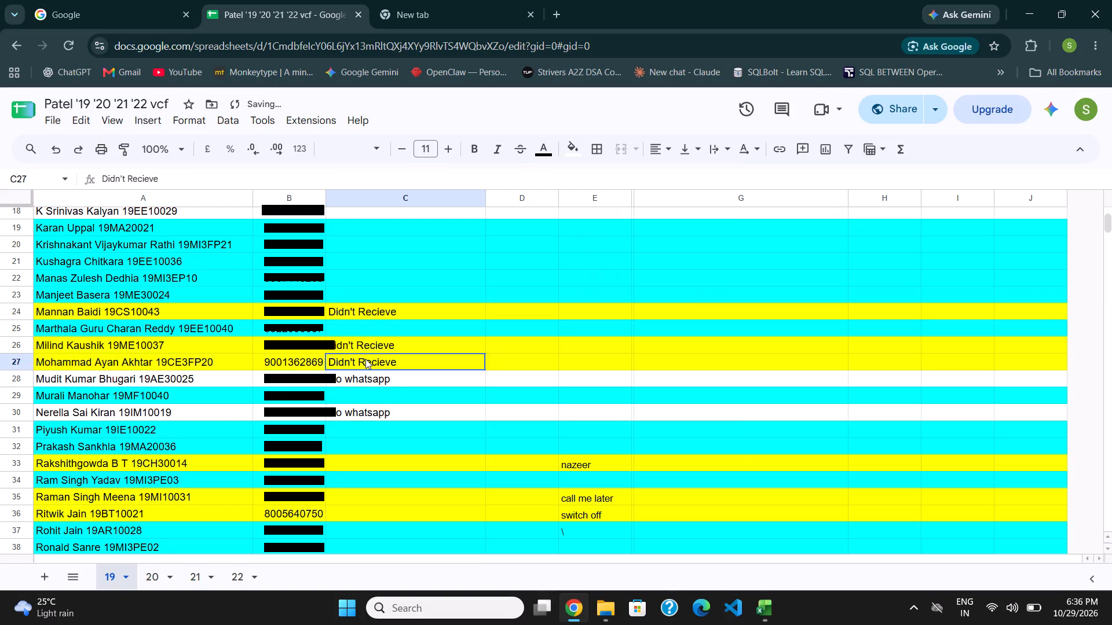
key("BackSpace")
left_click(356, 339)
key("BackSpace")
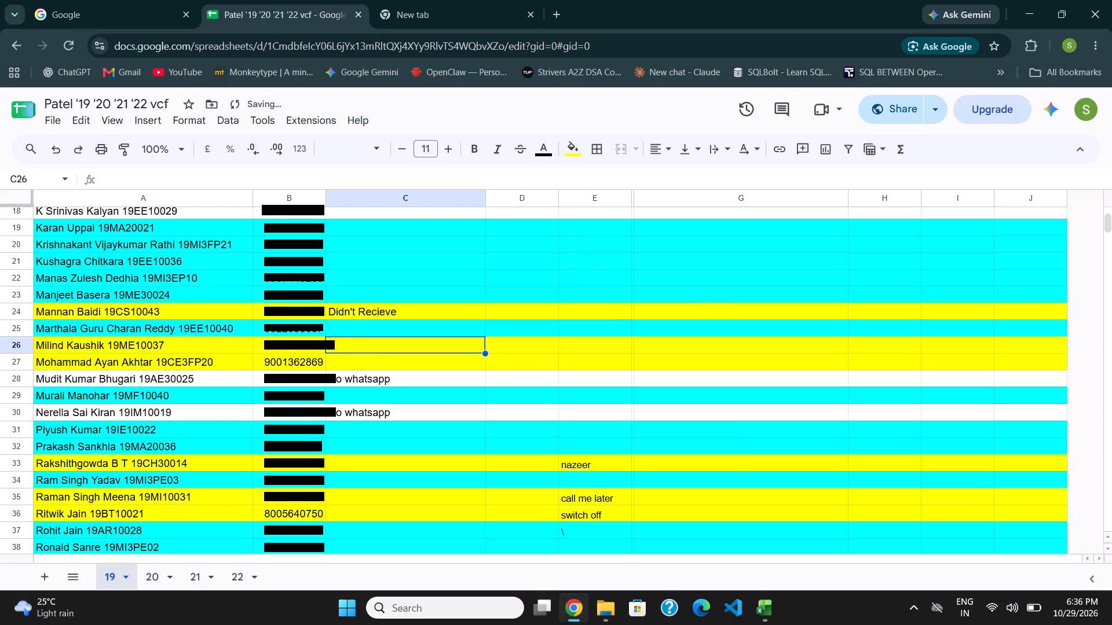
left_click(354, 312)
key("BackSpace")
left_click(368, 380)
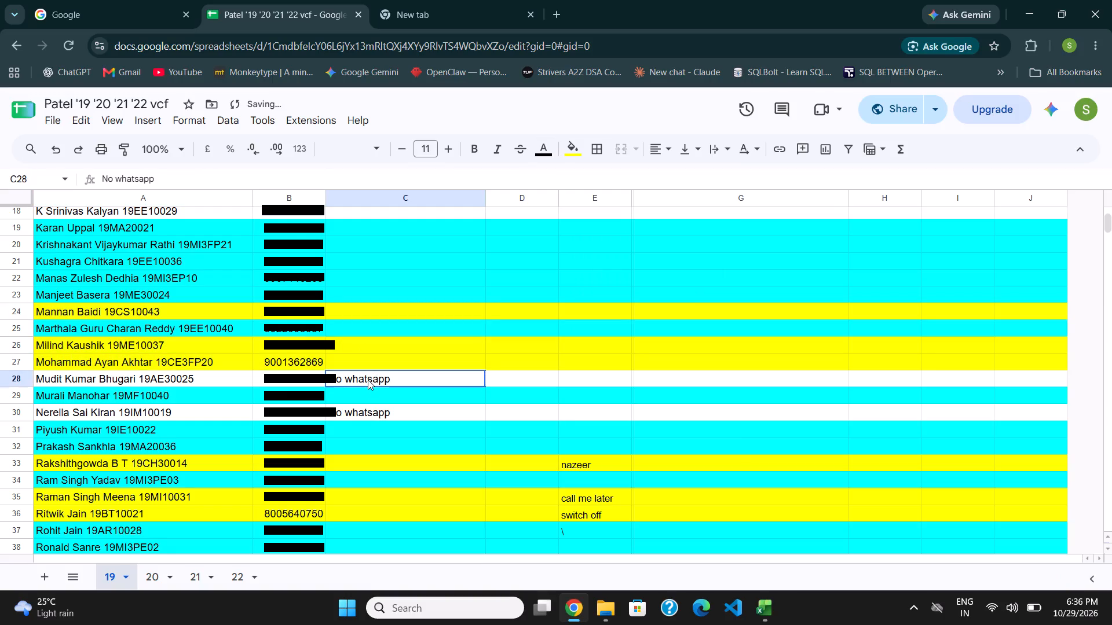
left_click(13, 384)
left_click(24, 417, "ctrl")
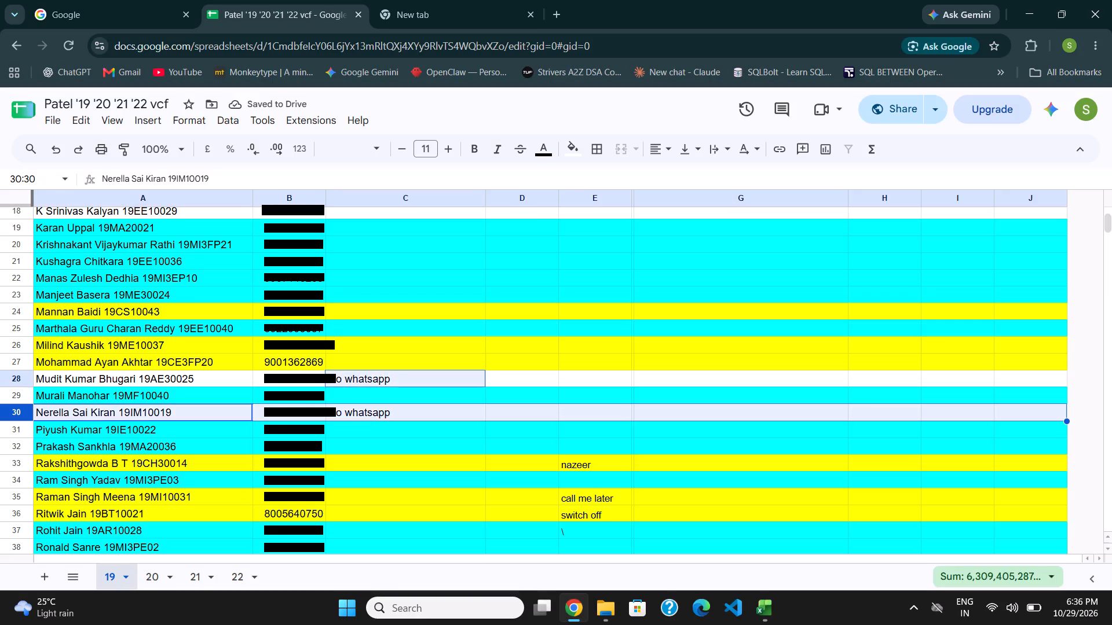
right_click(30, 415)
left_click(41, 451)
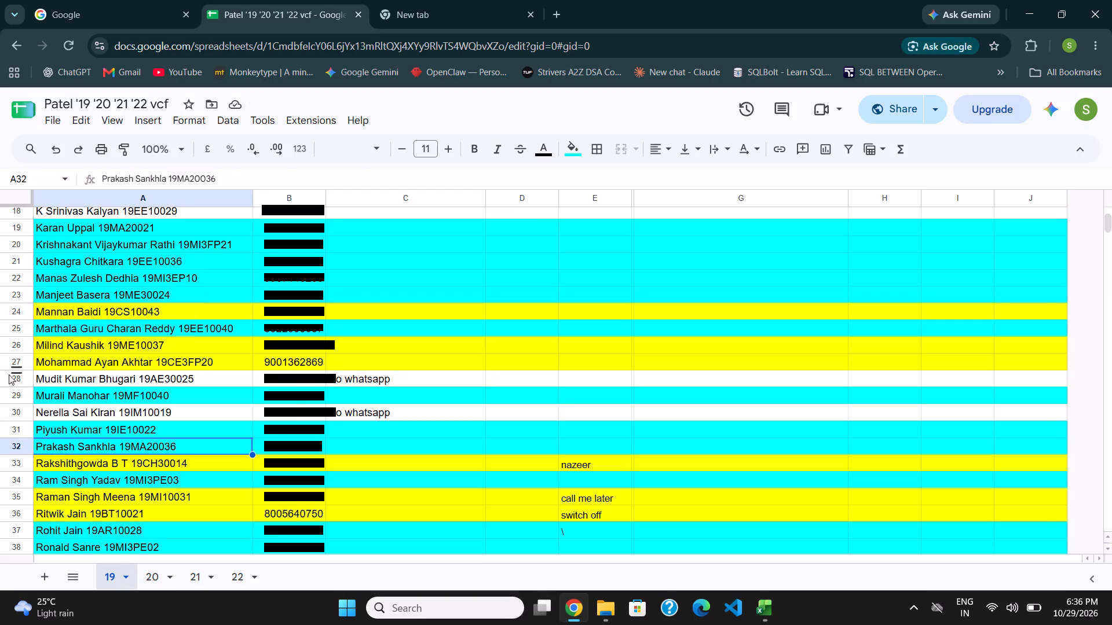
Delete the two rows noted "No whatsapp", rows 28 and 30 of sheet 19.
left_click(12, 379)
left_click(24, 418, "ctrl")
right_click(24, 418)
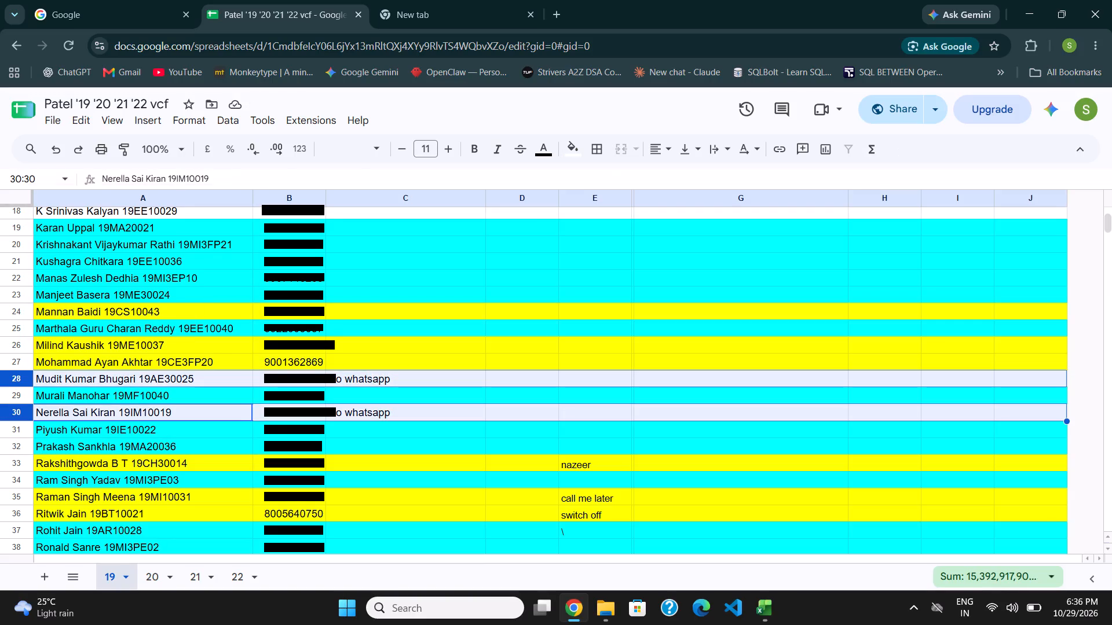
left_click(143, 204)
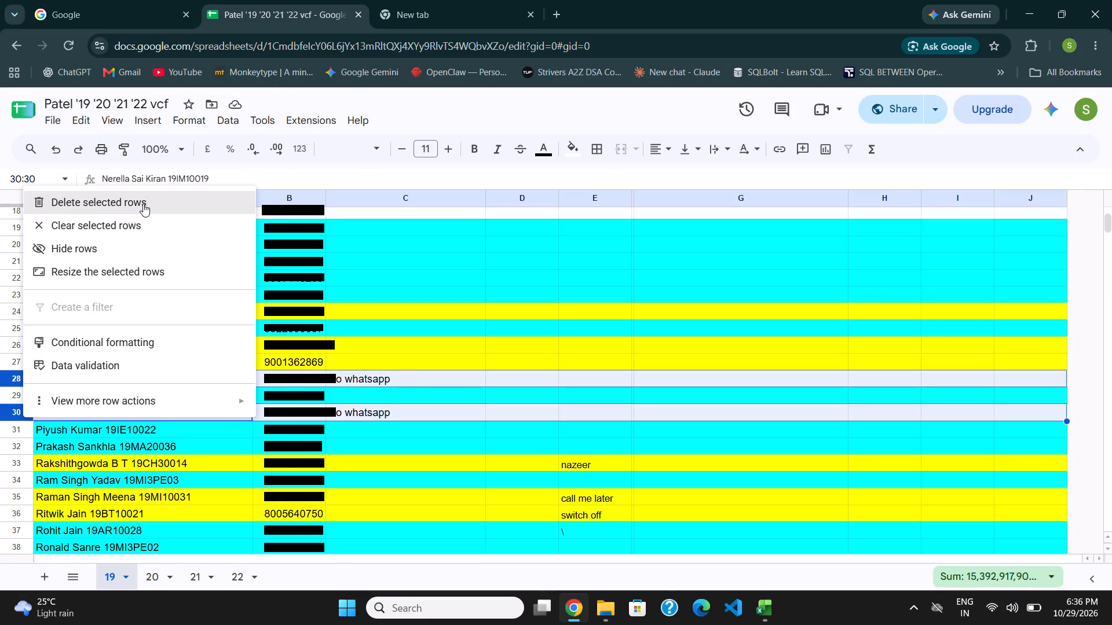
left_click(391, 428)
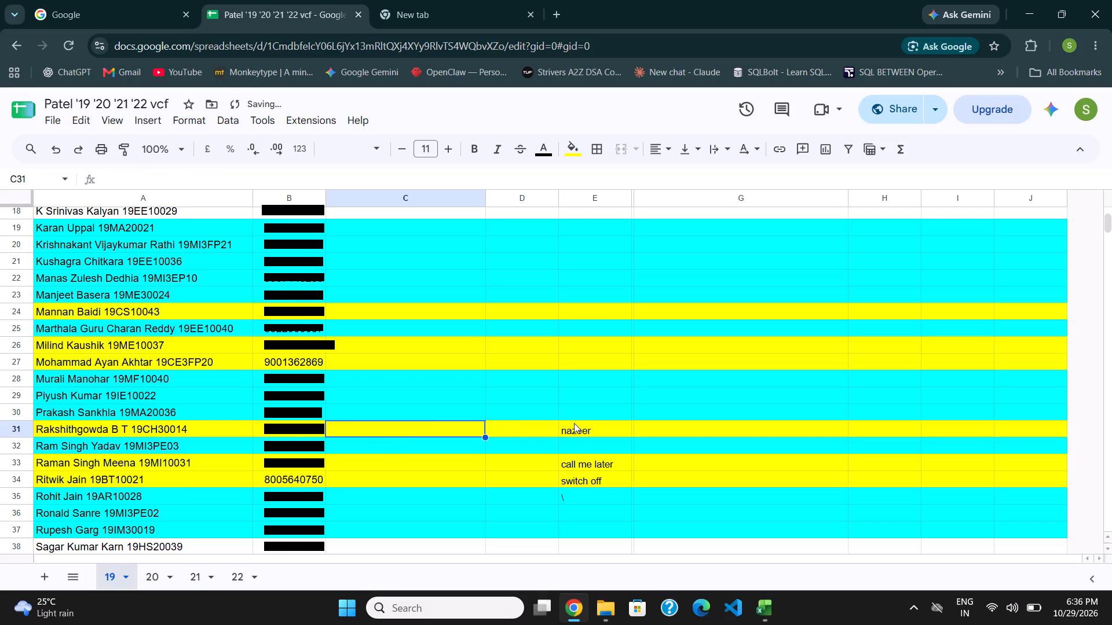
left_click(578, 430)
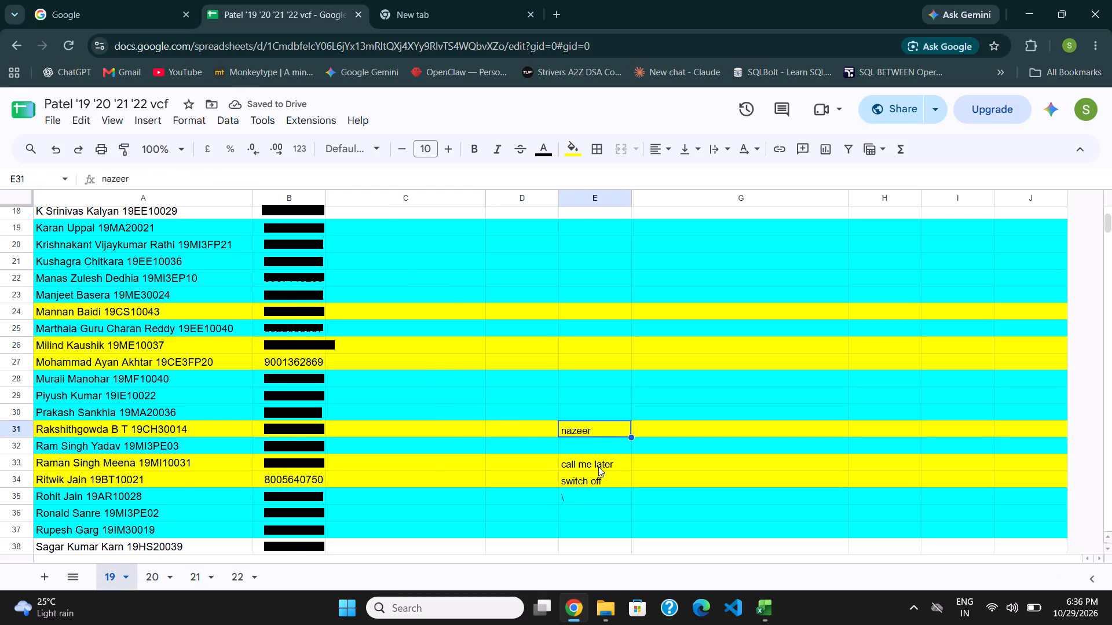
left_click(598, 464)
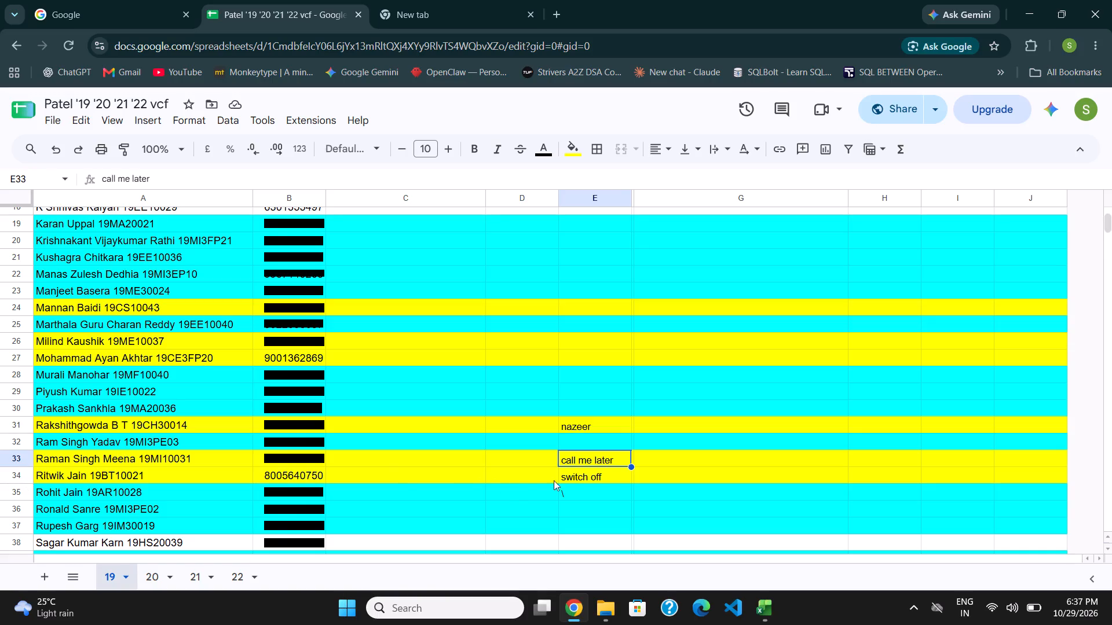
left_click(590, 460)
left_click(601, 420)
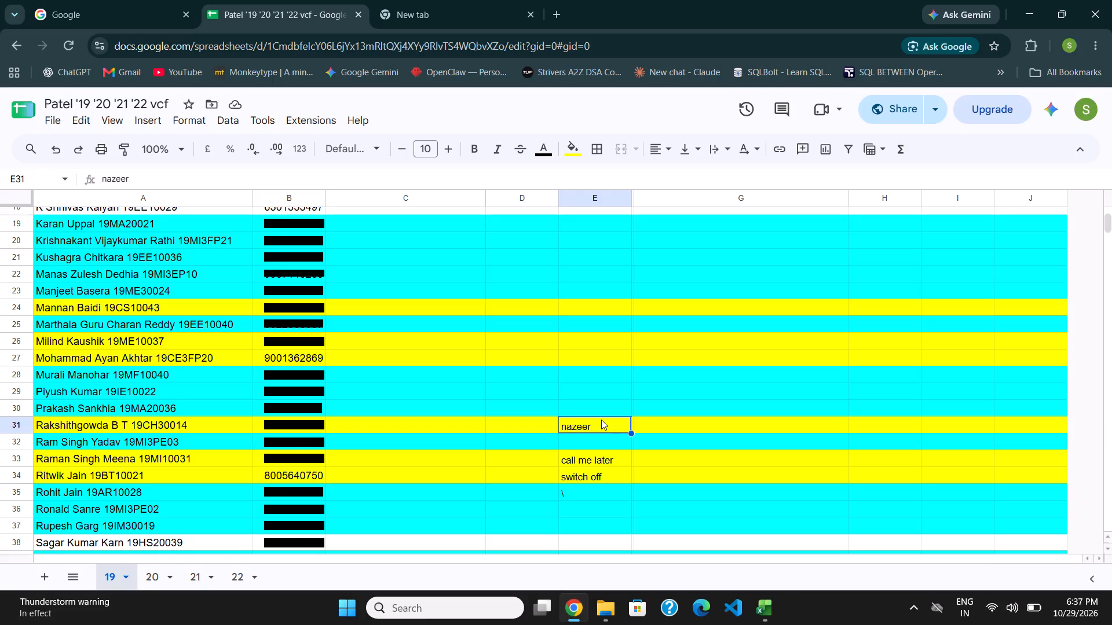
In sheet 19, delete row 12, noted "not valid", and row 11, noted as unable to receive incoming calls.
scroll(601, 420, "up", 10)
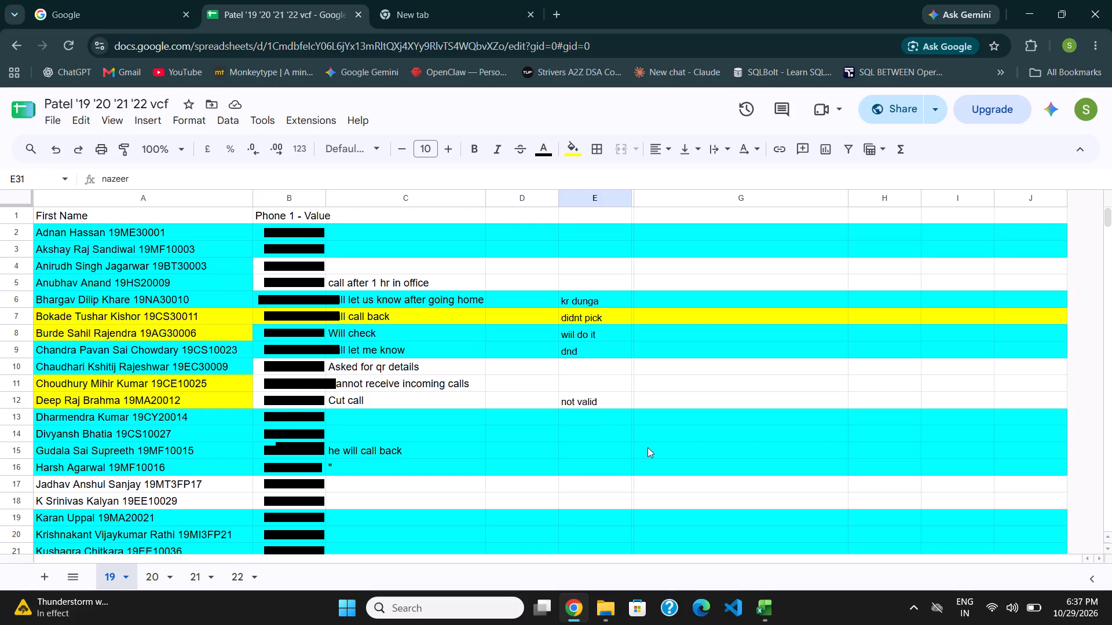
left_click(593, 401)
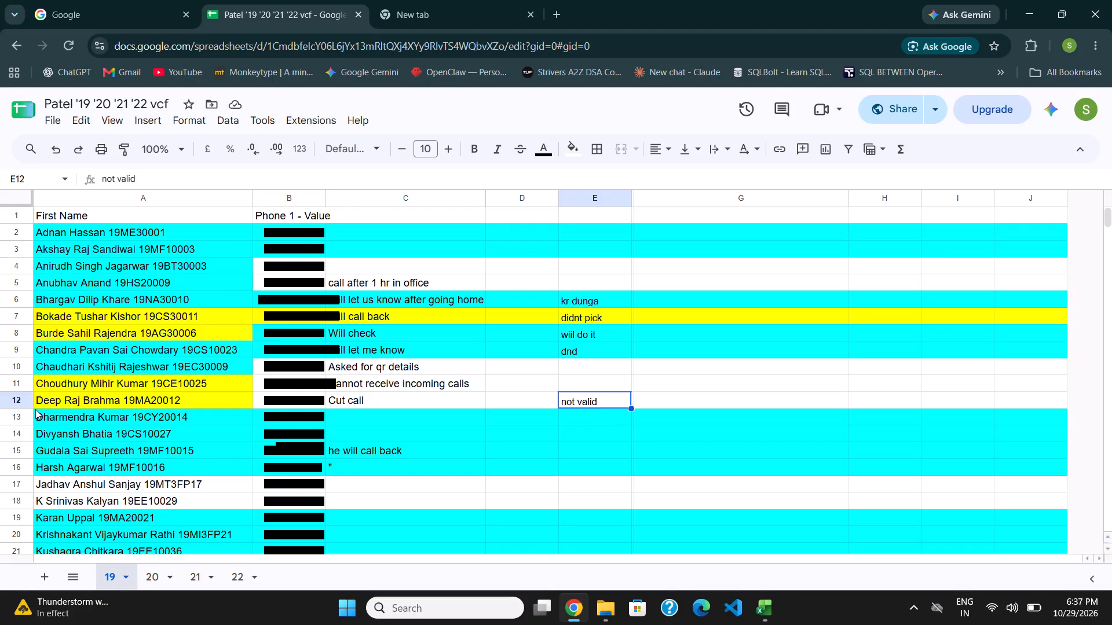
left_click(23, 402)
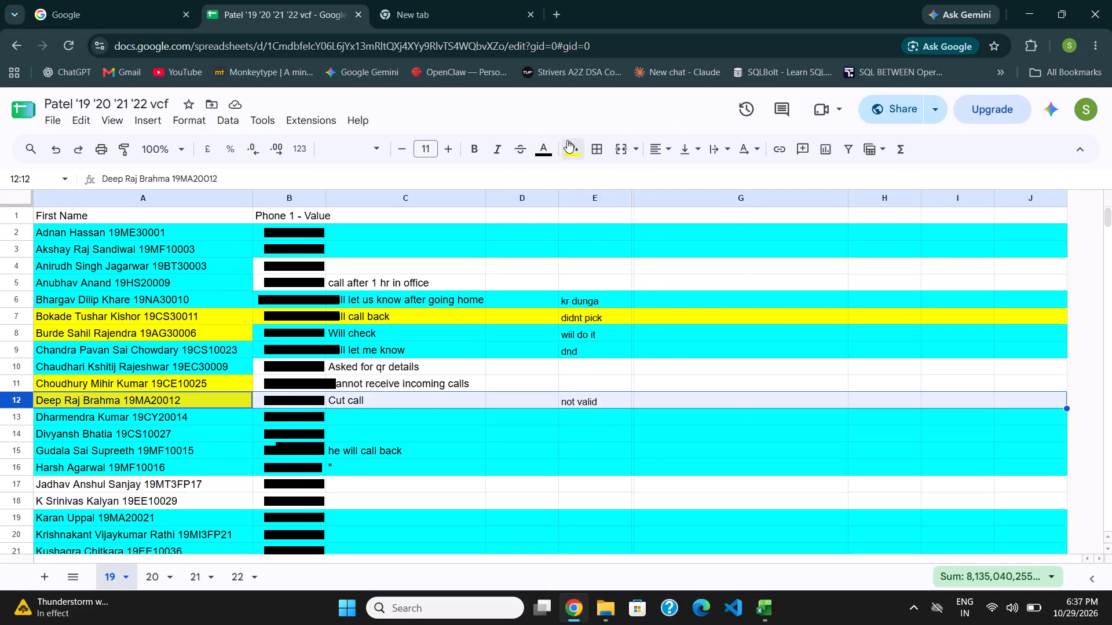
left_click(568, 140)
right_click(20, 402)
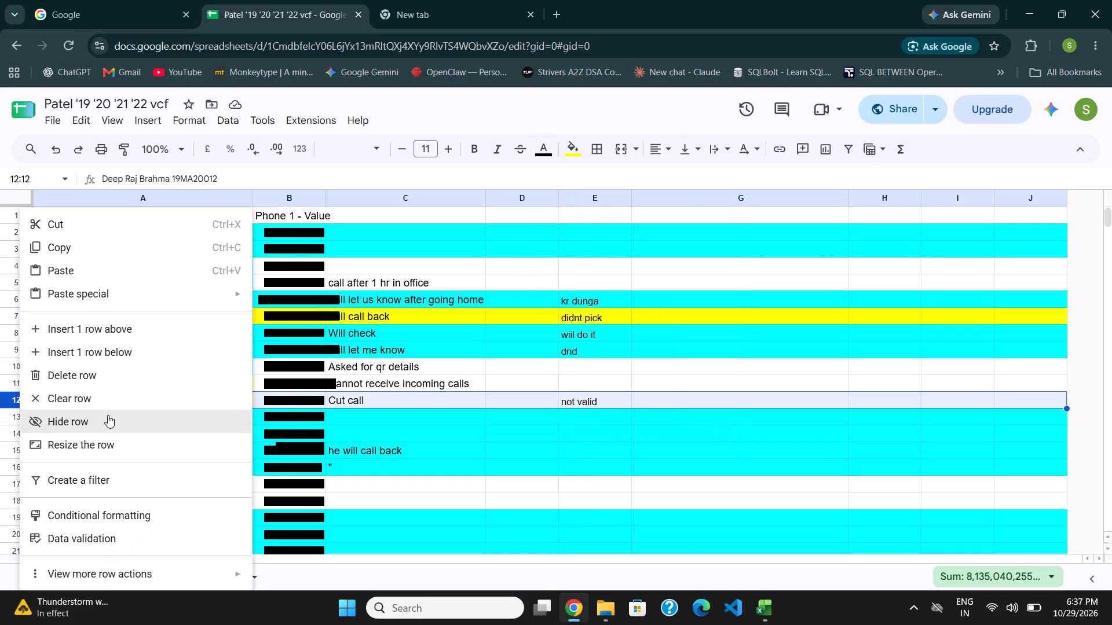
left_click(140, 383)
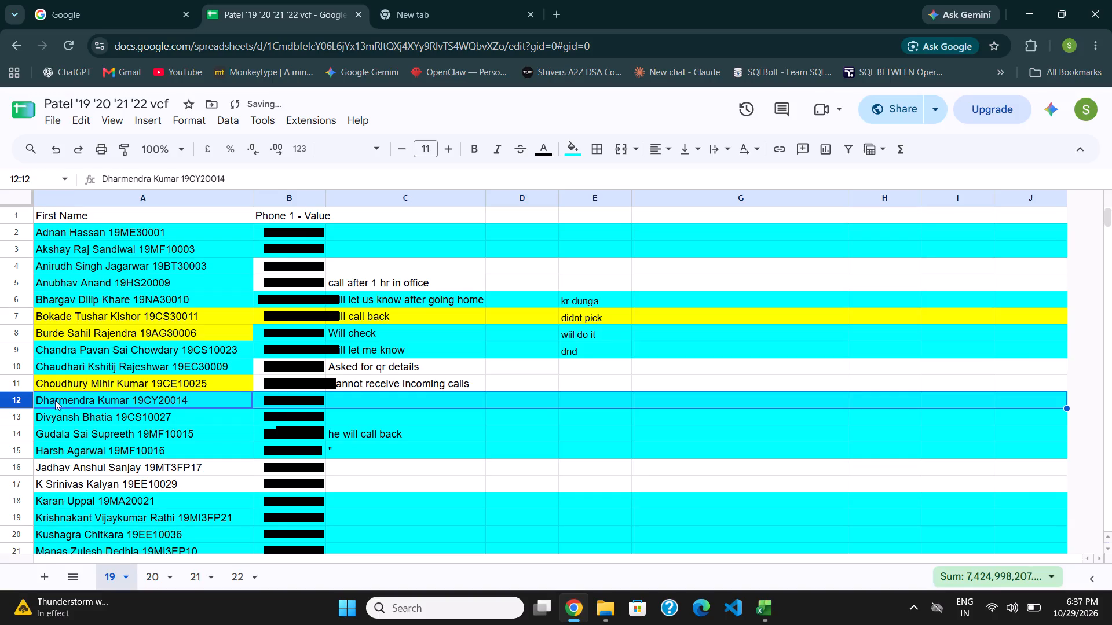
left_click(16, 383)
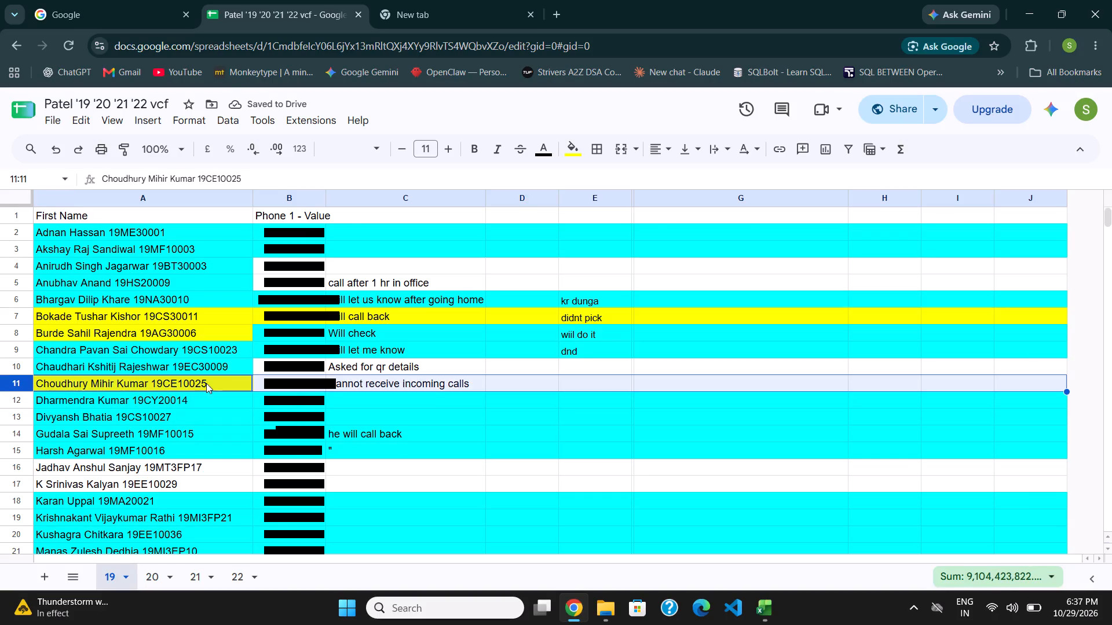
left_click(570, 153)
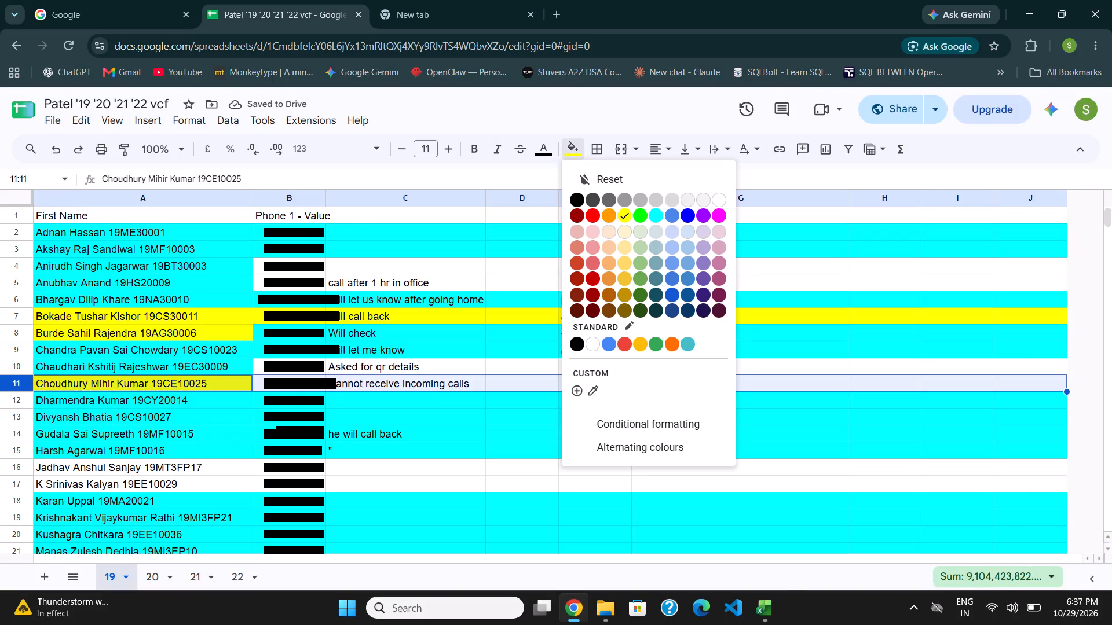
right_click(13, 385)
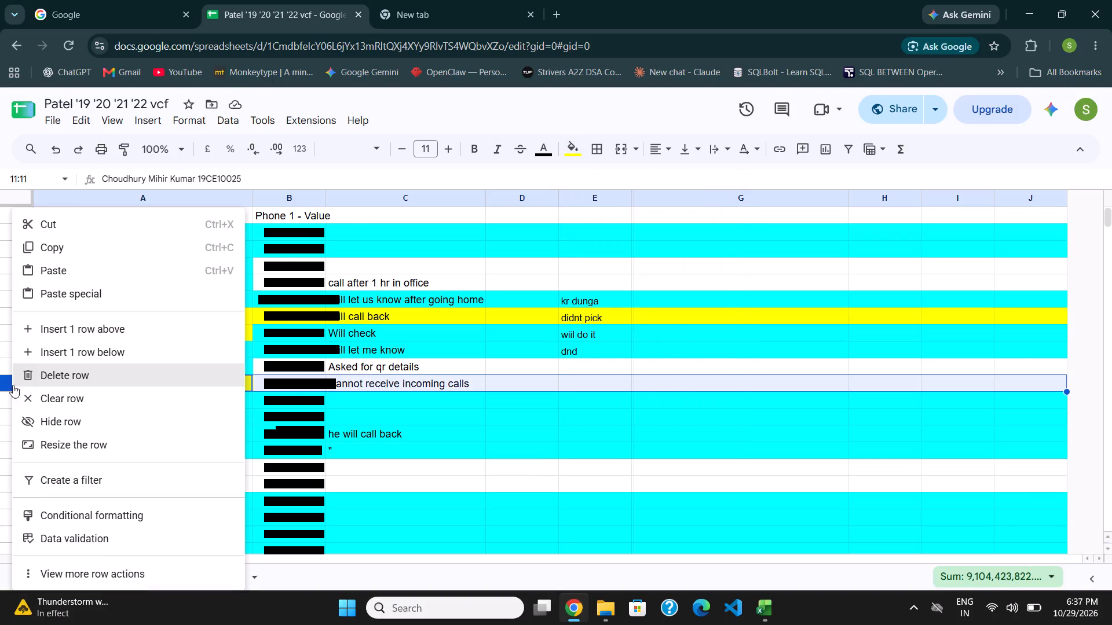
left_click(82, 376)
left_click(187, 384)
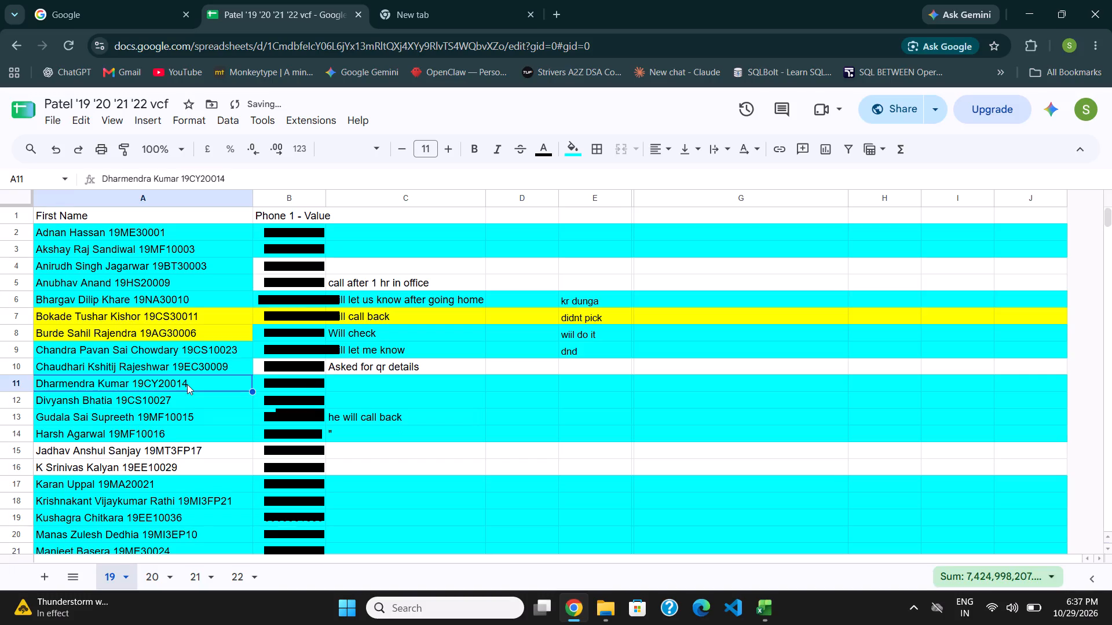
Fill row 13 of sheet 19, noted "he will call back", with yellow.
left_click(198, 409)
left_click(195, 428)
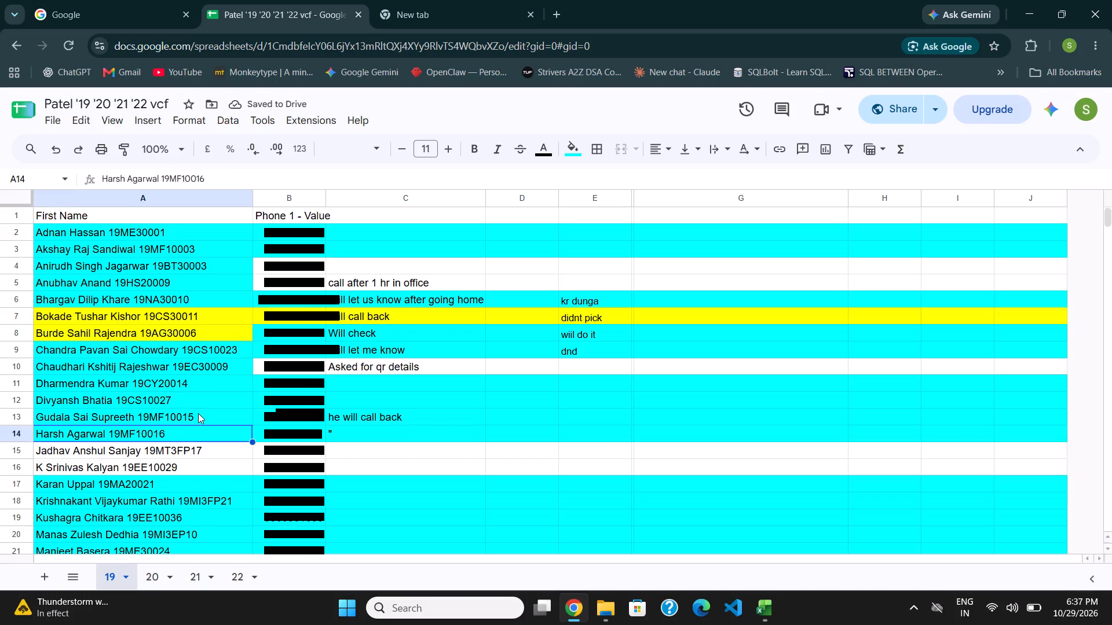
left_click(198, 413)
left_click(24, 419)
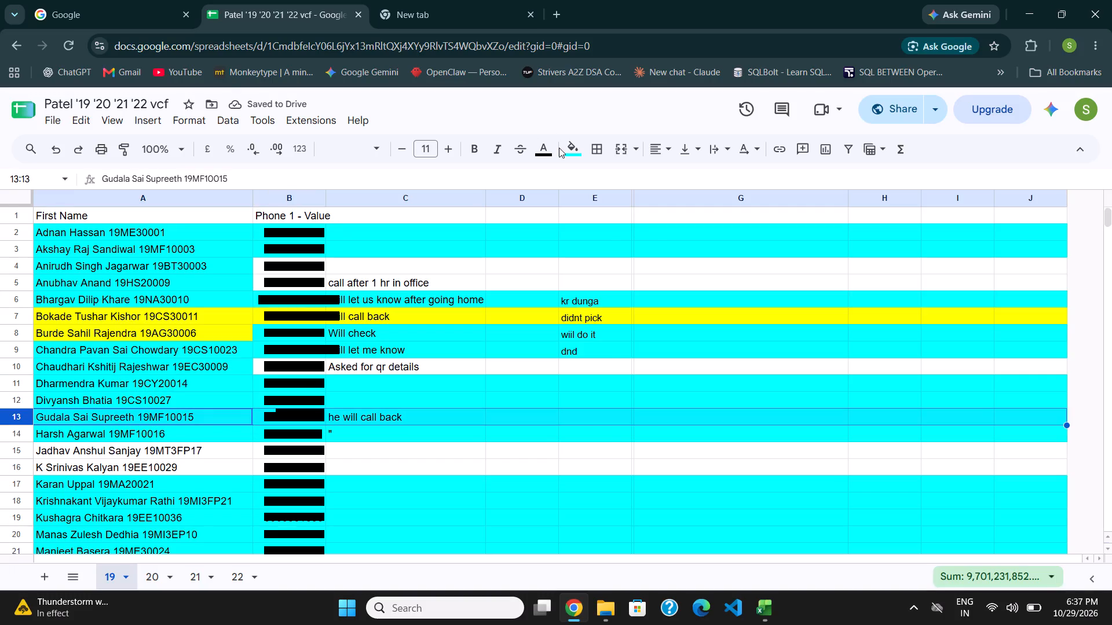
left_click(562, 145)
left_click(625, 214)
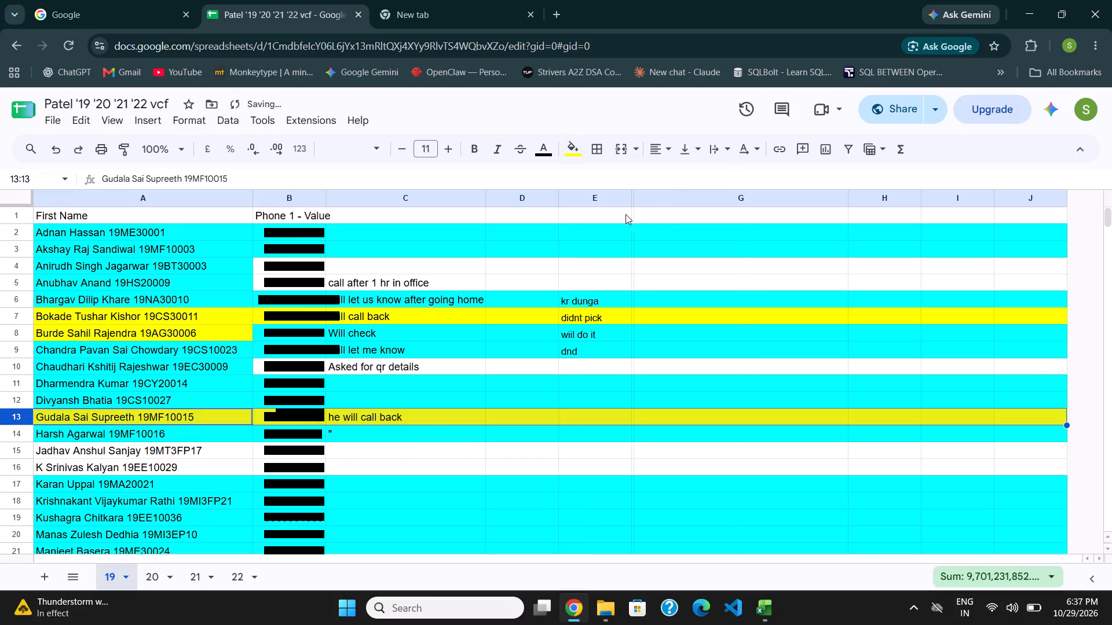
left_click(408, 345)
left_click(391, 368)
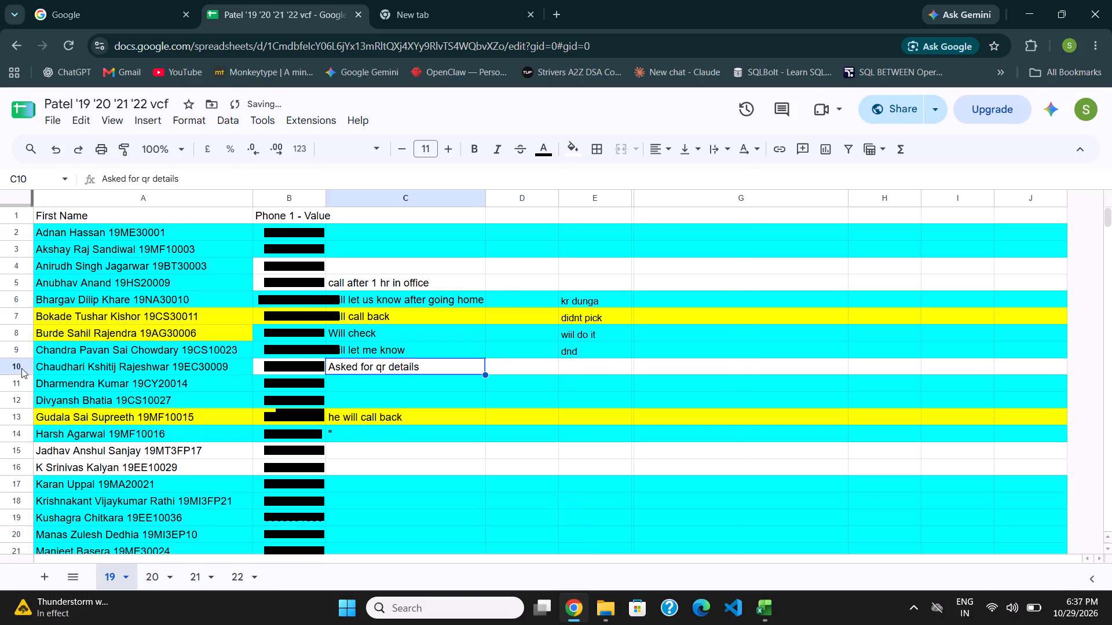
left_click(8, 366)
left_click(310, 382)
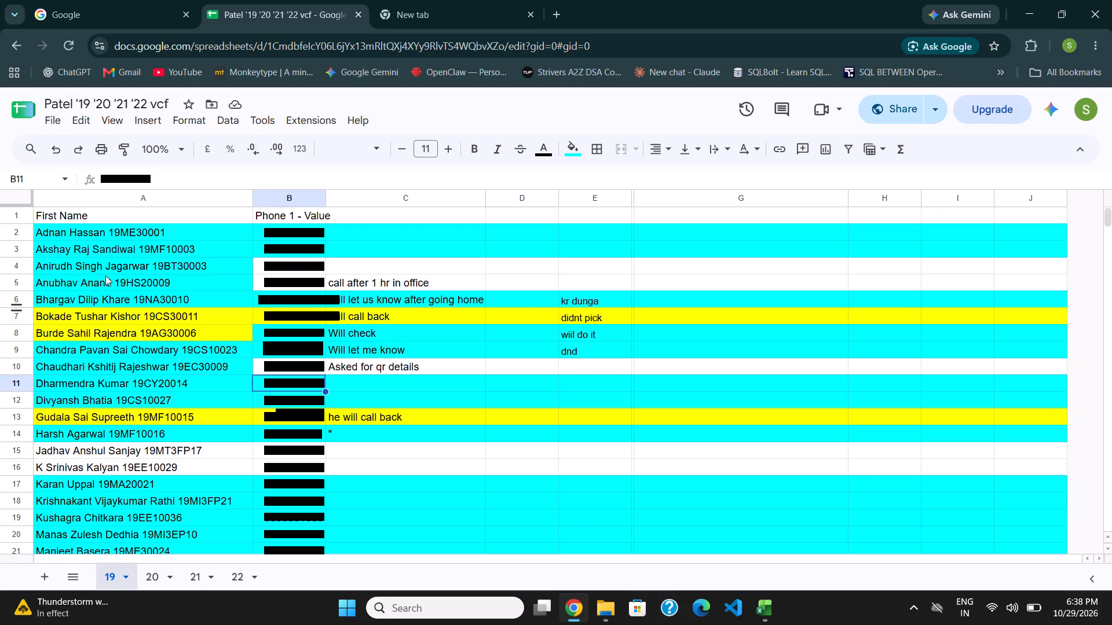
Fill row 5 of sheet 19, noted "call after 1 hr in office", with yellow.
left_click(14, 285)
left_click(570, 157)
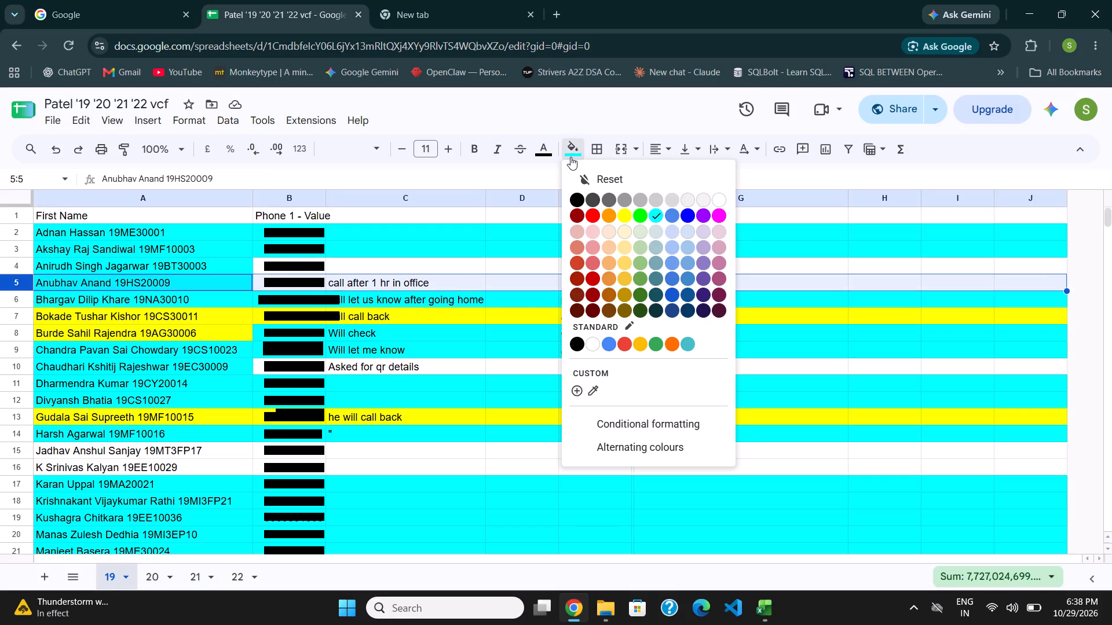
left_click(624, 214)
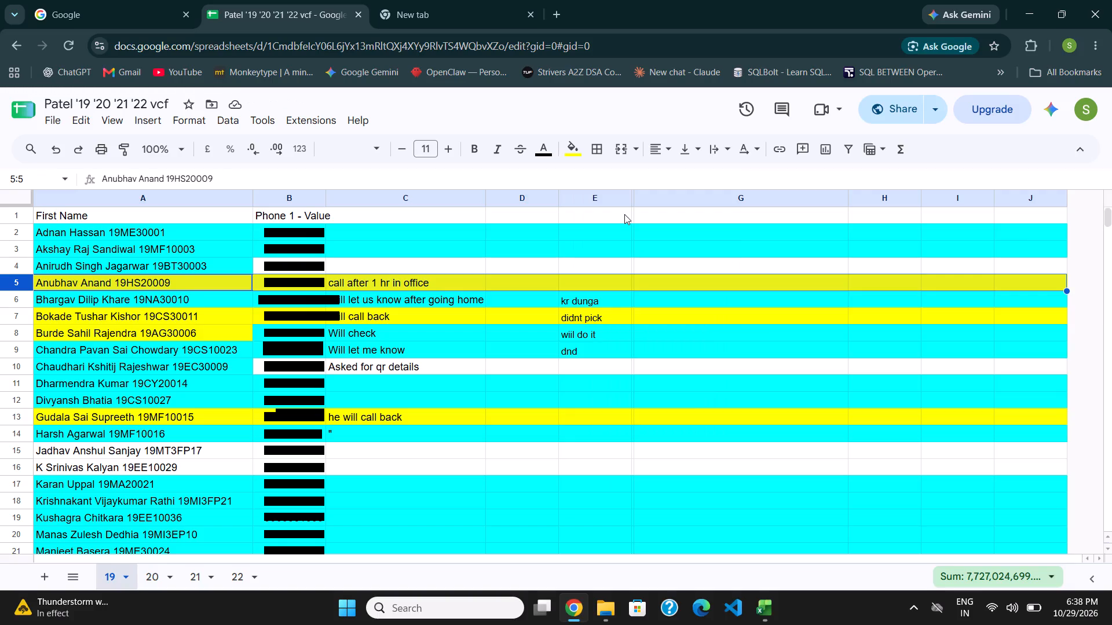
Look through the rest of sheet 19 for rows still without a fill colour, checking row 36 and the list's end.
scroll(624, 214, "up", 3)
scroll(218, 345, "down", 3)
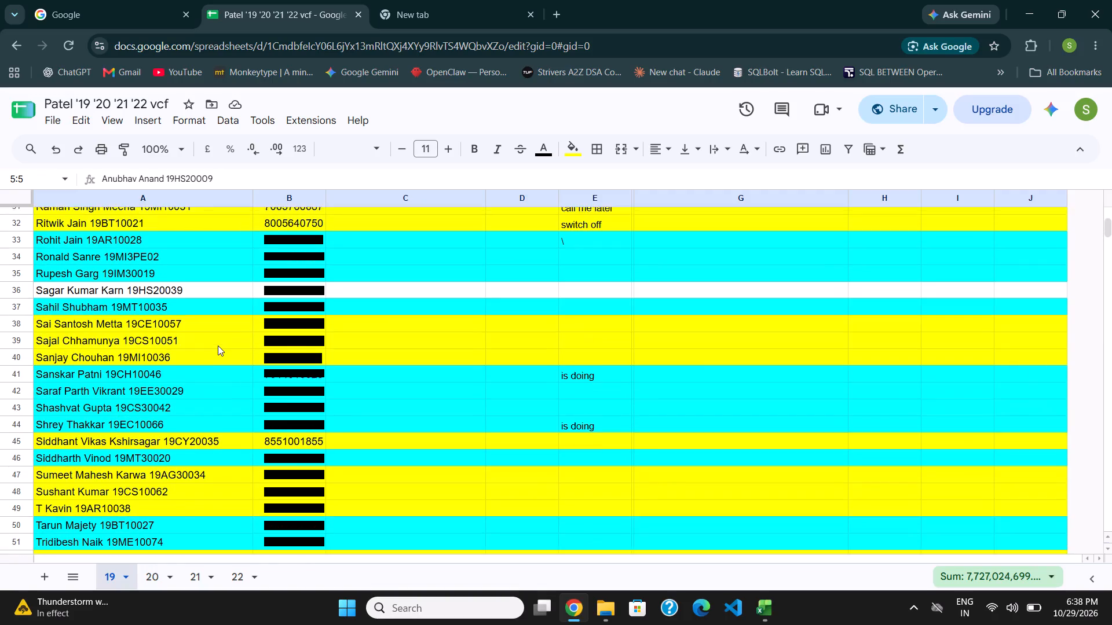
scroll(218, 345, "down", 1)
scroll(218, 345, "up", 2)
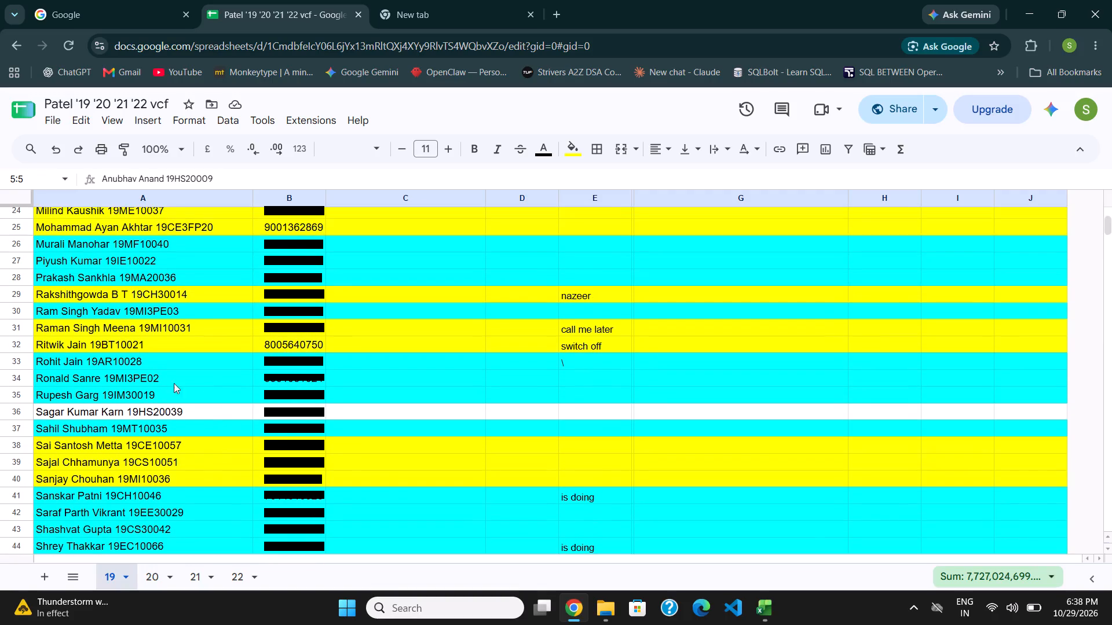
scroll(82, 370, "up", 2)
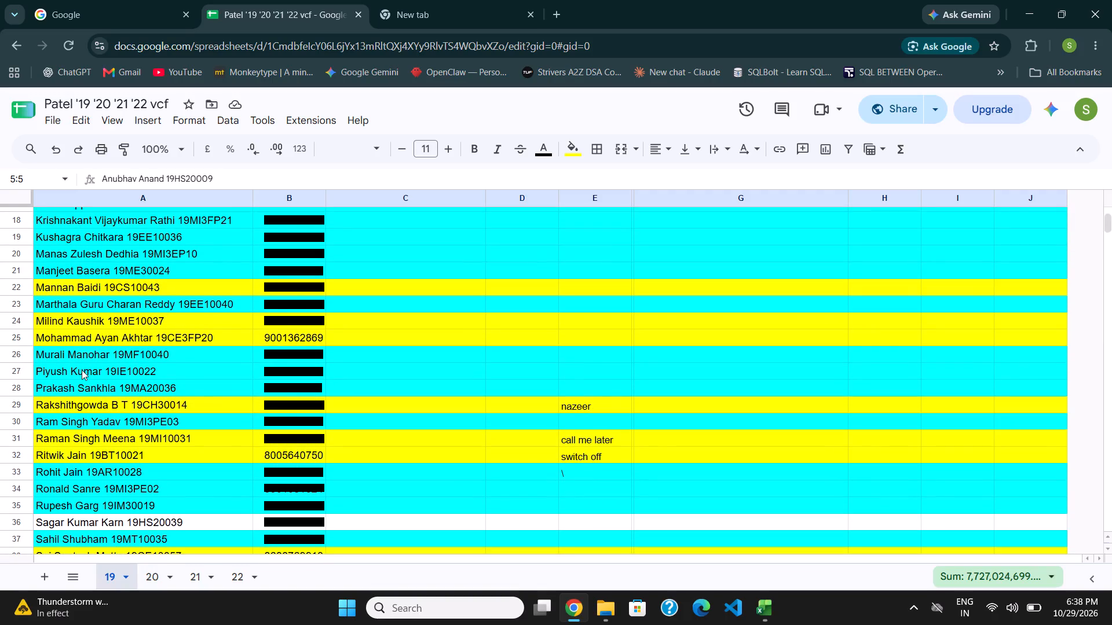
scroll(82, 370, "down", 3)
left_click(10, 377)
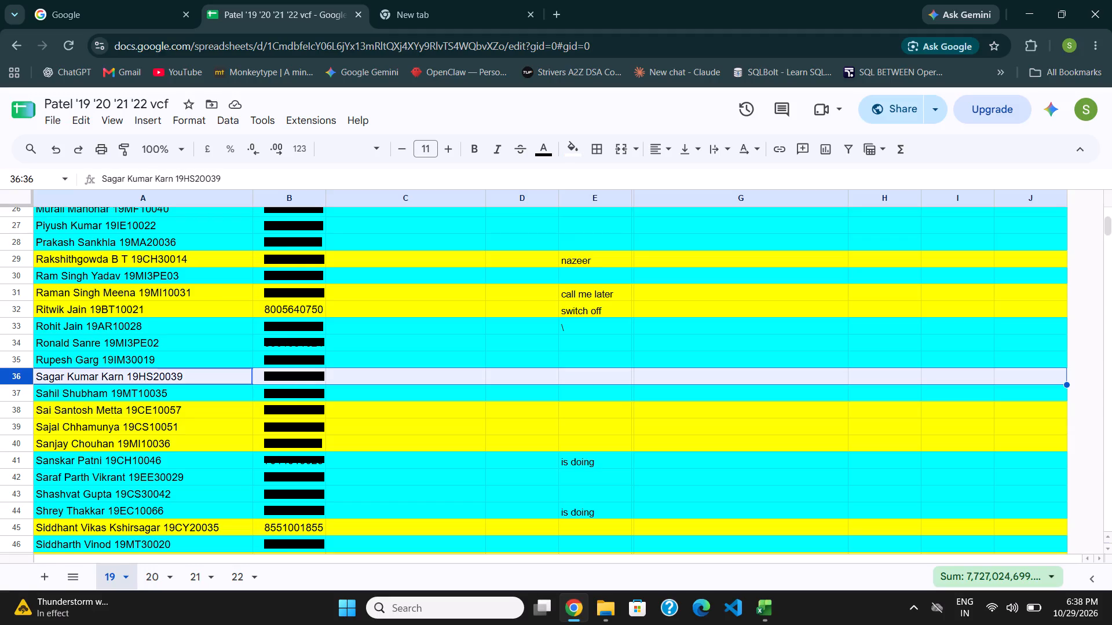
left_click(291, 452)
scroll(291, 452, "down", 3)
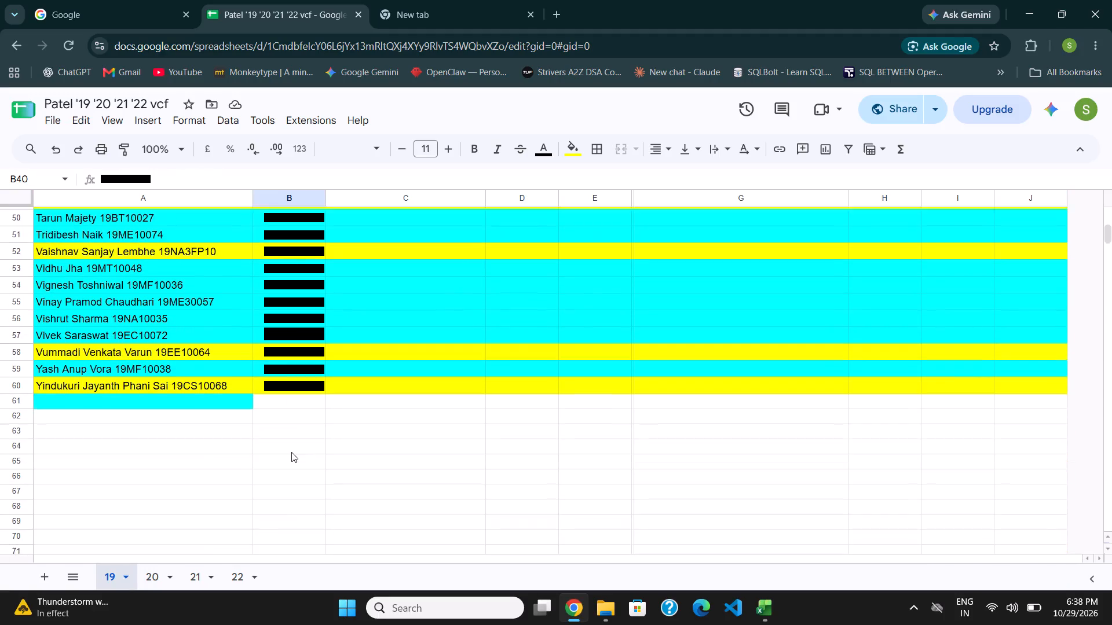
scroll(291, 452, "down", 1)
In sheet 20, select together the red rows 5, 10 and 14–15, leaving out row 9.
left_click(153, 571)
scroll(217, 369, "up", 7)
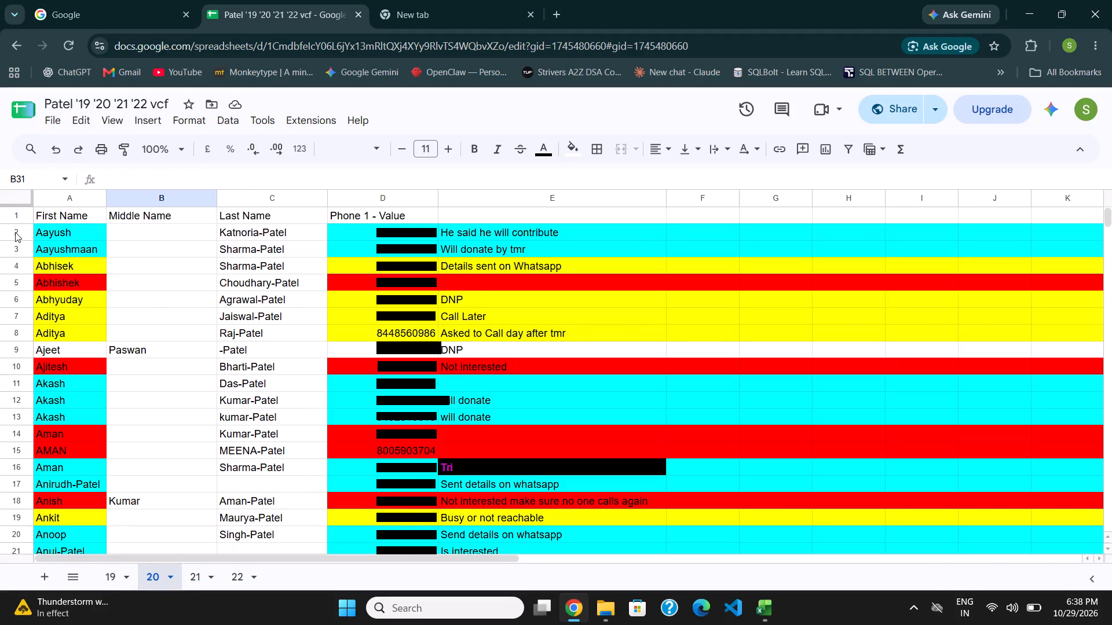
left_click_drag(15, 232, 14, 245)
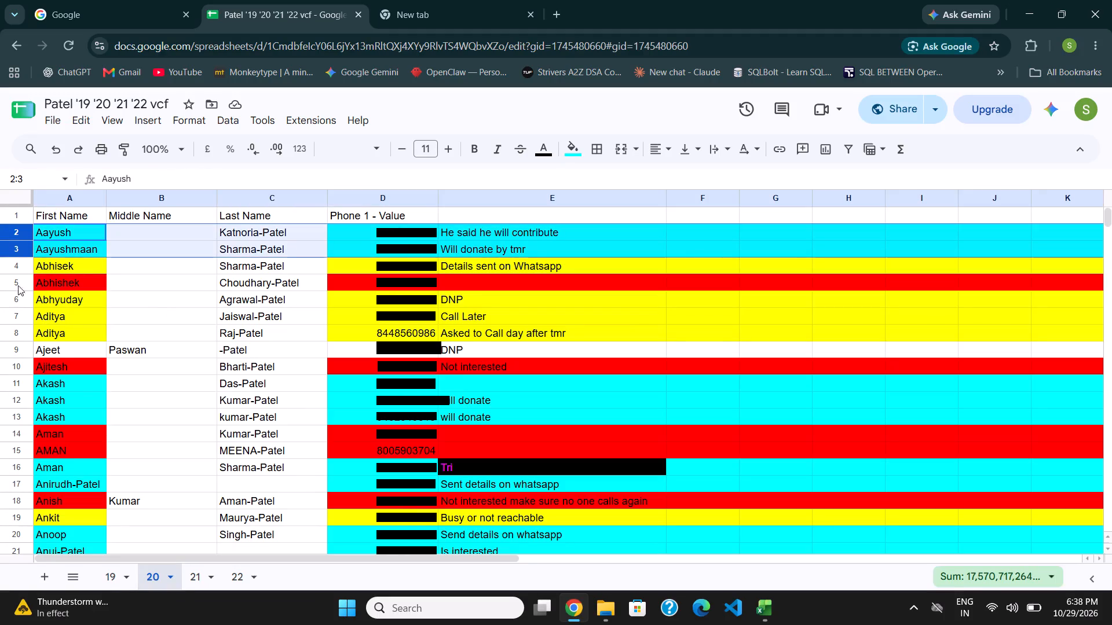
left_click(18, 285)
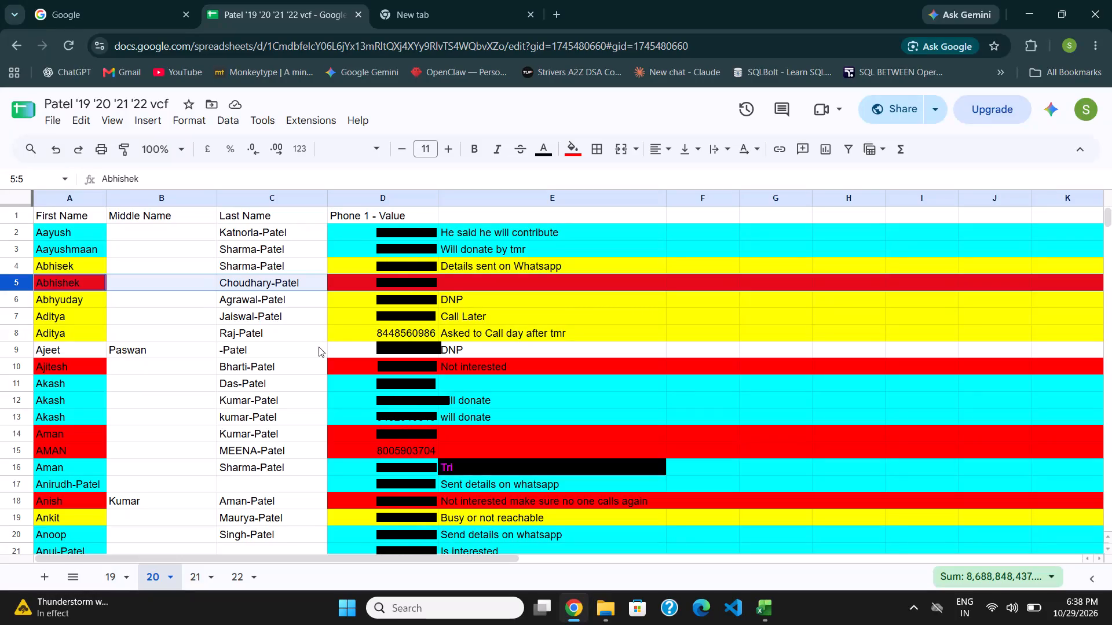
left_click(12, 352, "ctrl")
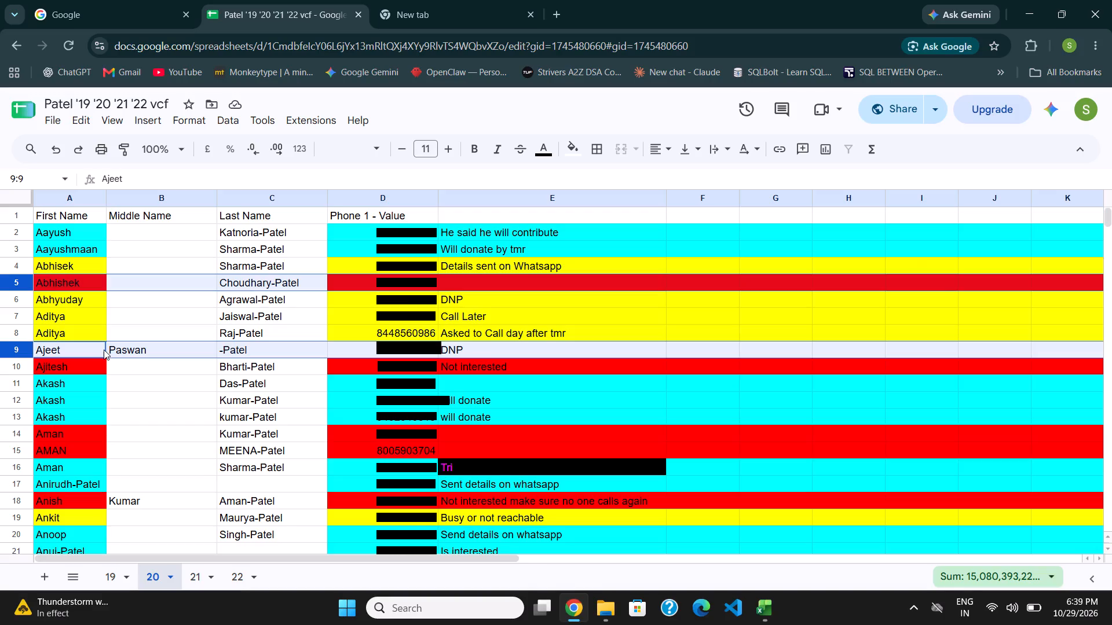
left_click(18, 352, "ctrl")
left_click(17, 369, "ctrl")
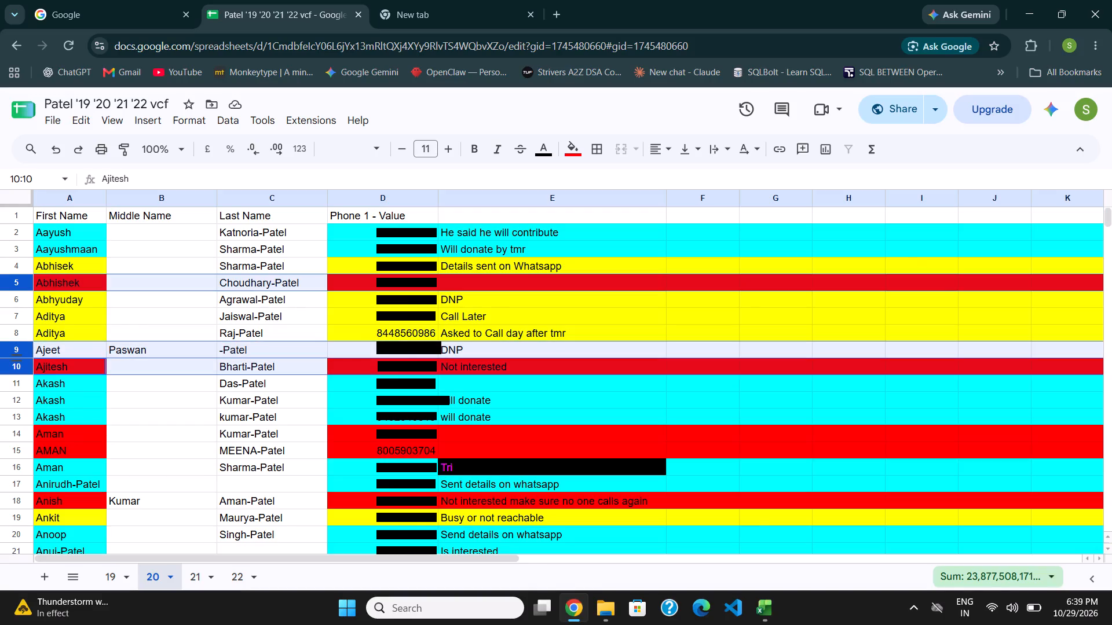
left_click(22, 353, "ctrl")
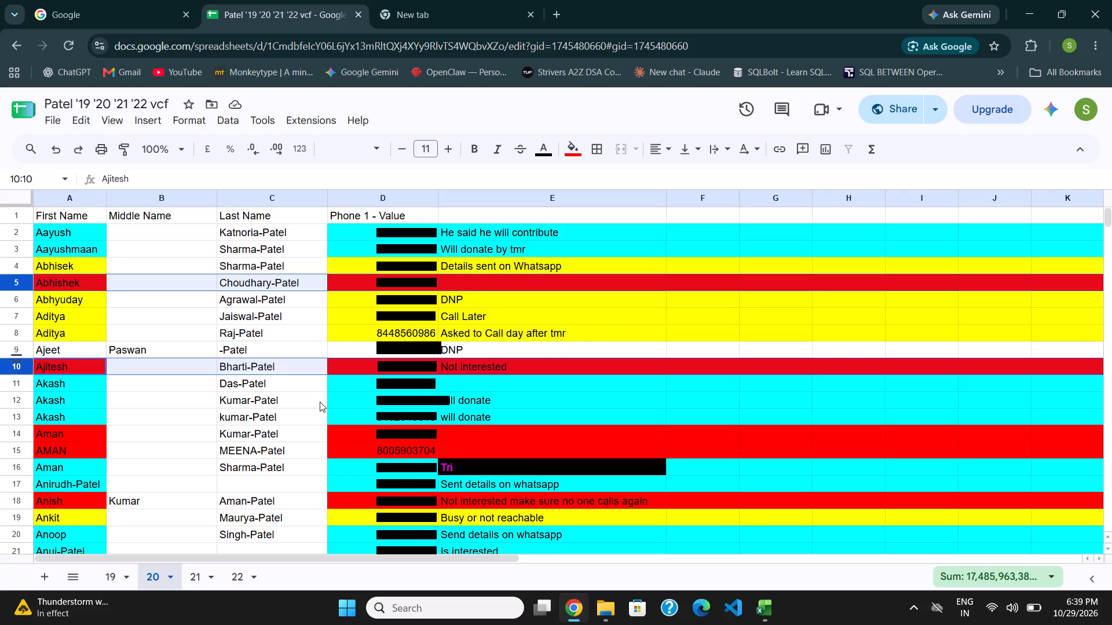
left_click_drag(23, 436, 21, 451, "ctrl")
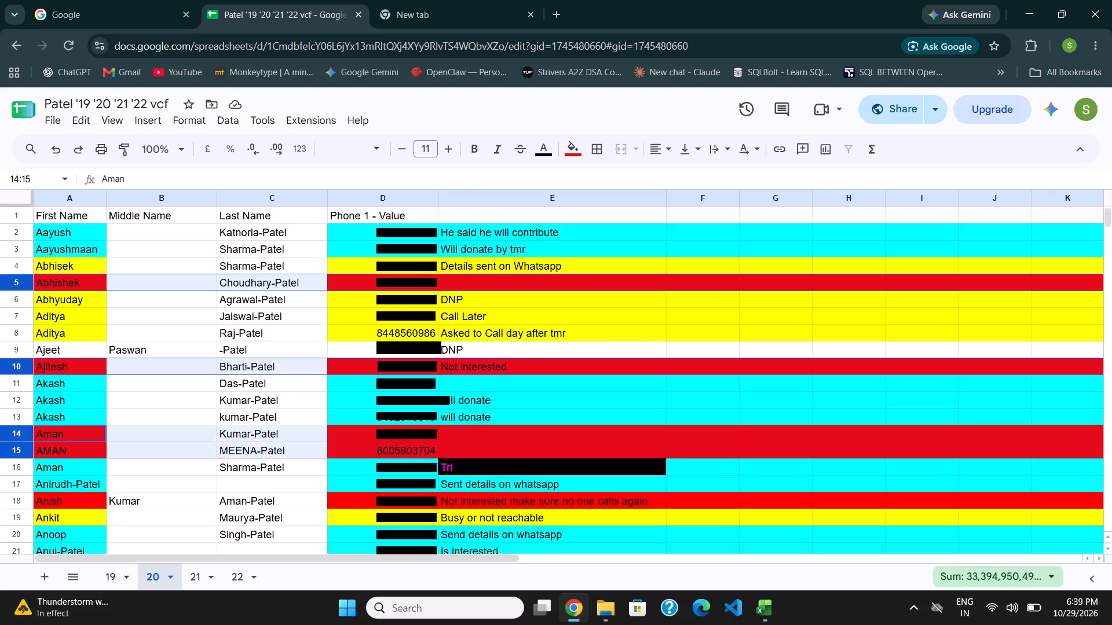
left_click_drag(21, 451, 21, 450, "ctrl")
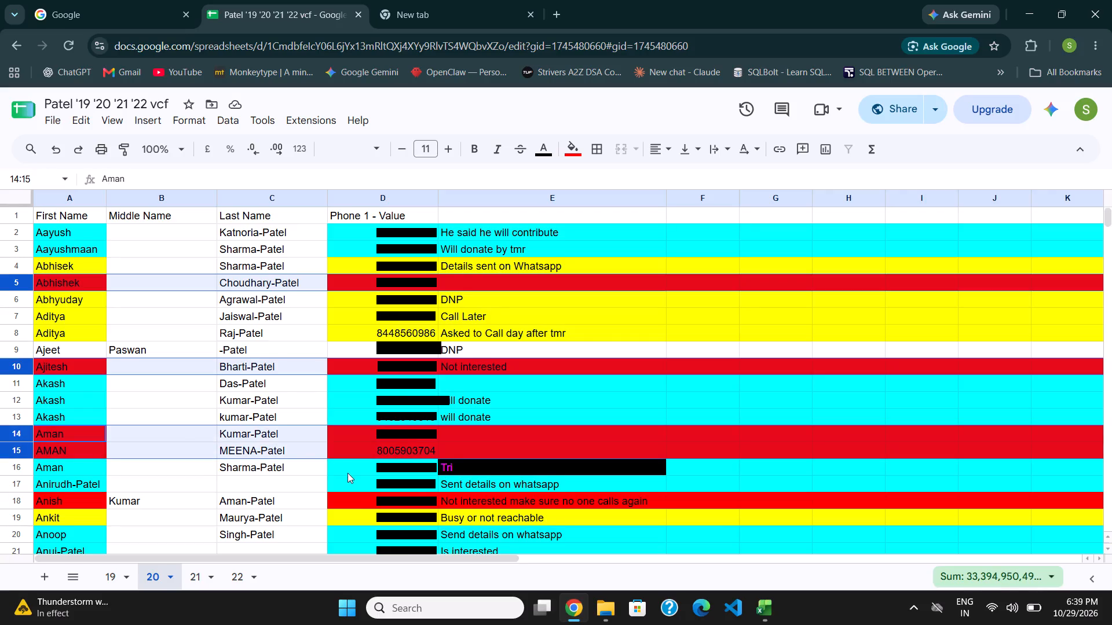
Add sheet 20's rows 18, 19, 22–24, 27 and 31, noted "number does not exist", to the row selection.
scroll(348, 473, "down", 3)
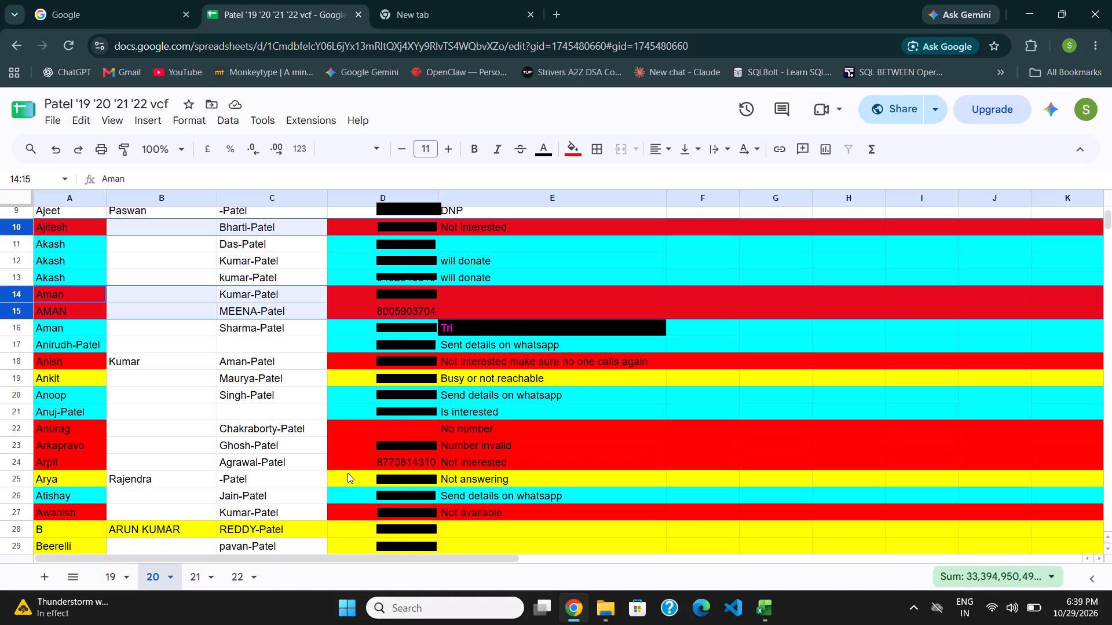
left_click(15, 361, "ctrl")
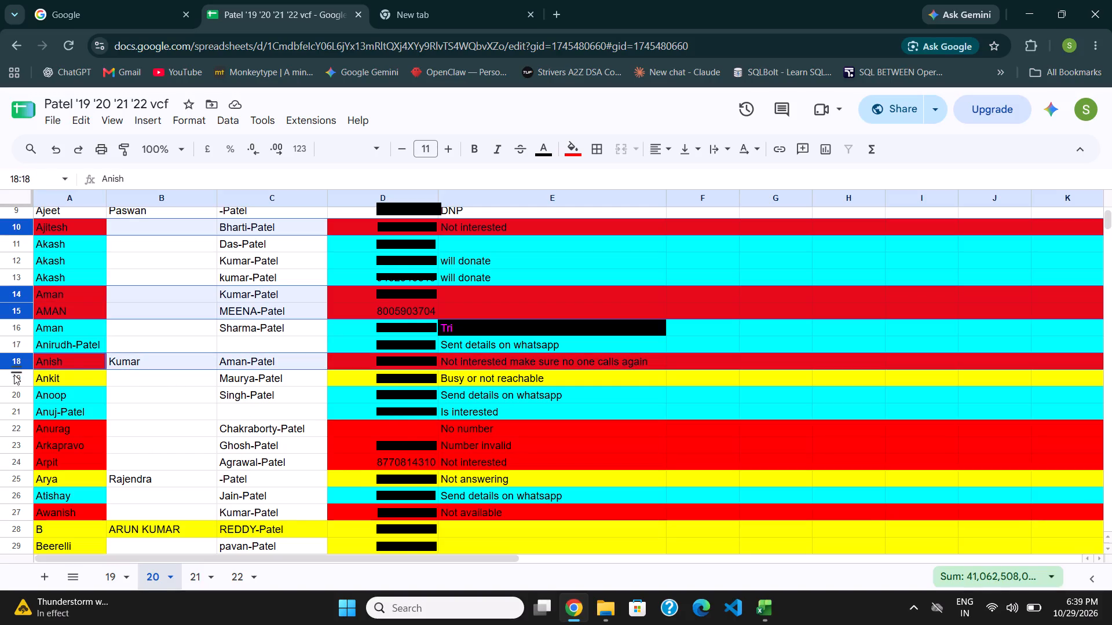
left_click(14, 374, "ctrl")
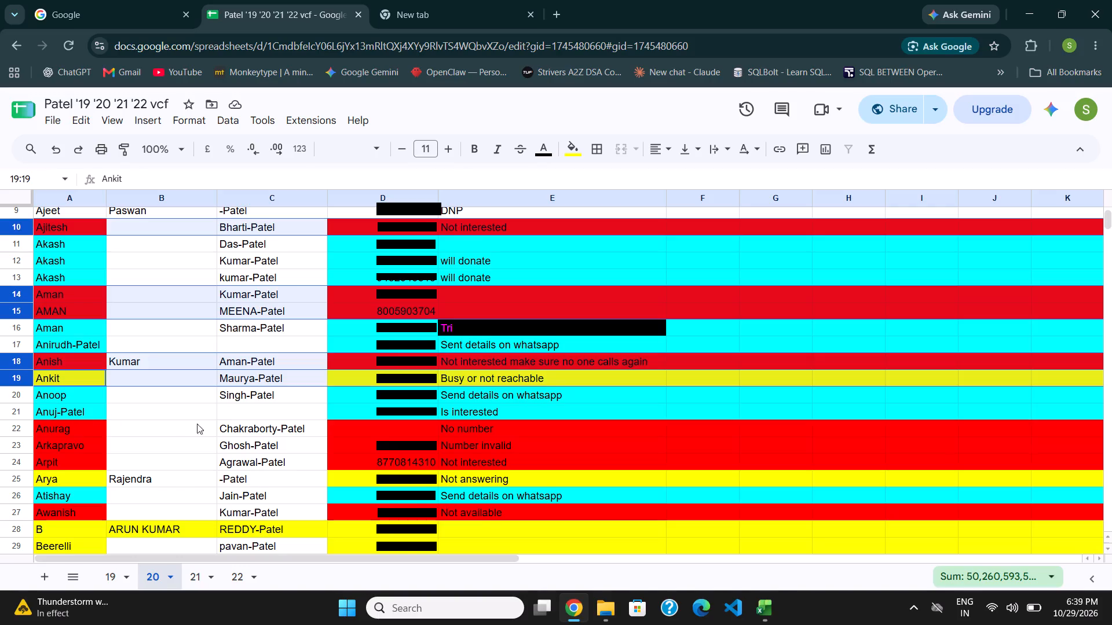
scroll(207, 424, "down", 1)
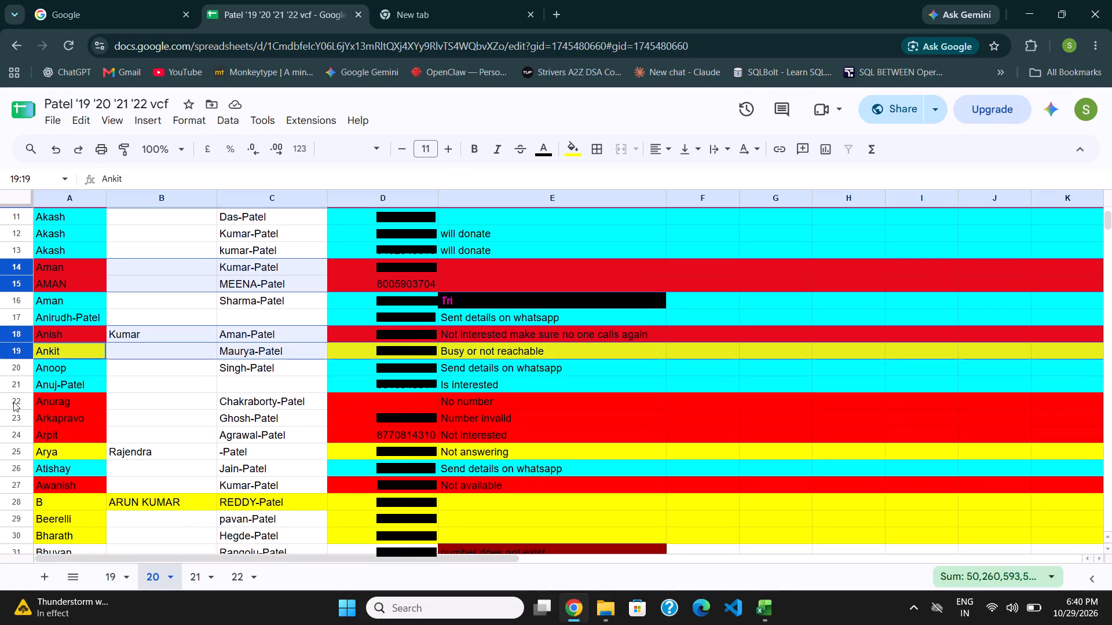
left_click_drag(14, 402, 12, 431, "ctrl")
scroll(199, 457, "down", 1)
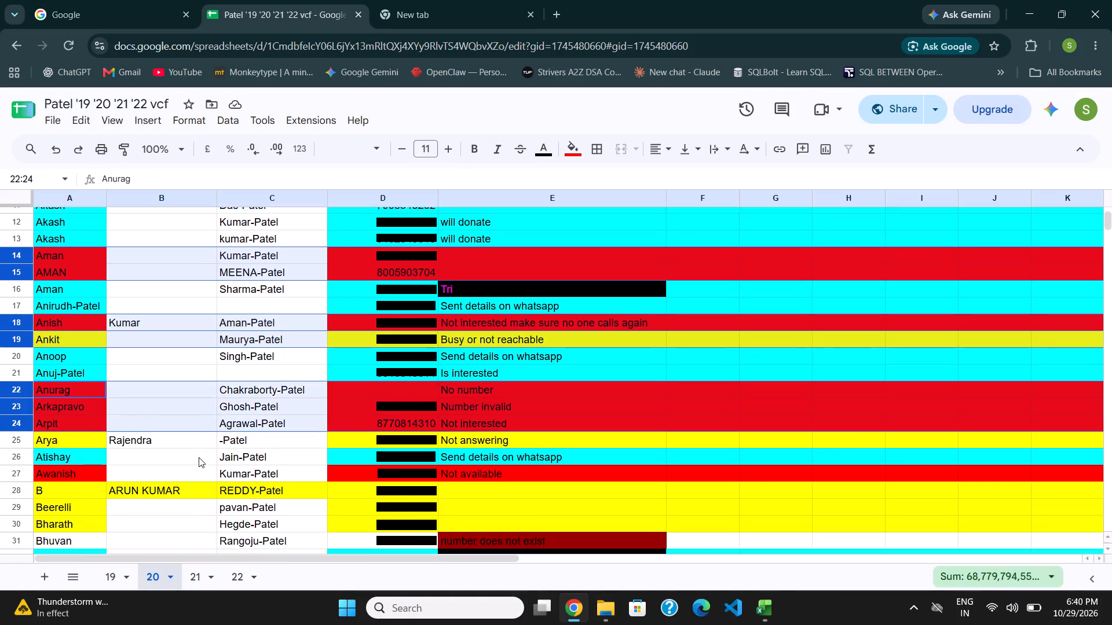
scroll(199, 457, "down", 1)
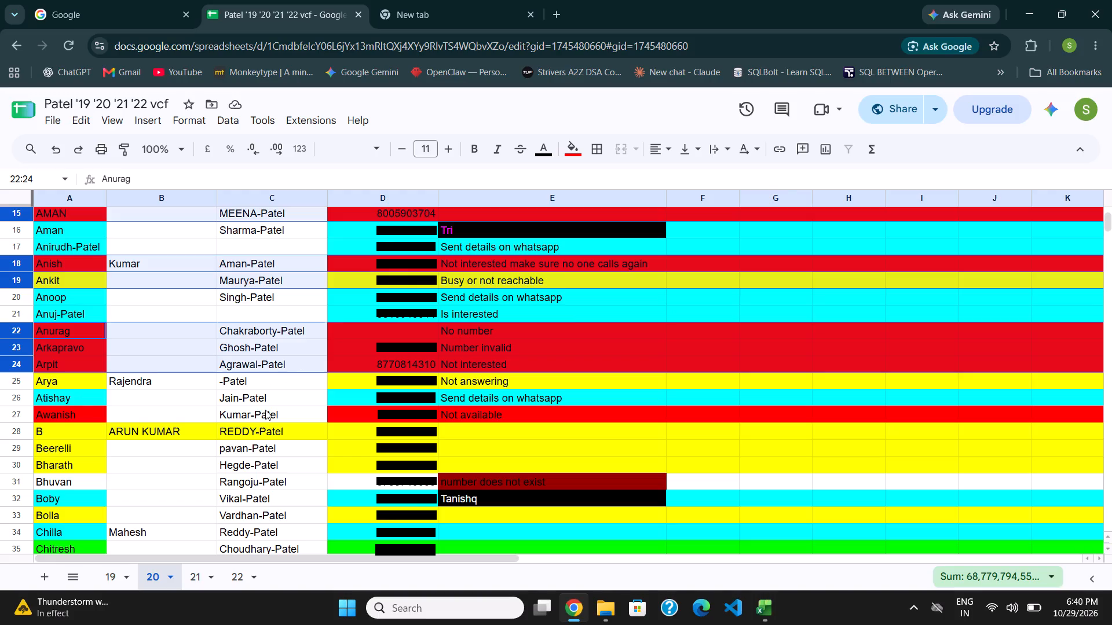
left_click(19, 416, "ctrl")
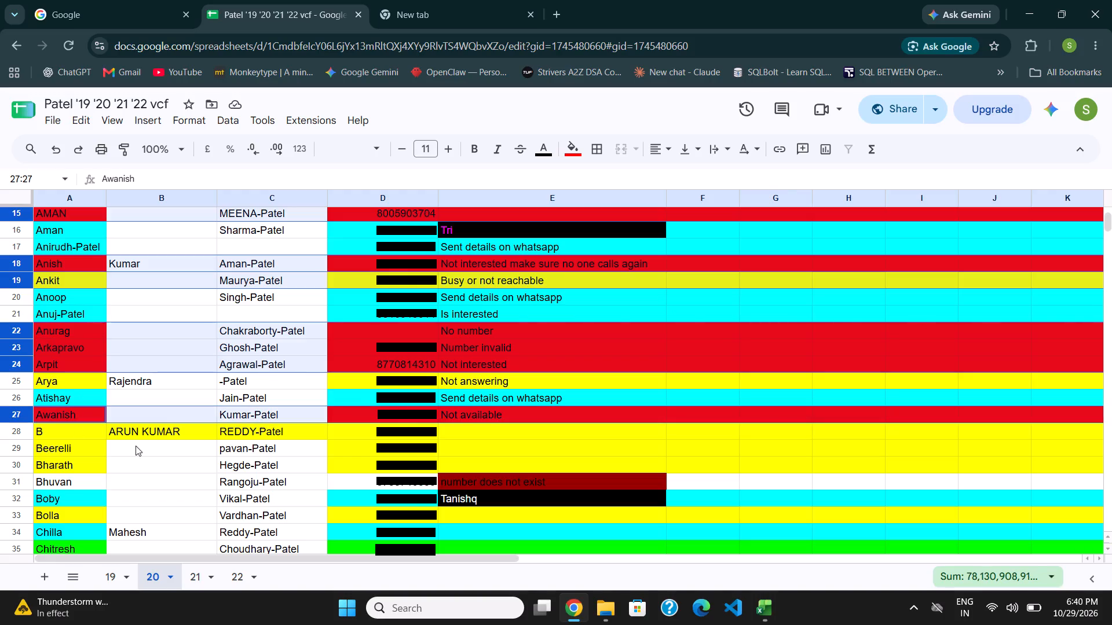
left_click(20, 480, "ctrl")
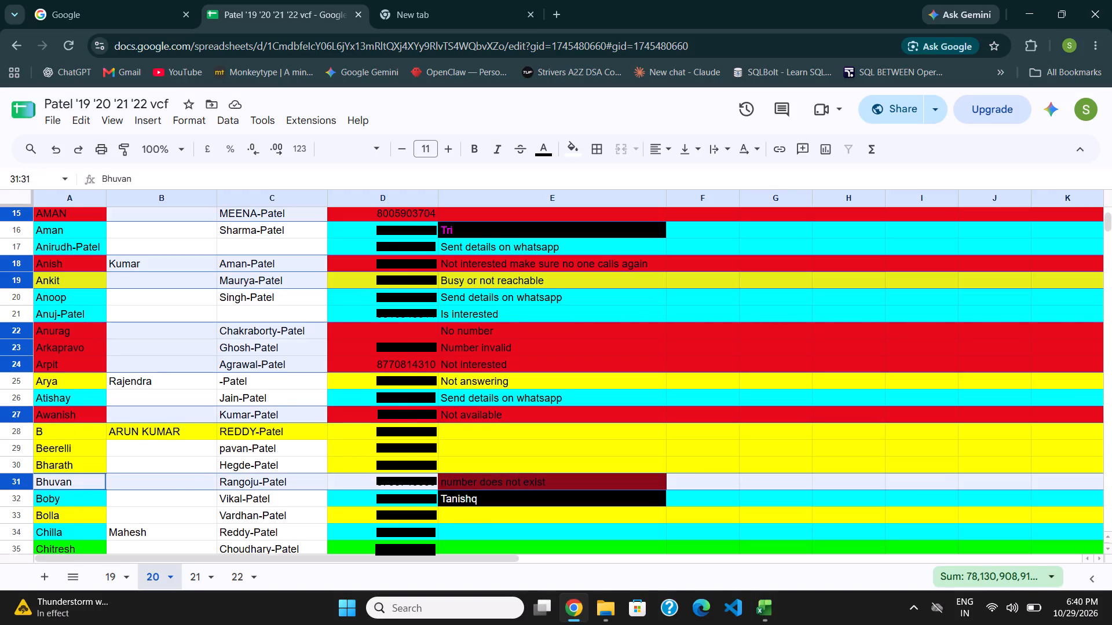
Extend the sheet 20 row selection with the red rows 36–37, 43 and 47.
scroll(199, 491, "down", 2)
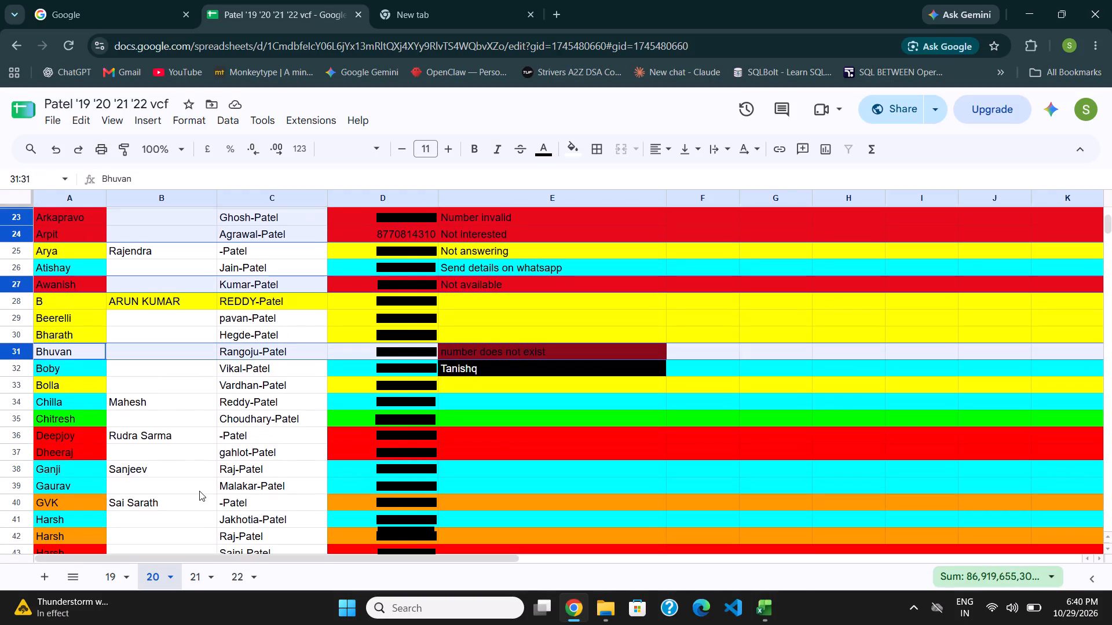
scroll(199, 491, "down", 1)
left_click_drag(24, 360, 19, 376, "ctrl")
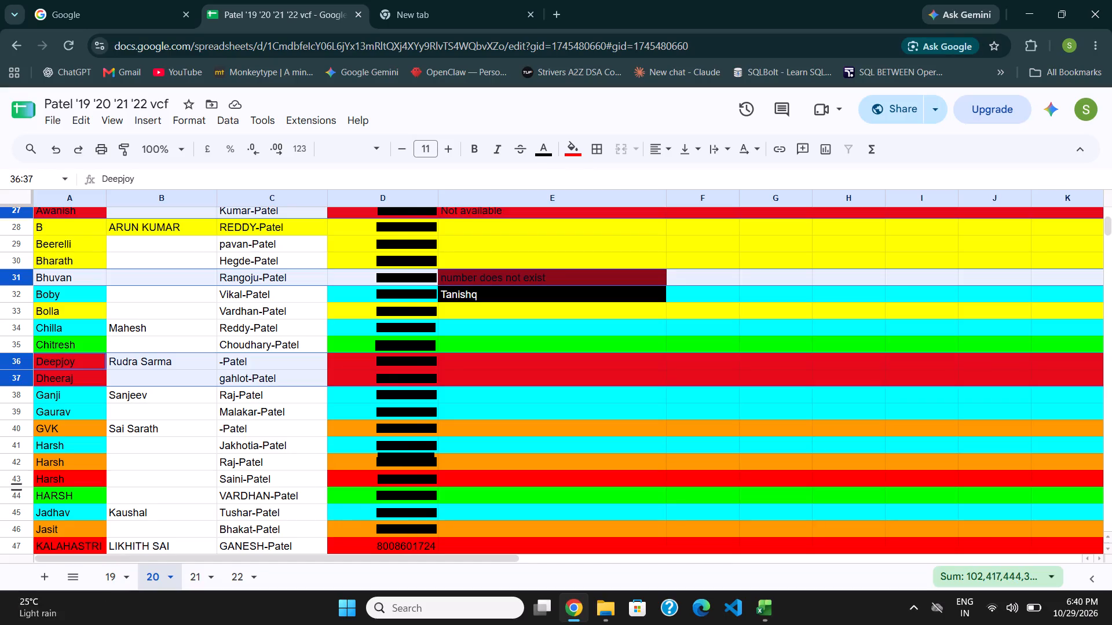
left_click(26, 479, "ctrl")
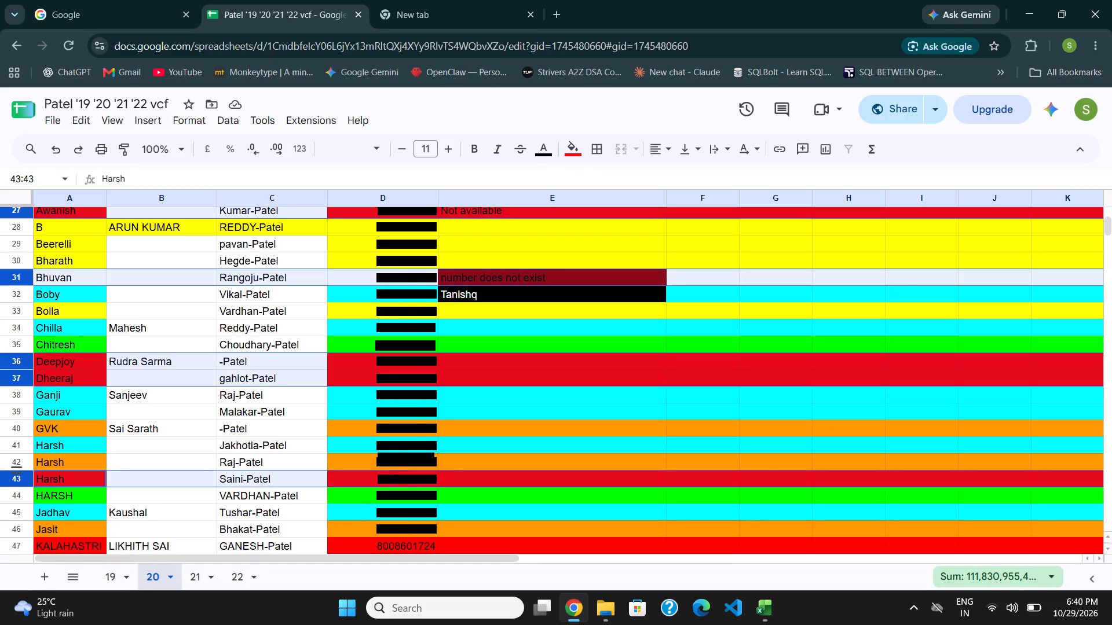
scroll(68, 483, "down", 1)
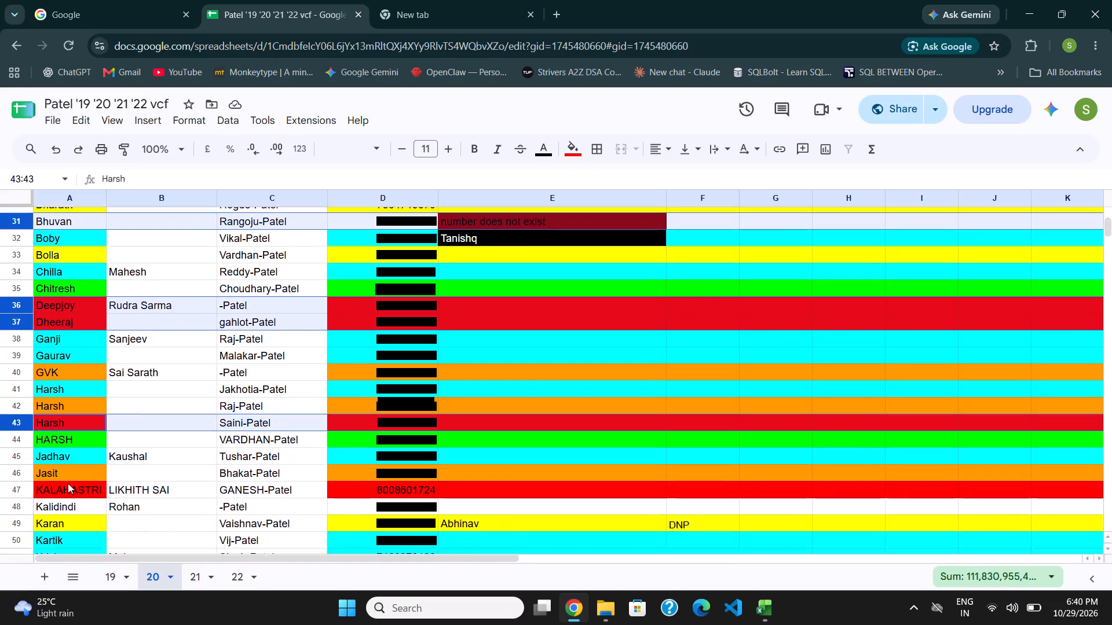
scroll(68, 483, "down", 1)
left_click(16, 472, "ctrl")
Add sheet 20's red rows 61, 69 and 75 and the green row 72 to the row selection.
scroll(144, 479, "down", 1)
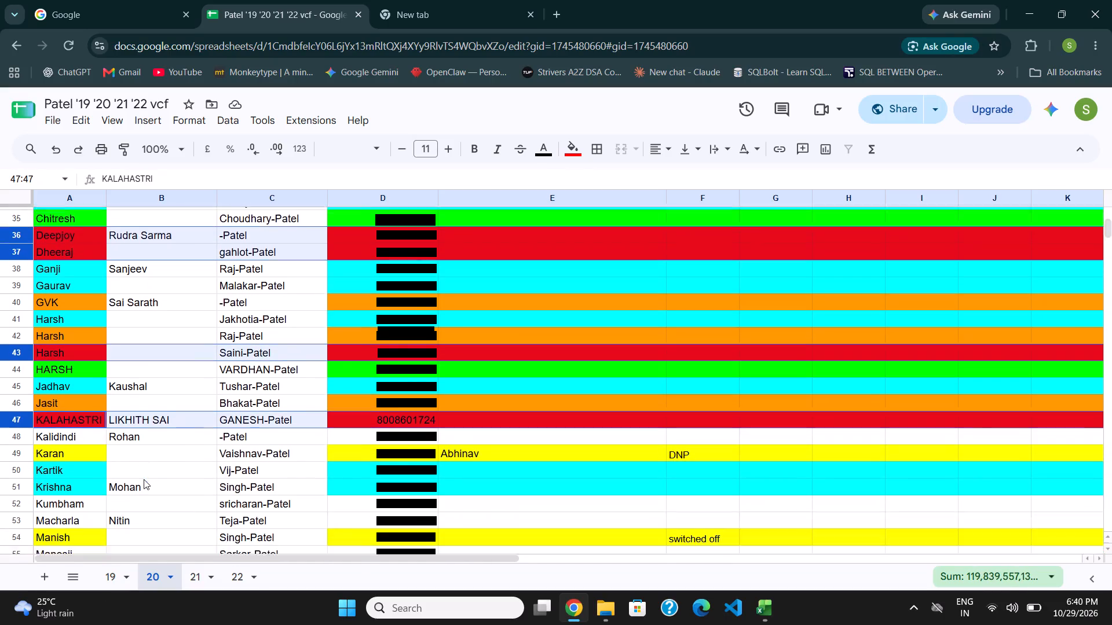
scroll(144, 479, "down", 4)
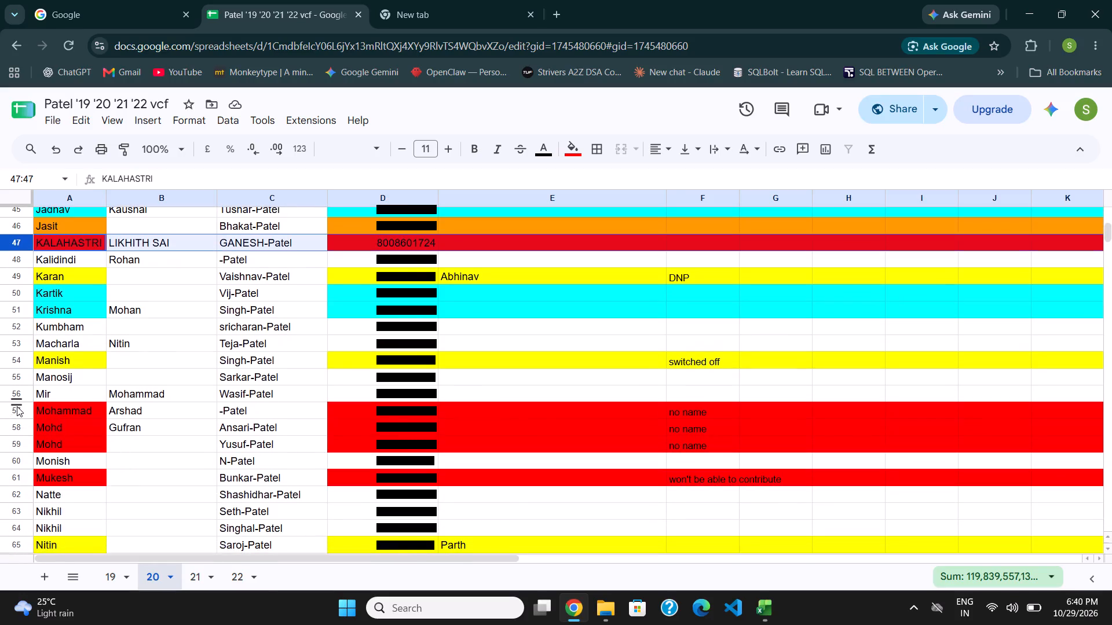
left_click(25, 479, "ctrl")
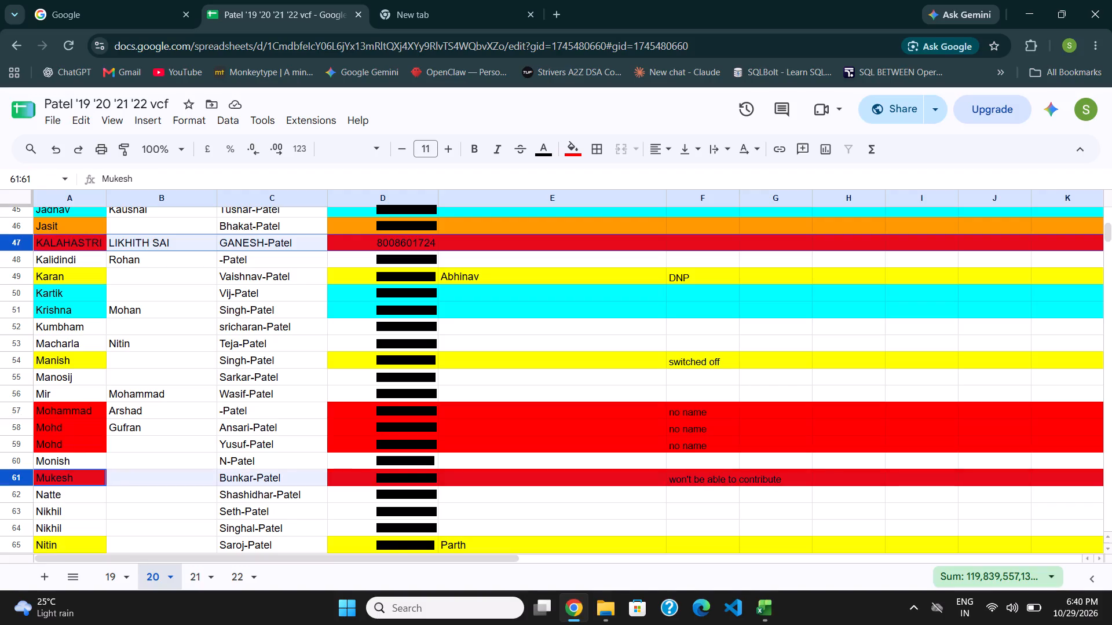
scroll(214, 503, "down", 2)
scroll(266, 434, "down", 1)
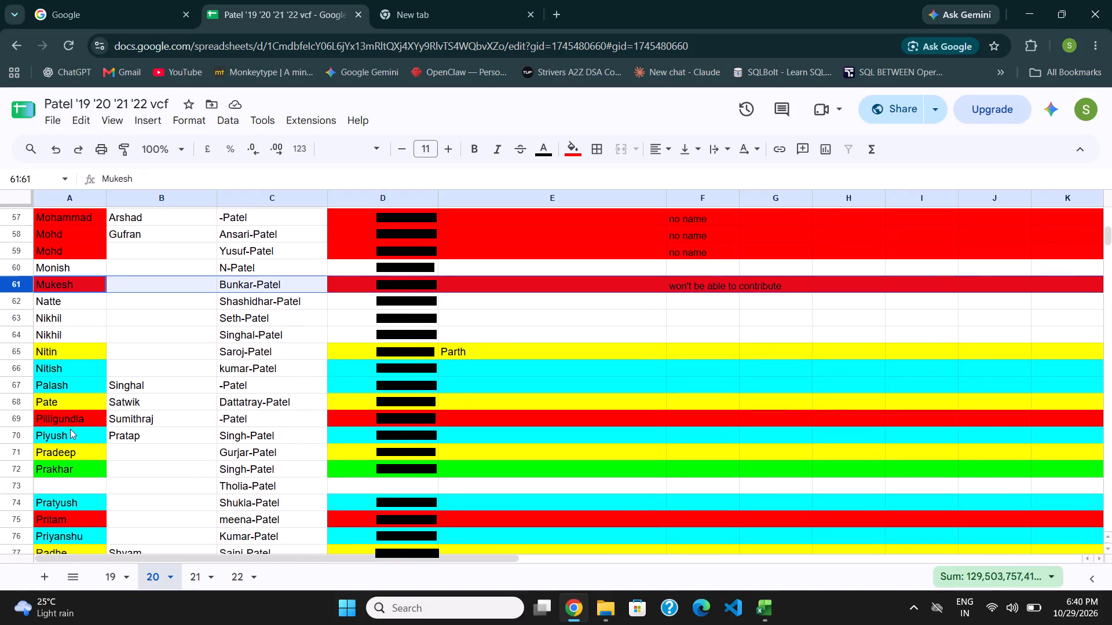
left_click(14, 419, "ctrl")
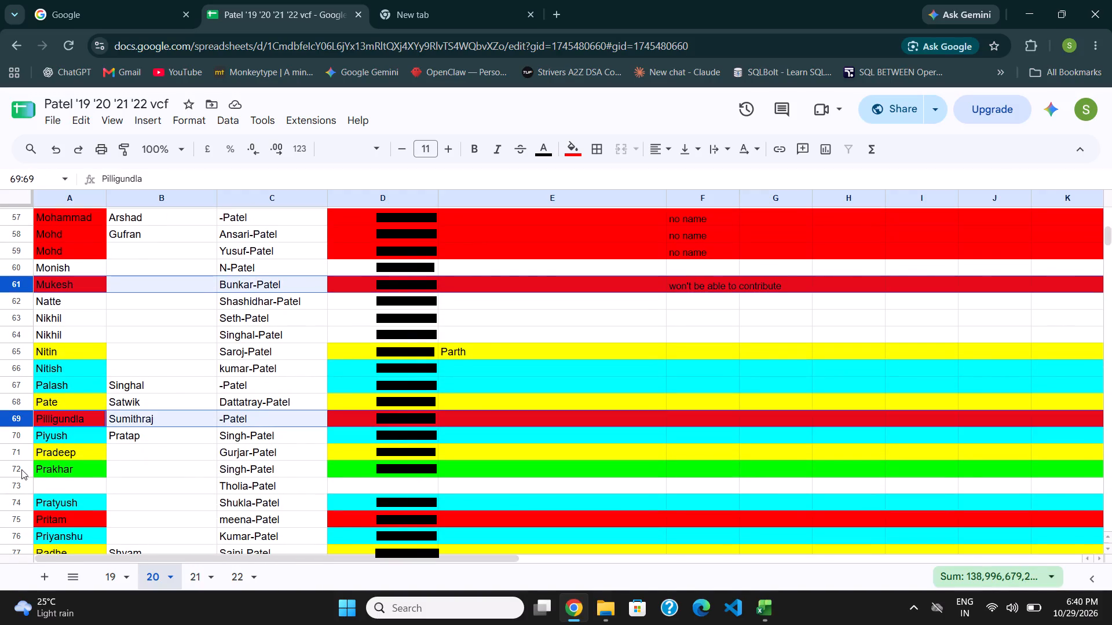
left_click(21, 469, "ctrl")
left_click(17, 522, "ctrl")
Extend the sheet 20 row selection with the "no incoming" rows 79 and 98 and the red row 102.
scroll(189, 472, "down", 1)
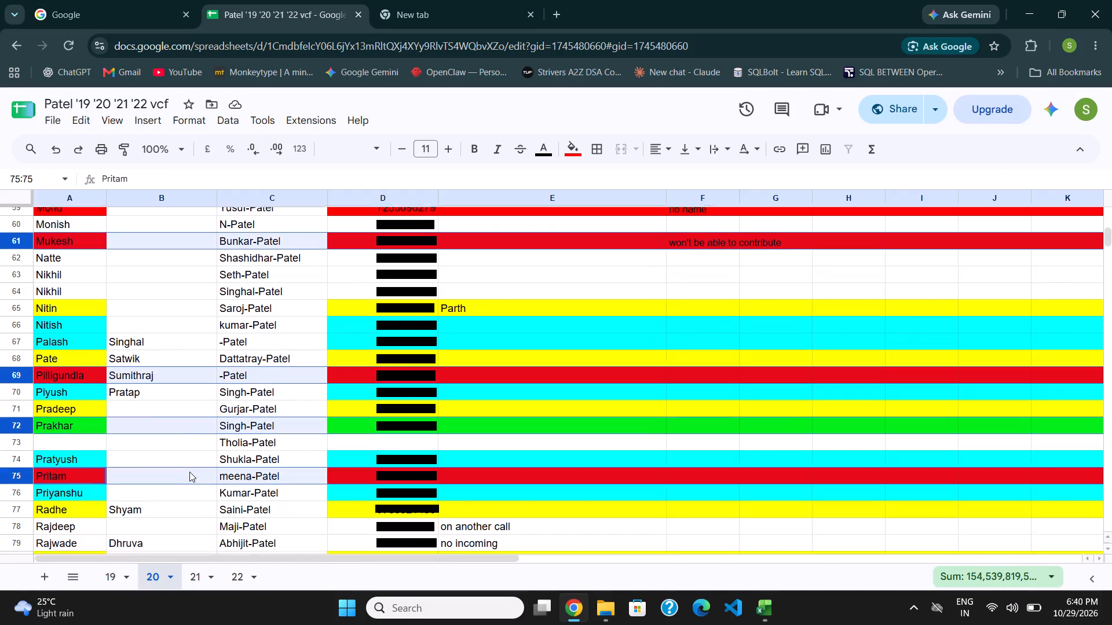
scroll(189, 472, "down", 1)
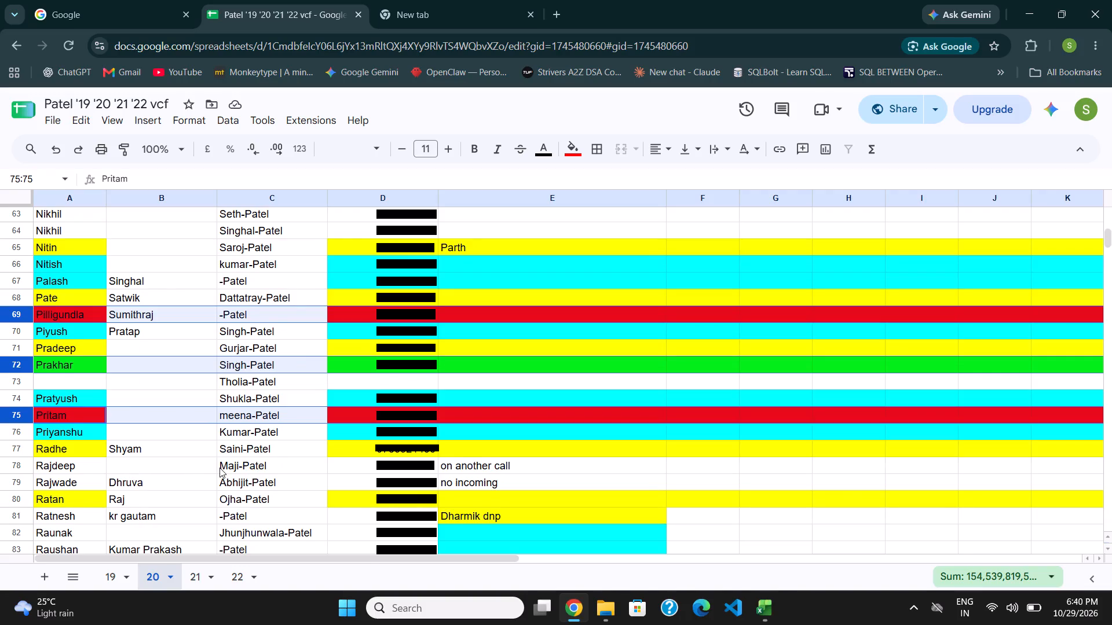
scroll(220, 468, "down", 2)
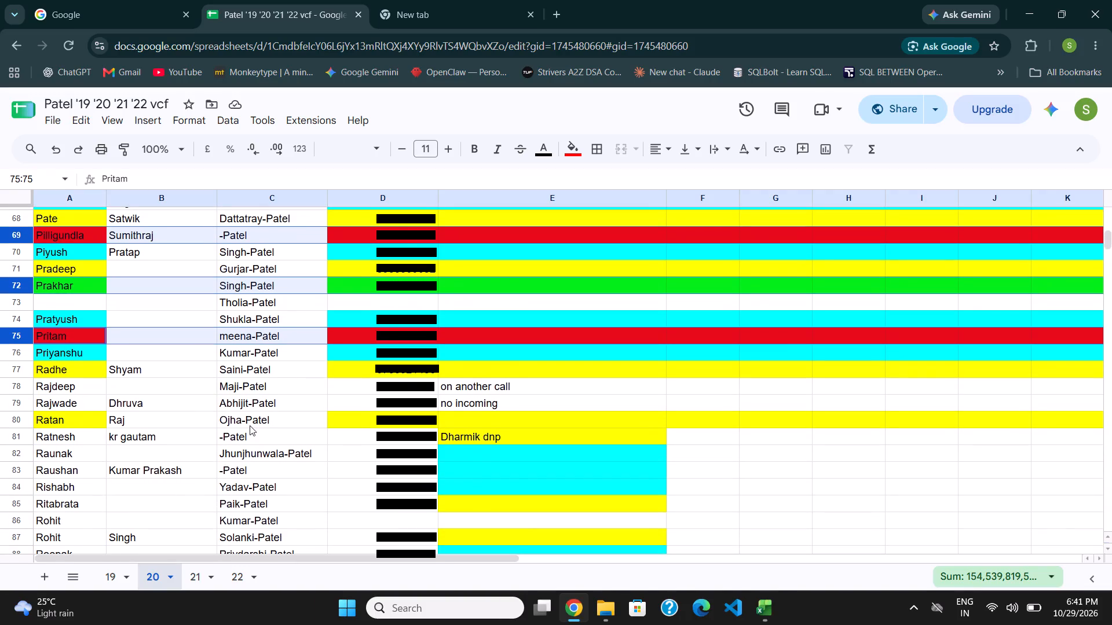
scroll(250, 425, "down", 1)
left_click(19, 361, "ctrl")
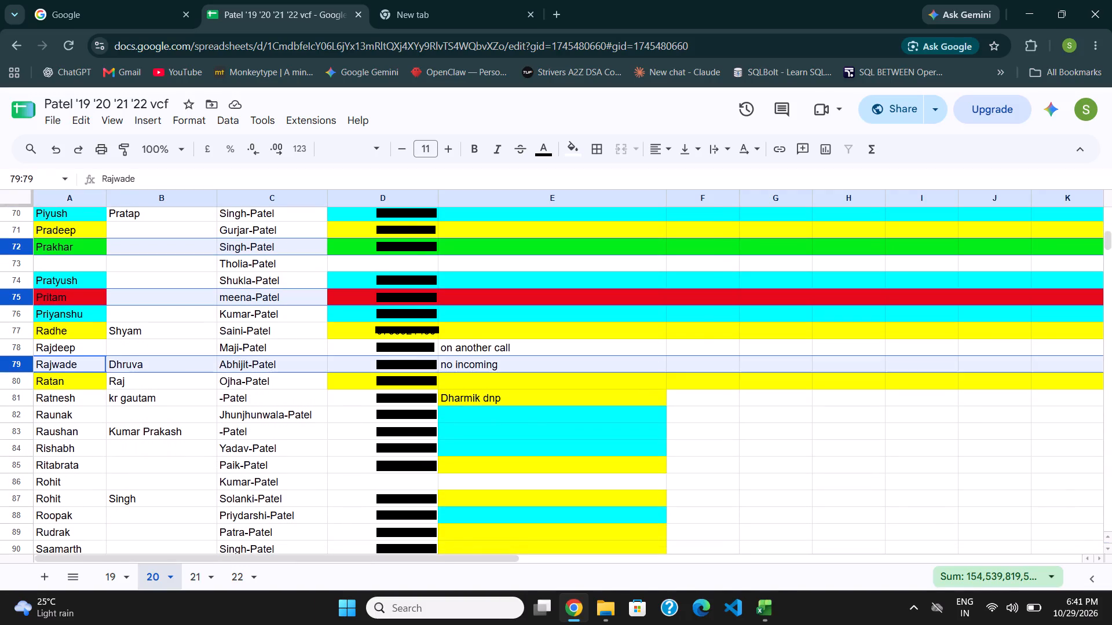
scroll(224, 414, "down", 1)
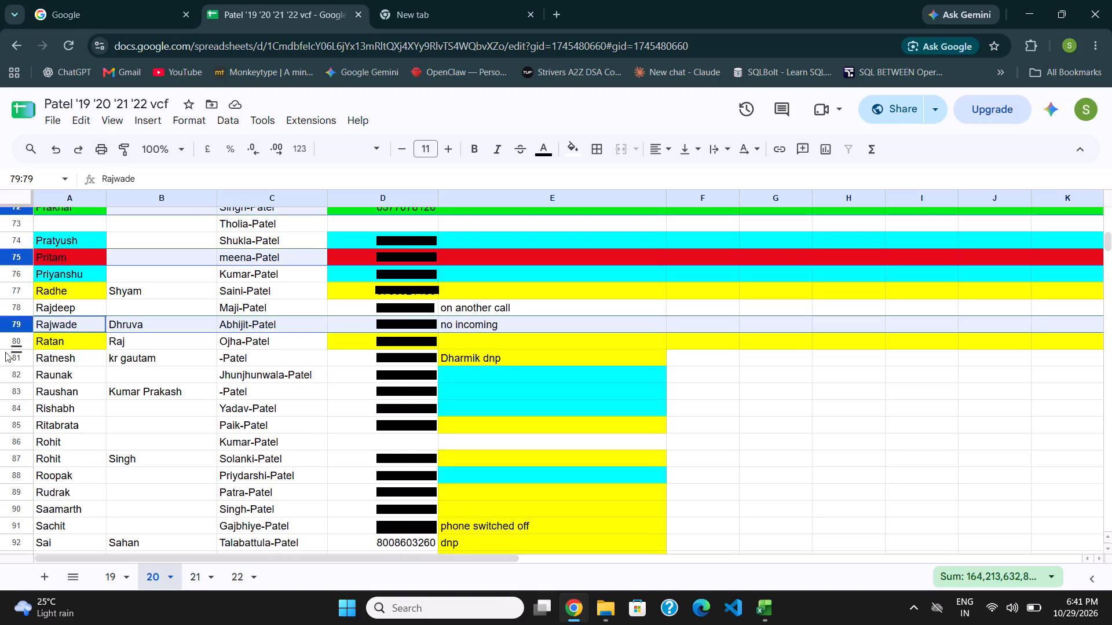
scroll(385, 424, "down", 4)
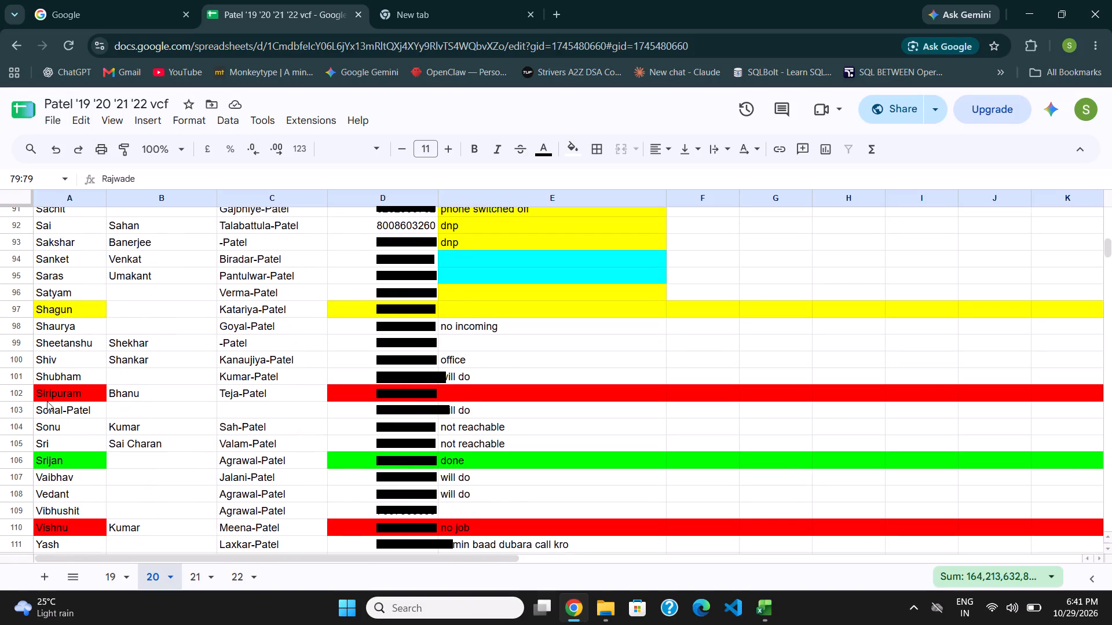
left_click(19, 391, "ctrl")
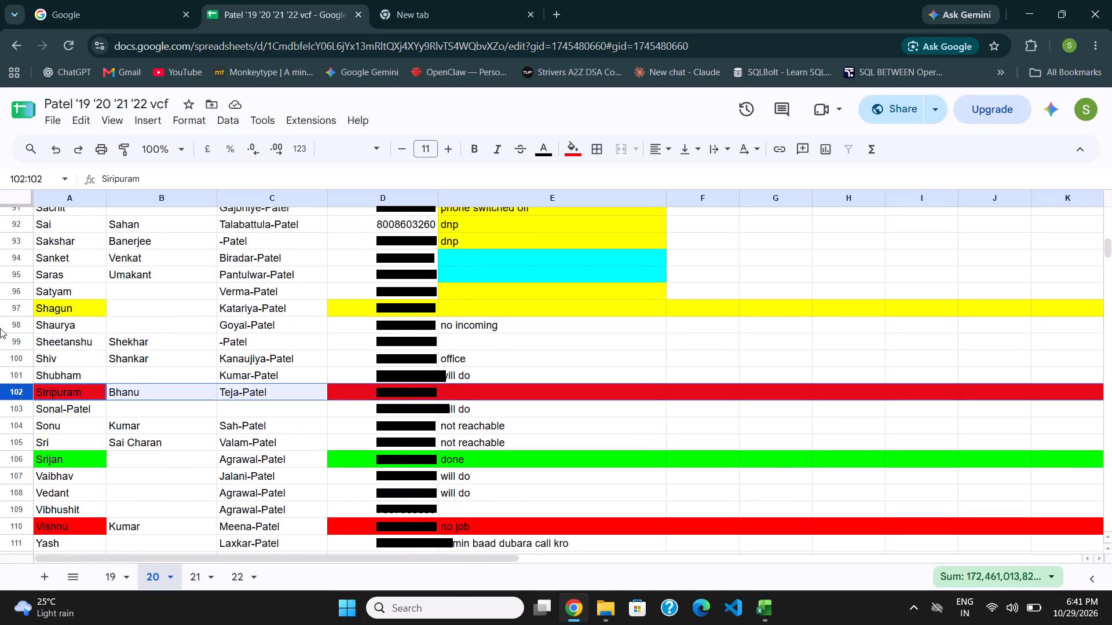
left_click(23, 323, "ctrl")
Add the "not reachable" rows 104–105 and the red "no job" row 110 to the selection, and delete all selected rows from sheet 20.
scroll(162, 358, "up", 1)
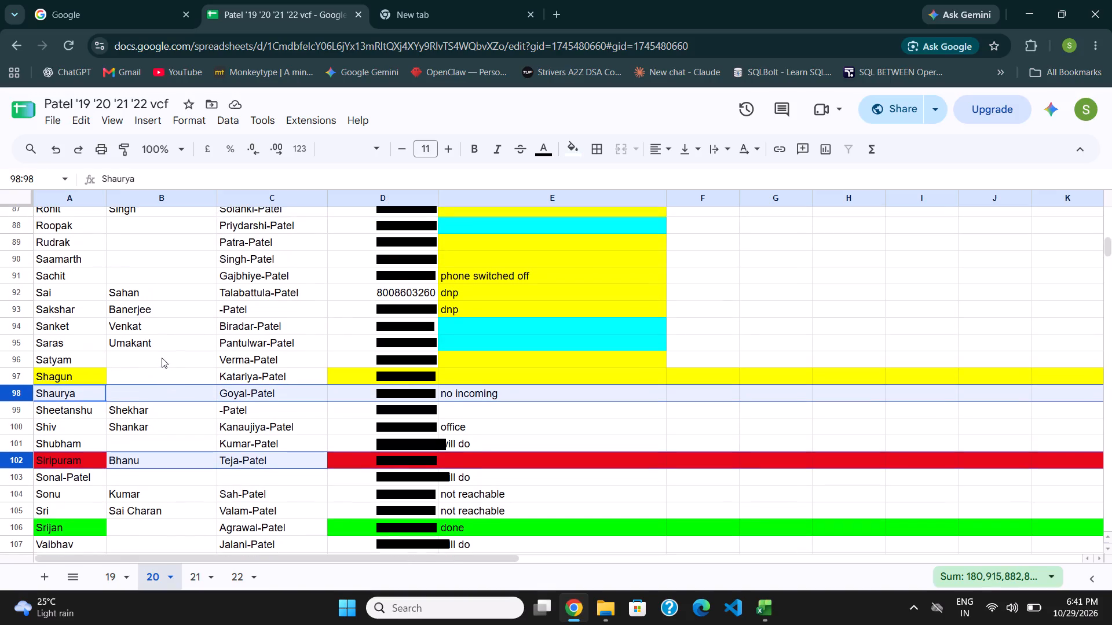
scroll(207, 392, "down", 1)
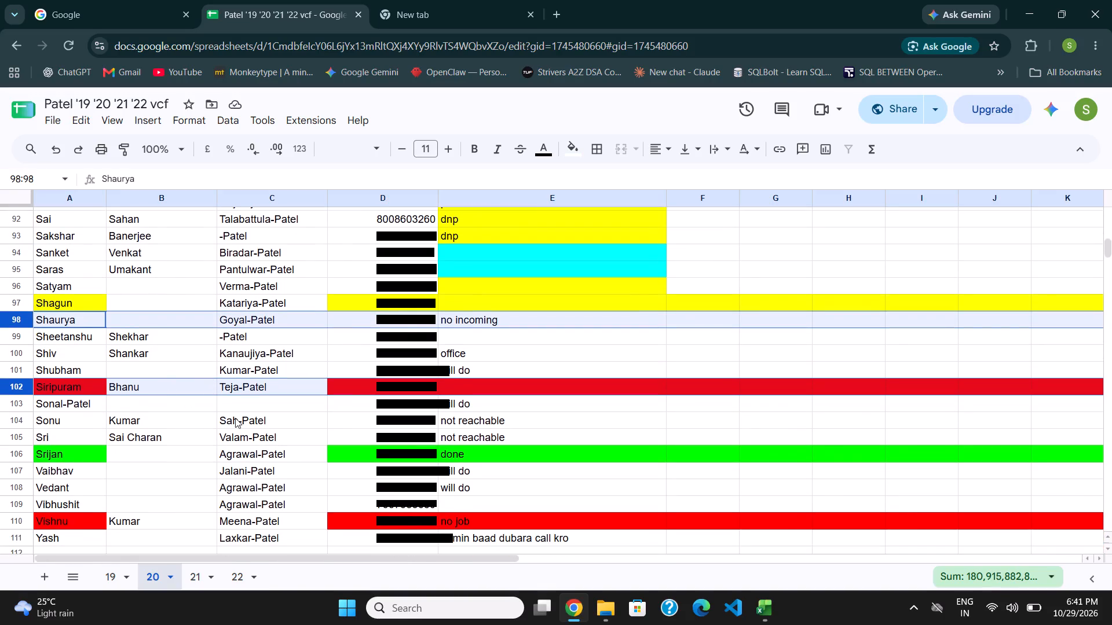
left_click(17, 420, "ctrl")
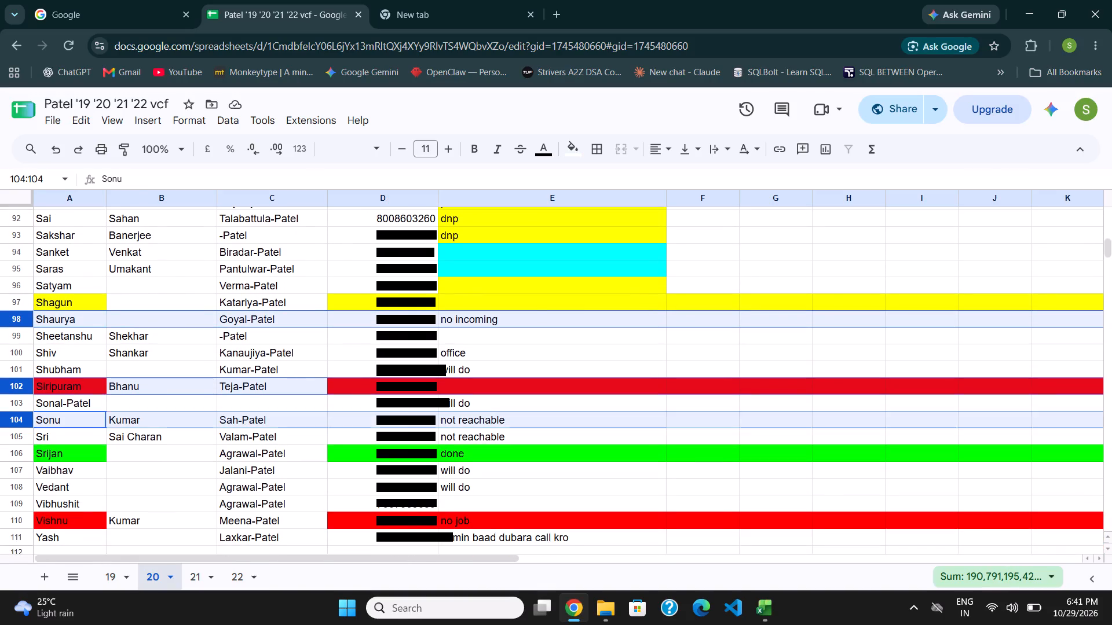
left_click(16, 434, "ctrl")
scroll(195, 458, "down", 1)
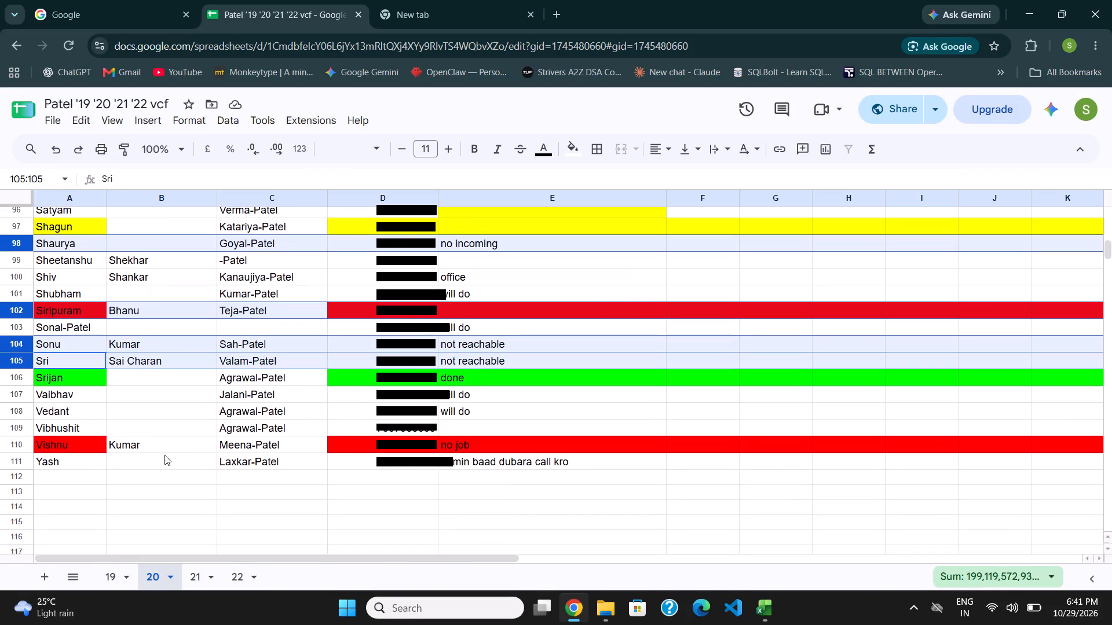
left_click(23, 443, "ctrl")
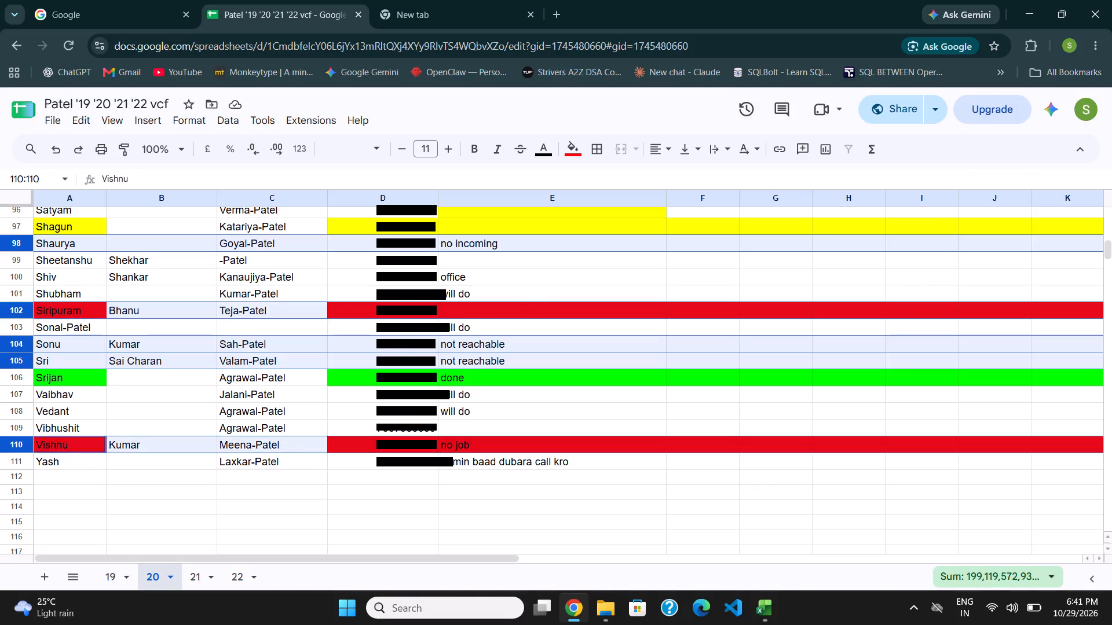
right_click(19, 446)
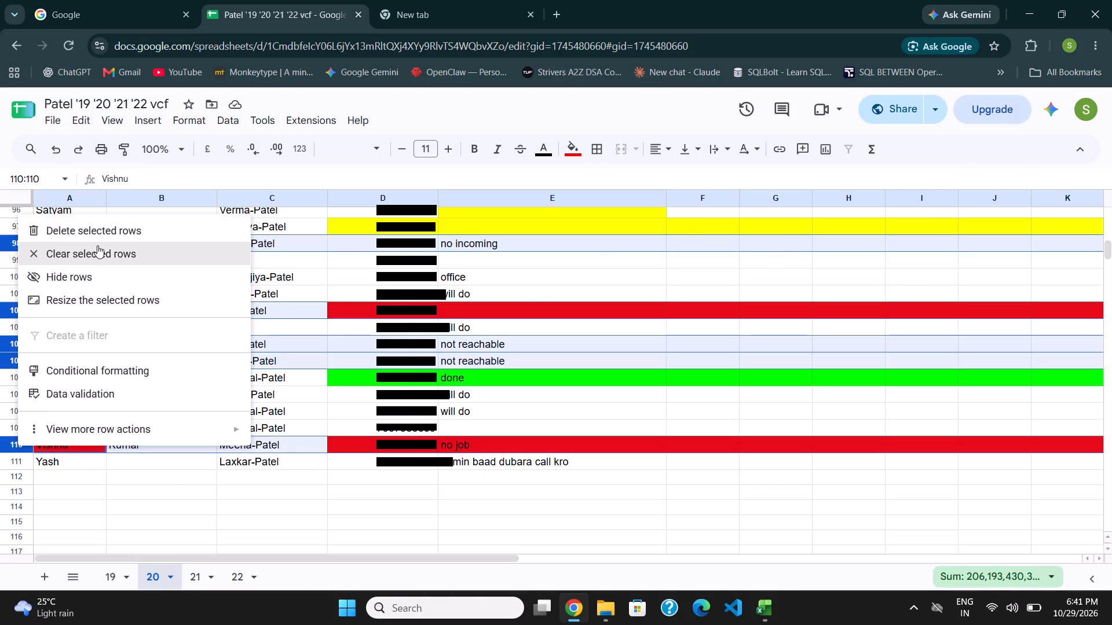
left_click(97, 239)
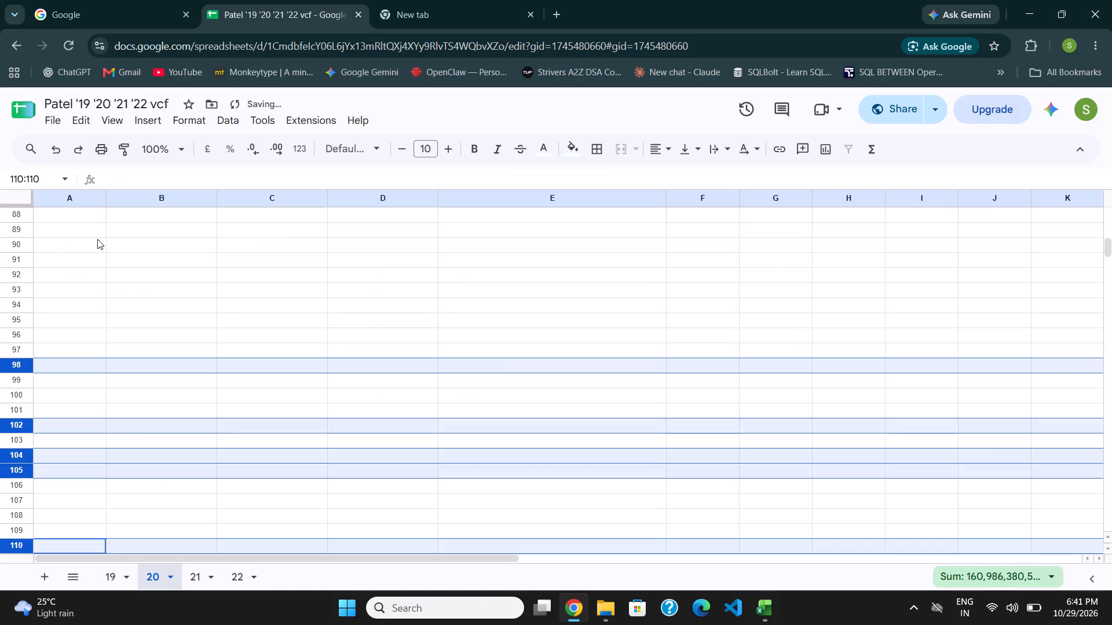
left_click(124, 251)
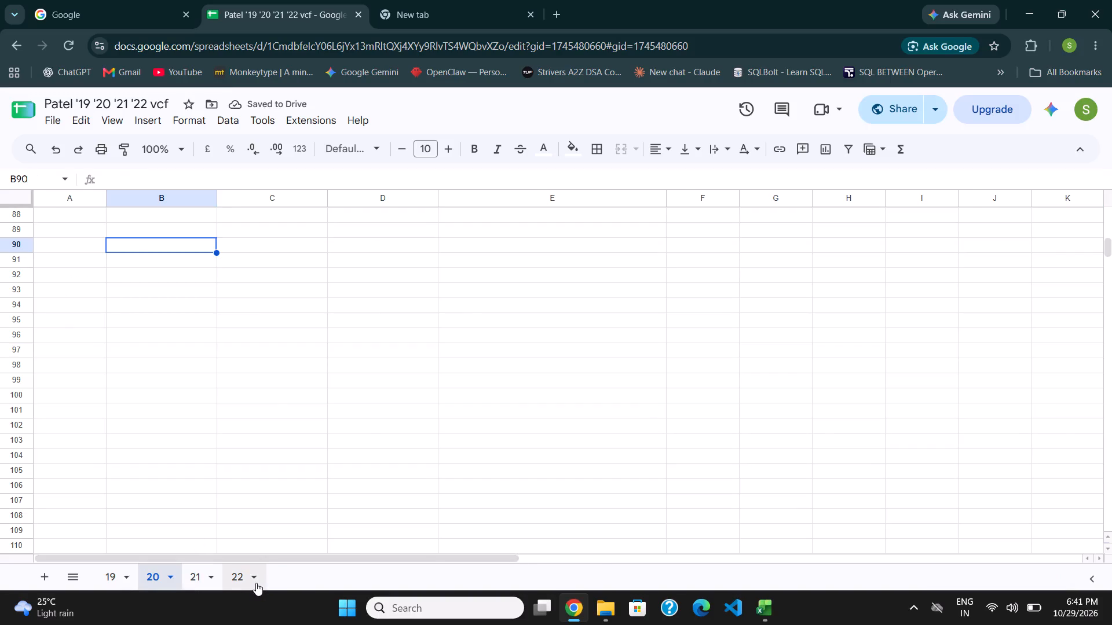
Switch to sheet 22.
left_click(256, 583)
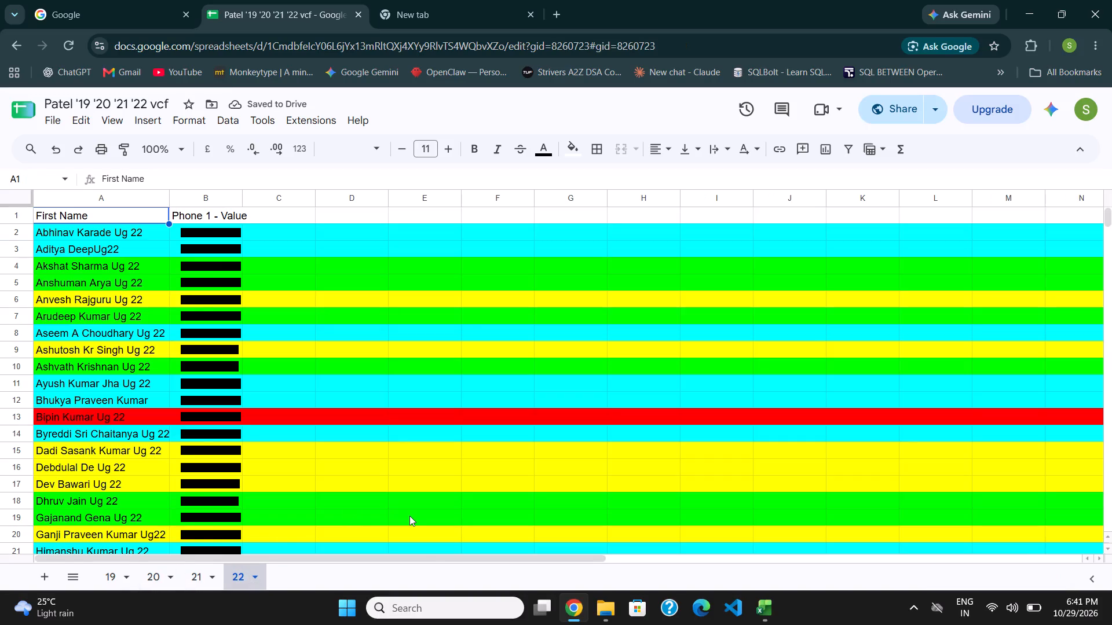
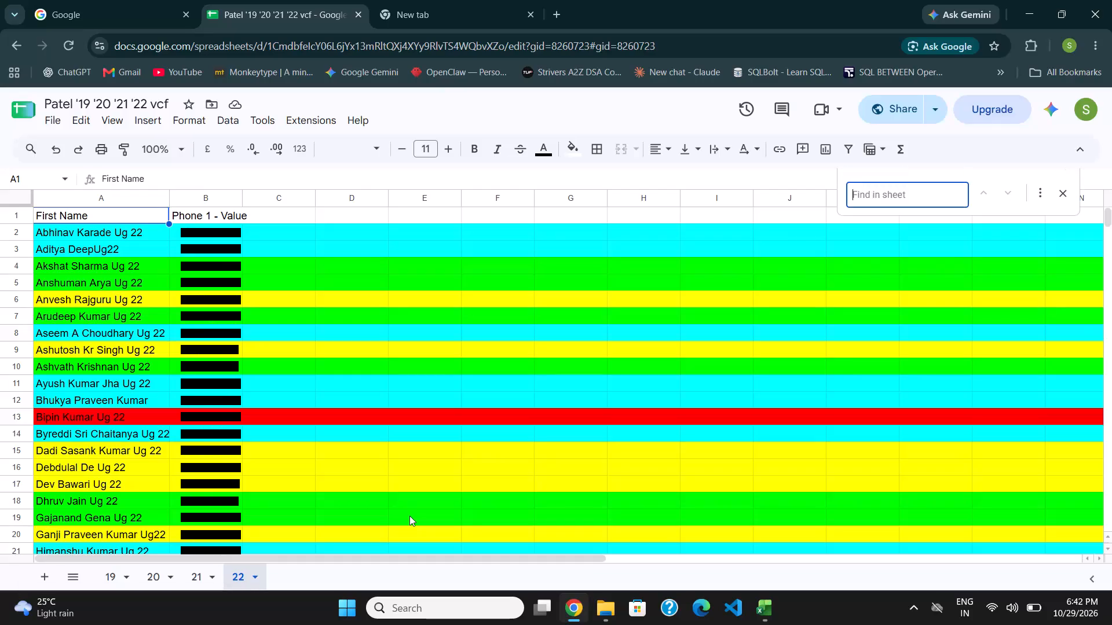
Search sheet 22 for the contact's first name, "pravesh".
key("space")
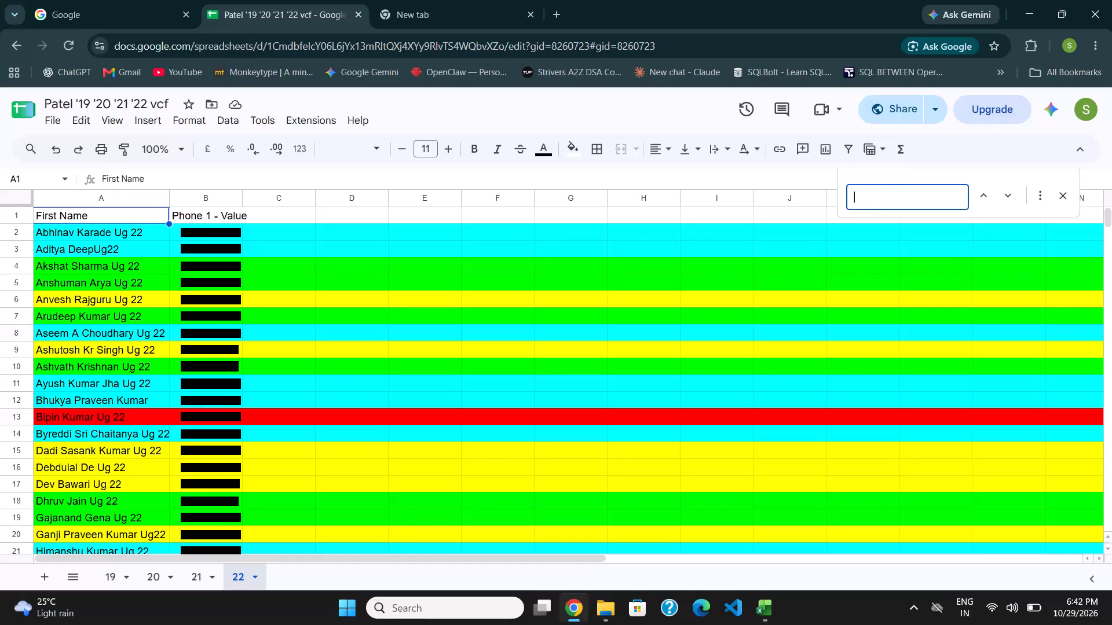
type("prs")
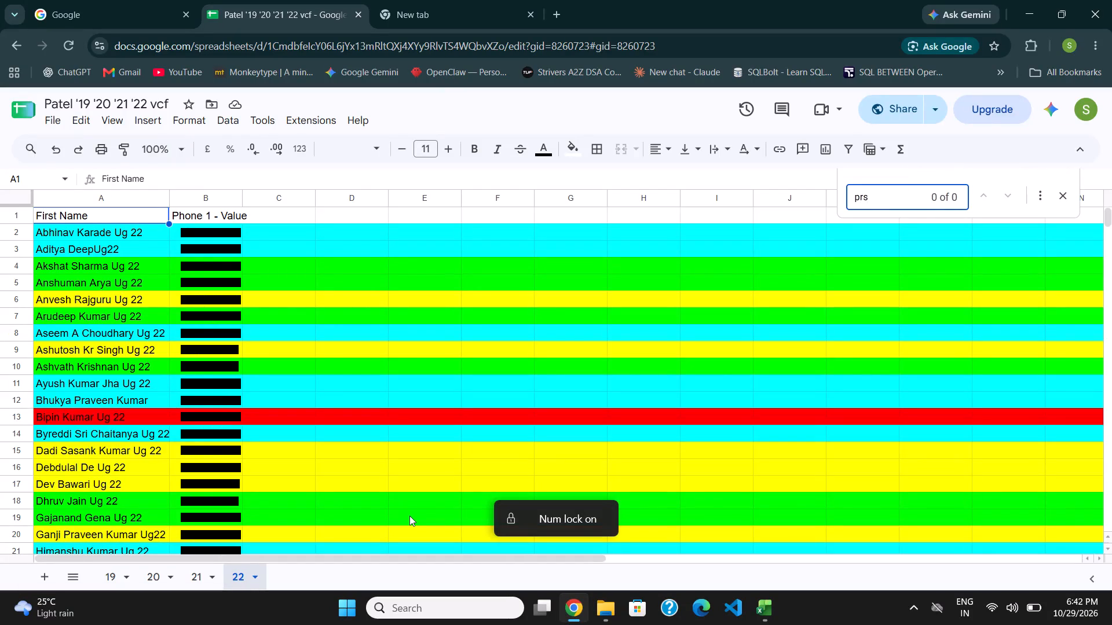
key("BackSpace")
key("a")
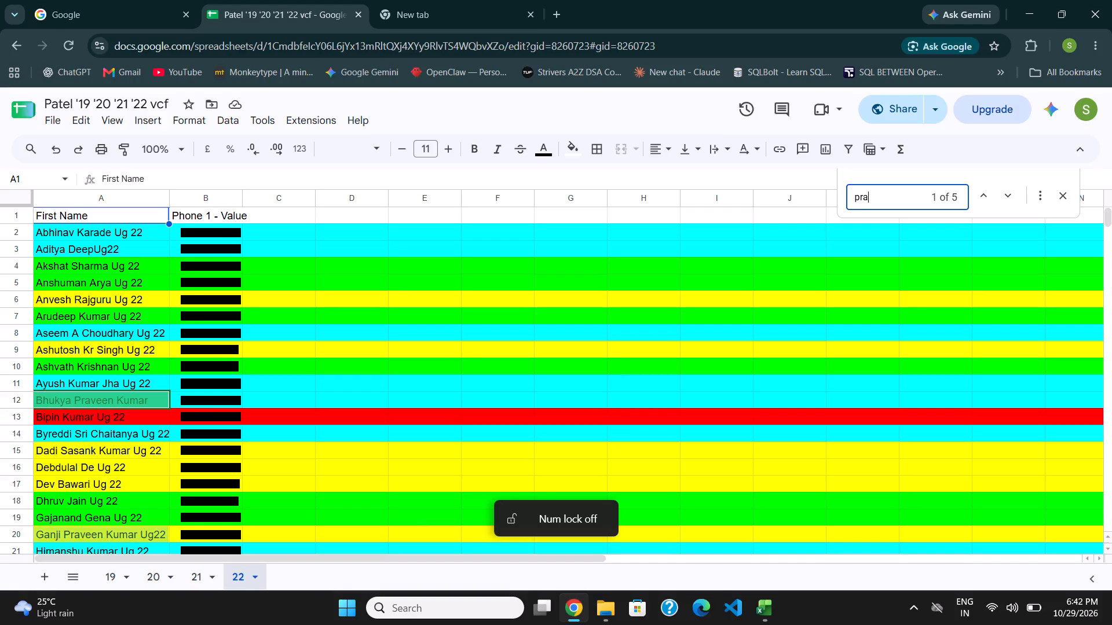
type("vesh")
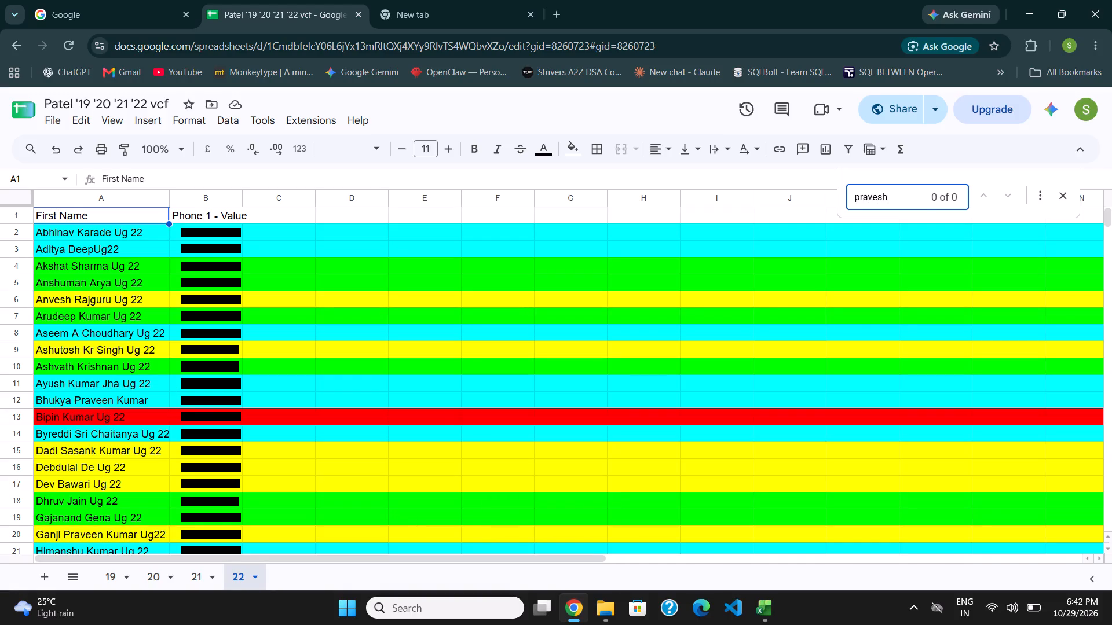
Switch to sheet 21 and search it for the same contact's surname instead of the first name.
left_click(191, 578)
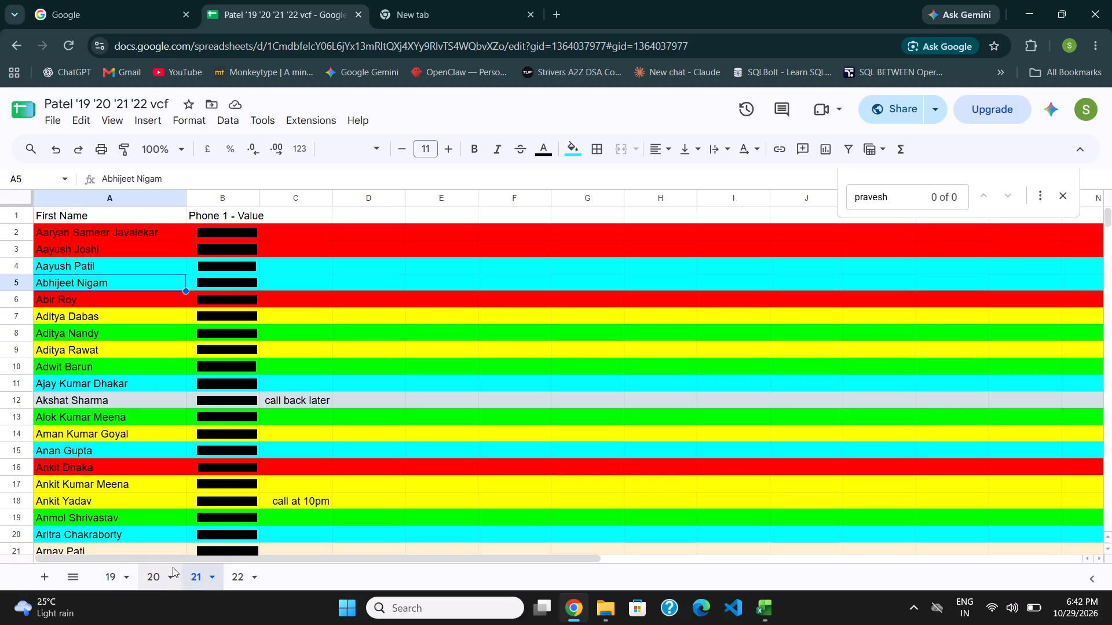
scroll(166, 450, "down", 1)
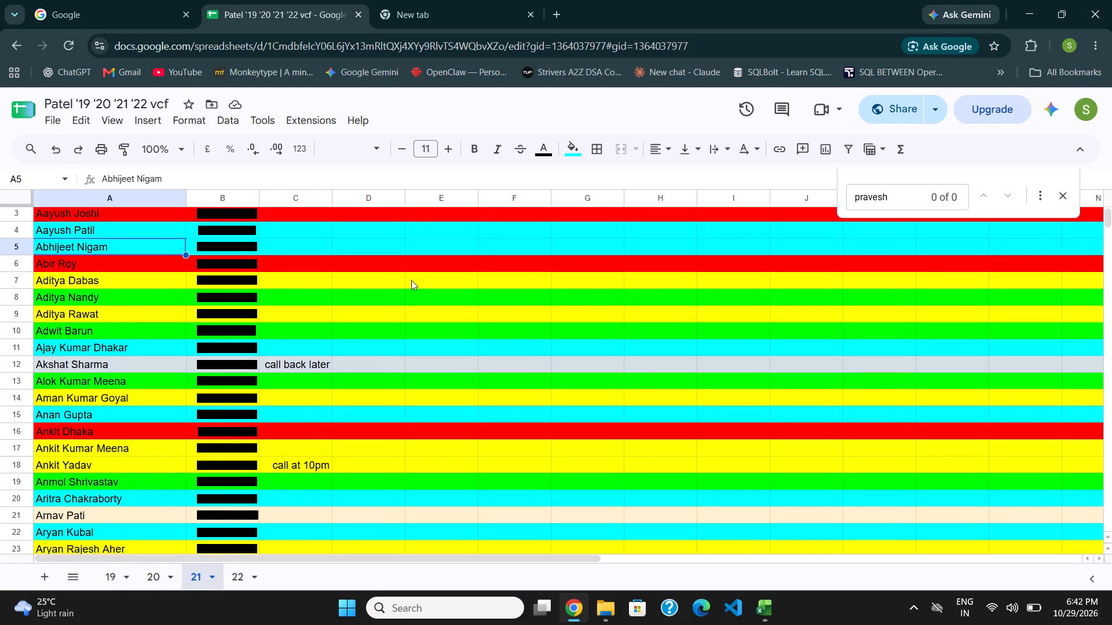
left_click_drag(889, 195, 850, 190)
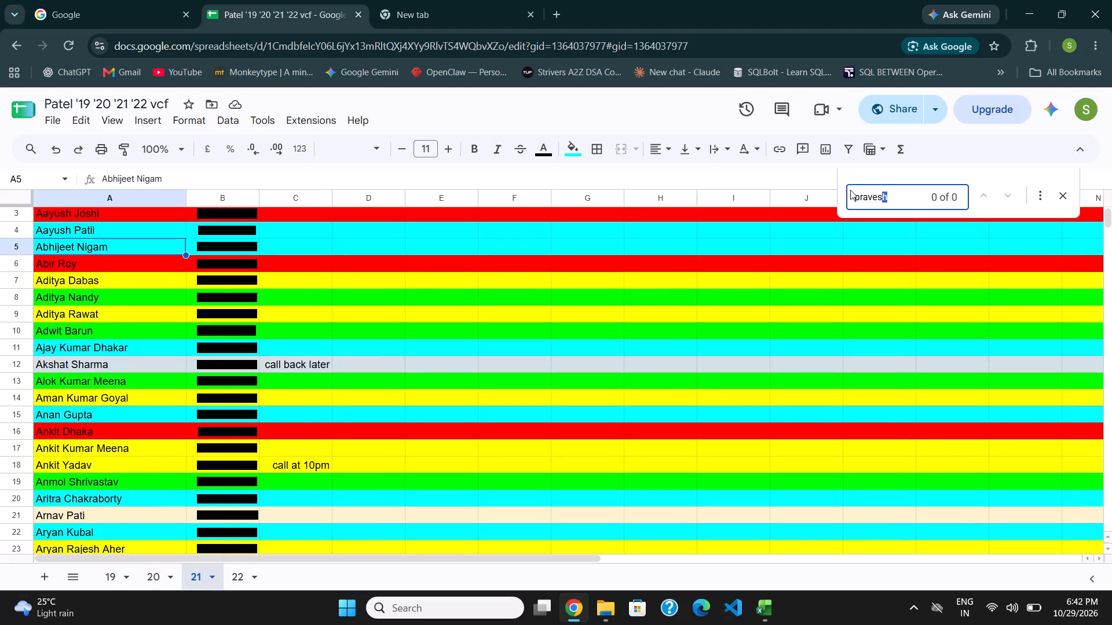
left_click_drag(850, 190, 847, 190)
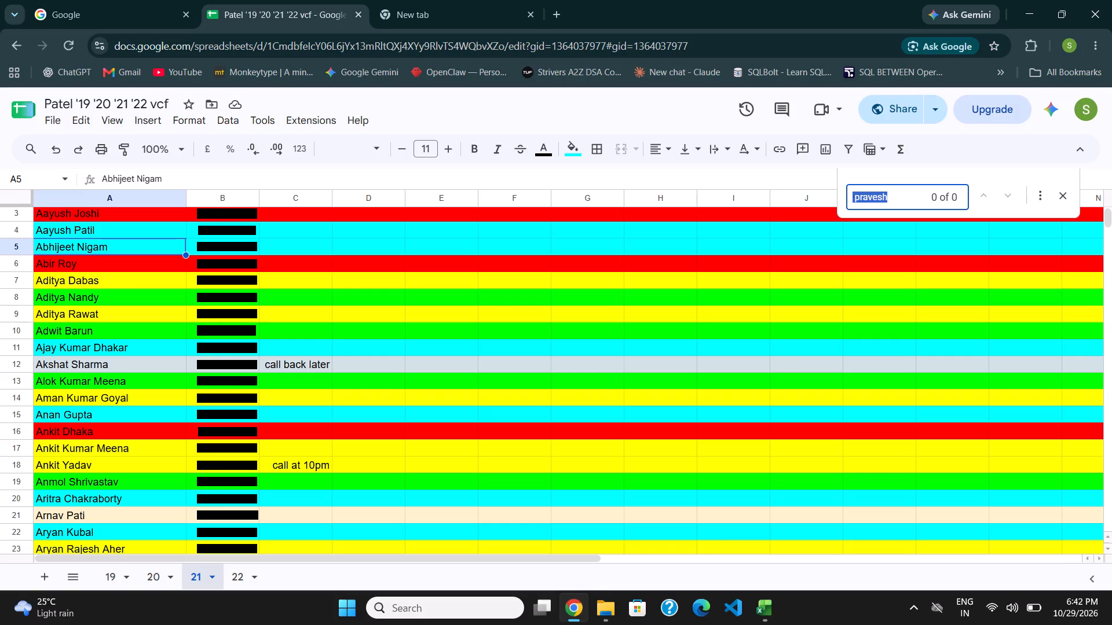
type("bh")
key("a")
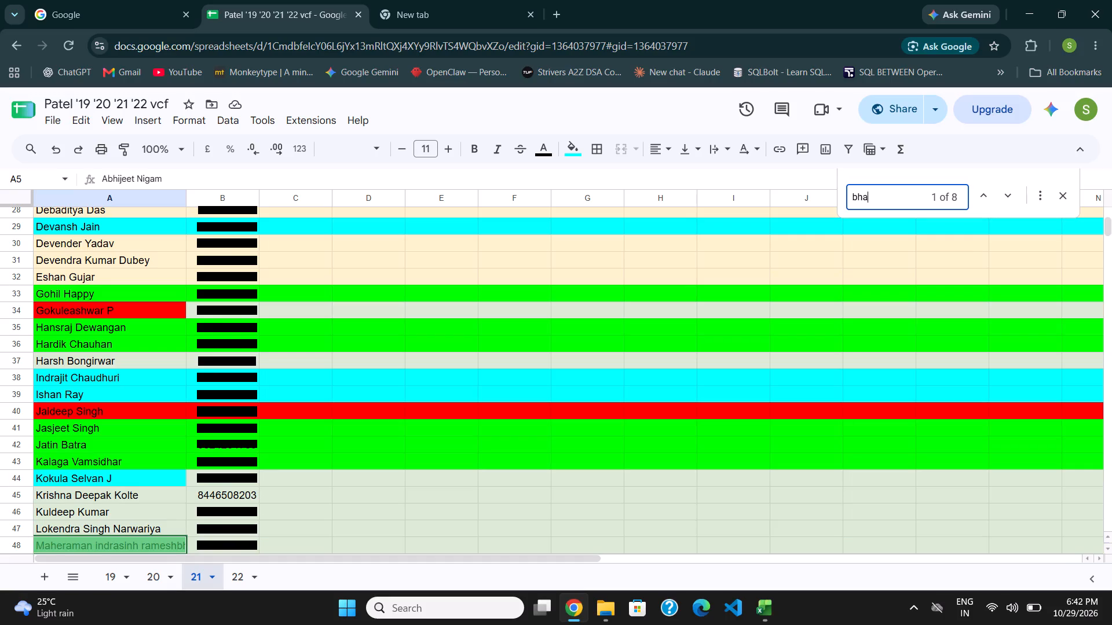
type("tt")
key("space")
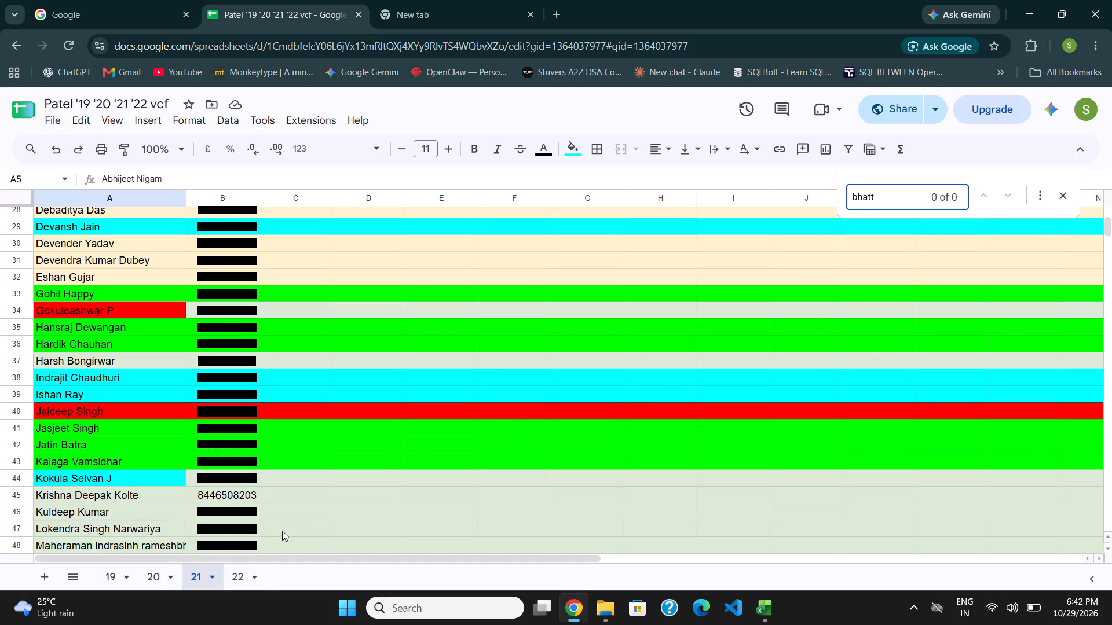
Return to sheet 22, locate the surname match in yellow row 29, close the search, and fill the entire row green.
left_click(240, 573)
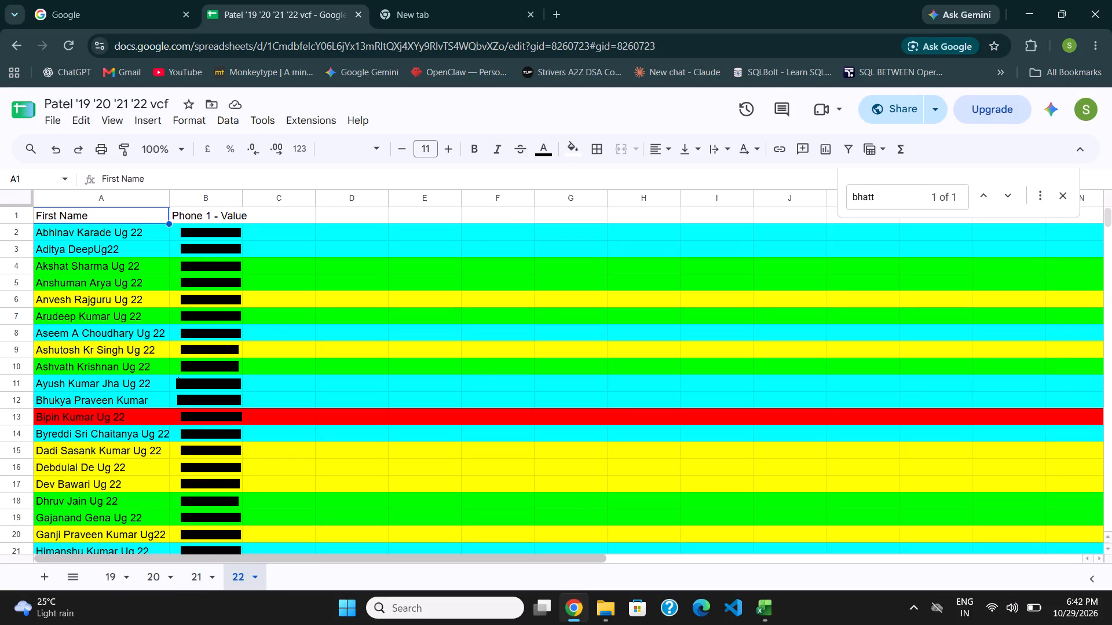
scroll(178, 377, "up", 1)
scroll(178, 377, "down", 3)
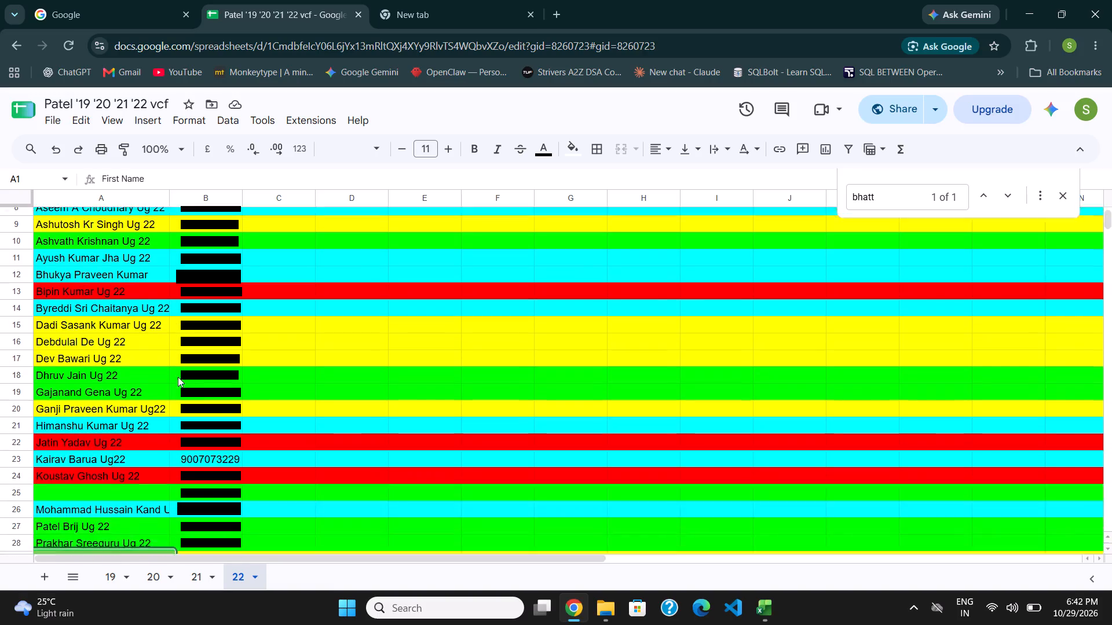
scroll(178, 377, "down", 2)
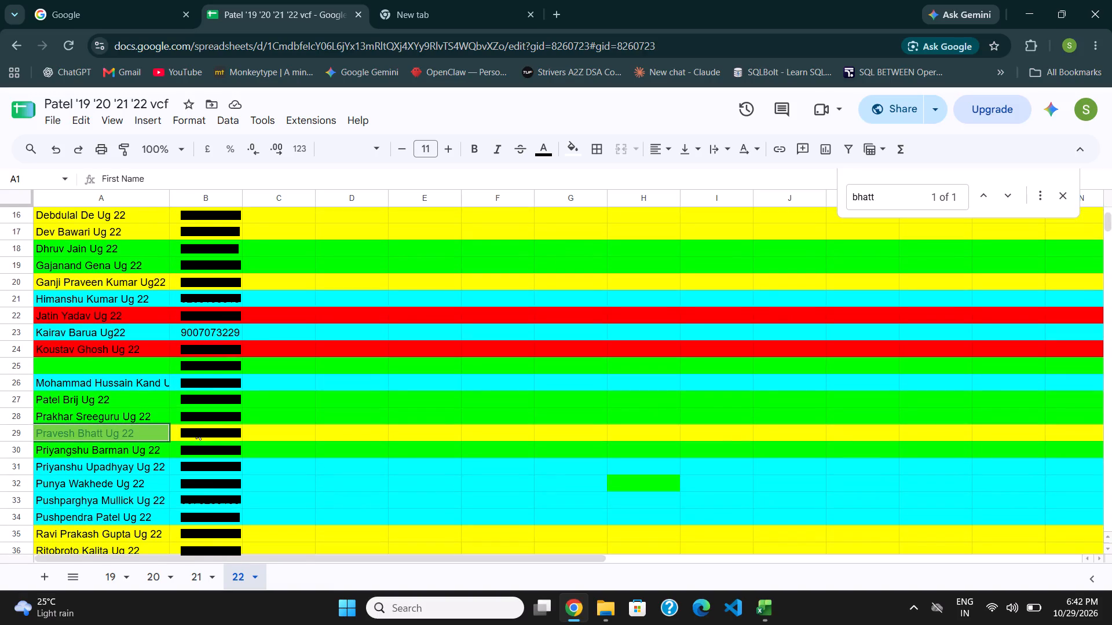
left_click(196, 429)
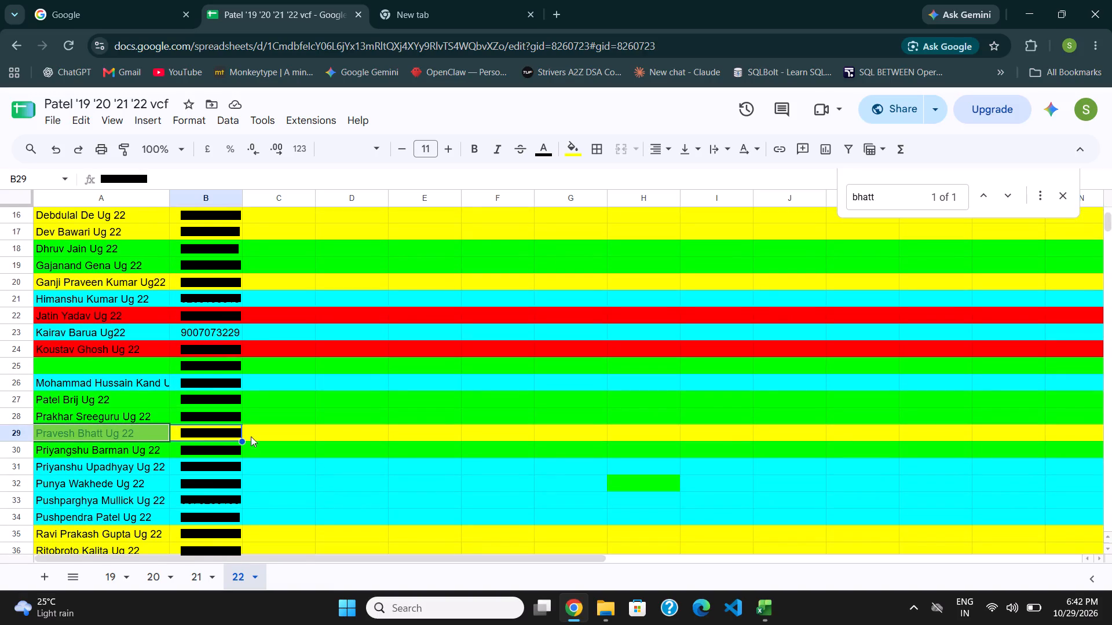
left_click(266, 433)
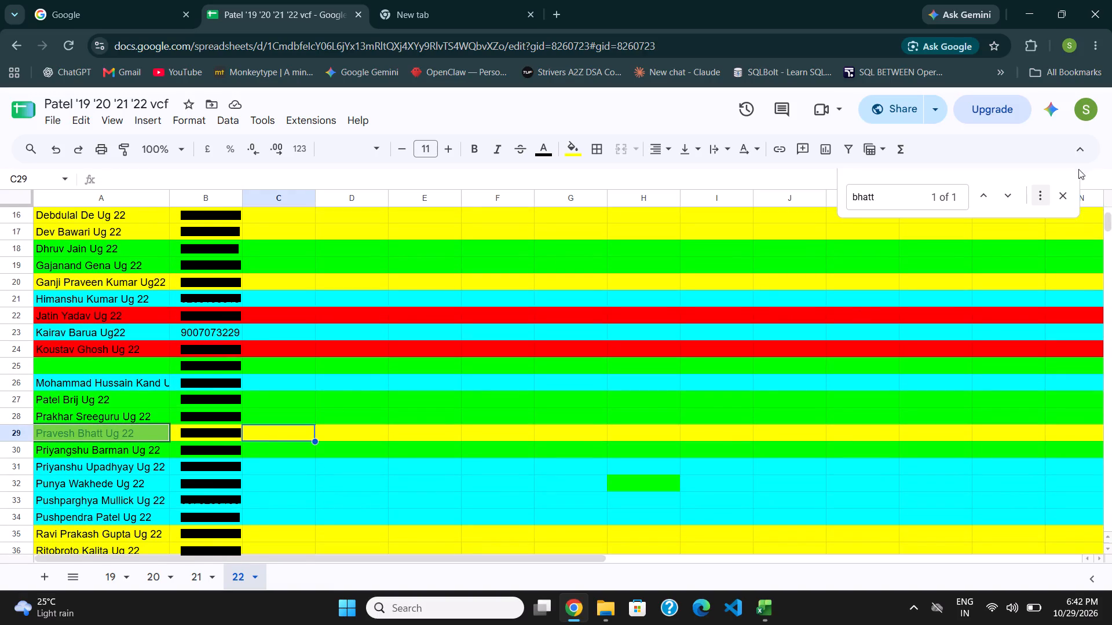
left_click(1067, 197)
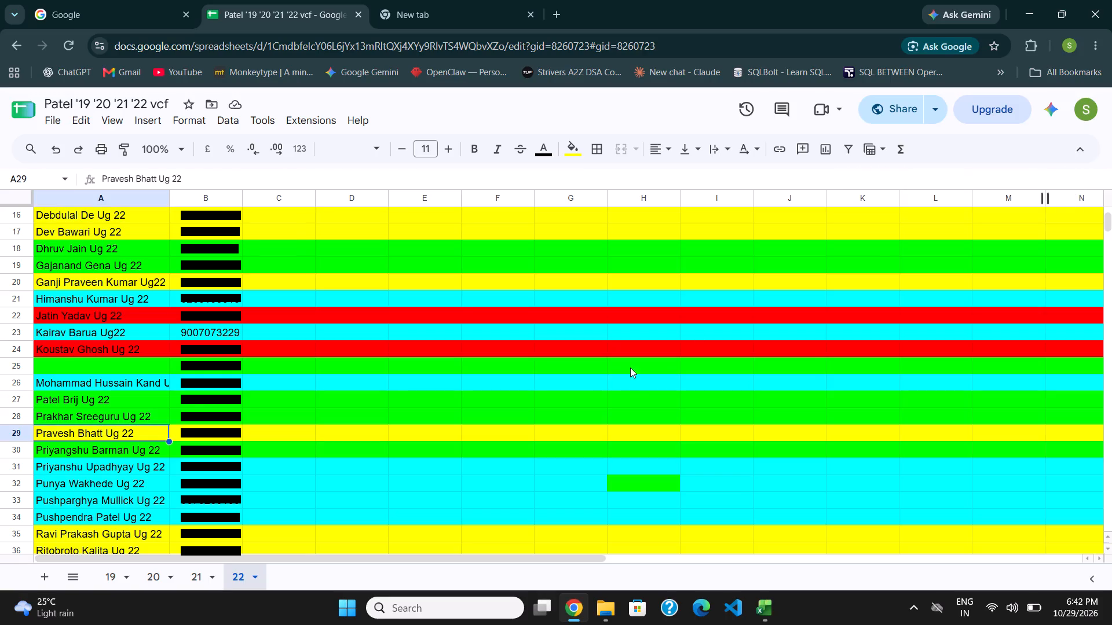
left_click(20, 432)
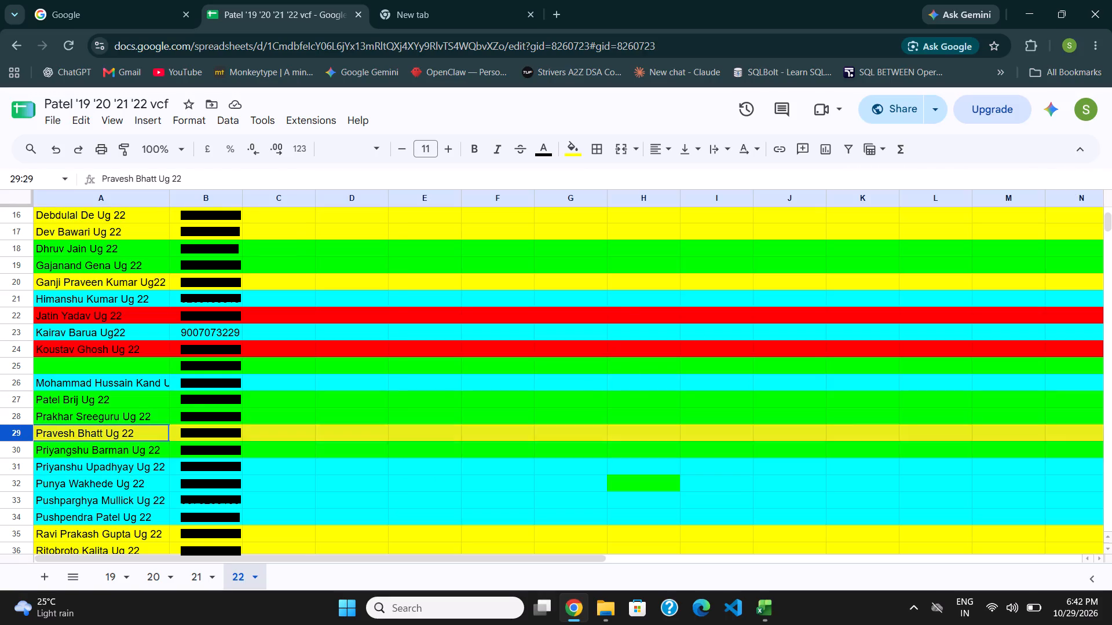
left_click(570, 148)
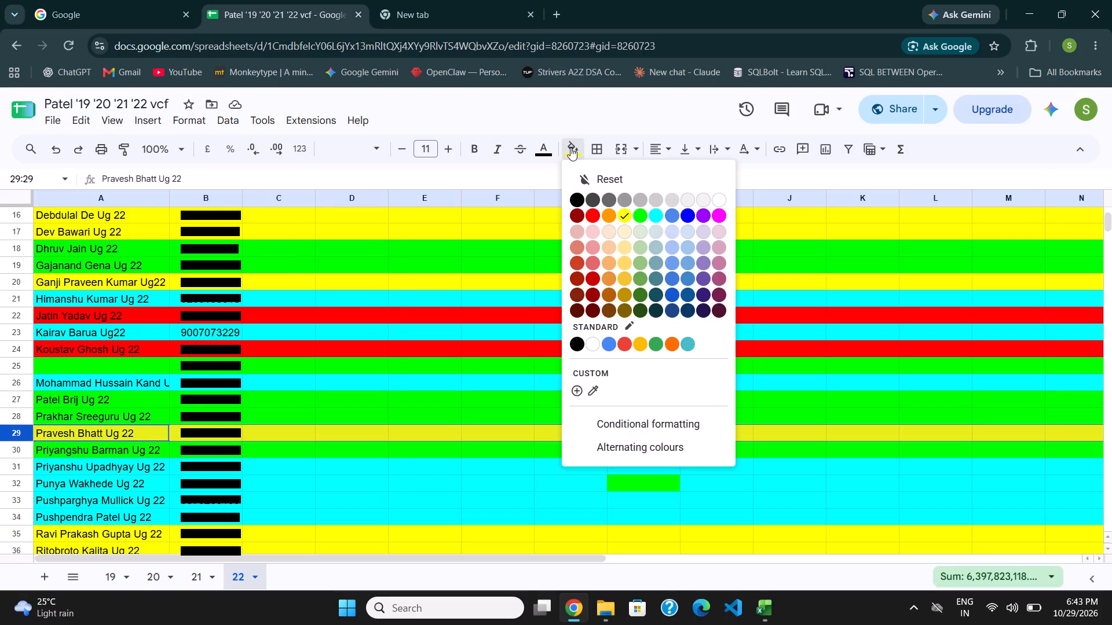
left_click(640, 215)
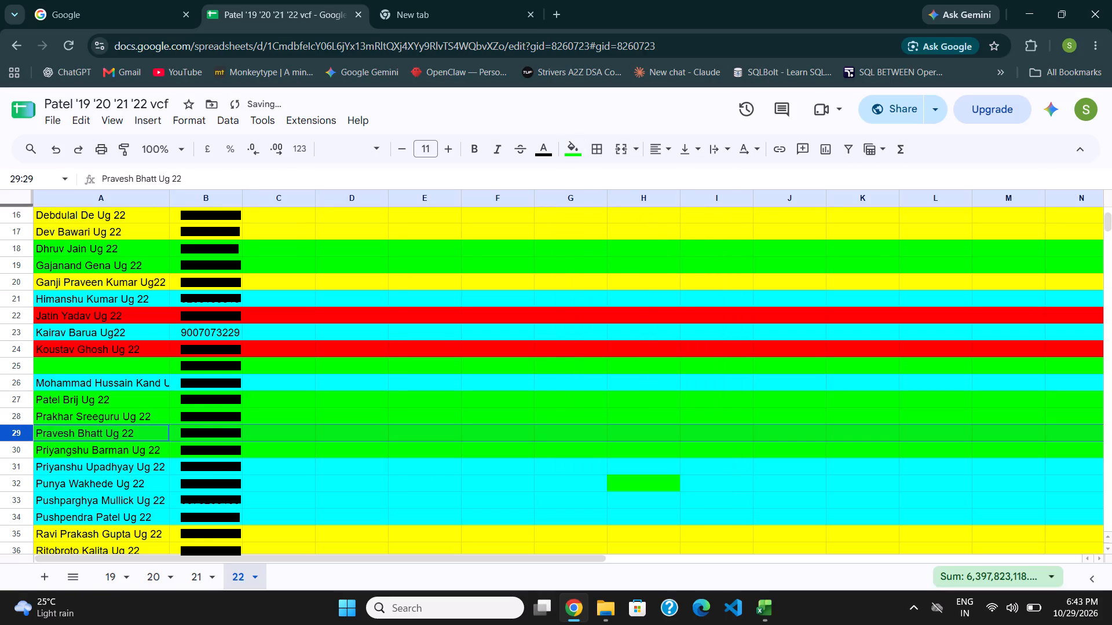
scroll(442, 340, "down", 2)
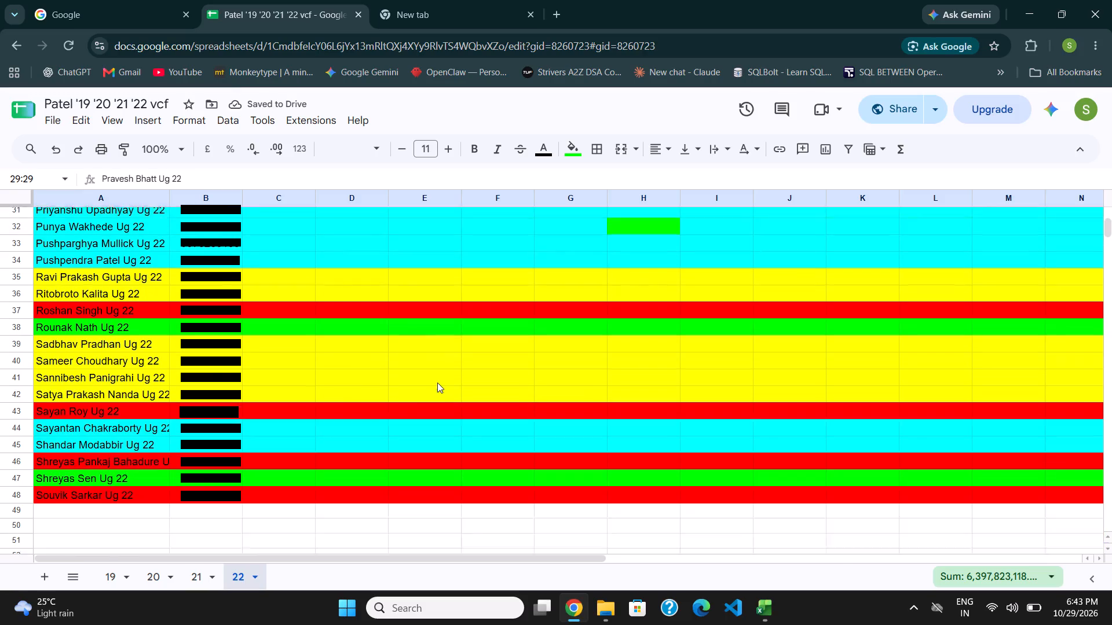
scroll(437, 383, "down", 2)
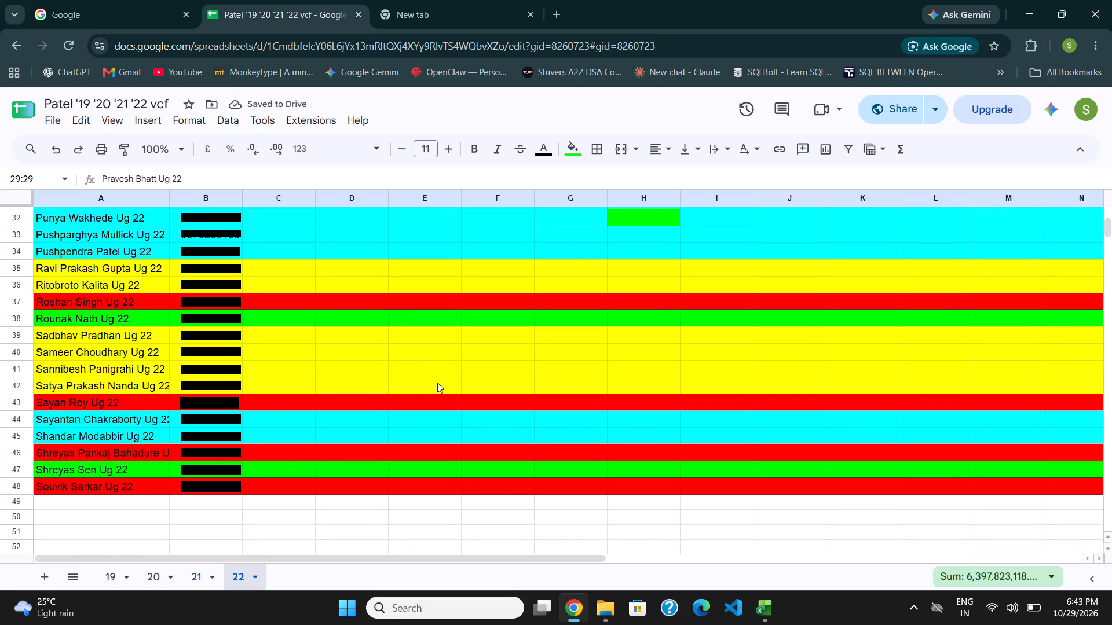
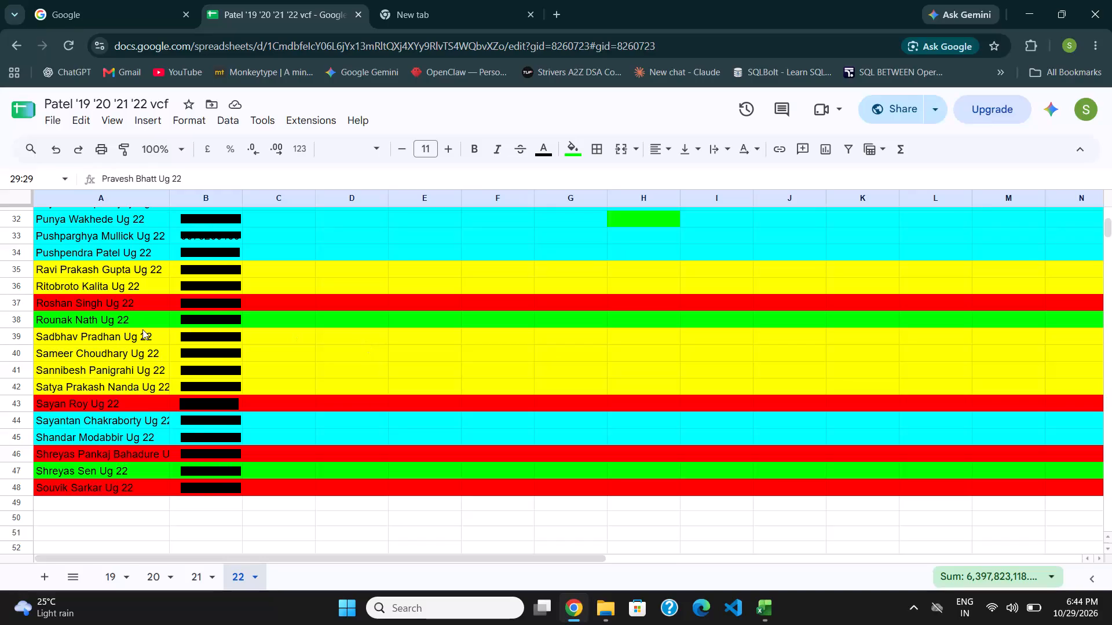
Search sheet 22 for the next contact's first name, "dinesh".
scroll(140, 329, "up", 2)
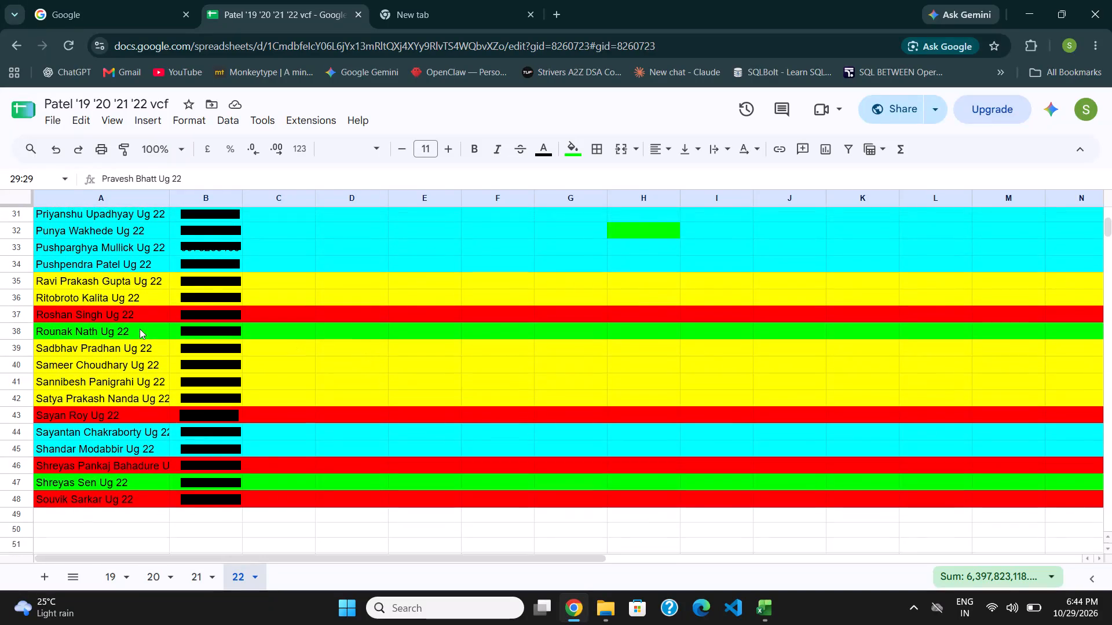
scroll(140, 329, "up", 2)
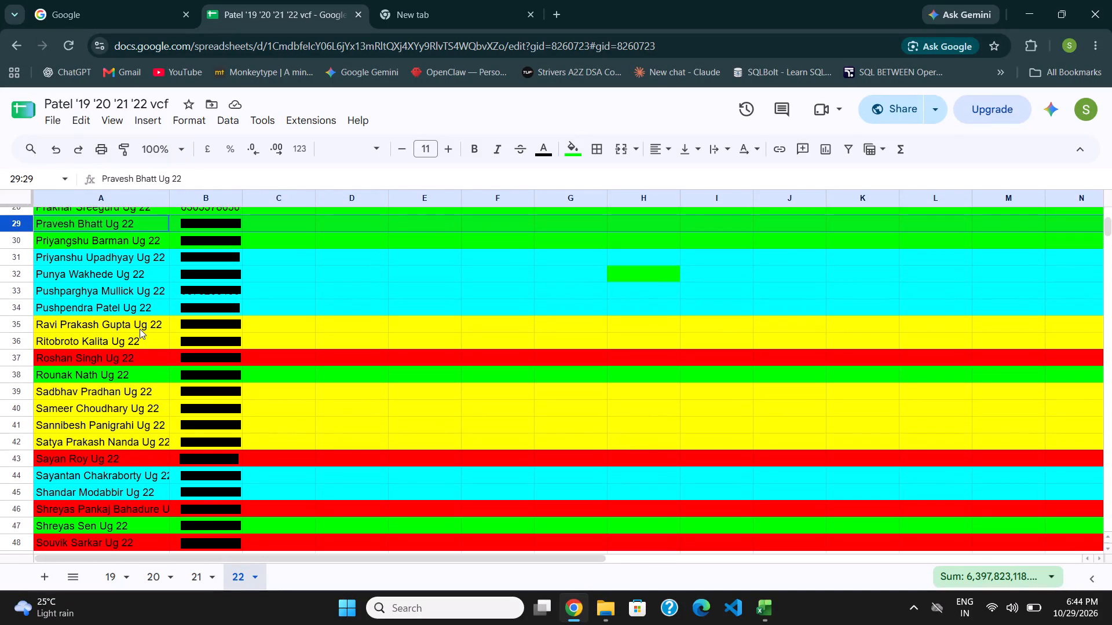
scroll(140, 329, "up", 1)
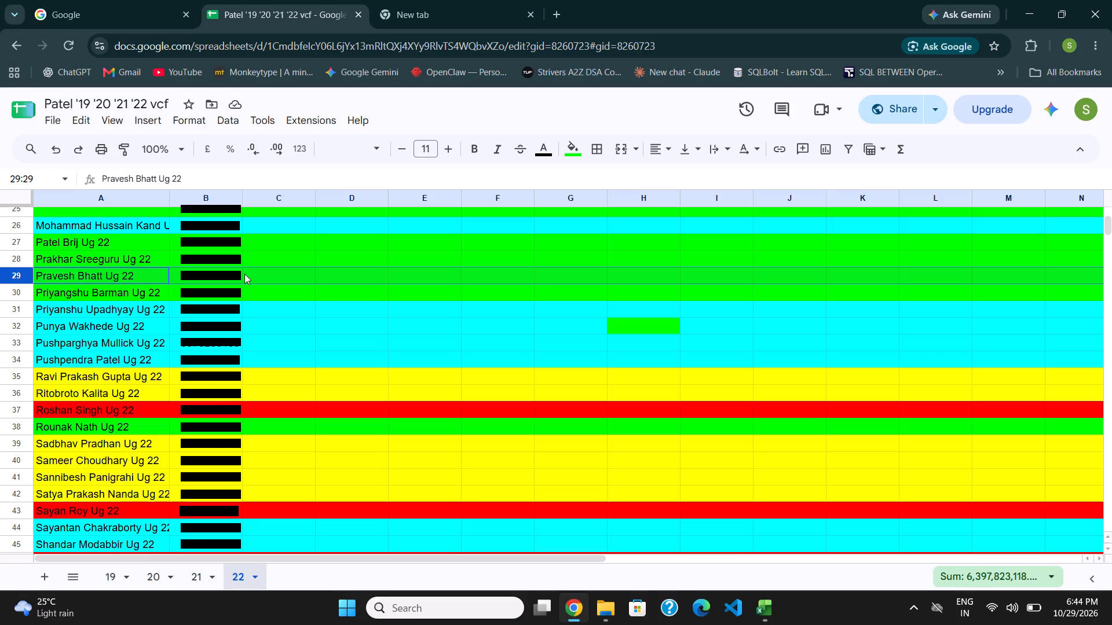
key("alt+f")
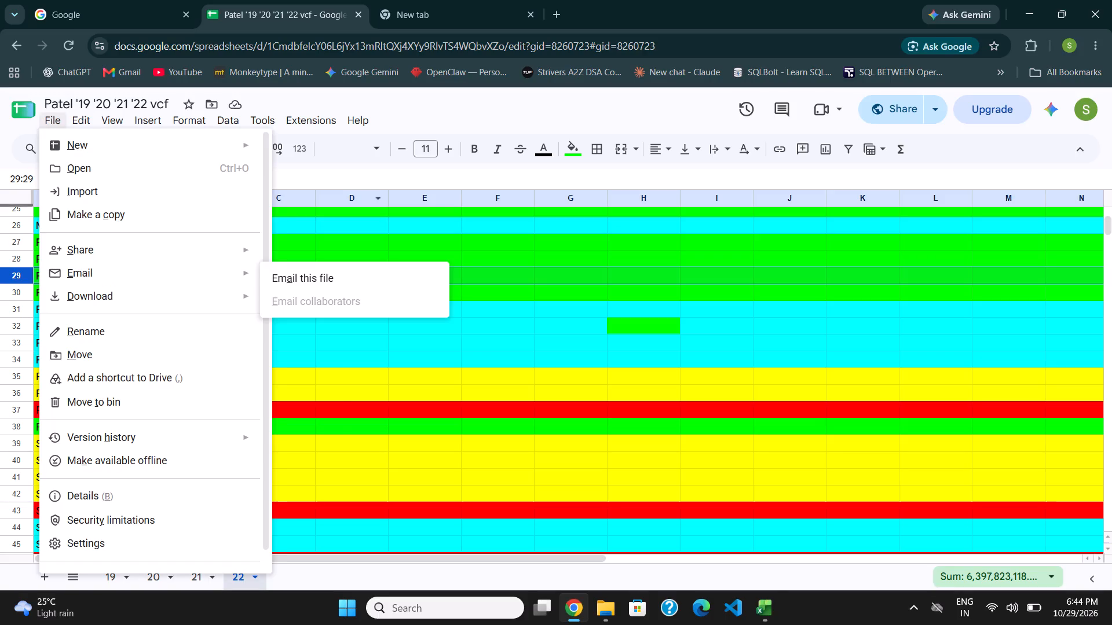
left_click(417, 103)
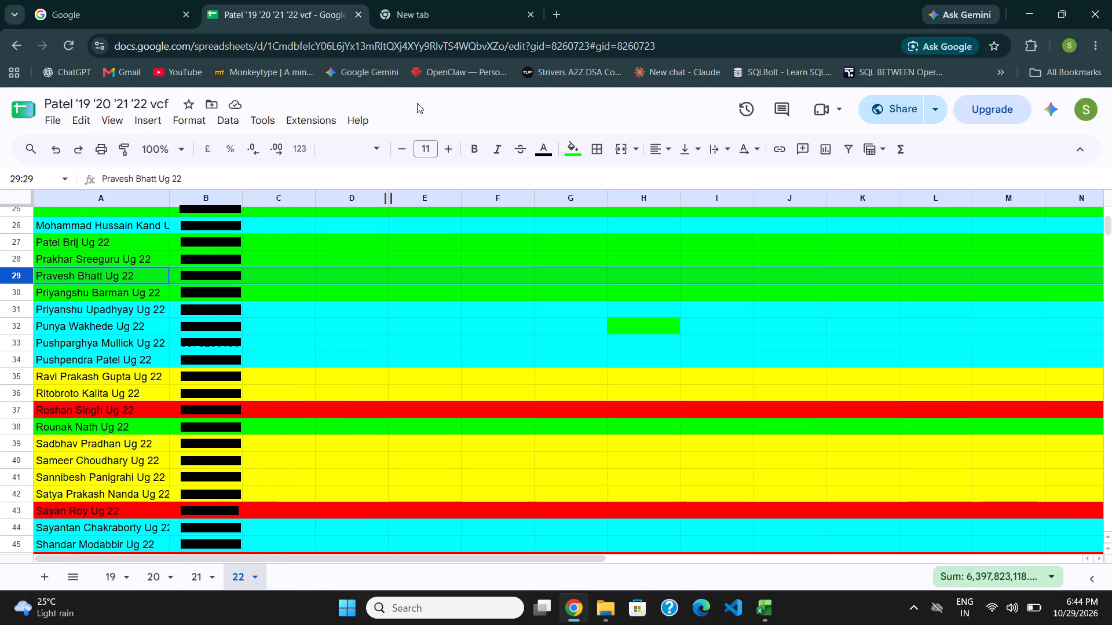
key("ctrl+f")
key("d")
type("inesh")
key("space")
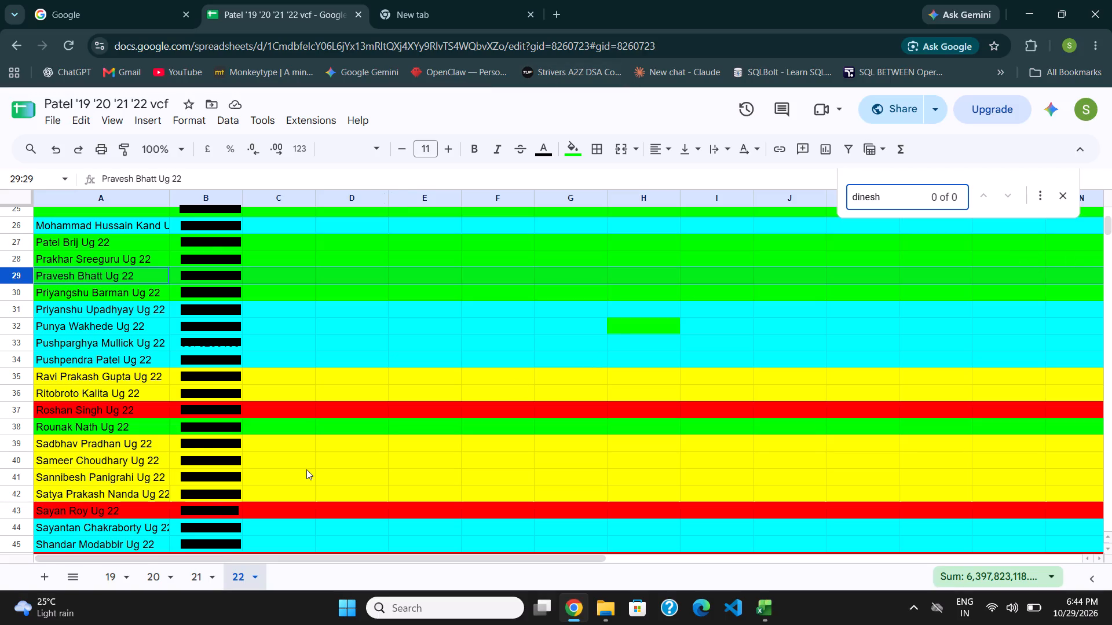
Check sheets 19, 20 and 21 for the same first name, keeping the search open, and return to sheet 22.
left_click(113, 574)
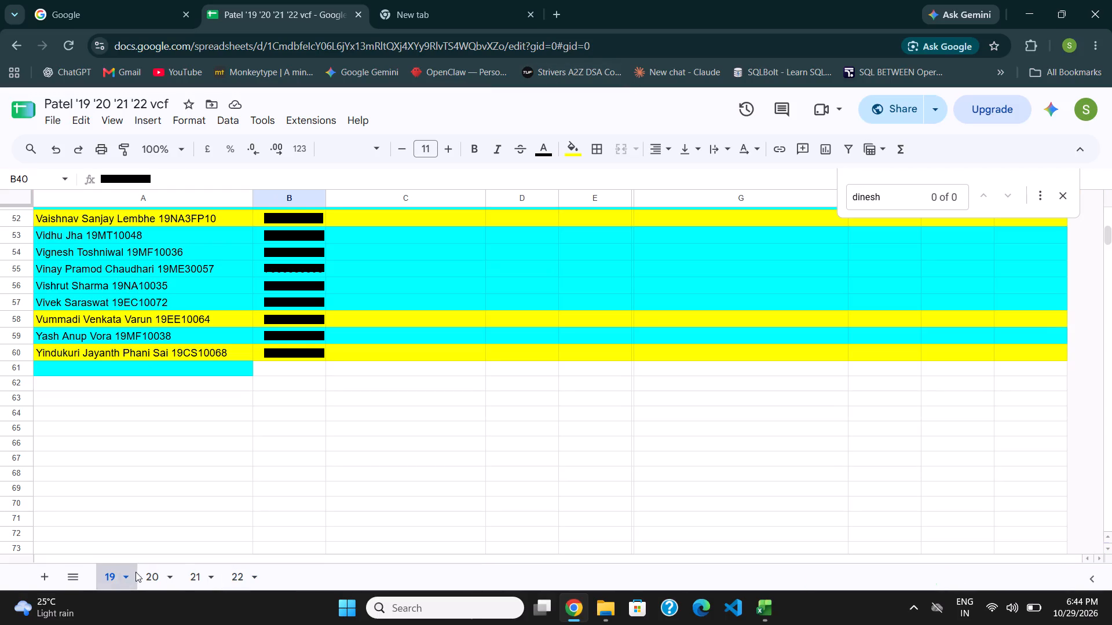
left_click(145, 575)
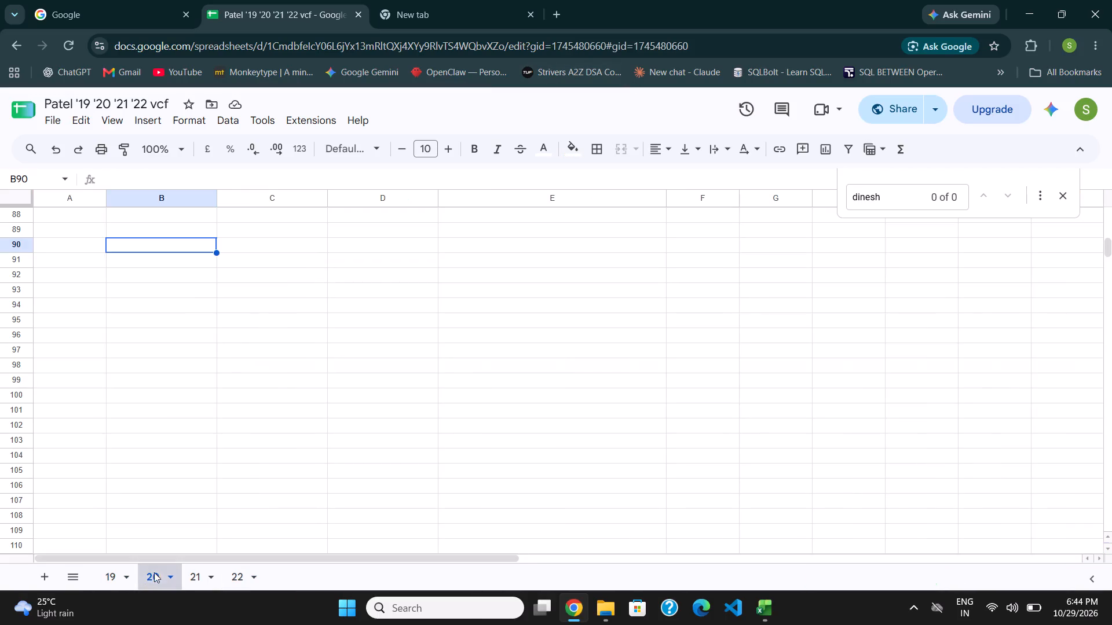
scroll(231, 446, "up", 5)
scroll(231, 446, "down", 2)
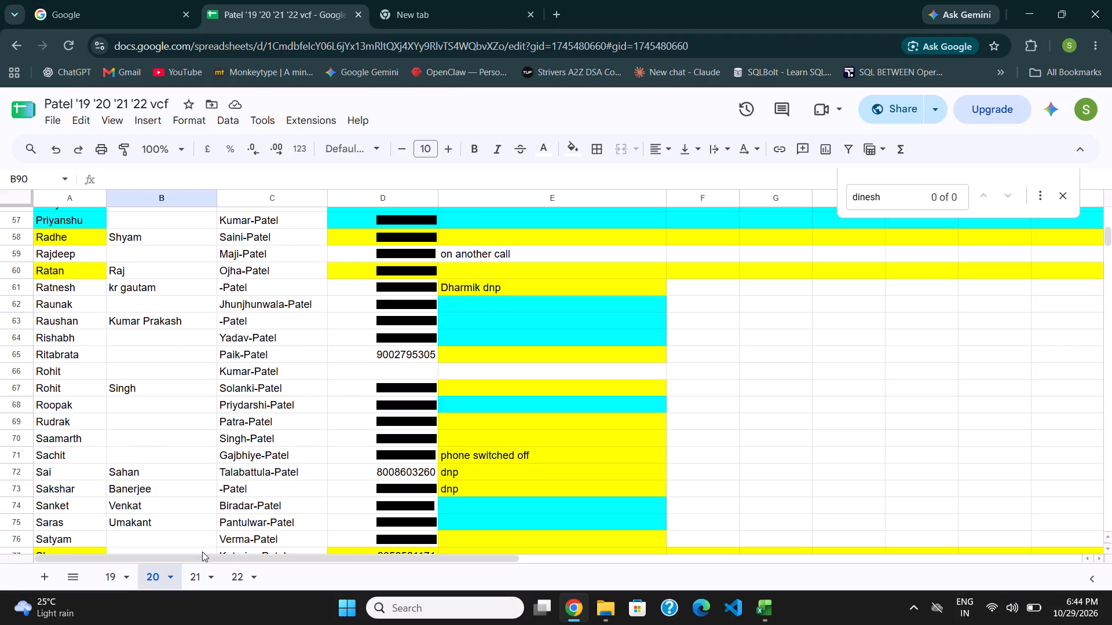
left_click(194, 577)
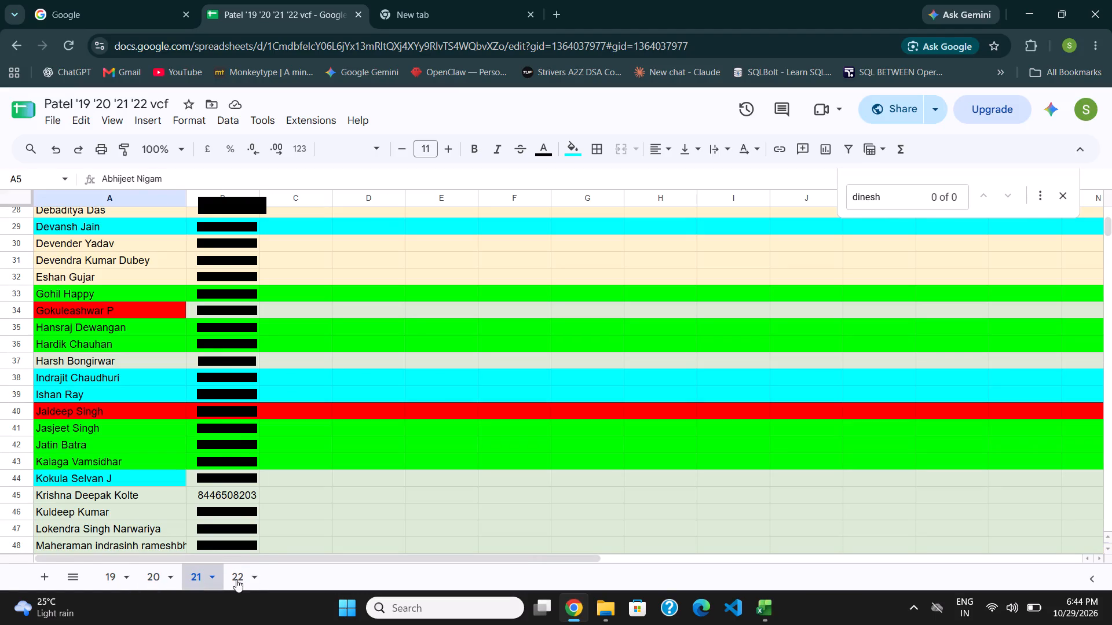
left_click(232, 582)
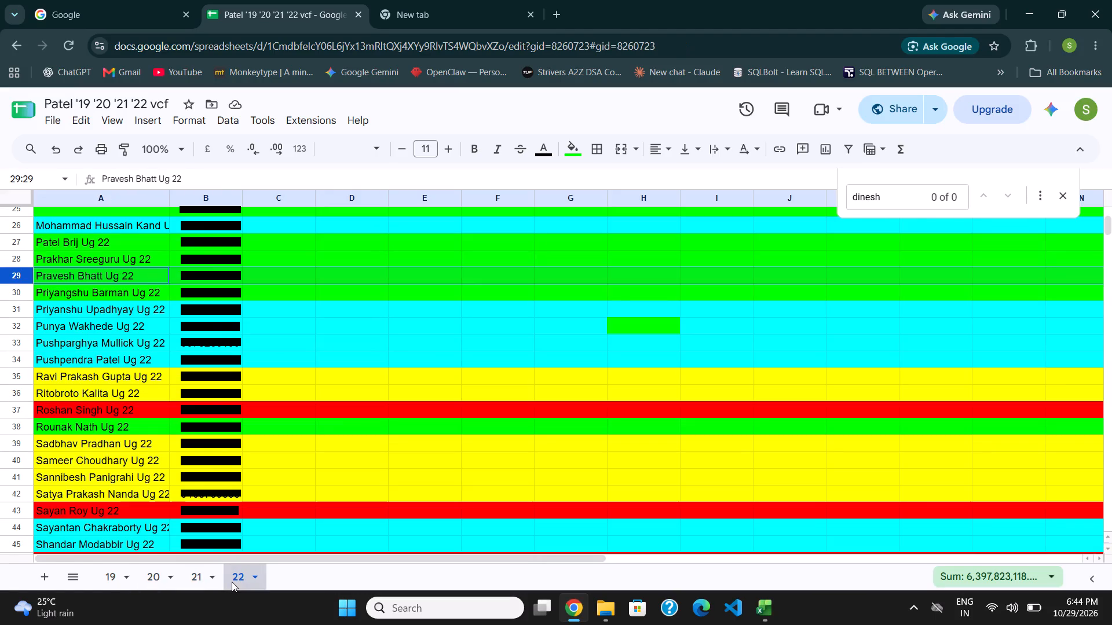
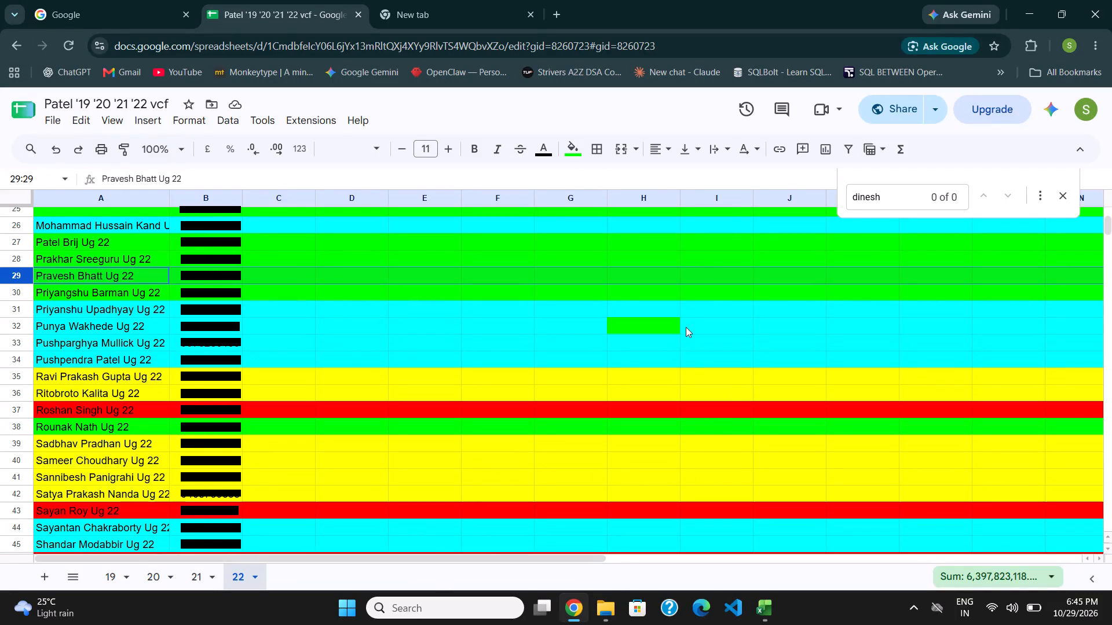
Search sheet 22 for the next contact's first name, "vaibhav".
left_click_drag(883, 193, 796, 192)
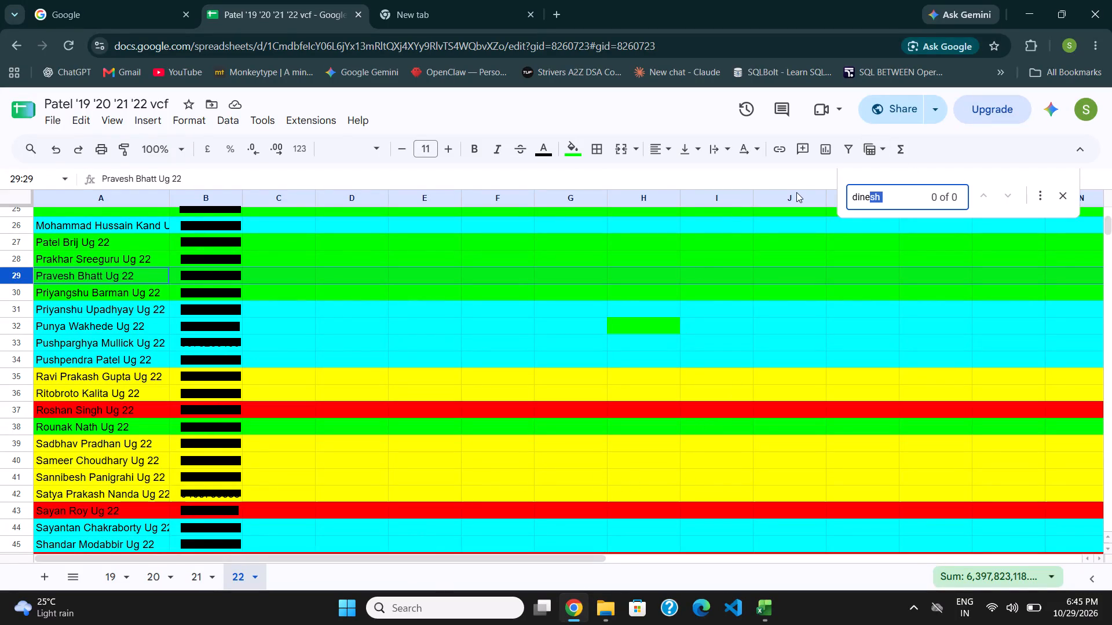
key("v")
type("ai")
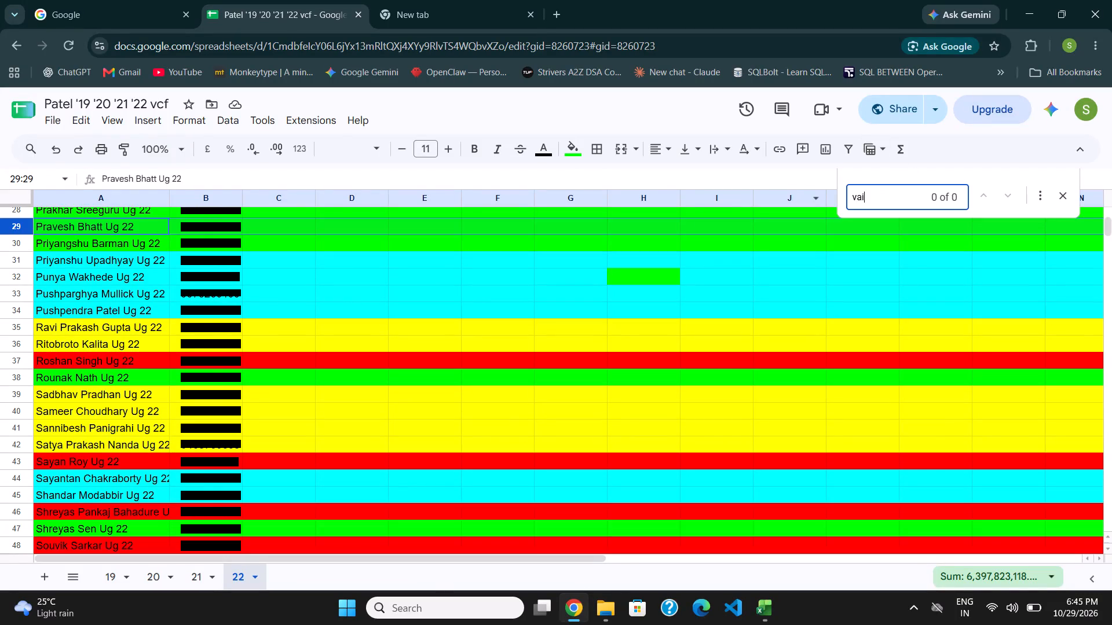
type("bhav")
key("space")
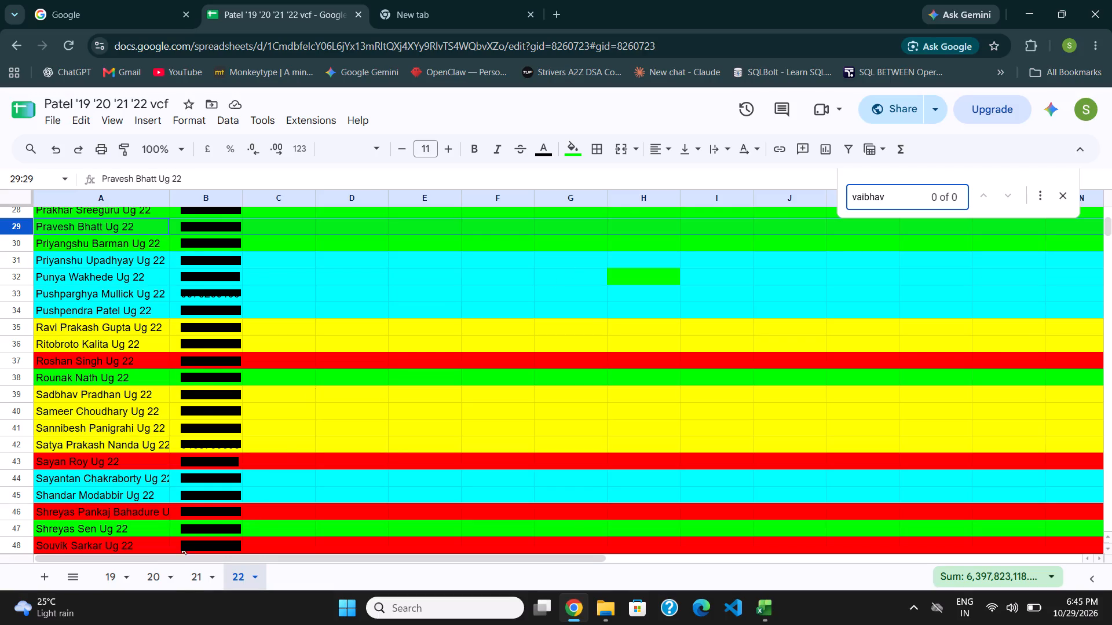
Check sheets 21, 20 and 19 for the same first name, examining the match and the ends of the lists.
left_click(192, 578)
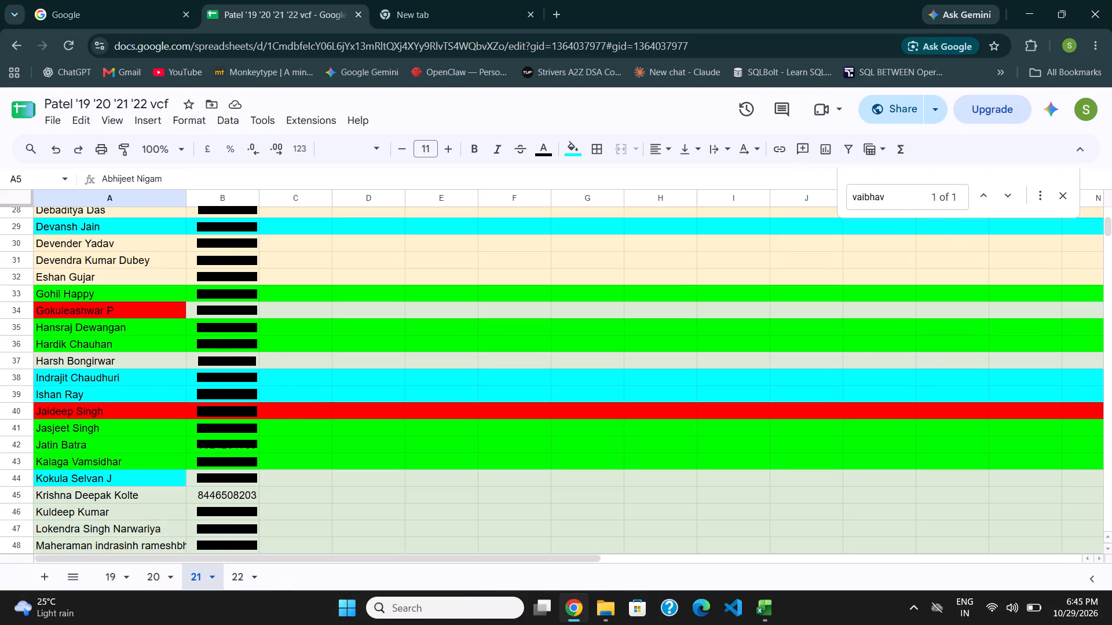
left_click(976, 193)
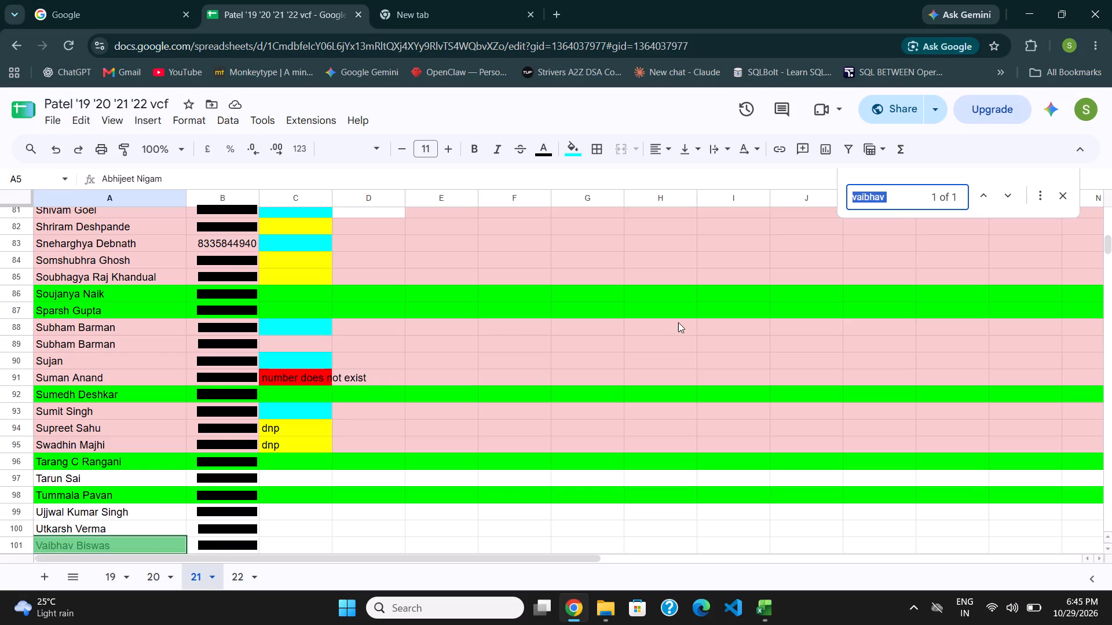
scroll(678, 322, "down", 1)
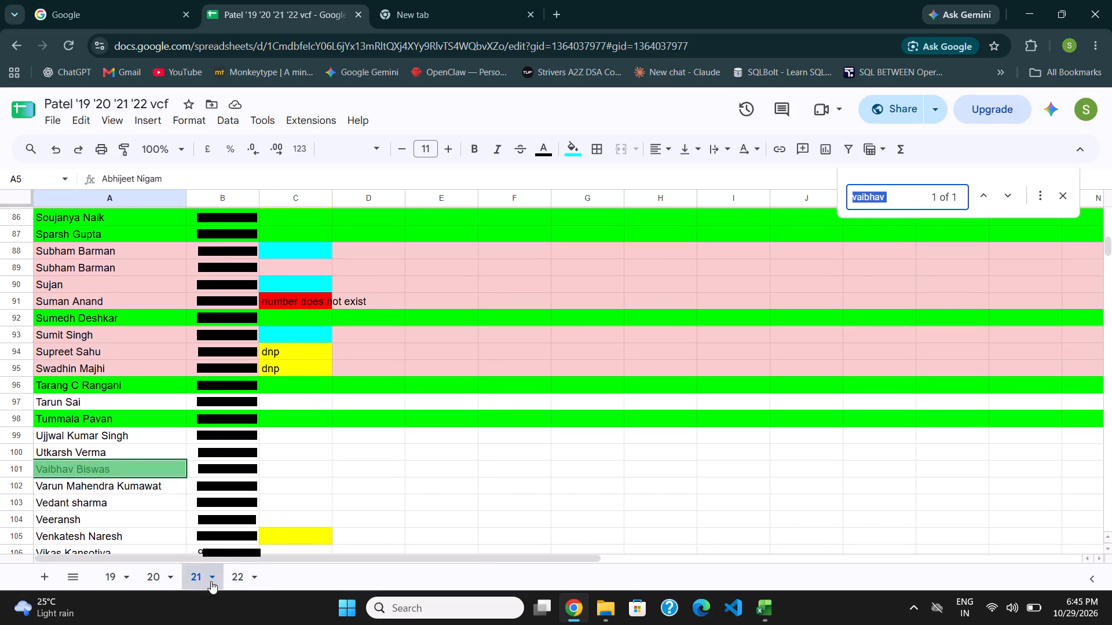
left_click(152, 571)
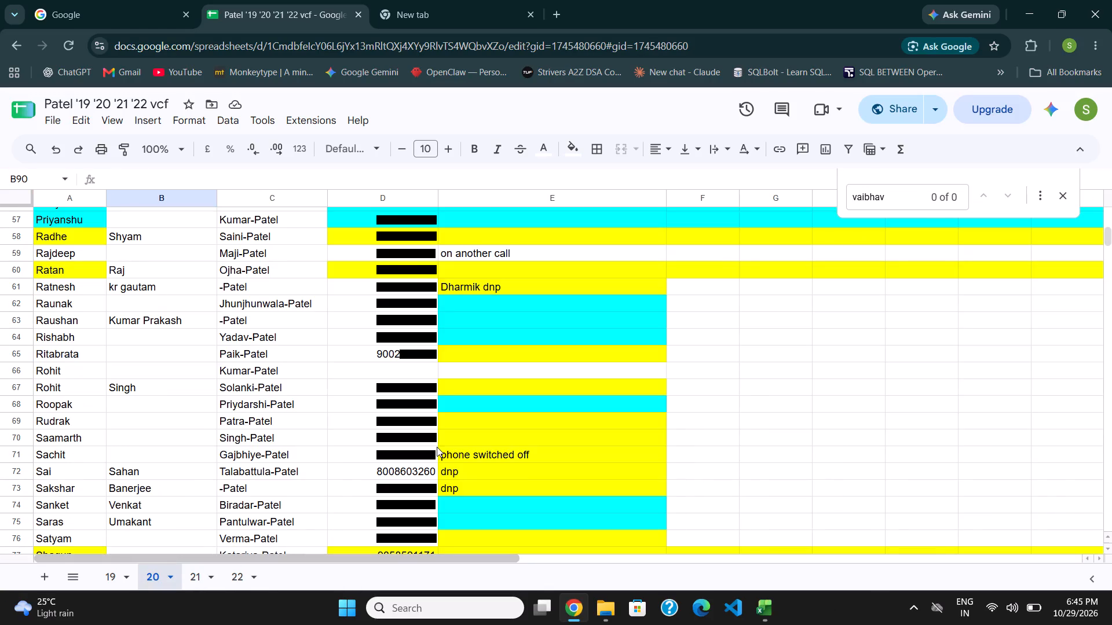
left_click(112, 580)
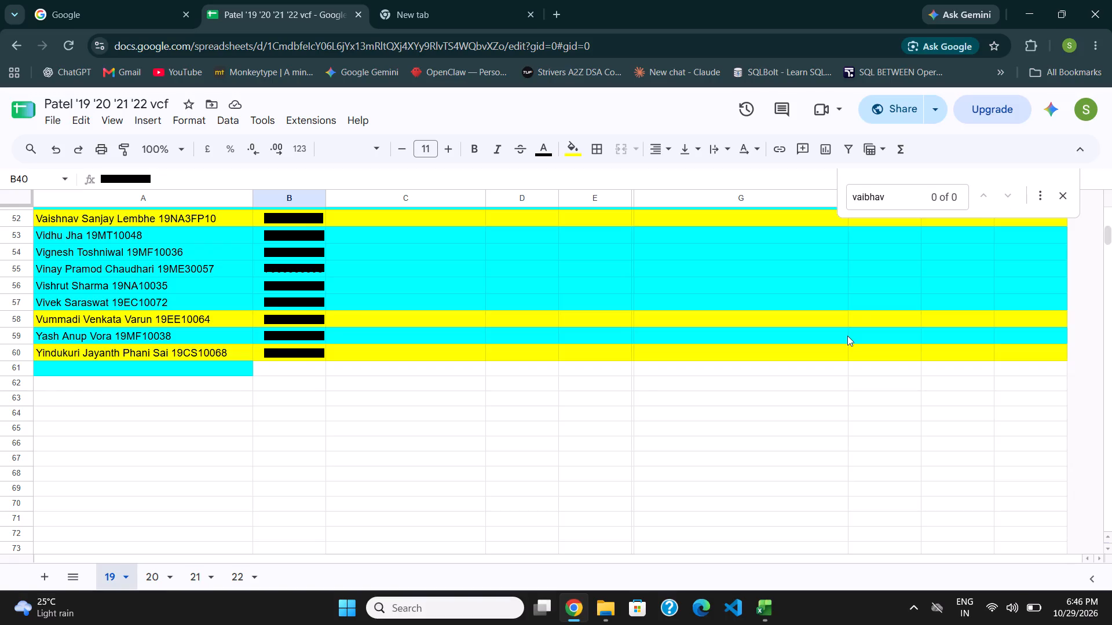
scroll(847, 336, "up", 6)
scroll(847, 336, "down", 2)
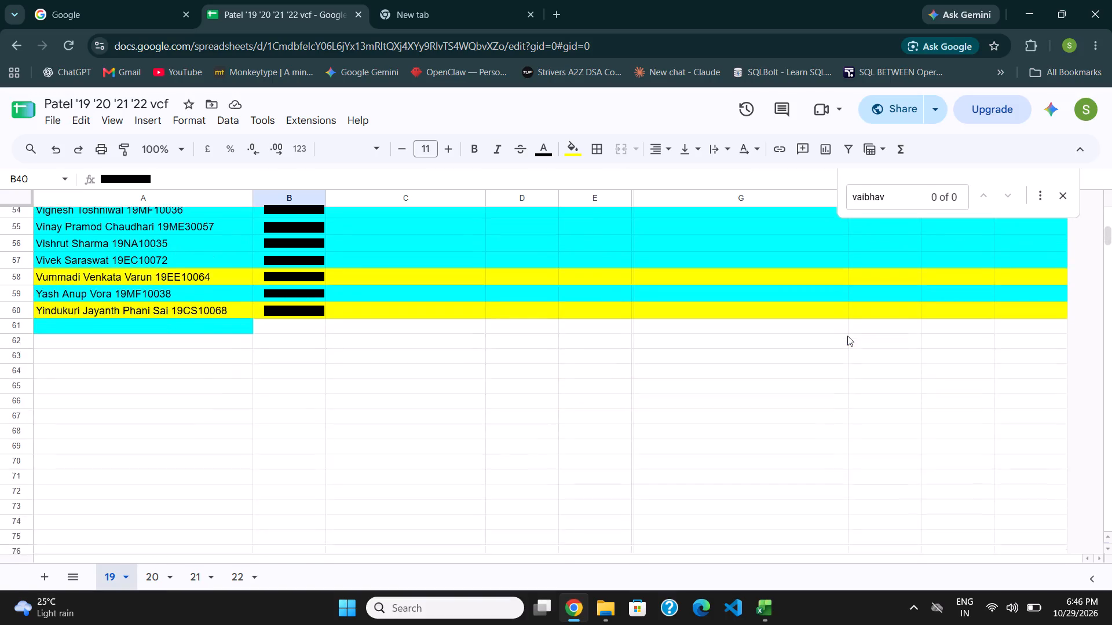
scroll(847, 336, "down", 2)
scroll(847, 336, "right", 2)
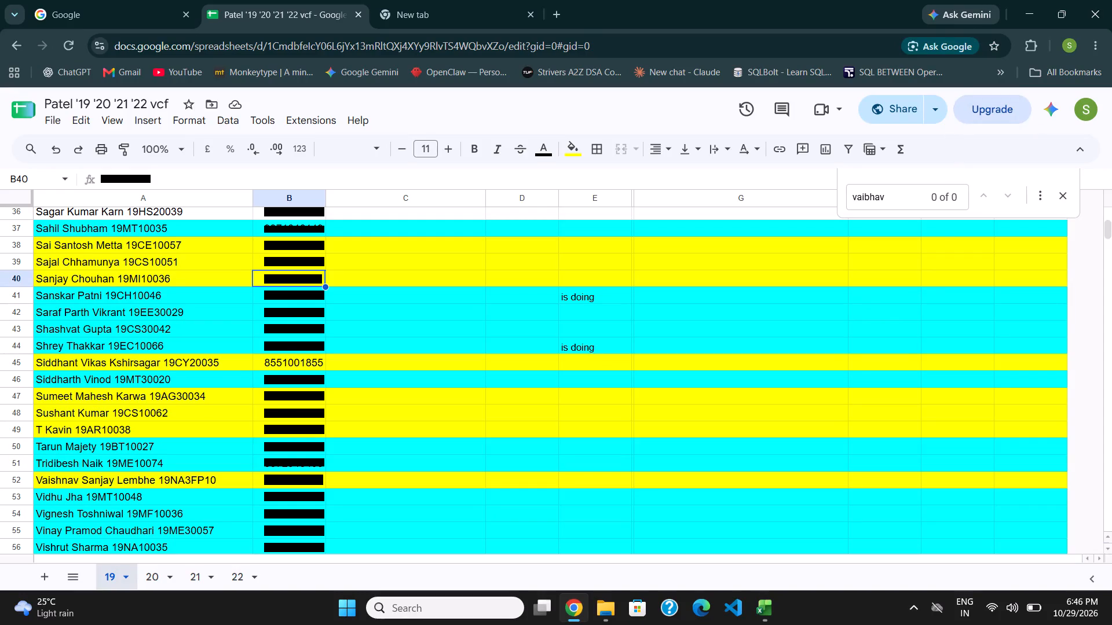
Search for the contact's surname instead, starting on sheet 19 and checking sheets 20, 21 and 22.
left_click_drag(917, 194, 730, 229)
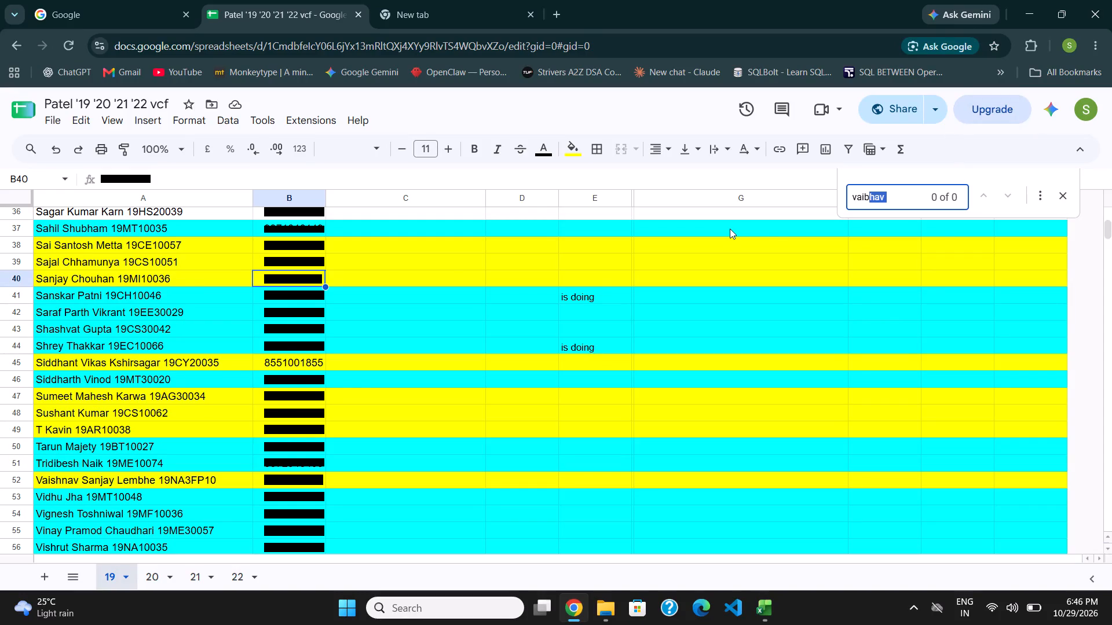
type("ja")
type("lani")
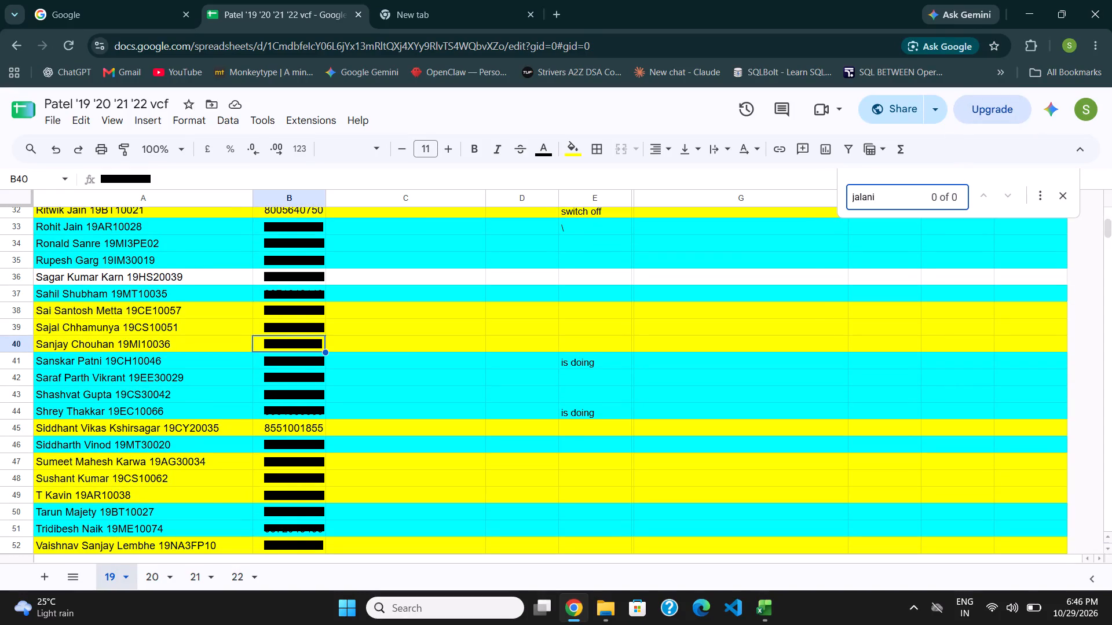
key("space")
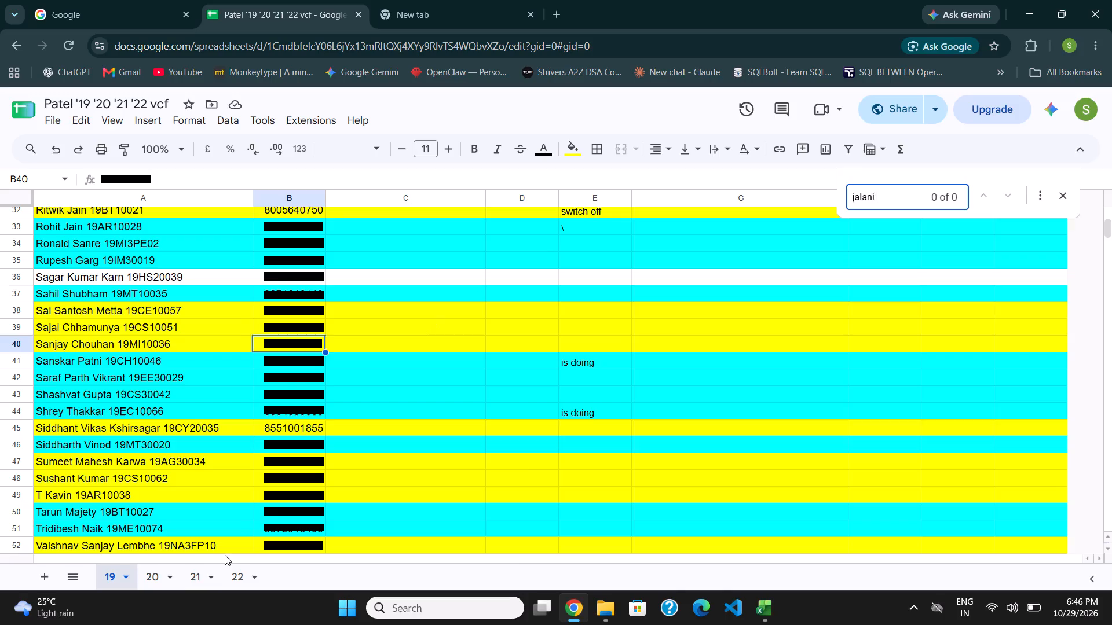
left_click(156, 572)
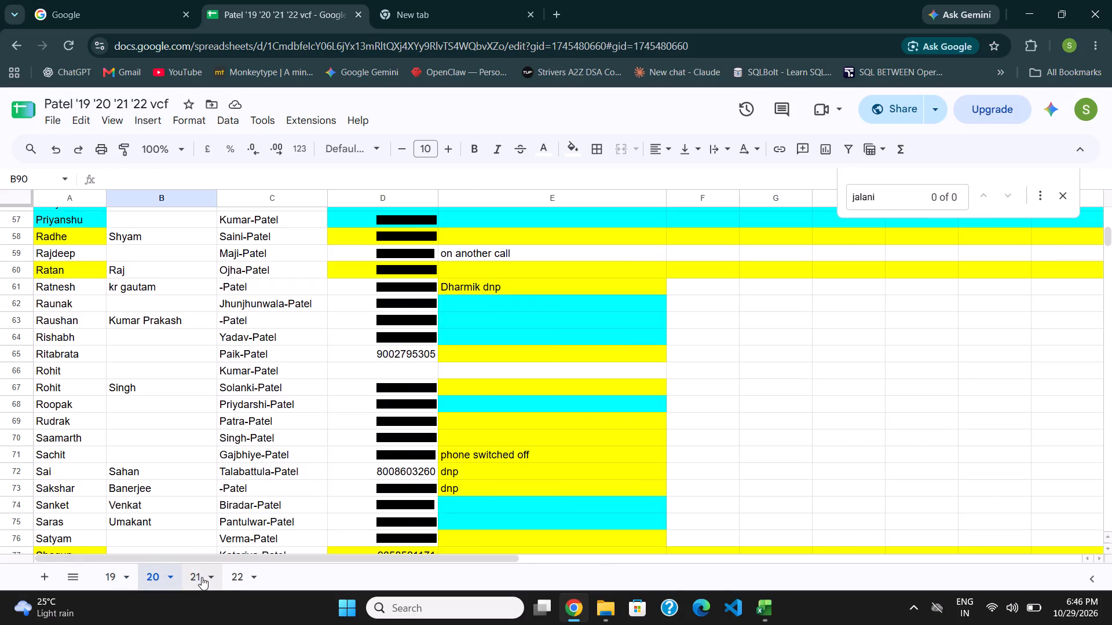
left_click(202, 577)
left_click(239, 577)
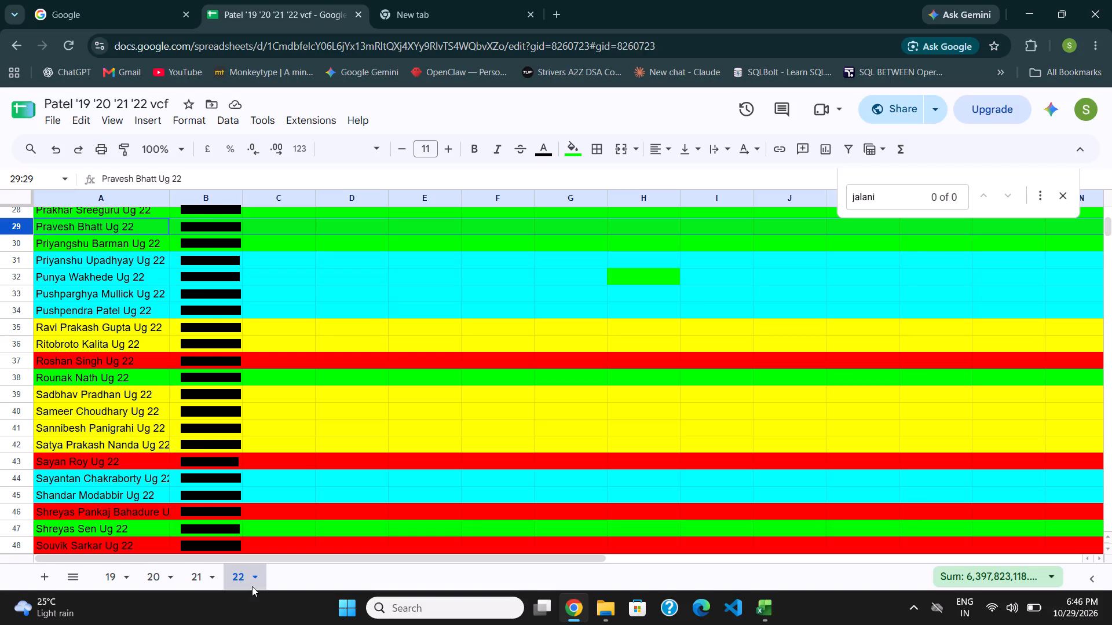
left_click(197, 578)
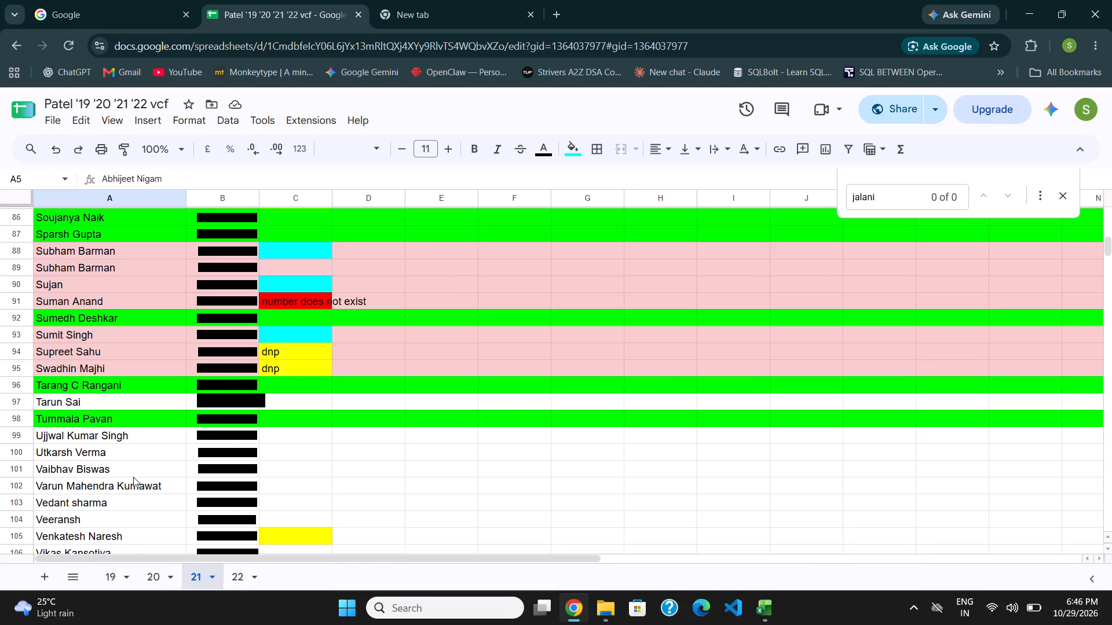
scroll(153, 444, "down", 4)
scroll(153, 444, "up", 2)
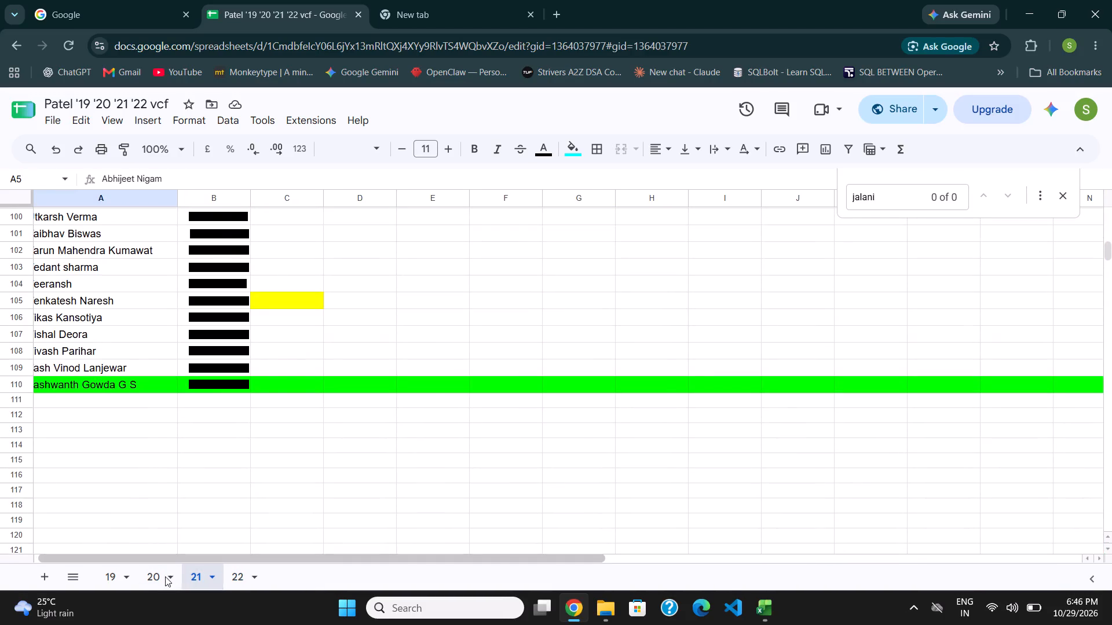
Look through sheet 20's whole contact list for the row with this contact's first name and surname.
left_click(160, 575)
scroll(198, 434, "down", 3)
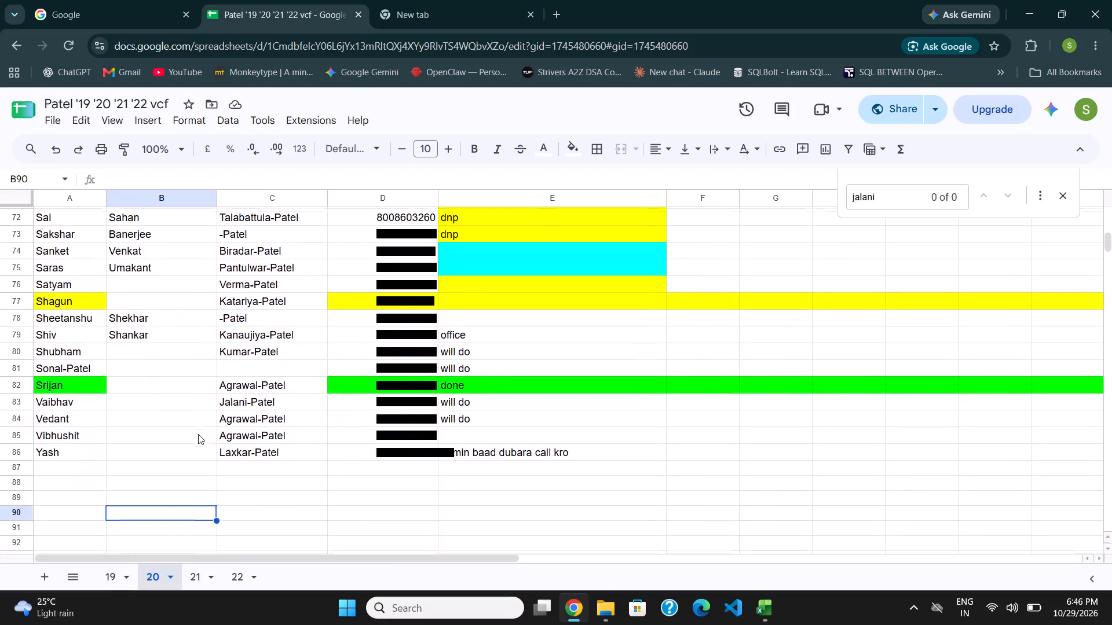
scroll(198, 434, "down", 1)
scroll(198, 434, "up", 1)
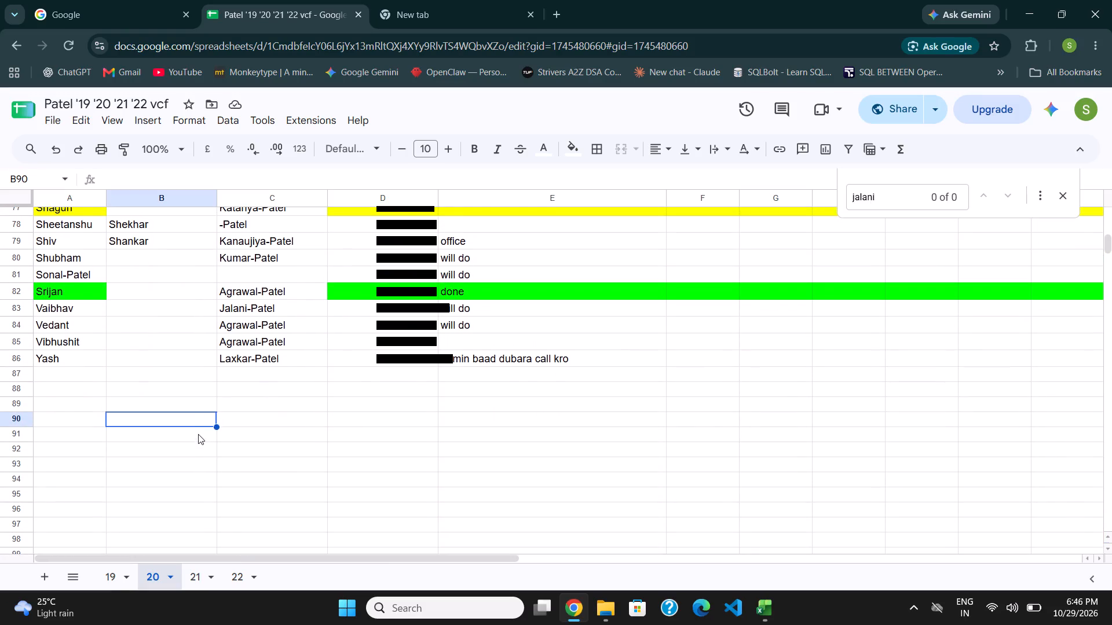
scroll(261, 311, "up", 2)
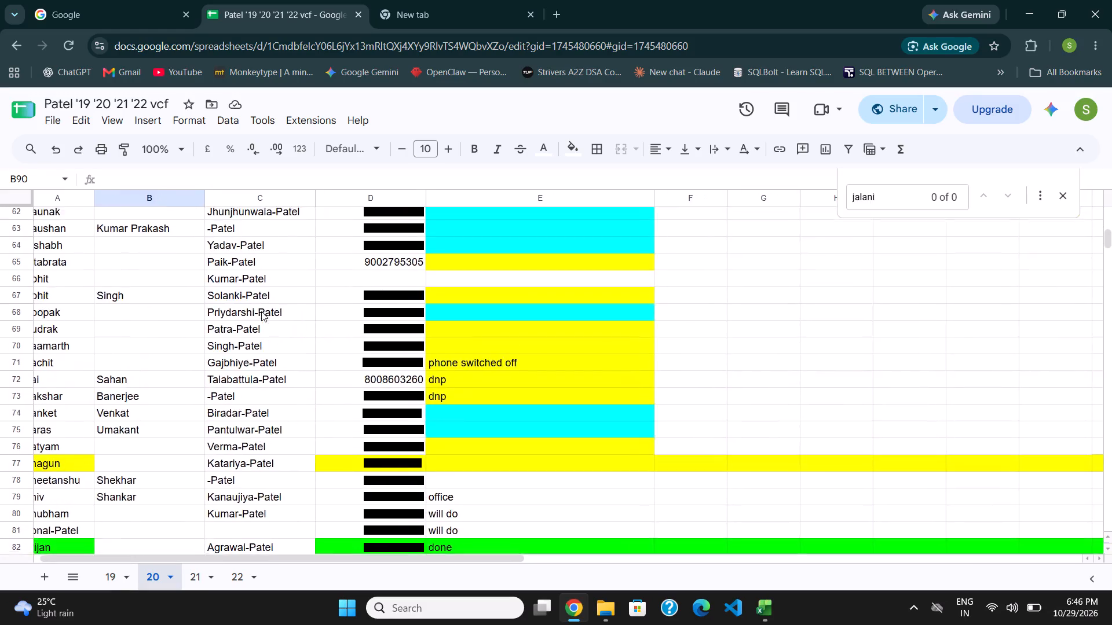
scroll(261, 311, "up", 10)
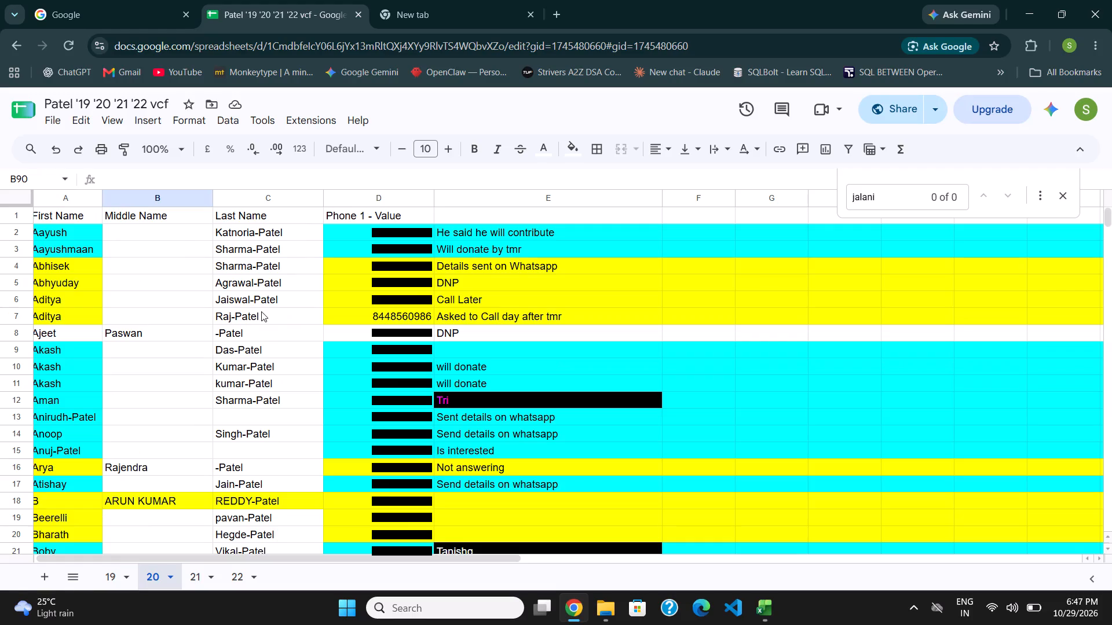
scroll(261, 311, "down", 4)
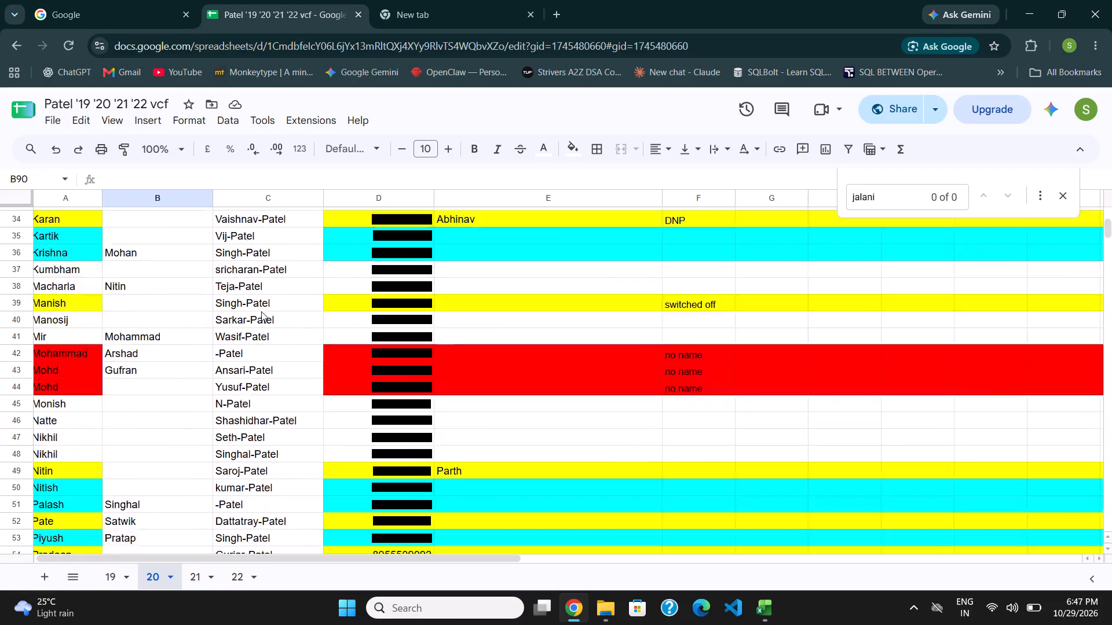
scroll(261, 311, "down", 7)
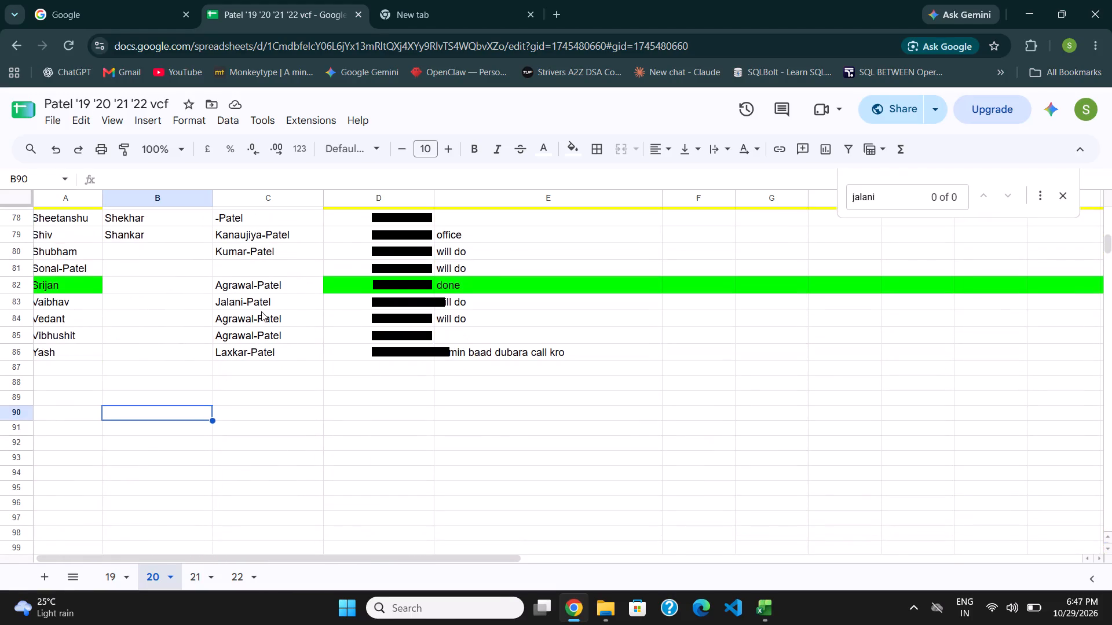
scroll(261, 311, "right", 1)
scroll(261, 311, "up", 1)
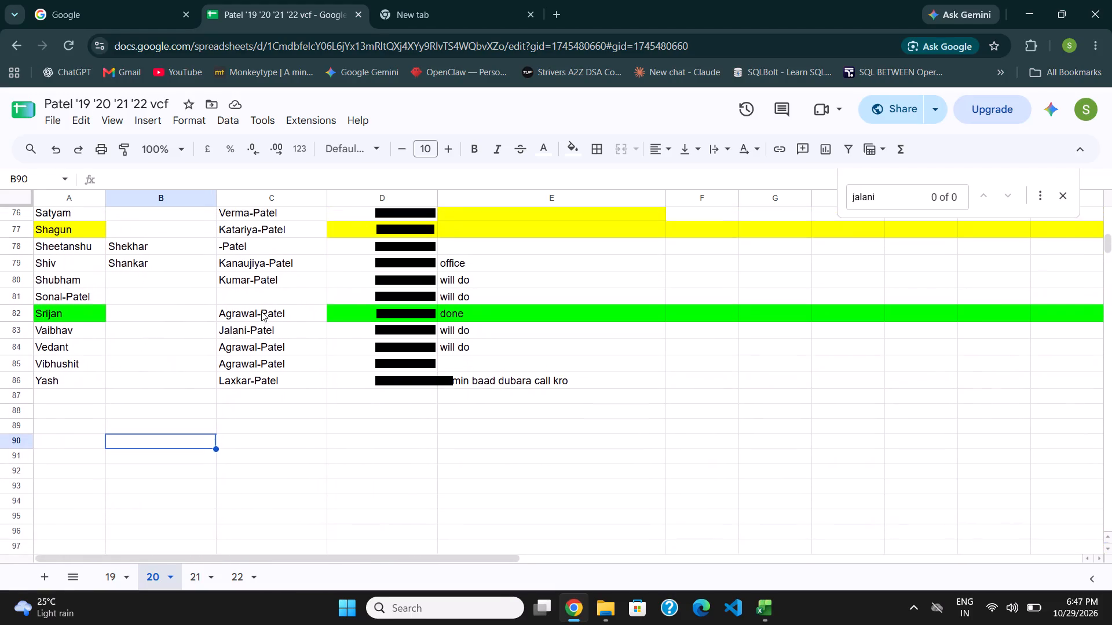
Switch from the contact spreadsheet to the already open Google home page.
scroll(261, 311, "up", 1)
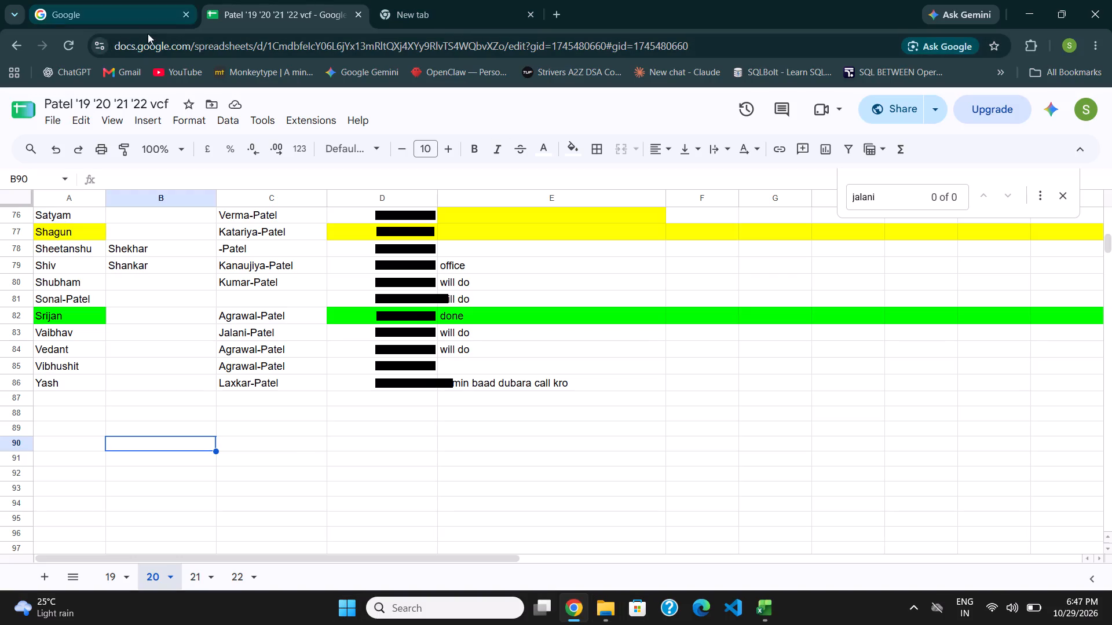
left_click(140, 16)
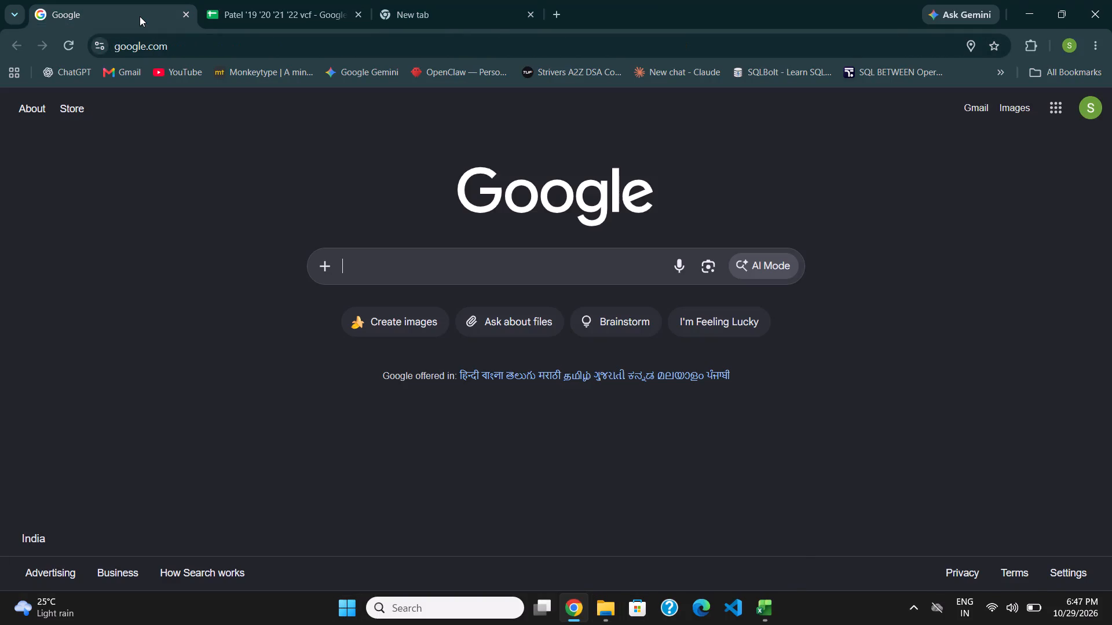
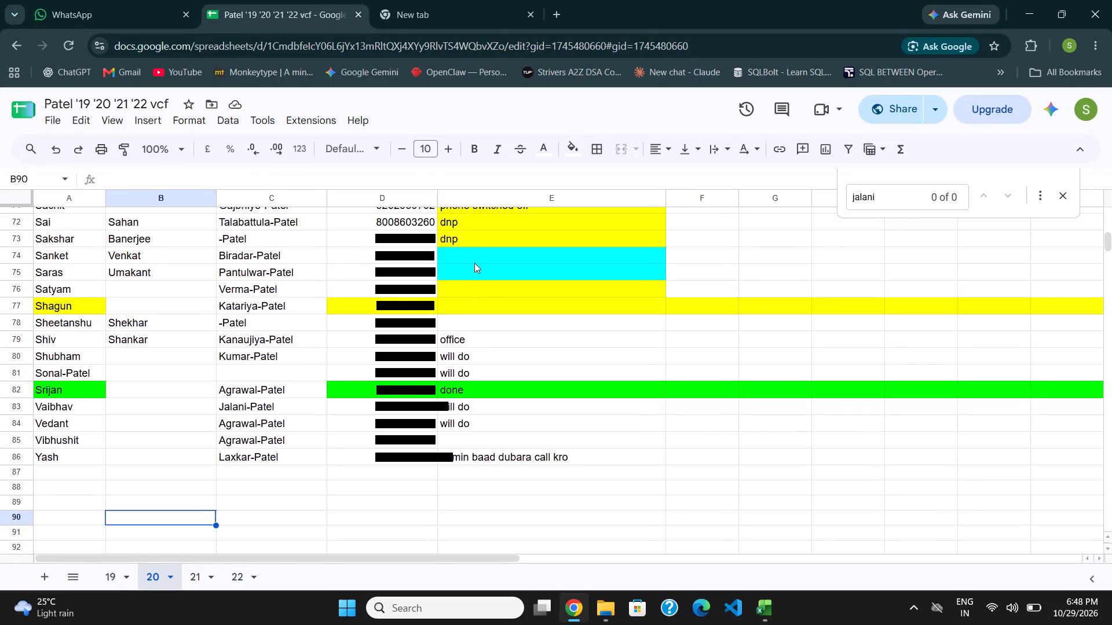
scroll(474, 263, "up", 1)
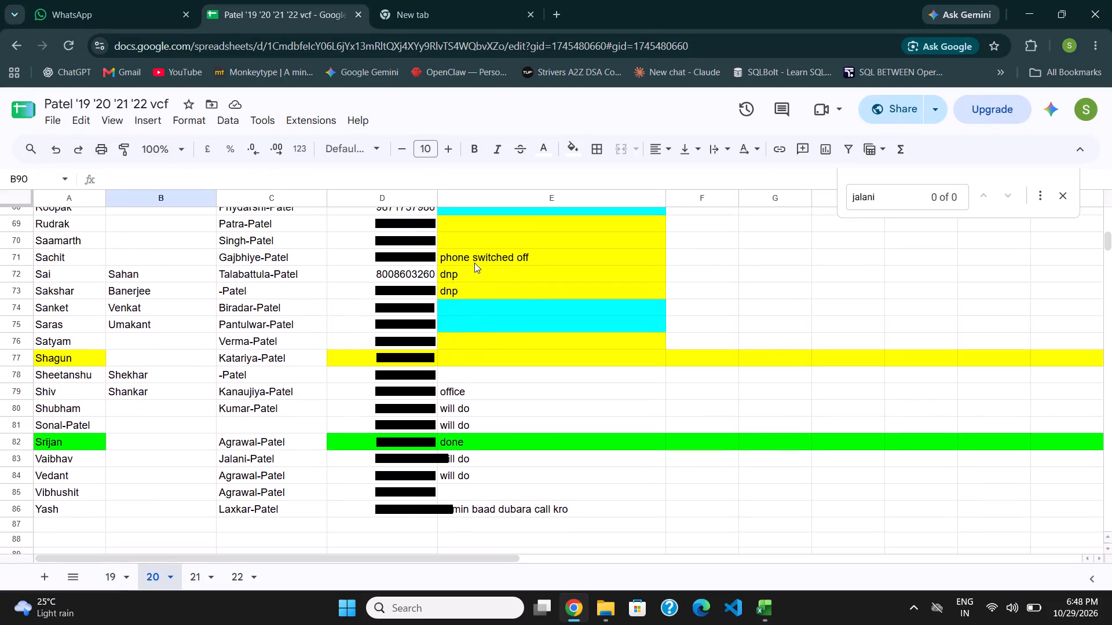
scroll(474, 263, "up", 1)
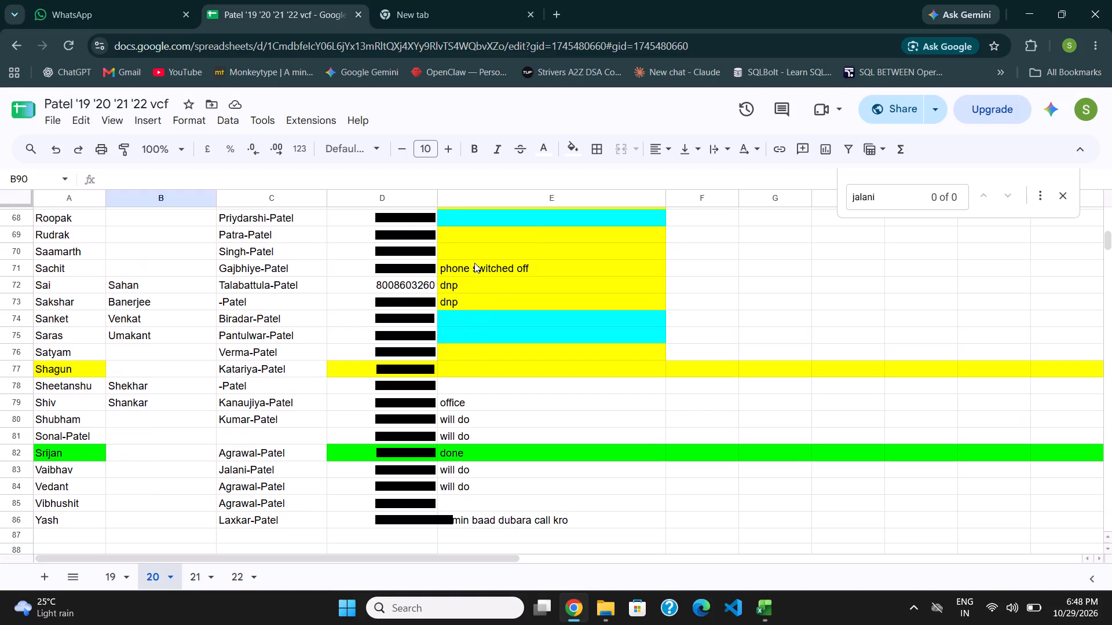
Go back over sheet 20's contact list, from its first rows to its end, checking for the searched contact's row.
scroll(474, 263, "up", 3)
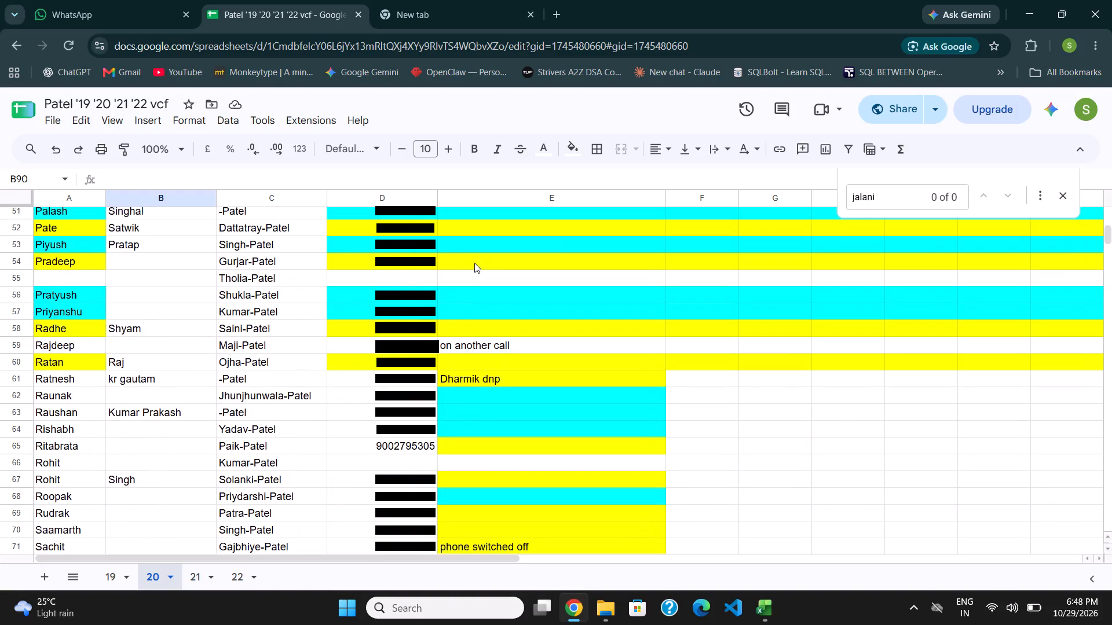
scroll(474, 263, "up", 3)
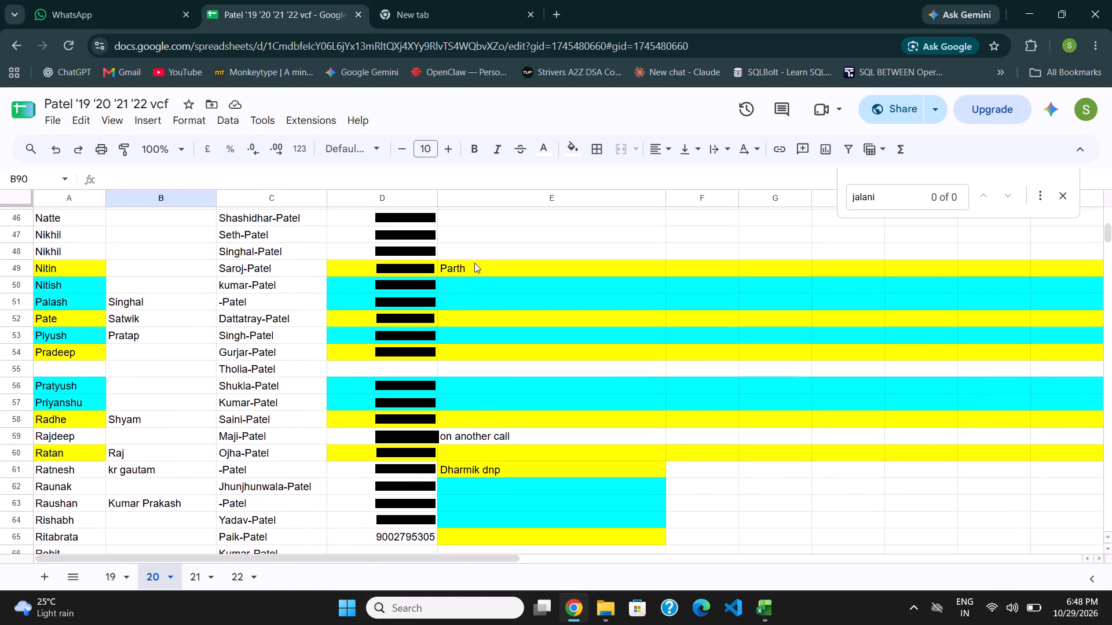
scroll(474, 263, "up", 6)
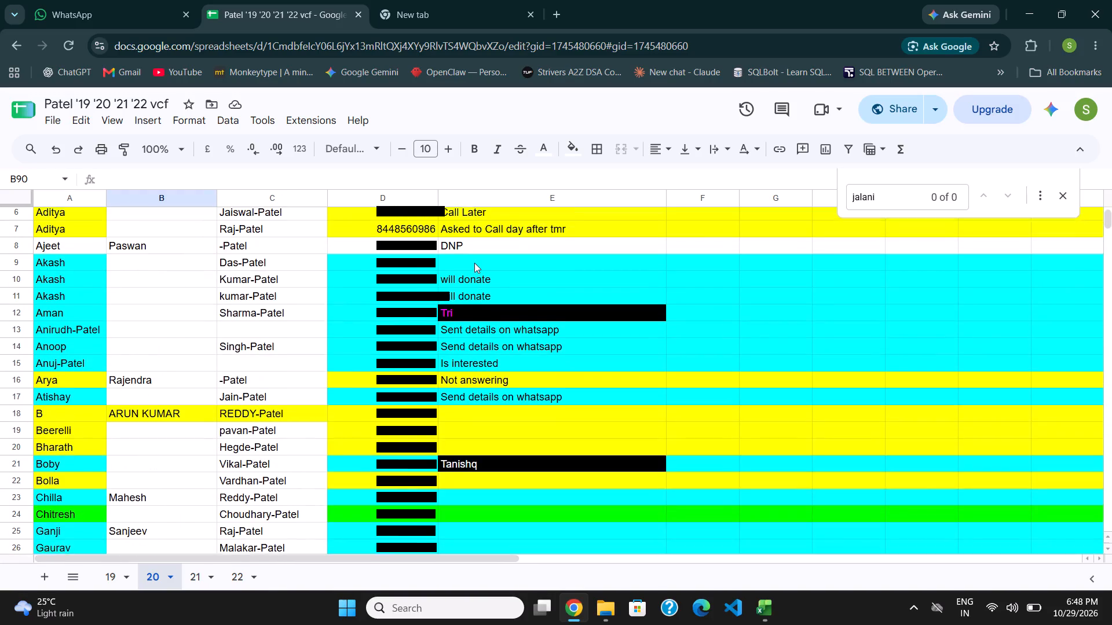
scroll(474, 263, "up", 1)
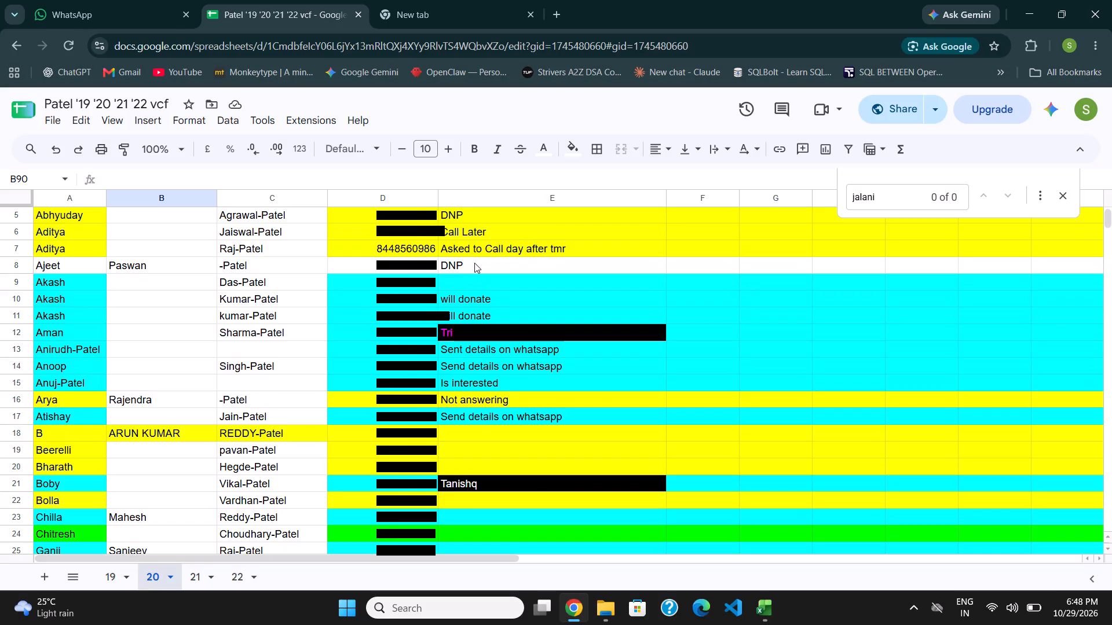
scroll(474, 263, "up", 1)
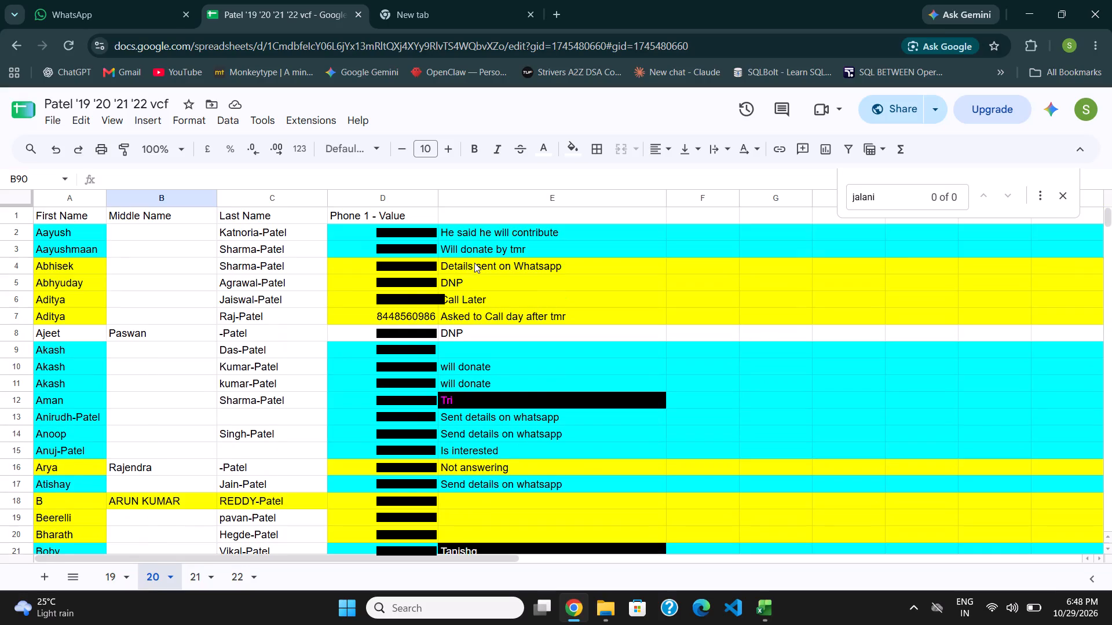
scroll(474, 263, "up", 1)
scroll(474, 263, "down", 13)
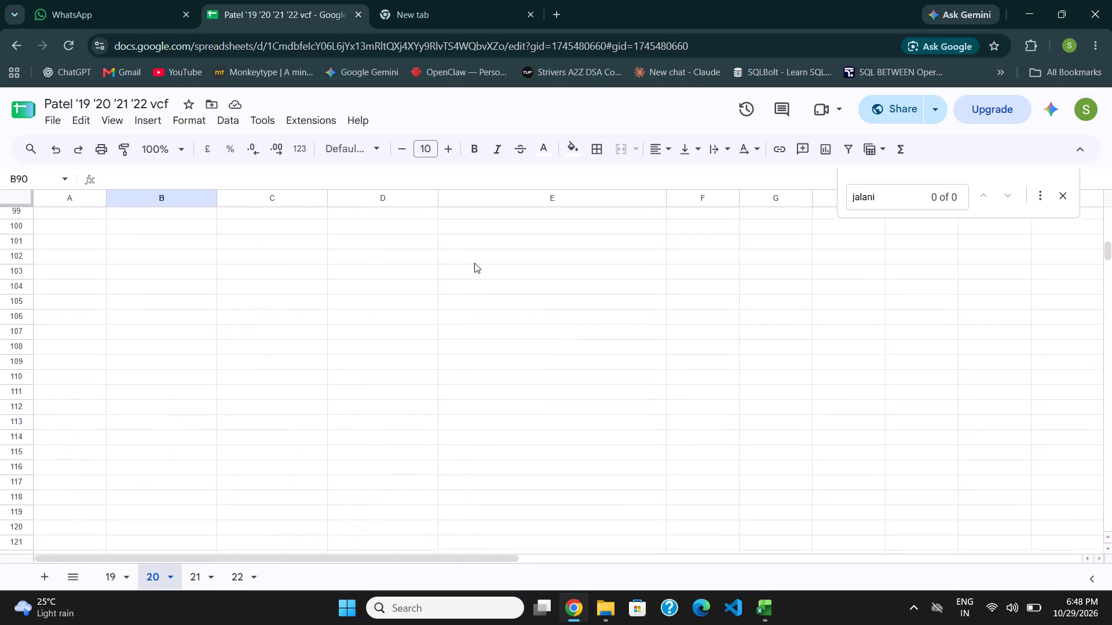
scroll(474, 263, "up", 6)
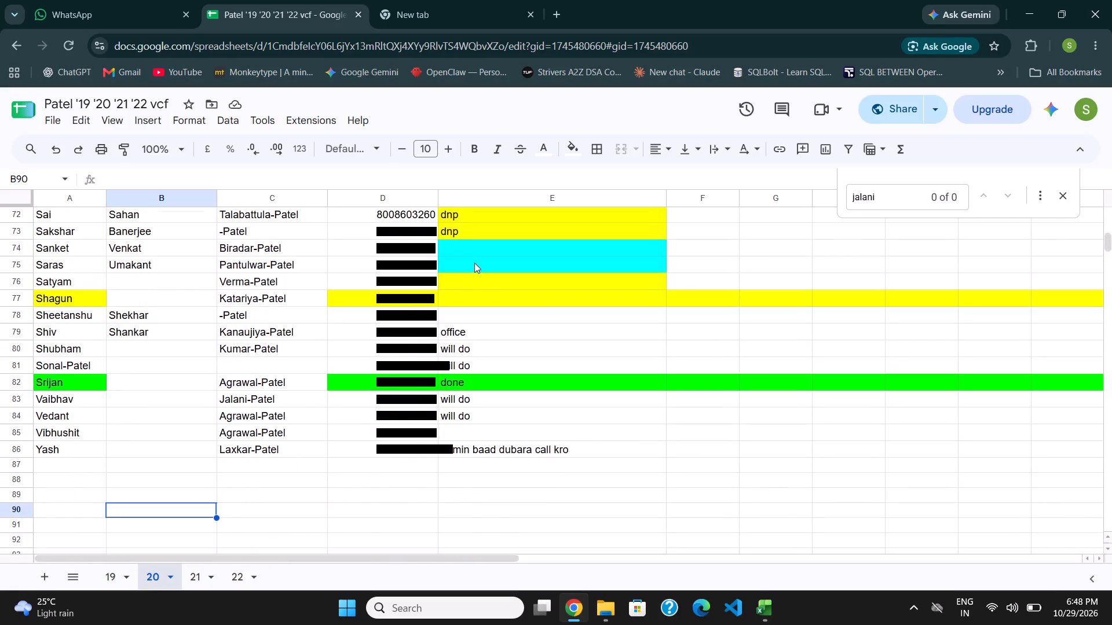
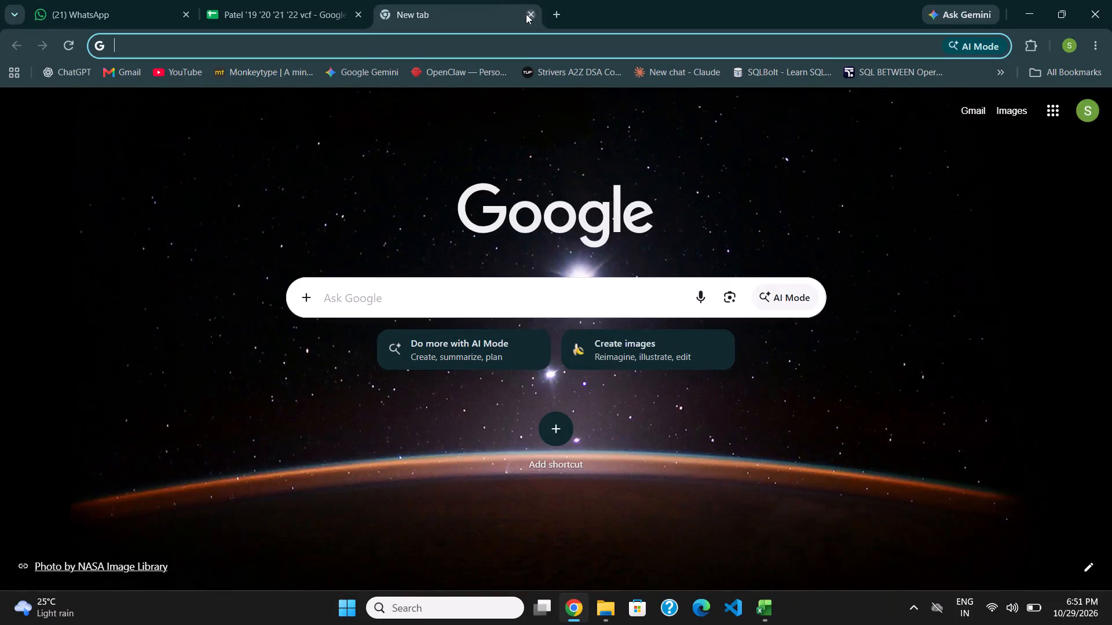
Close the blank new browser tab to return to the contact spreadsheet.
left_click(526, 14)
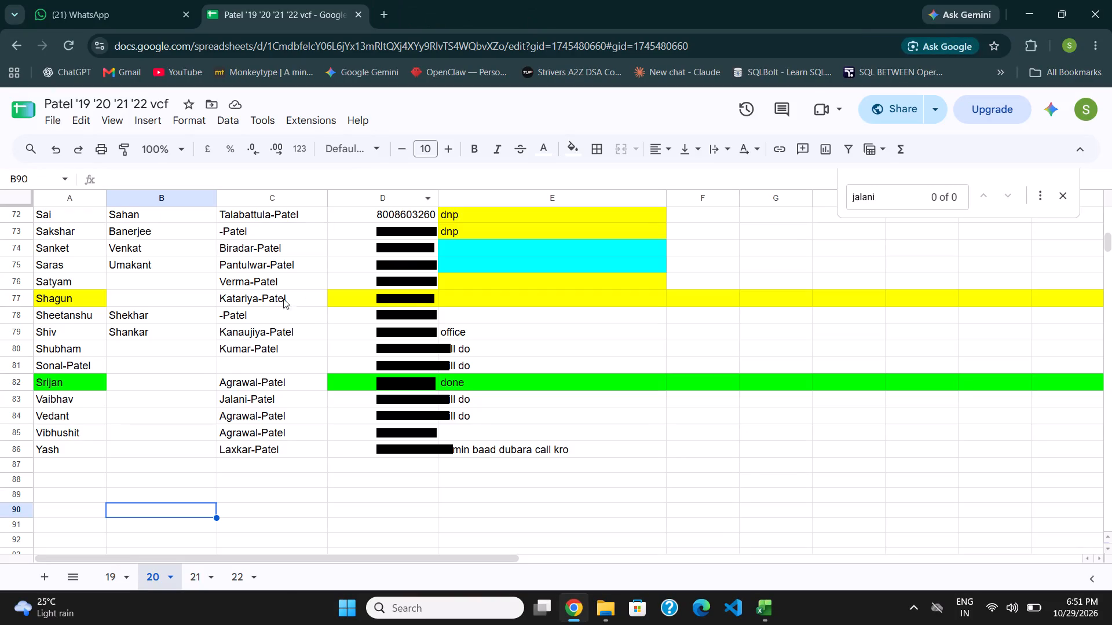
Fill the two uncoloured cells of row 82 on sheet 20, C82 and B82, with green to match the rest of the row.
left_click(239, 388)
left_click(188, 381)
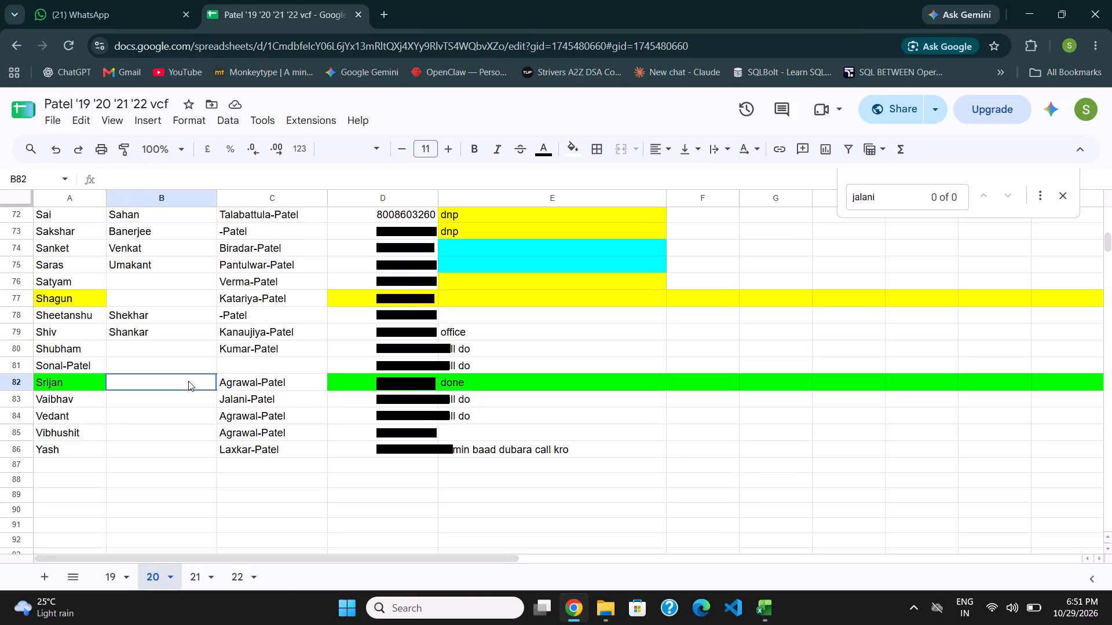
left_click(363, 382)
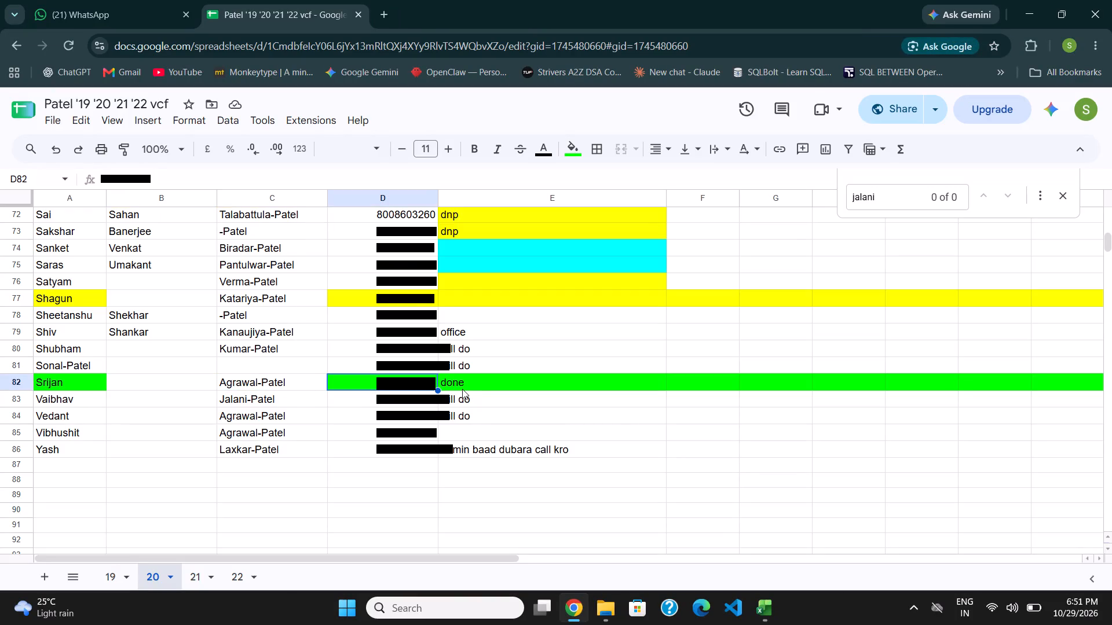
left_click(462, 389)
left_click(305, 377)
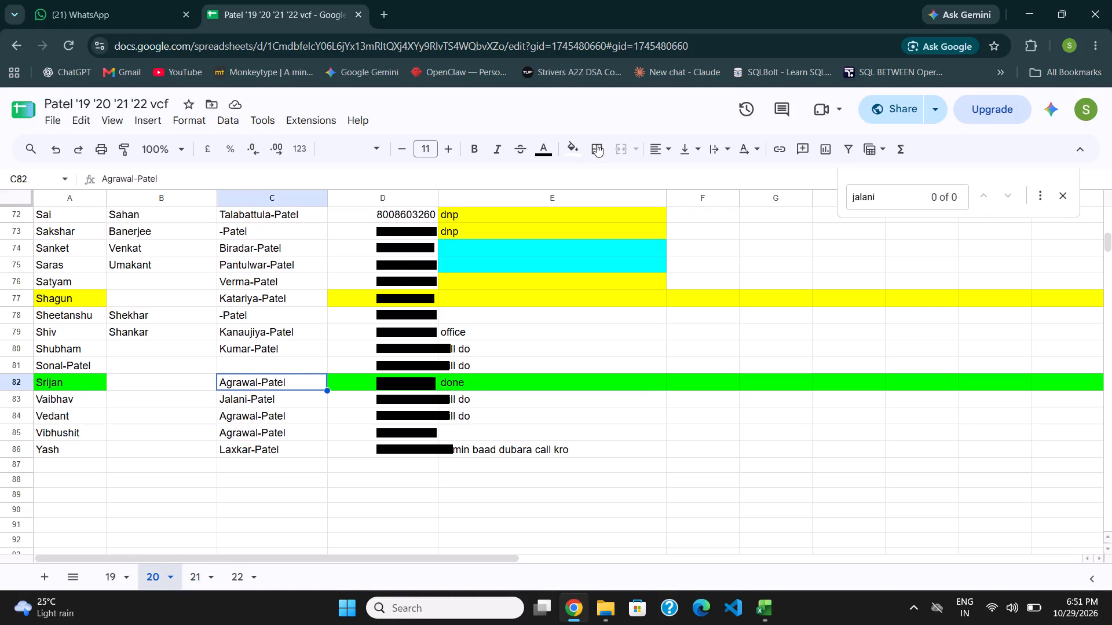
left_click(573, 146)
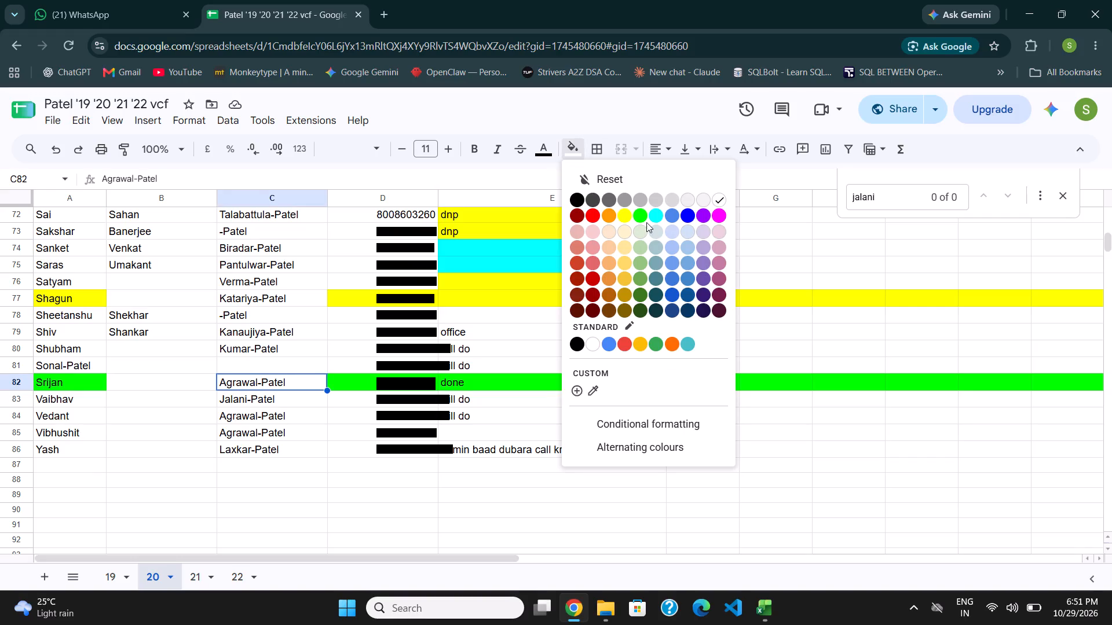
left_click(641, 216)
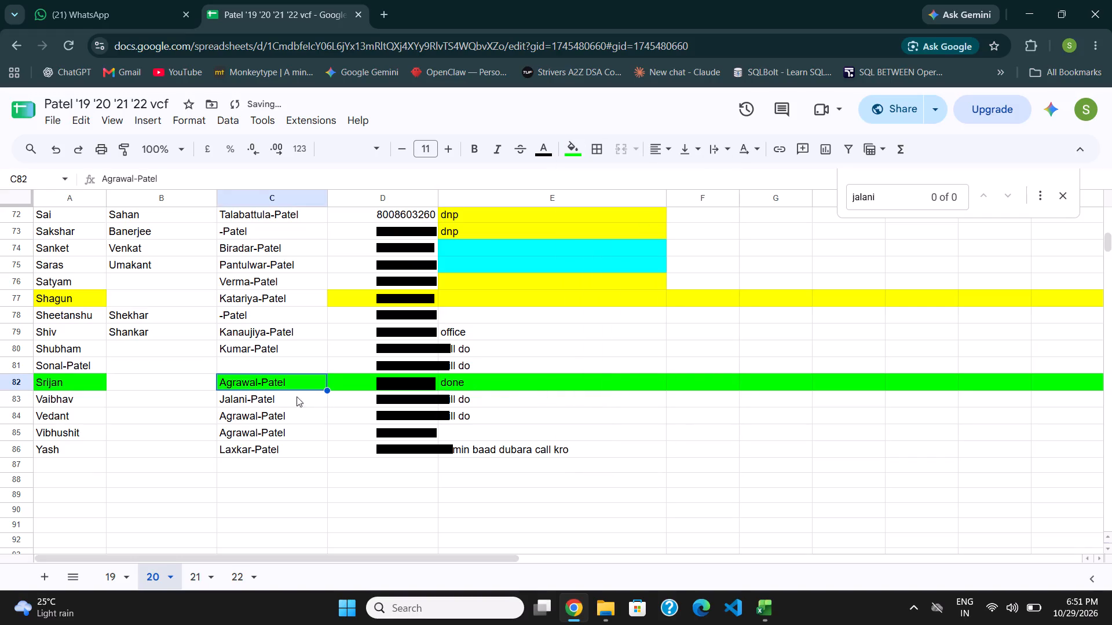
left_click(185, 374)
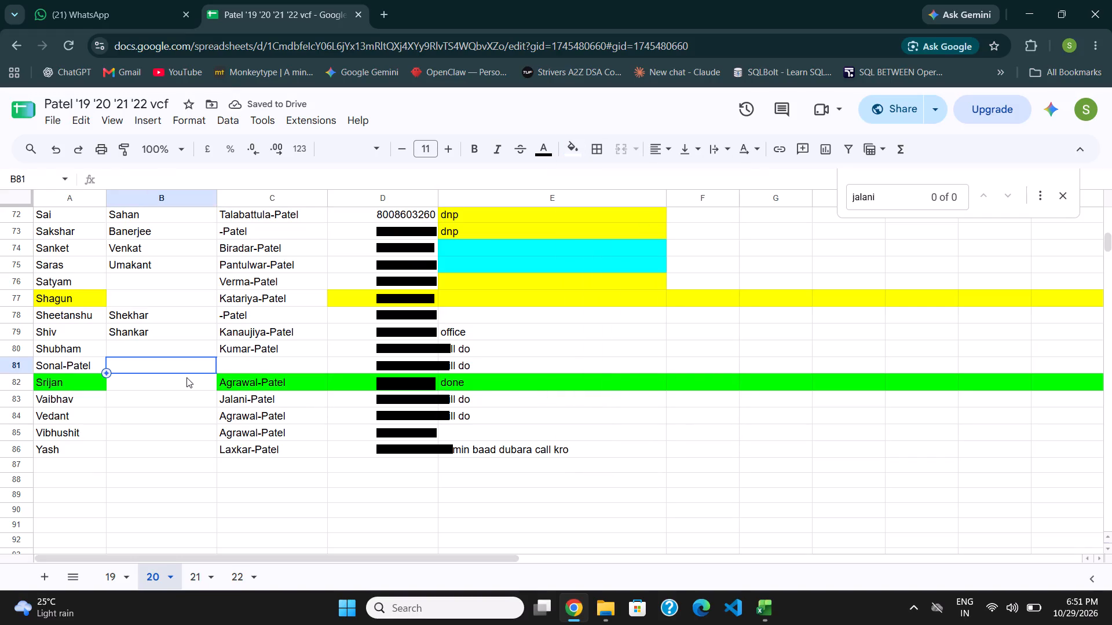
left_click(186, 377)
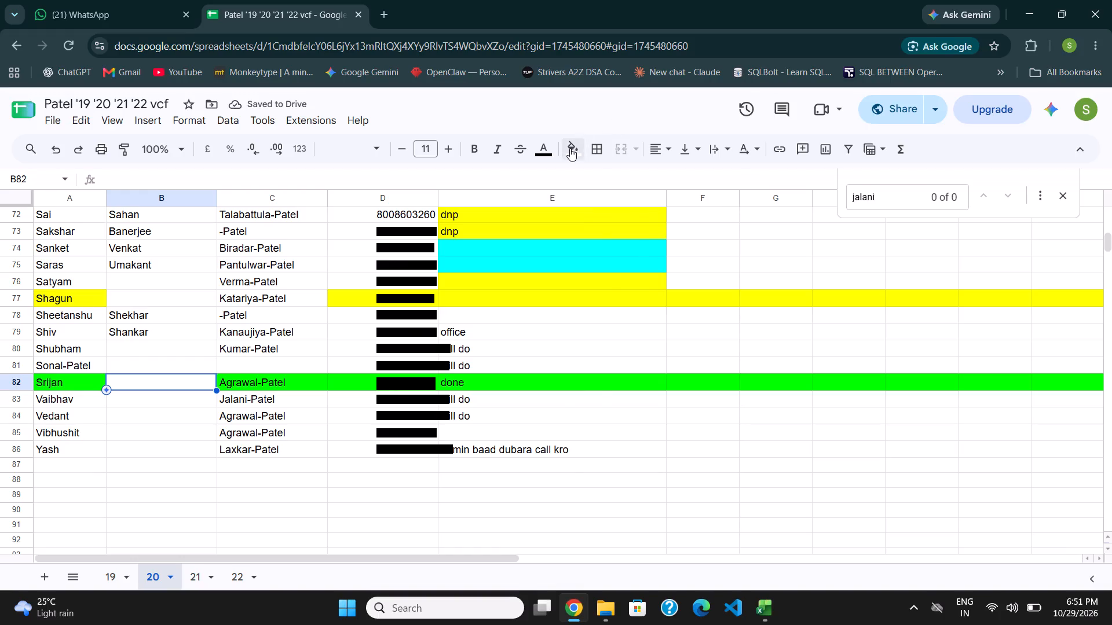
left_click(569, 148)
left_click(645, 214)
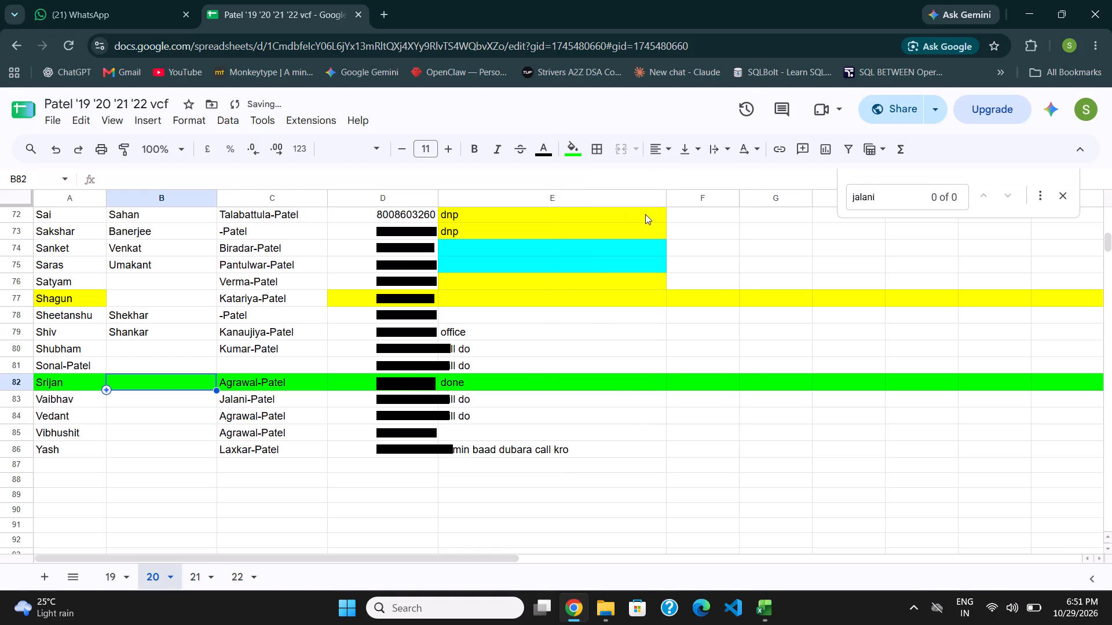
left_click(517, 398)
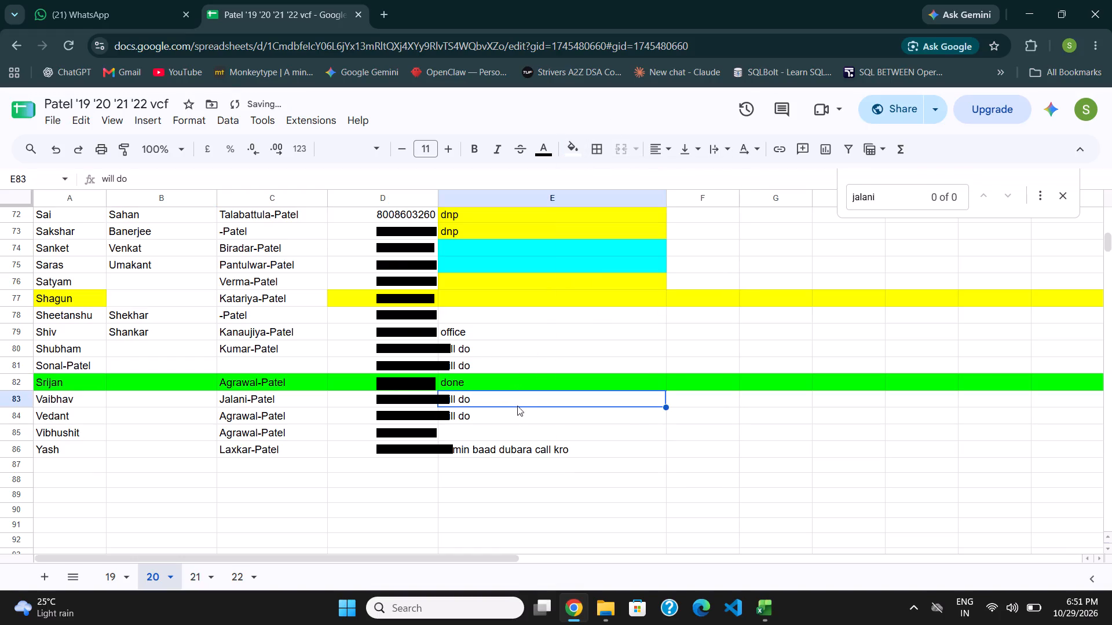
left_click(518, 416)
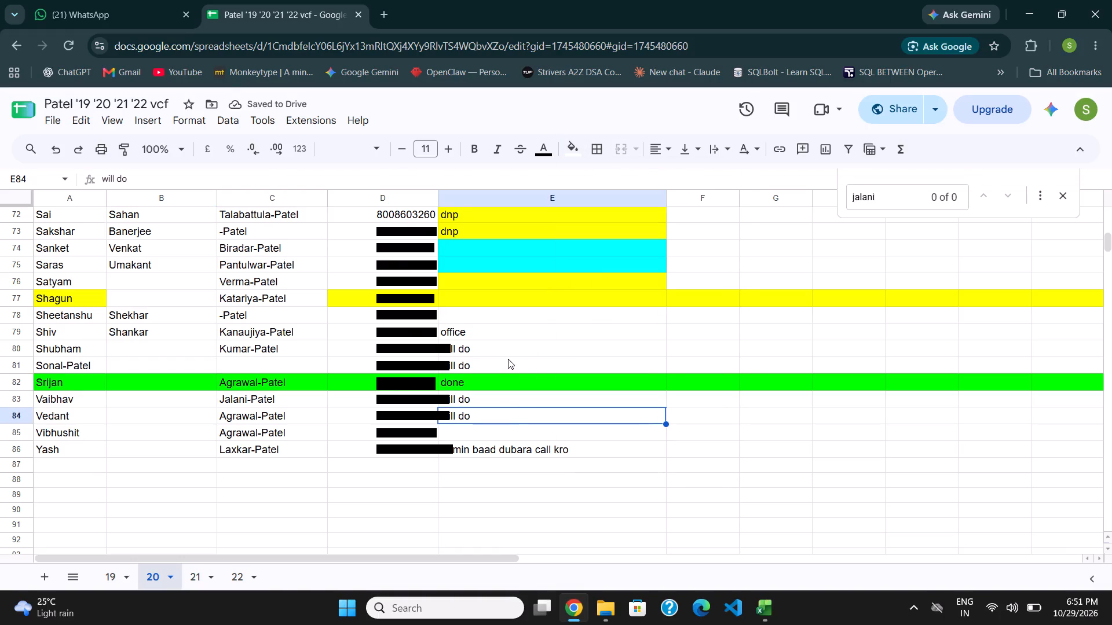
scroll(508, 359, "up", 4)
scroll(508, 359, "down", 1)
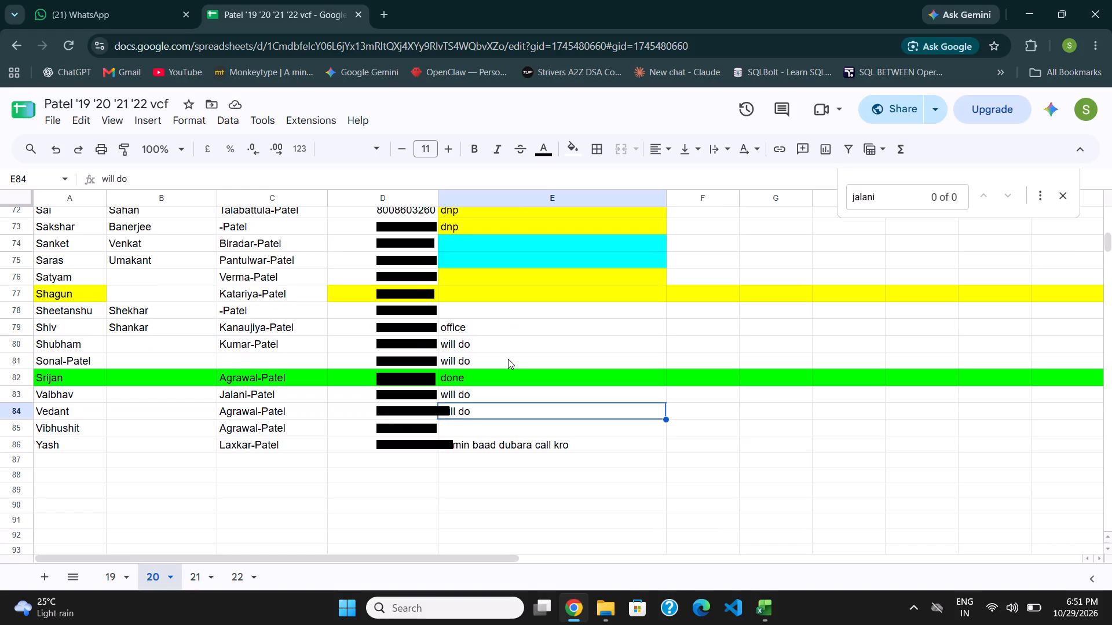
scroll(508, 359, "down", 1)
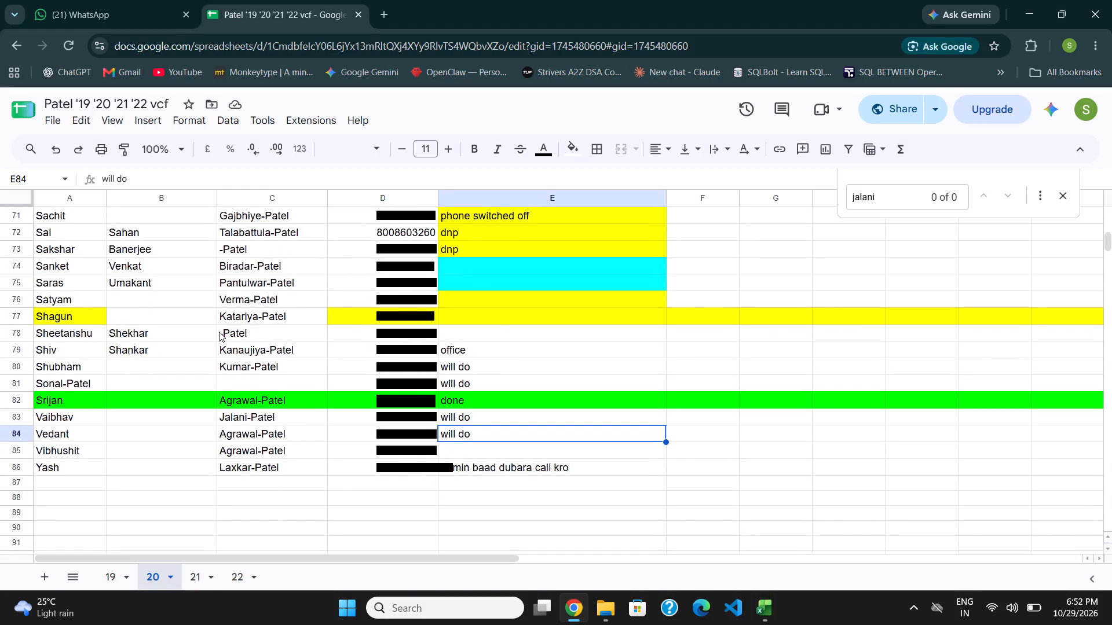
Narrow column B on sheet 20 to about the same width as column A.
left_click_drag(217, 196, 185, 192)
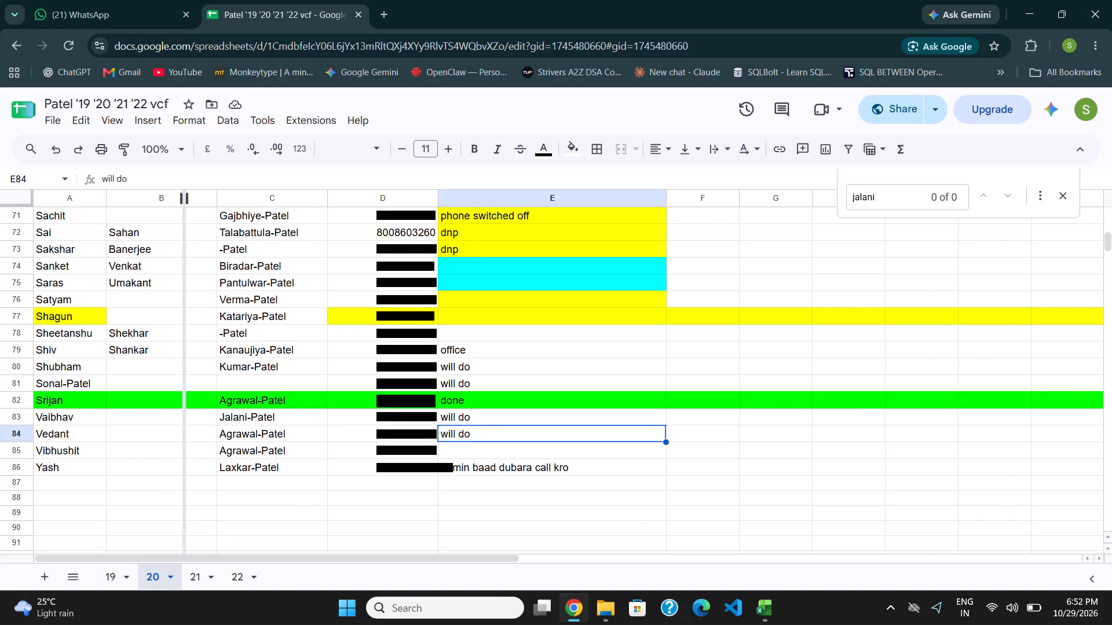
left_click_drag(185, 192, 184, 192)
left_click_drag(184, 194, 179, 193)
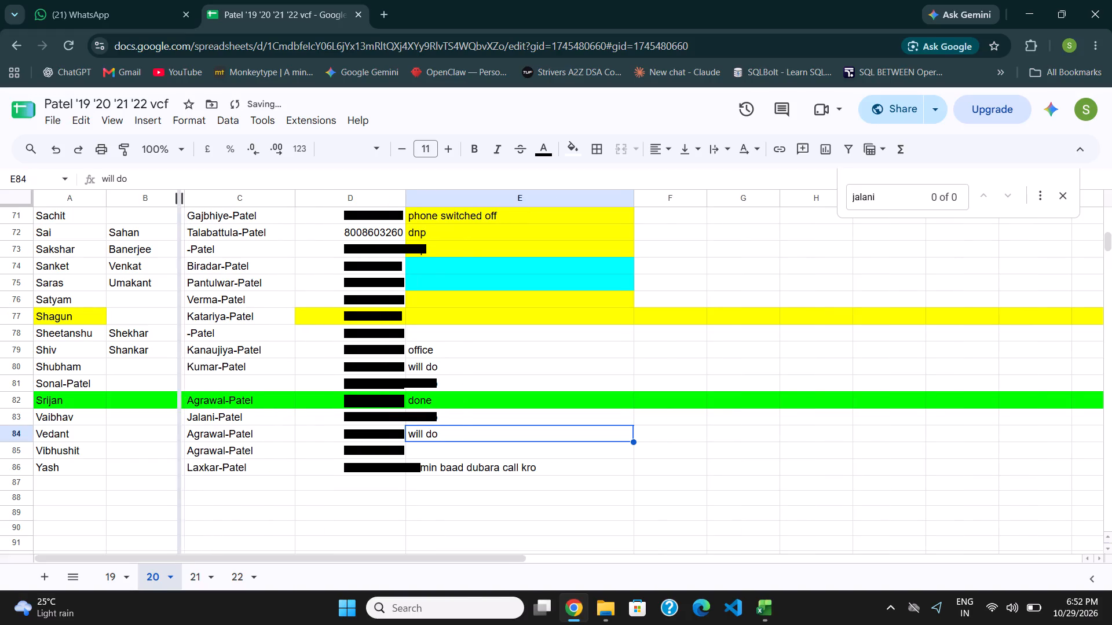
left_click_drag(179, 193, 178, 193)
scroll(172, 260, "up", 3)
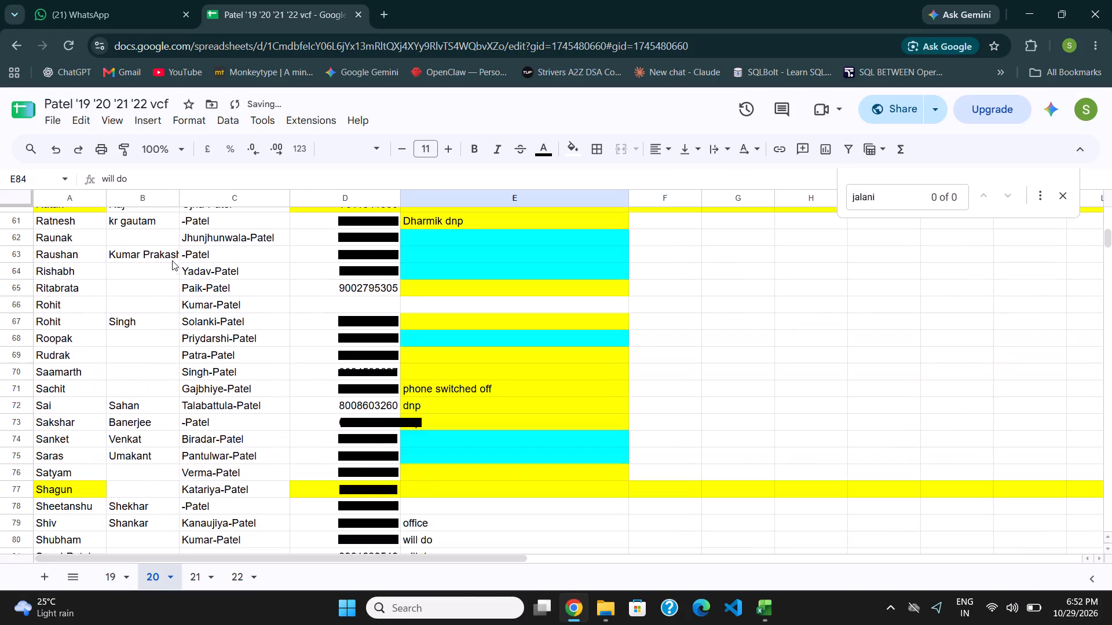
Review sheet 20's contact list from around row 80 back up to its first rows, checking row colours and call notes.
scroll(172, 260, "up", 5)
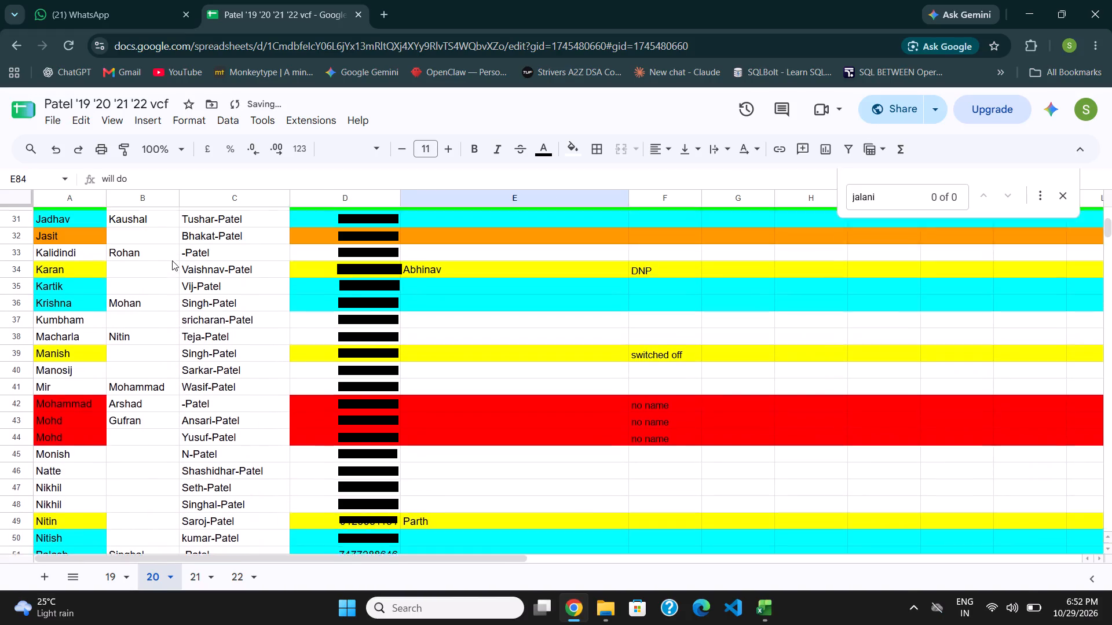
scroll(172, 260, "up", 3)
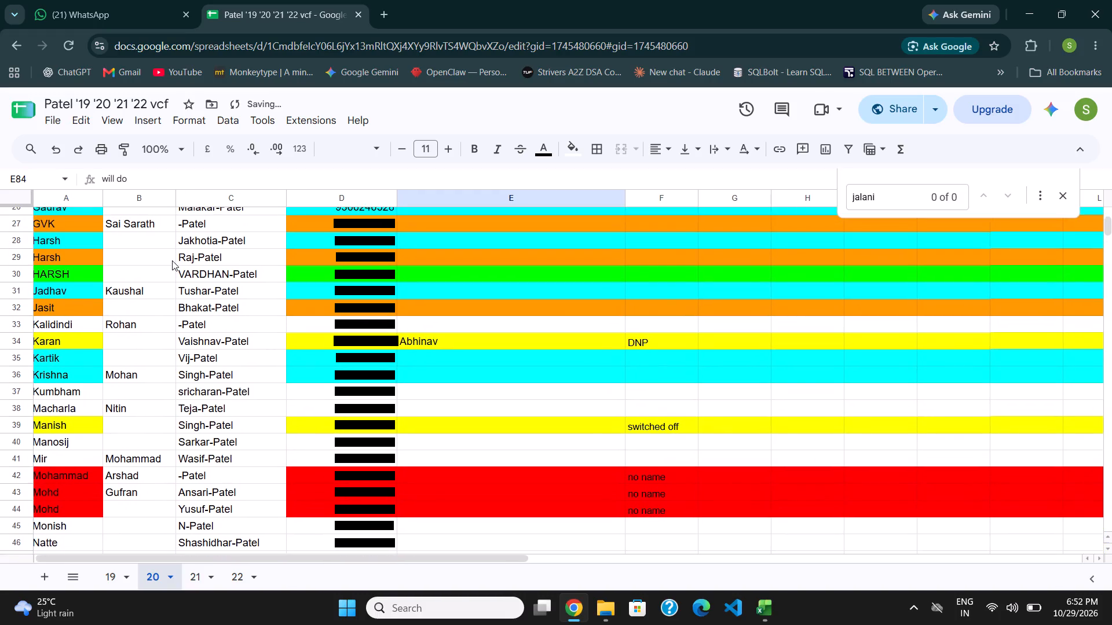
scroll(172, 260, "up", 2)
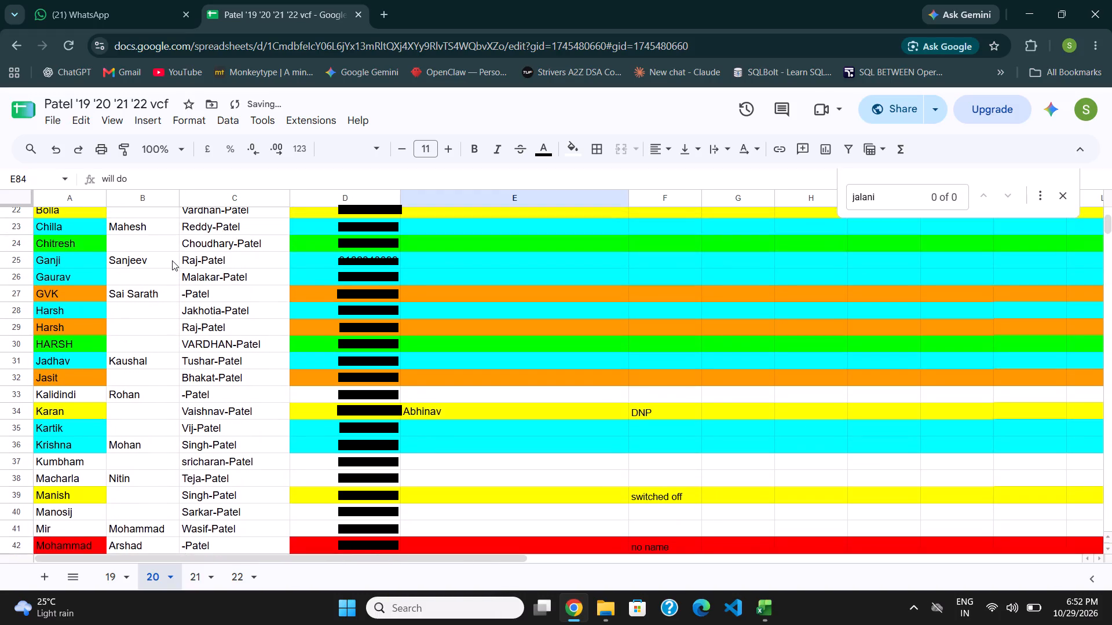
scroll(172, 260, "up", 4)
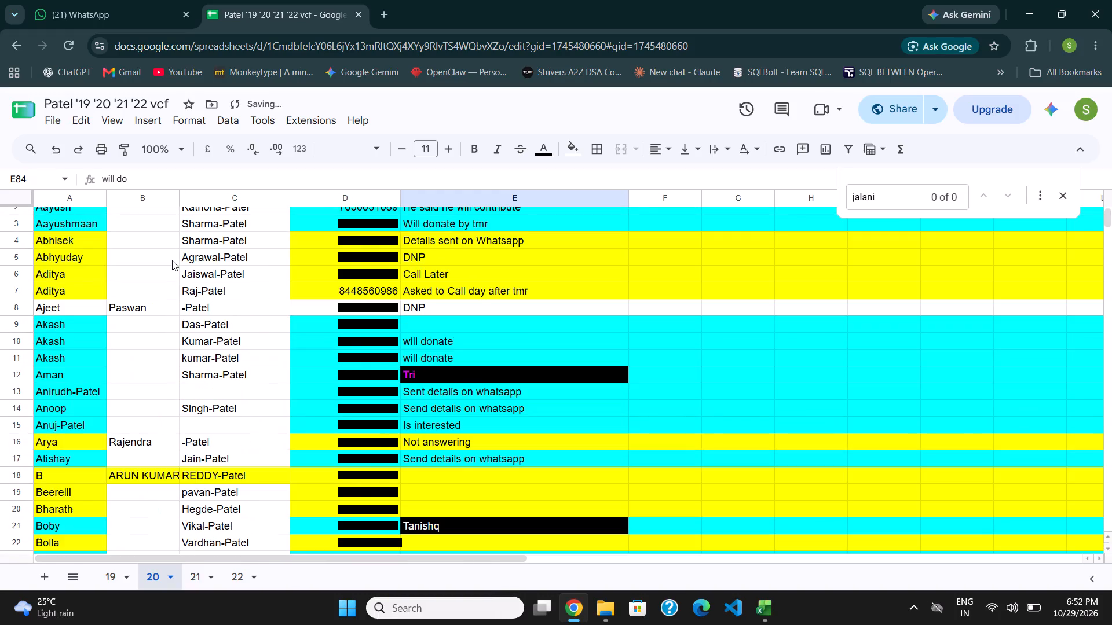
scroll(172, 260, "up", 1)
Examine sheet 20's rows from about 34 to 81, comparing the partly coloured rows' note cells with the fully coloured rows.
scroll(172, 260, "down", 8)
scroll(172, 260, "right", 1)
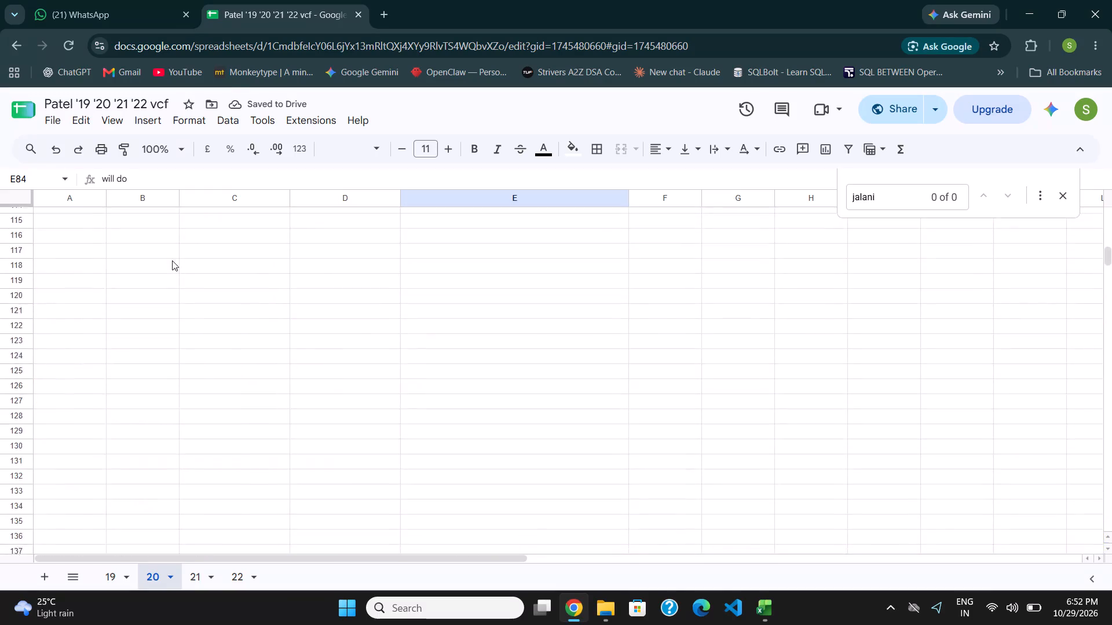
scroll(172, 260, "right", 1)
scroll(172, 260, "down", 1)
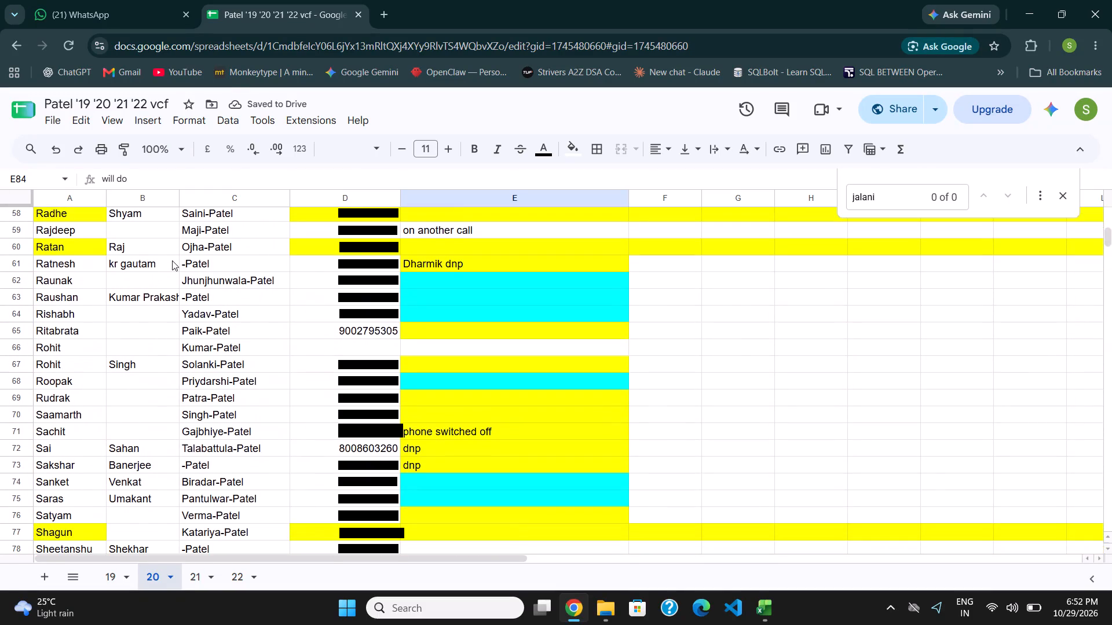
scroll(172, 260, "down", 2)
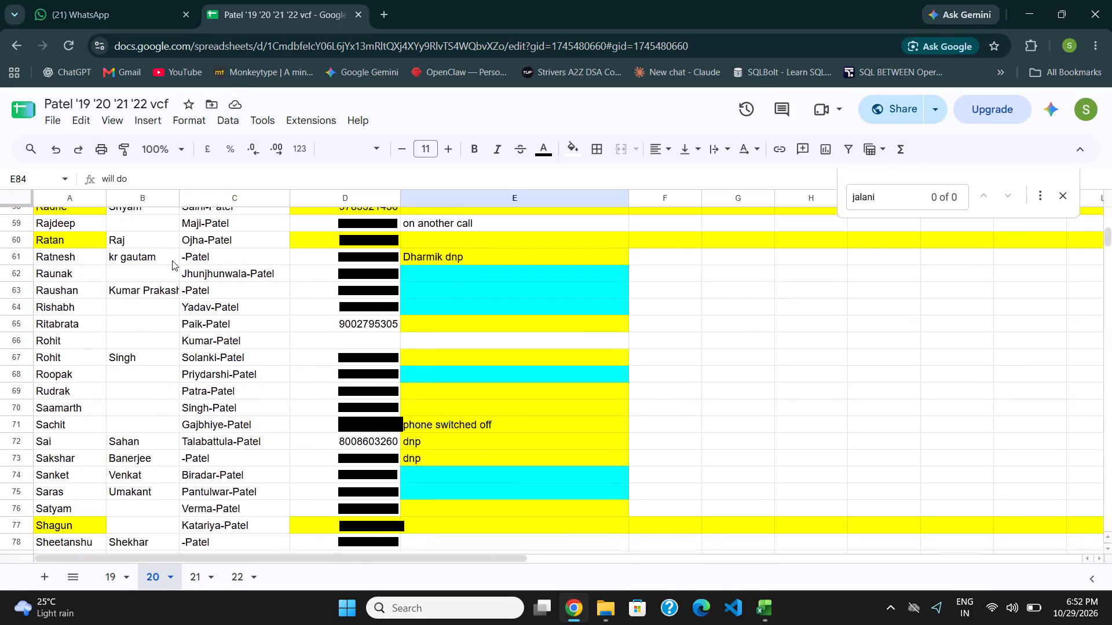
scroll(172, 260, "down", 1)
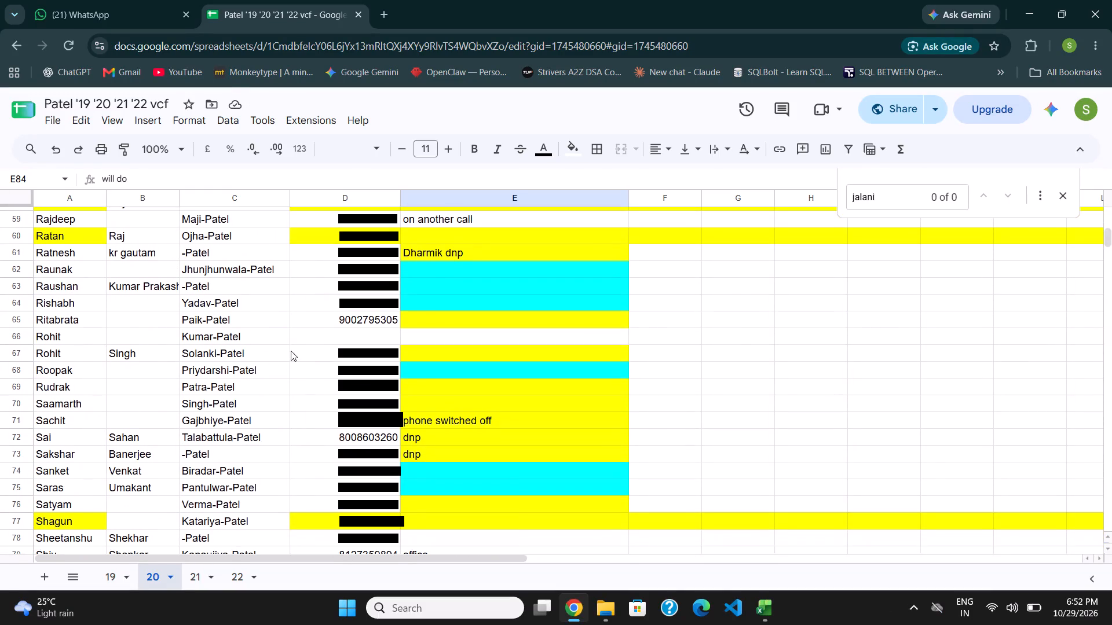
scroll(398, 376, "down", 1)
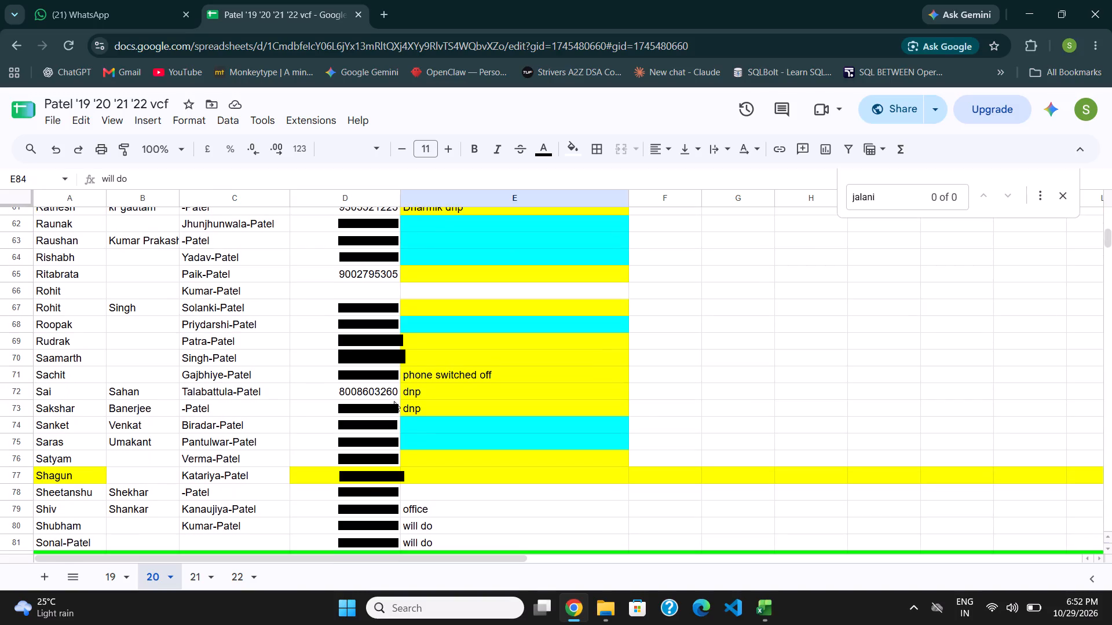
left_click(430, 413)
left_click(438, 425)
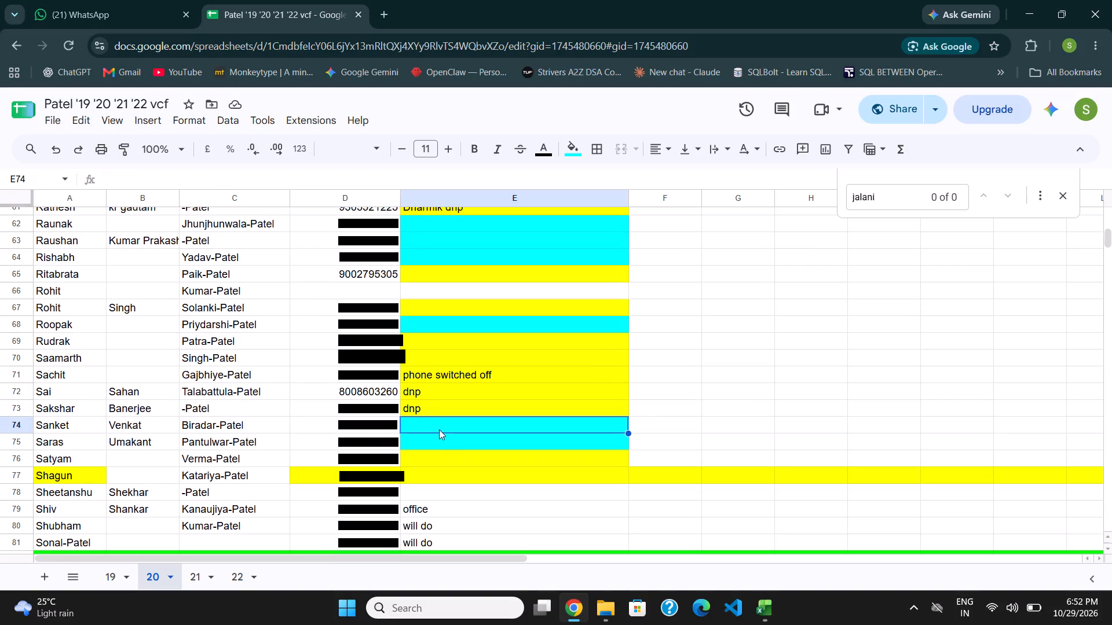
left_click(442, 438)
scroll(442, 438, "up", 4)
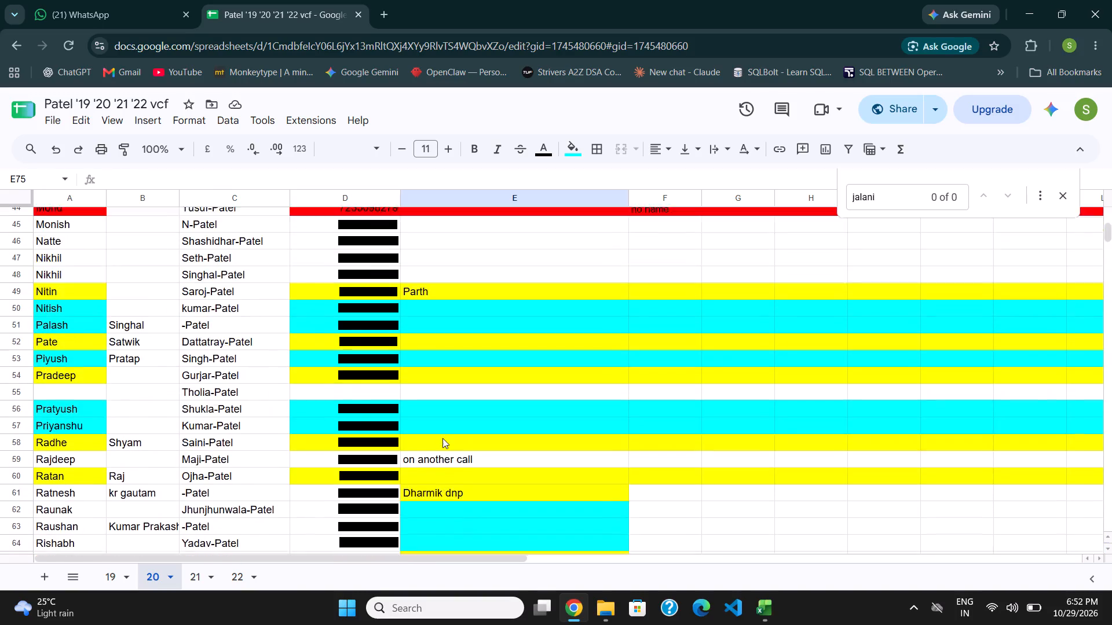
scroll(442, 438, "up", 6)
scroll(442, 438, "down", 7)
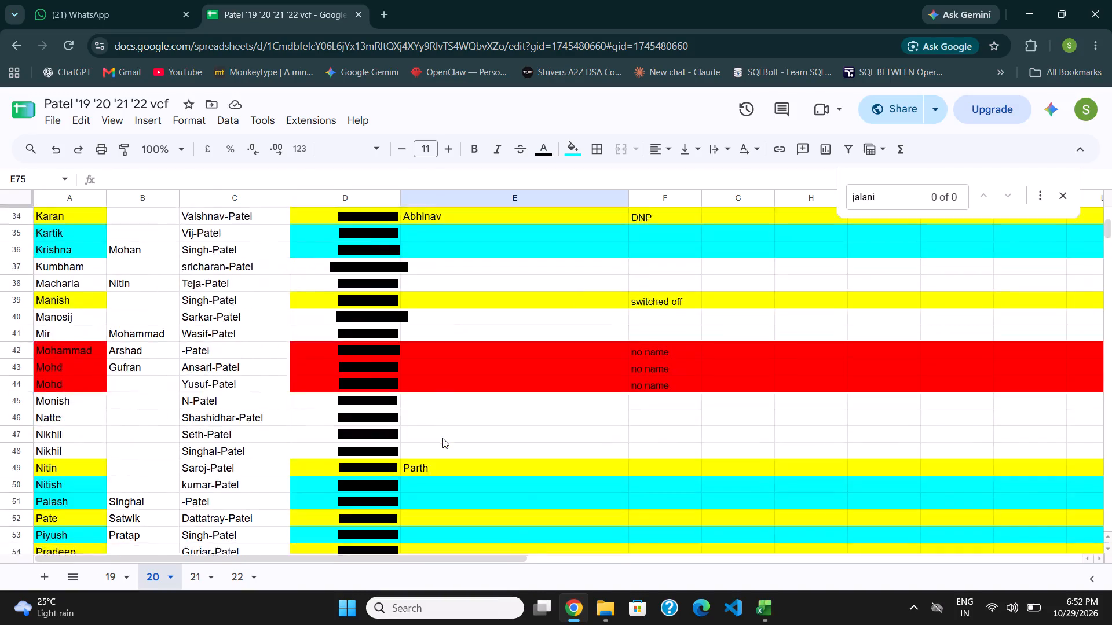
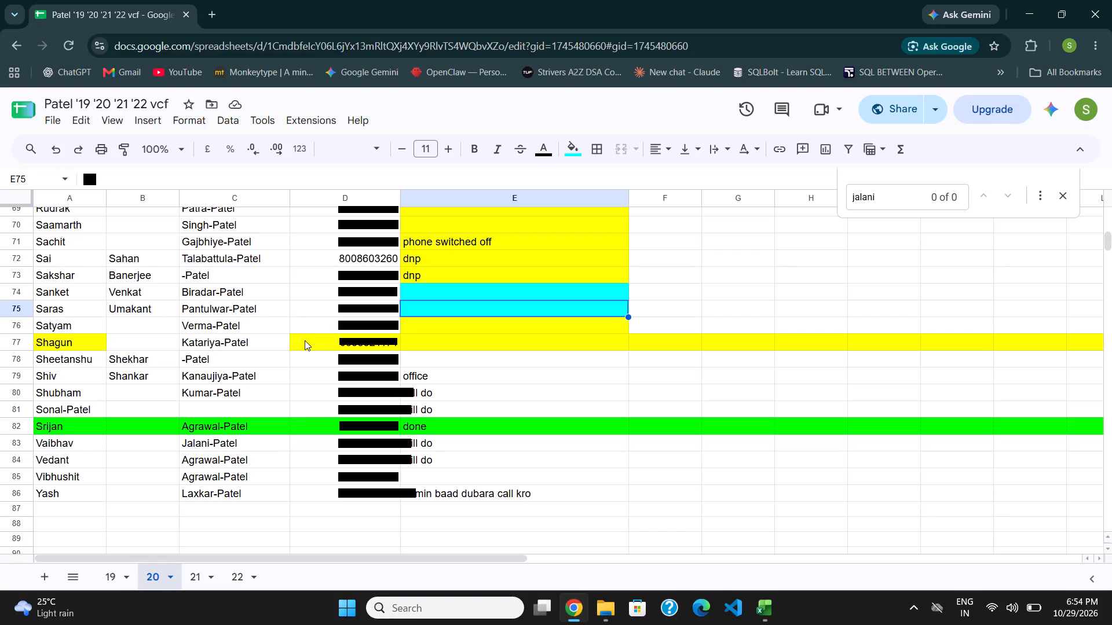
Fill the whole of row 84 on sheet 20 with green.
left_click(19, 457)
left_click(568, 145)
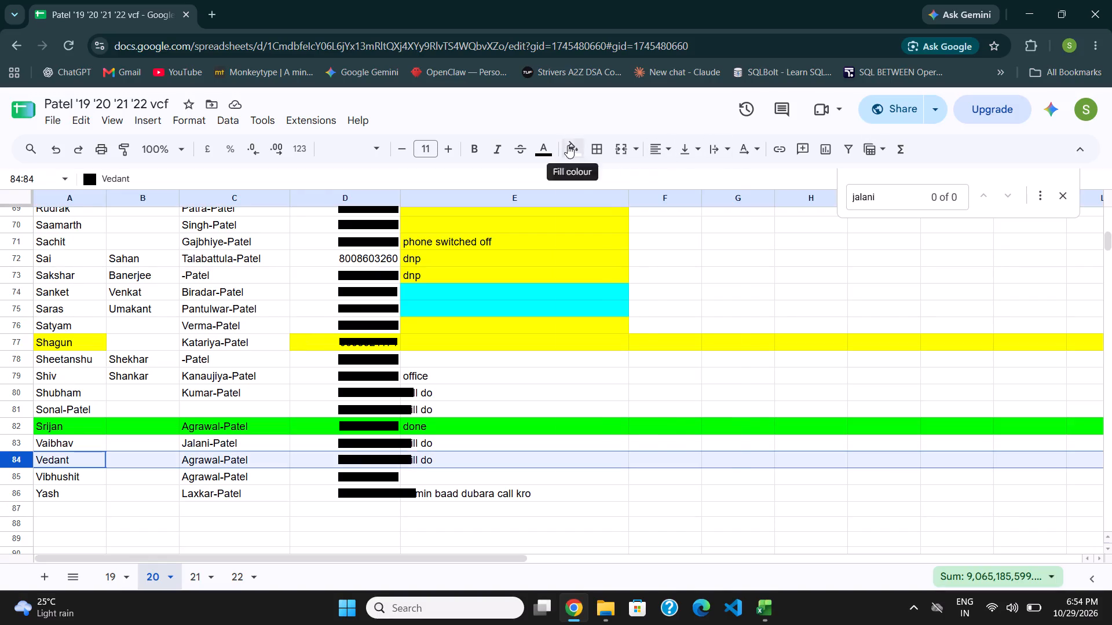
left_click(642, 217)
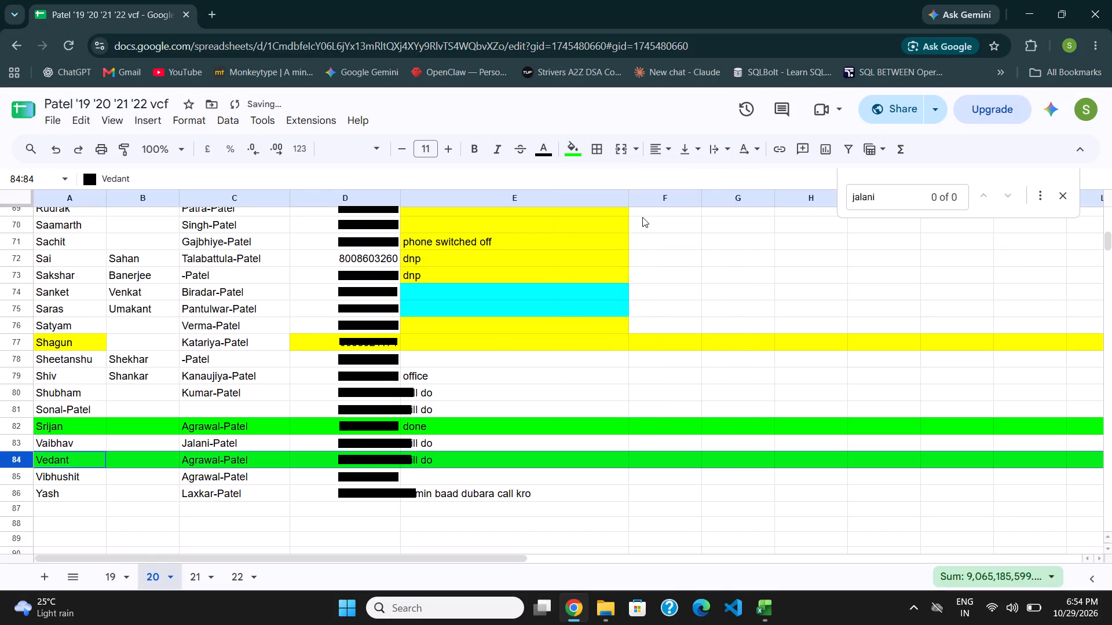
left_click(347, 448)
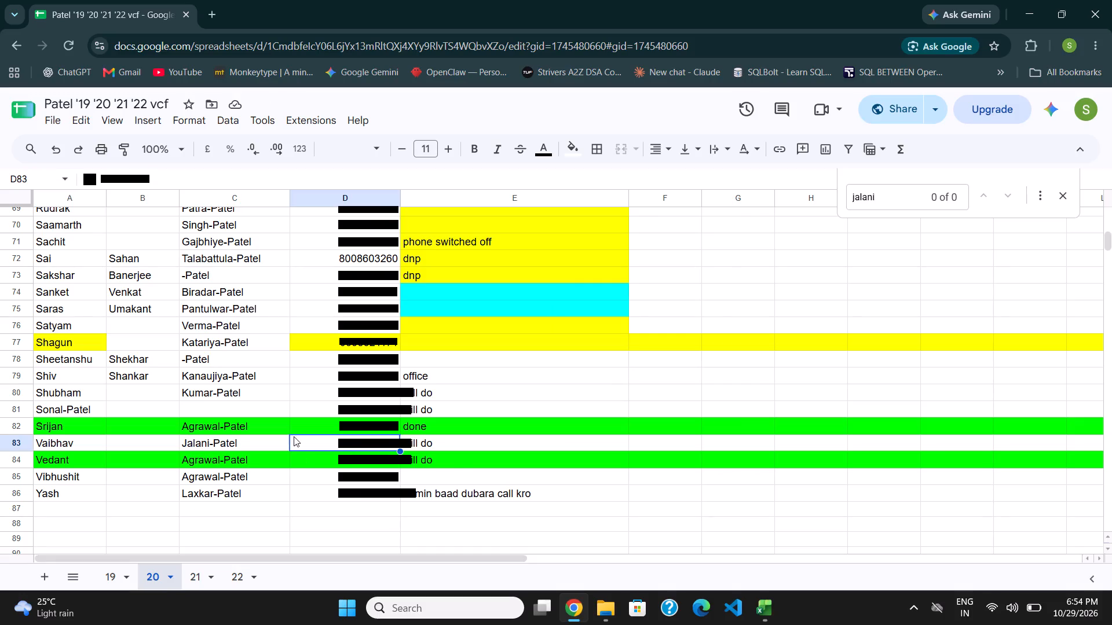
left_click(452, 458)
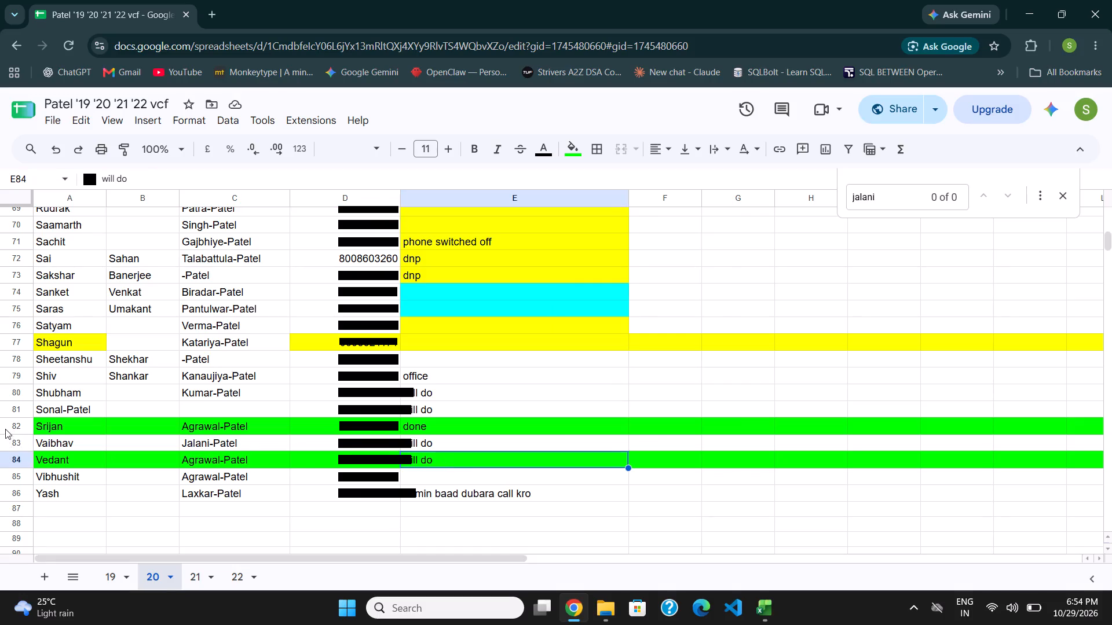
Delete the two green rows, 82 and 84, from sheet 20.
left_click(9, 427)
left_click(17, 459, "ctrl")
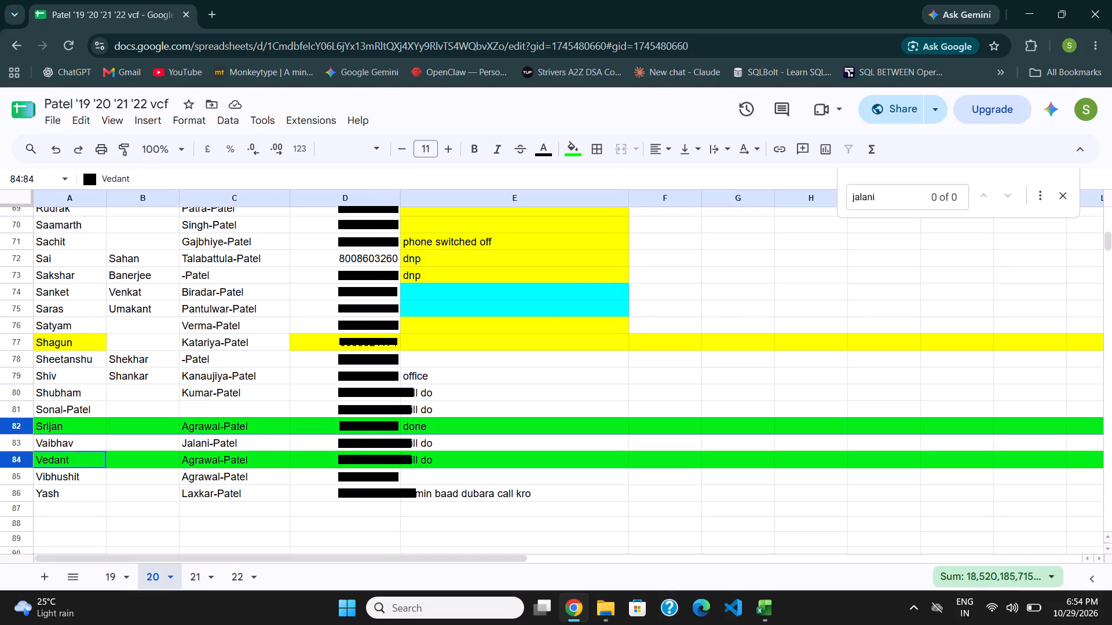
right_click(17, 459)
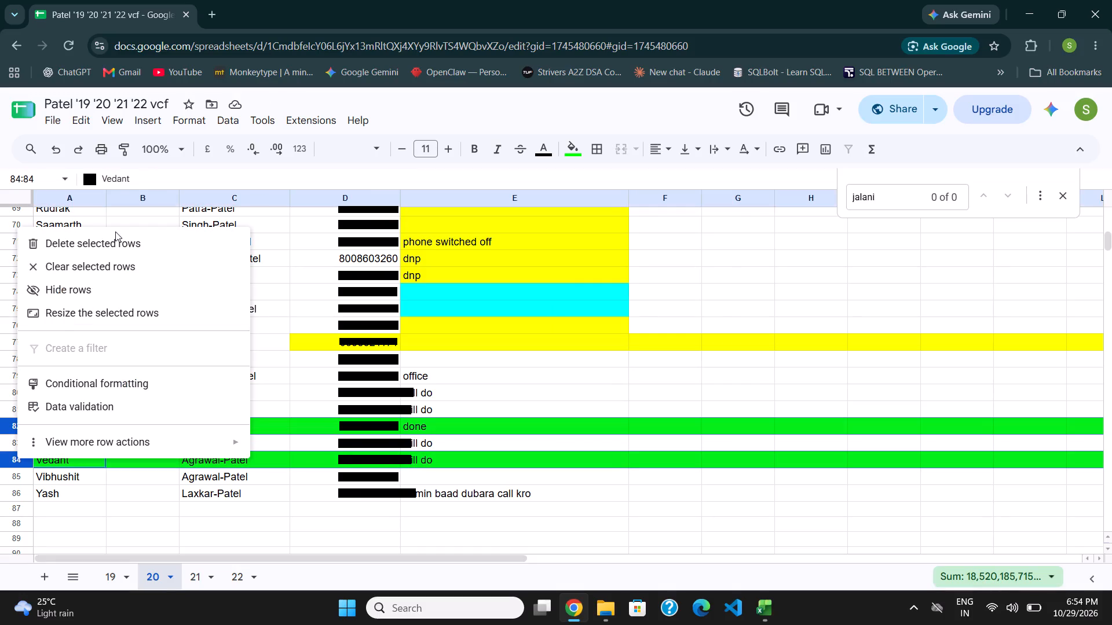
left_click(115, 240)
left_click(197, 334)
Fill rows 80 to 82 on sheet 20, the contacts noted "will do", with cyan.
scroll(197, 334, "right", 1)
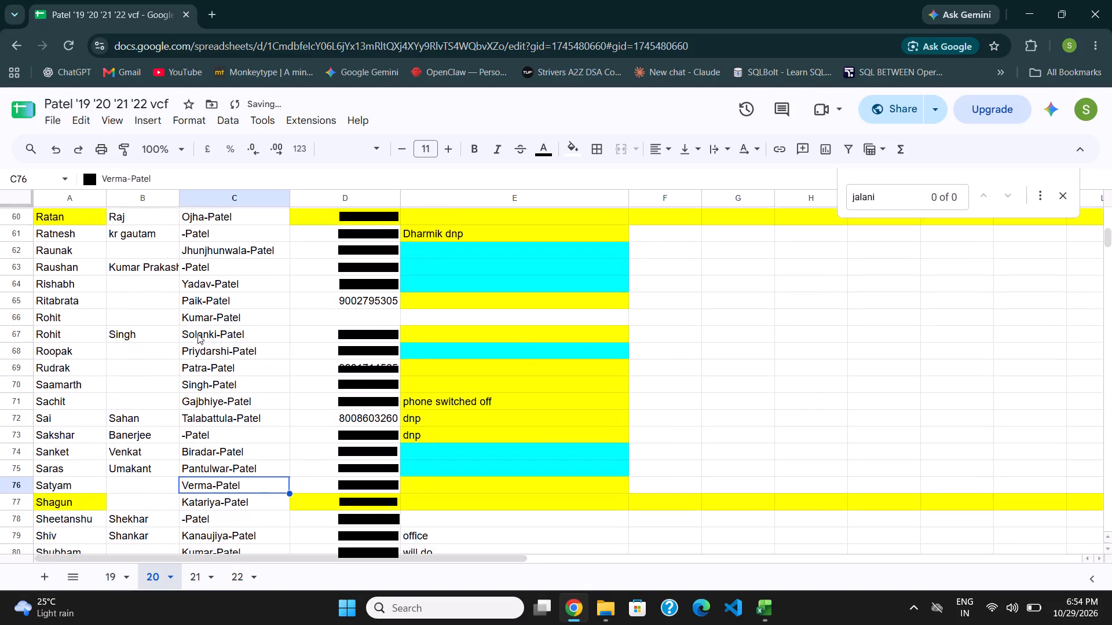
scroll(197, 334, "right", 1)
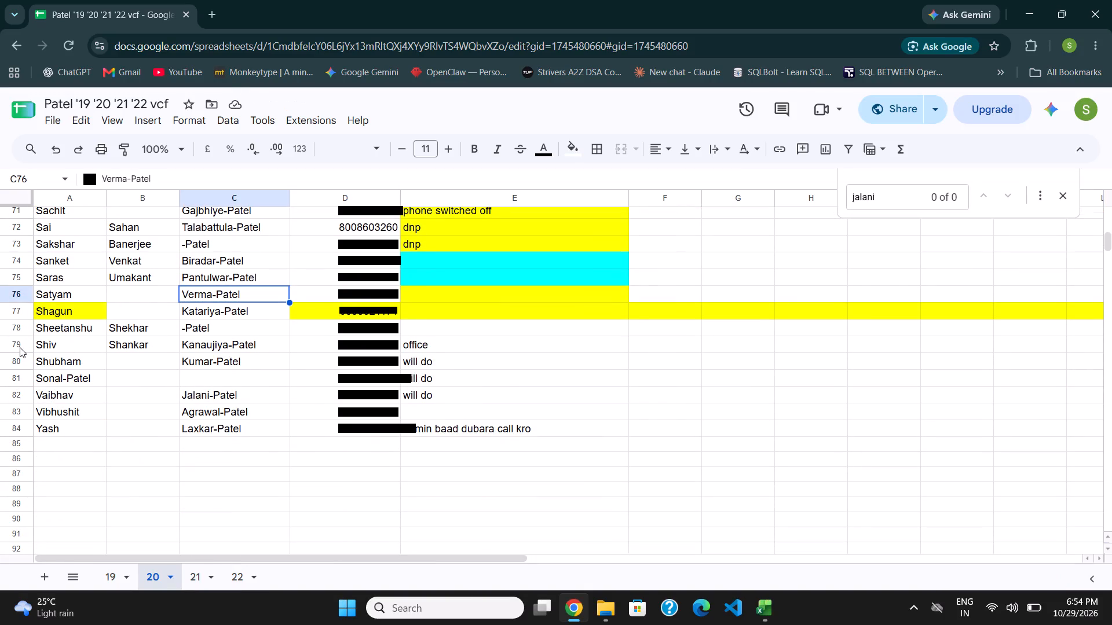
left_click_drag(17, 361, 10, 394)
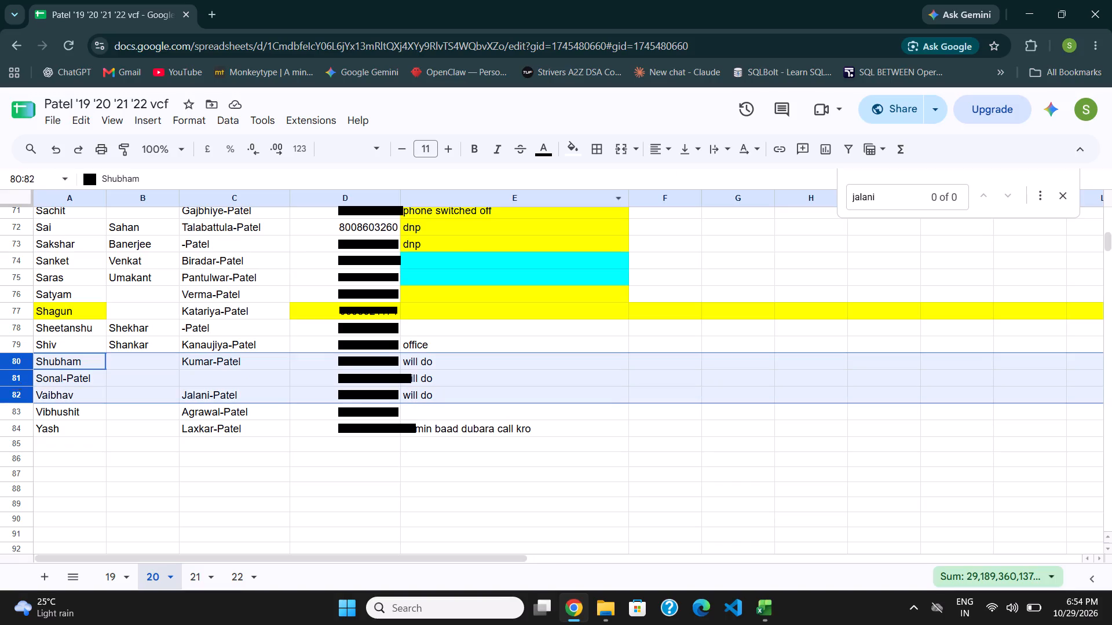
left_click(560, 149)
left_click(570, 151)
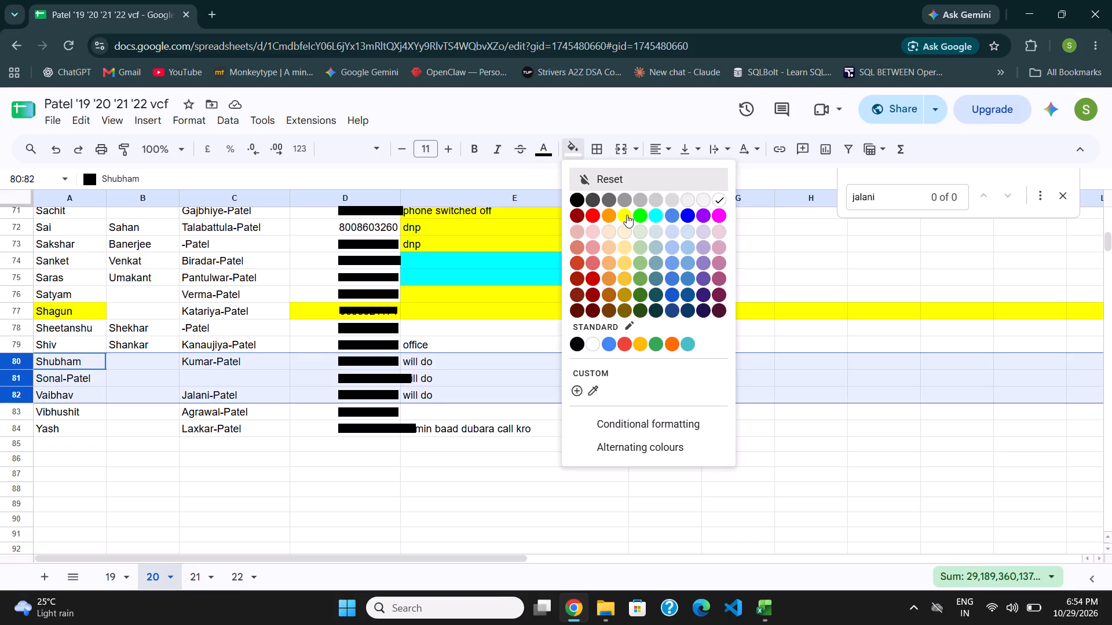
left_click(653, 219)
left_click(452, 432)
Look back through the contacts on sheet 20, checking the row colours and call notes.
scroll(452, 432, "up", 1)
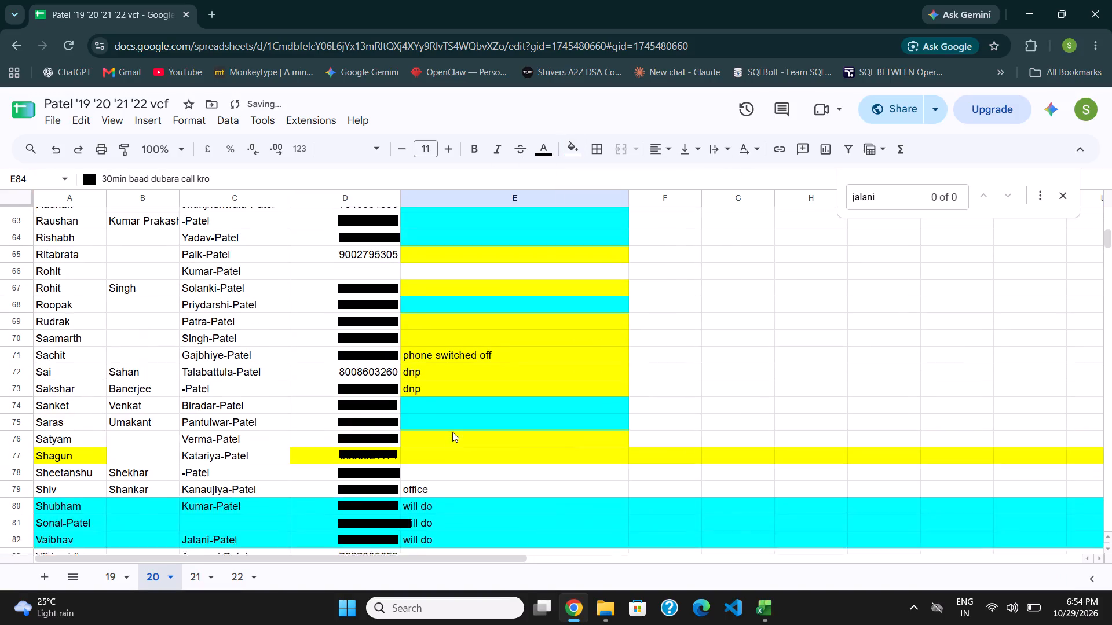
scroll(452, 432, "up", 3)
scroll(429, 414, "right", 1)
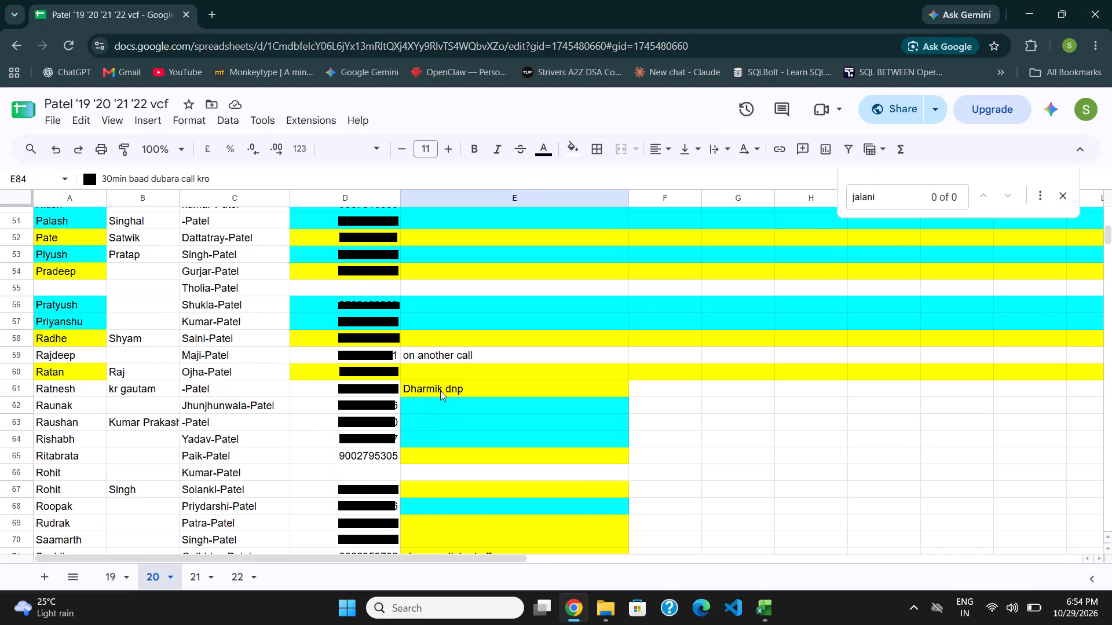
scroll(226, 423, "down", 3)
scroll(226, 423, "up", 1)
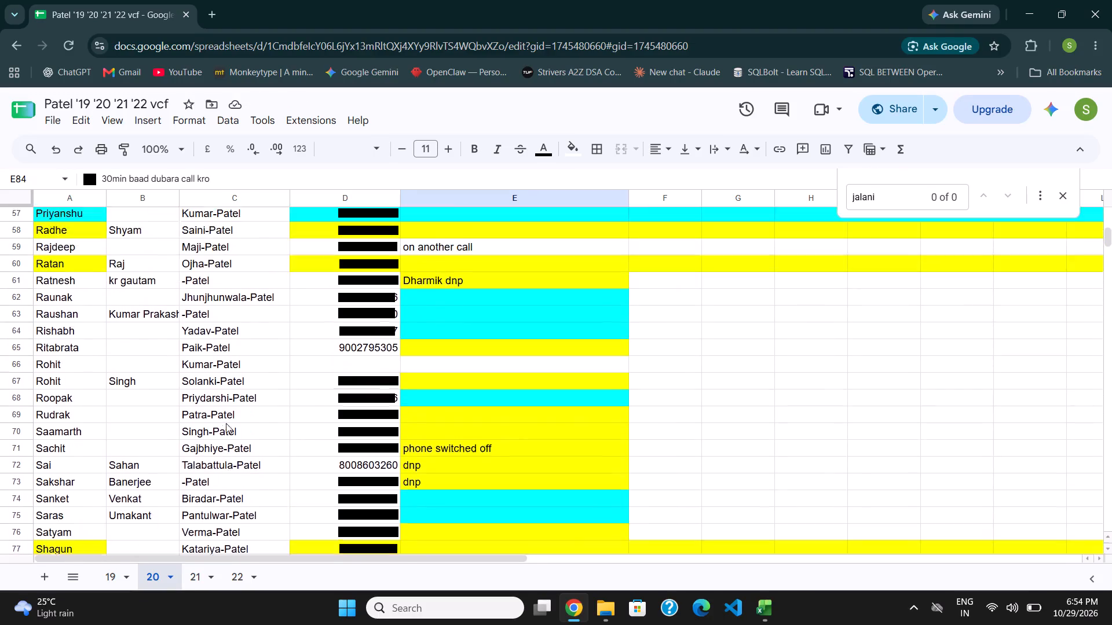
scroll(226, 423, "up", 9)
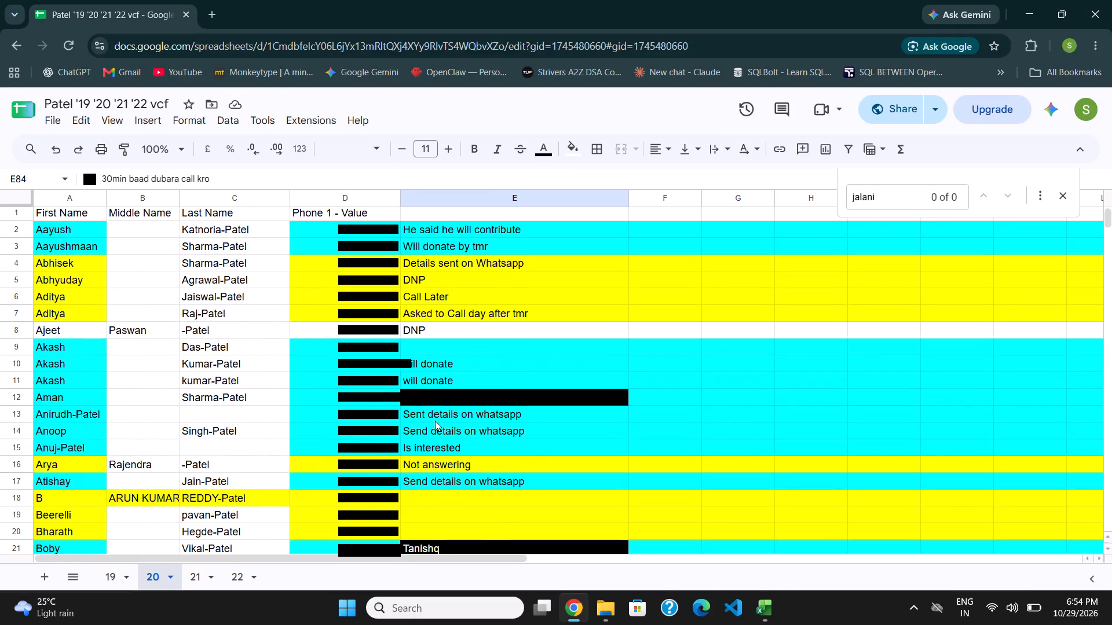
scroll(435, 421, "down", 1)
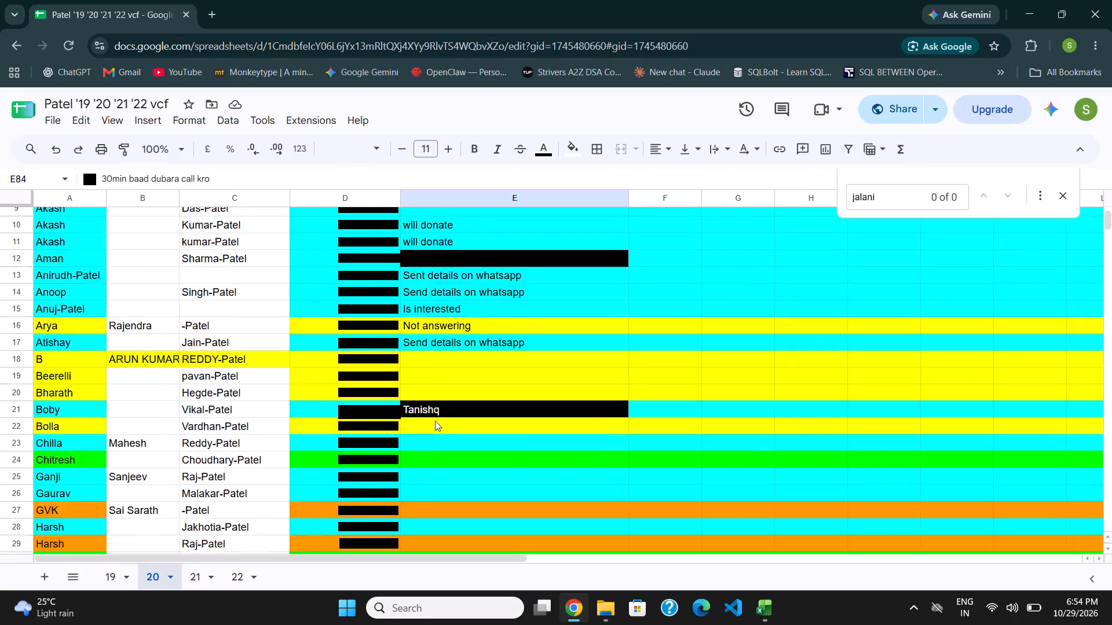
scroll(435, 421, "down", 3)
scroll(445, 524, "down", 2)
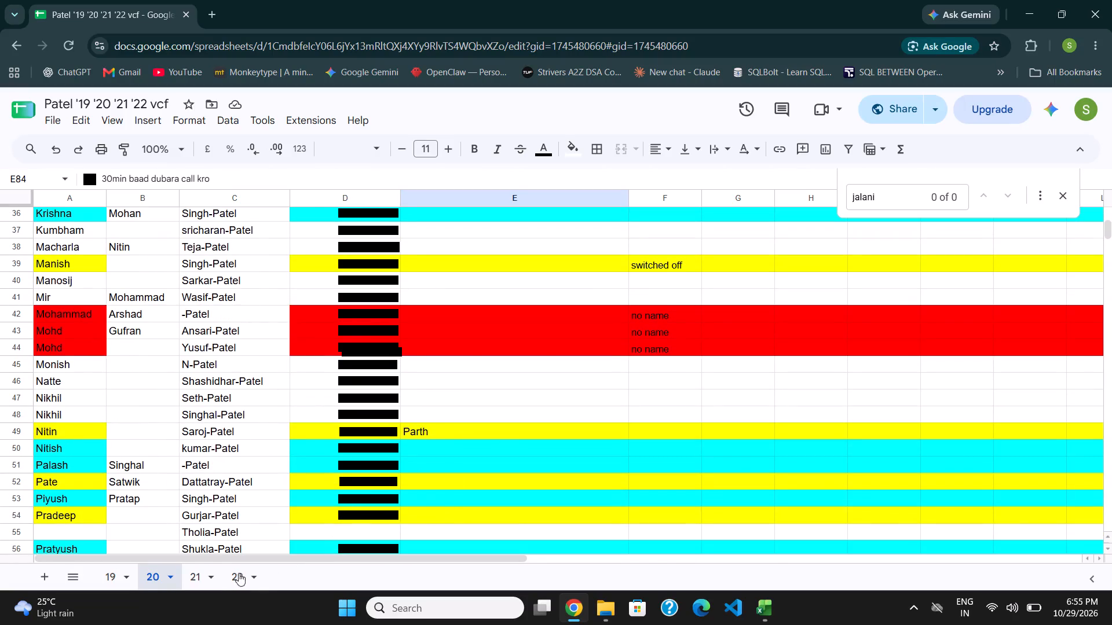
Switch to sheet 21 and look through its row colours and notes from the first contact to the last.
left_click(189, 573)
scroll(286, 393, "up", 19)
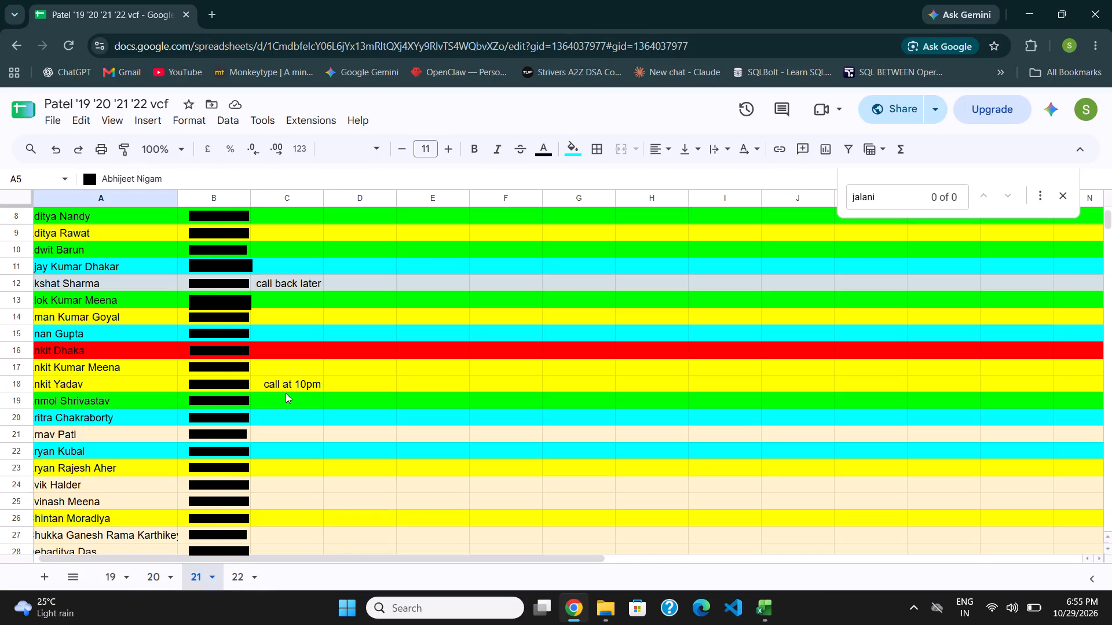
scroll(244, 360, "down", 1)
scroll(306, 407, "up", 3)
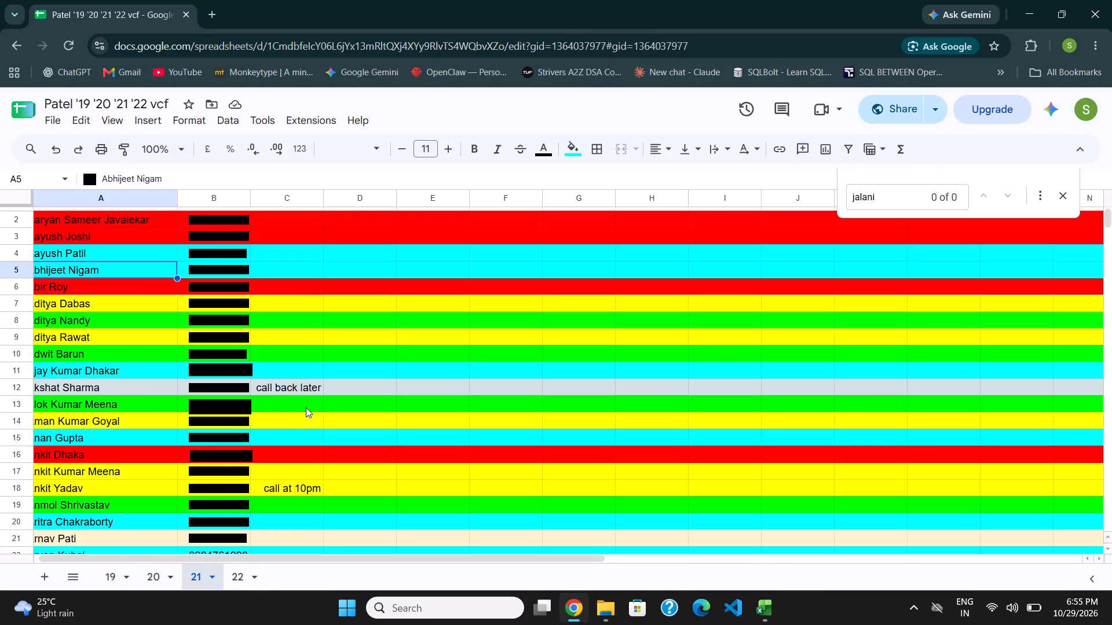
scroll(228, 402, "down", 1)
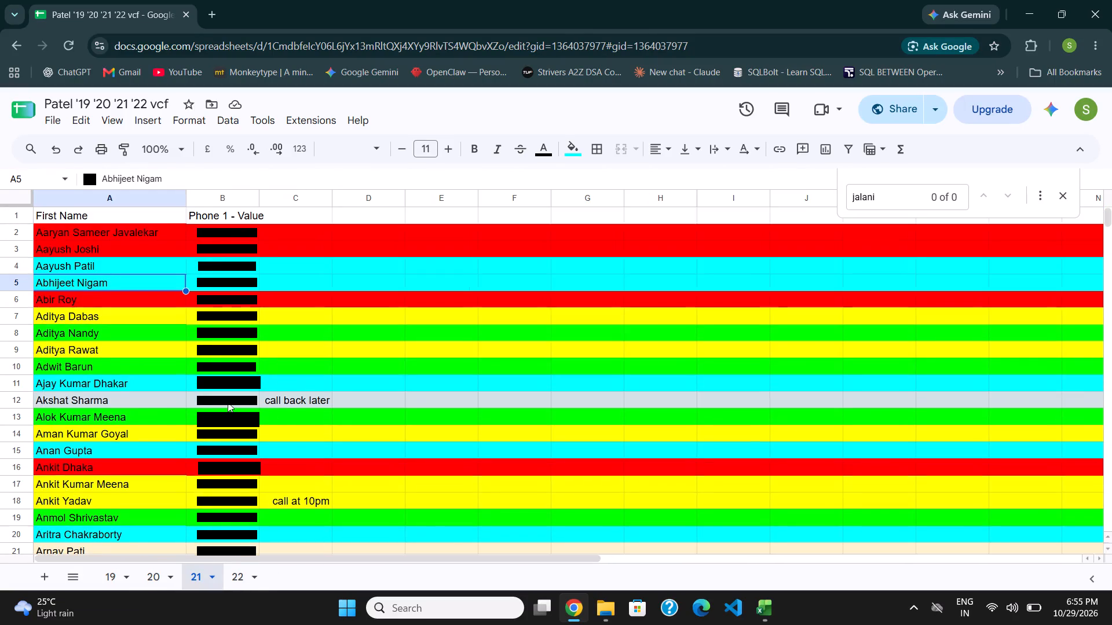
scroll(228, 402, "down", 6)
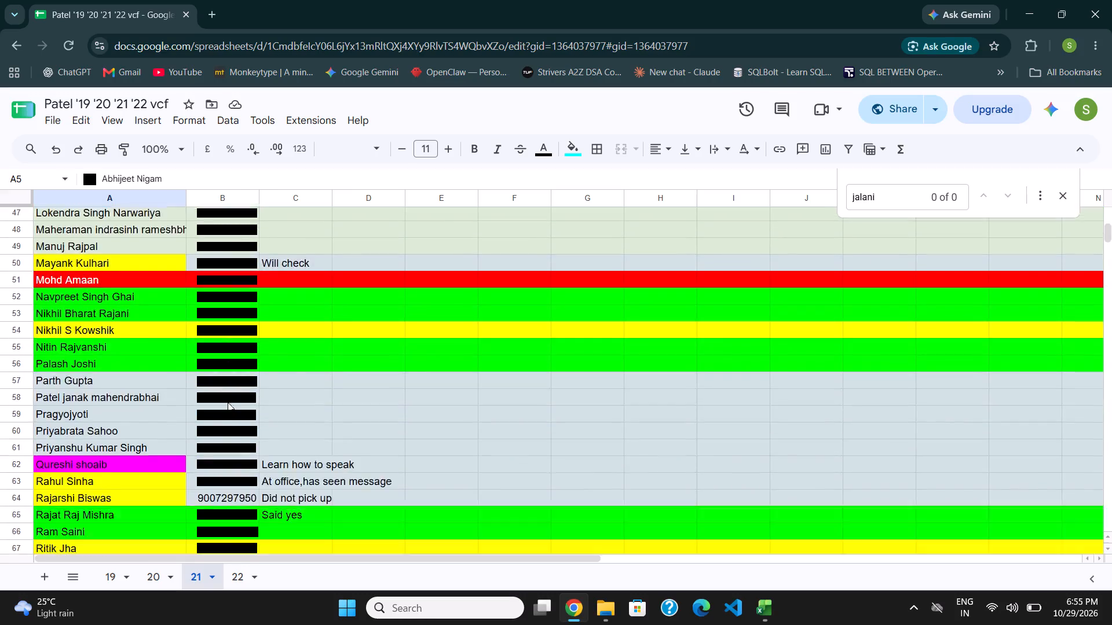
scroll(228, 402, "down", 6)
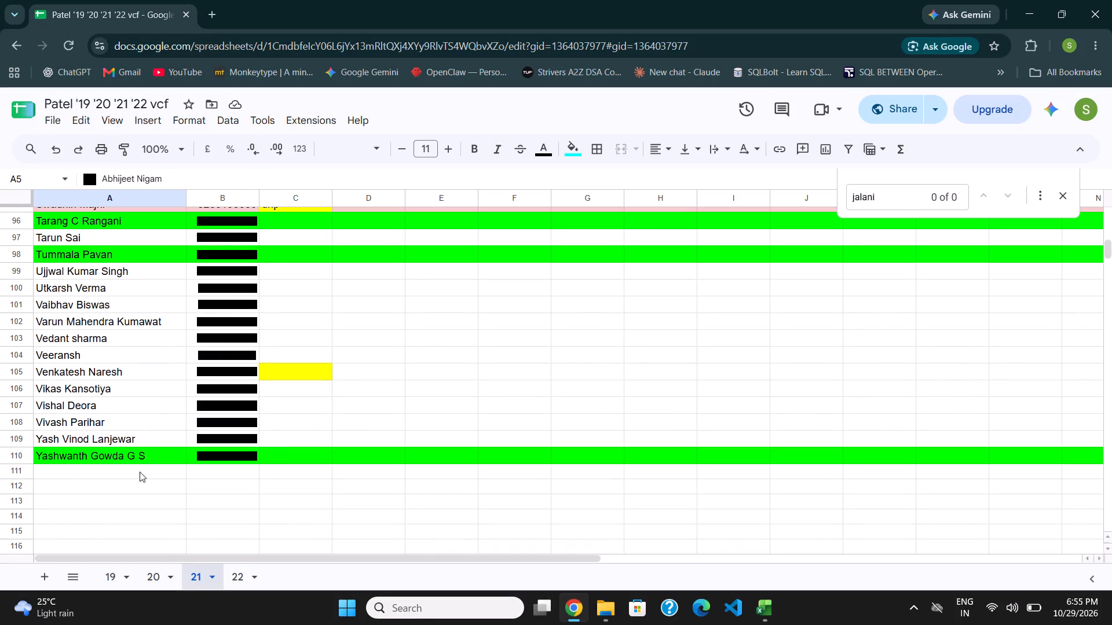
Delete all the green rows from sheet 21, together with rows 16, 34, 40, 50, 51, 62 and 91.
left_click(16, 455)
scroll(165, 370, "up", 1)
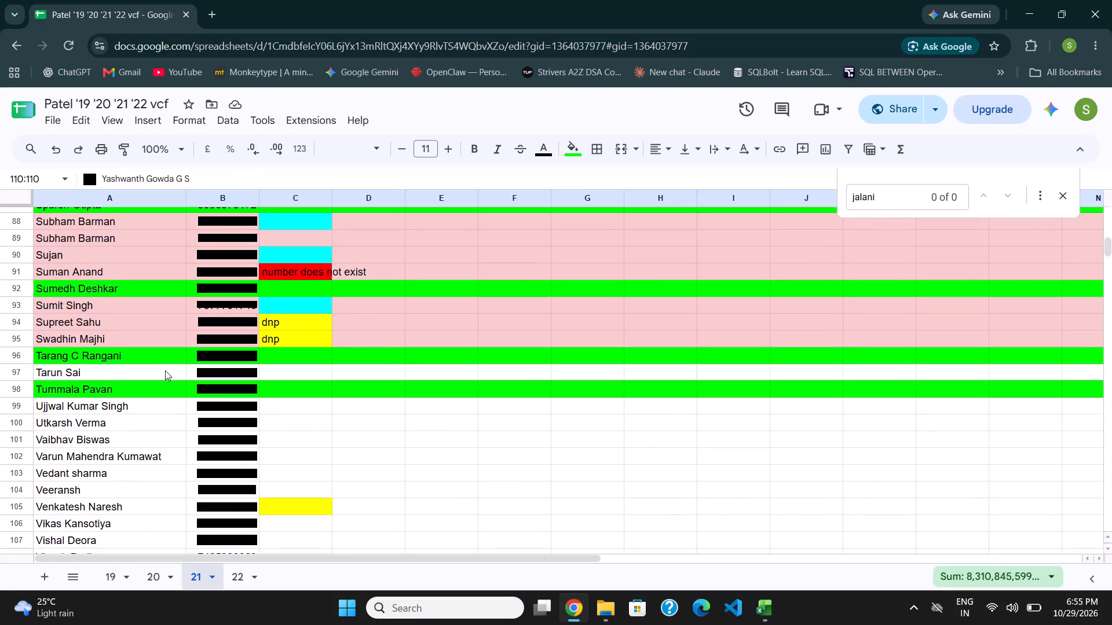
scroll(165, 370, "up", 1)
left_click(19, 392, "ctrl")
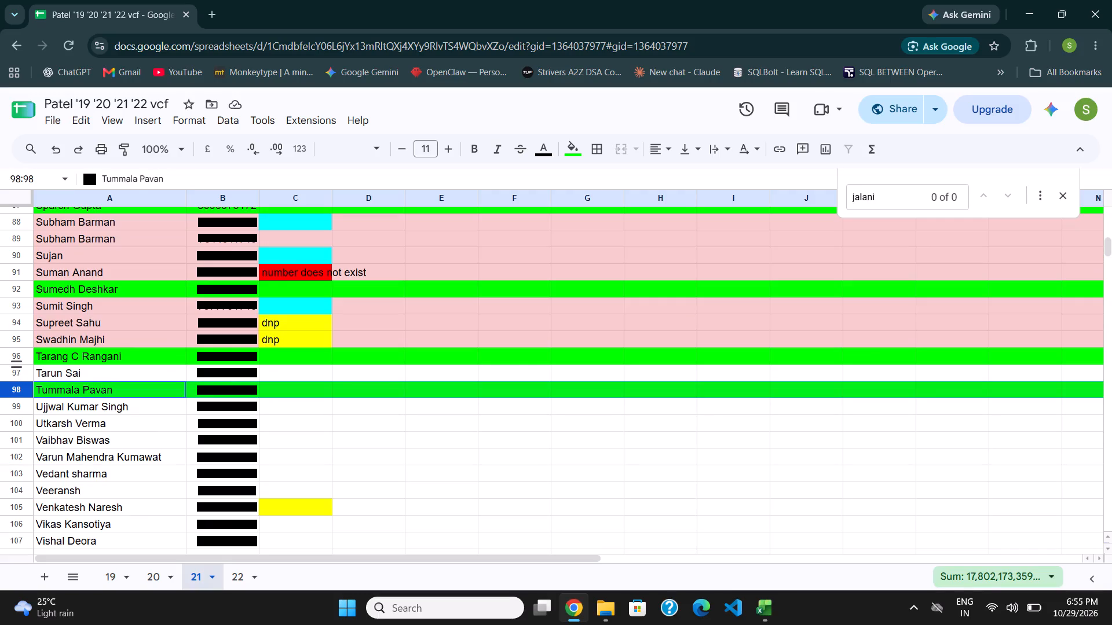
left_click(19, 362, "ctrl")
left_click(26, 358, "ctrl")
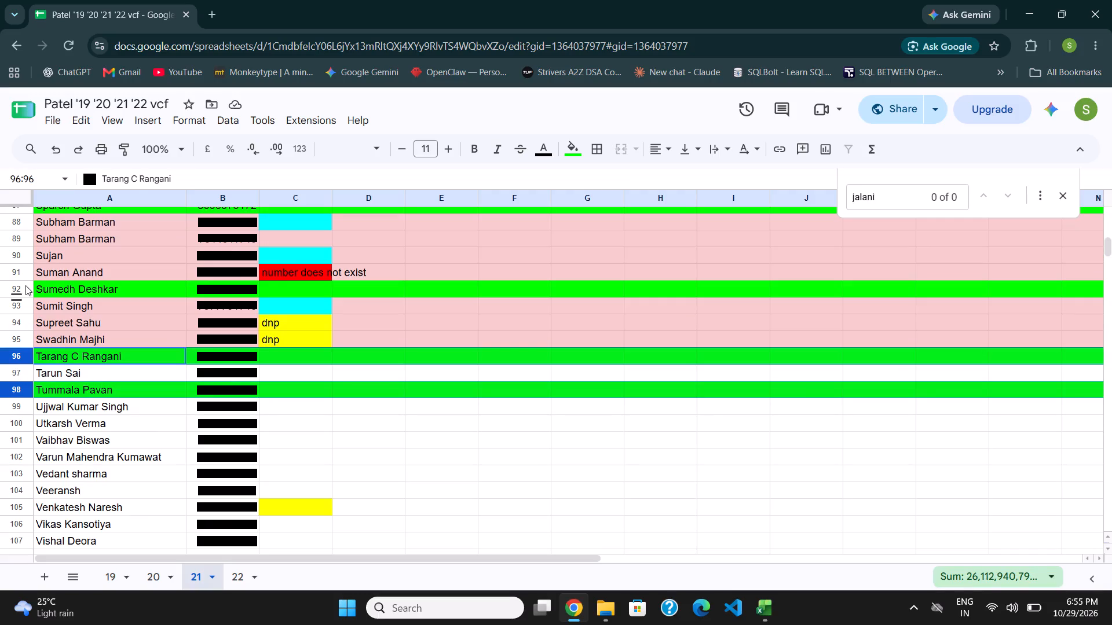
left_click(25, 285, "ctrl")
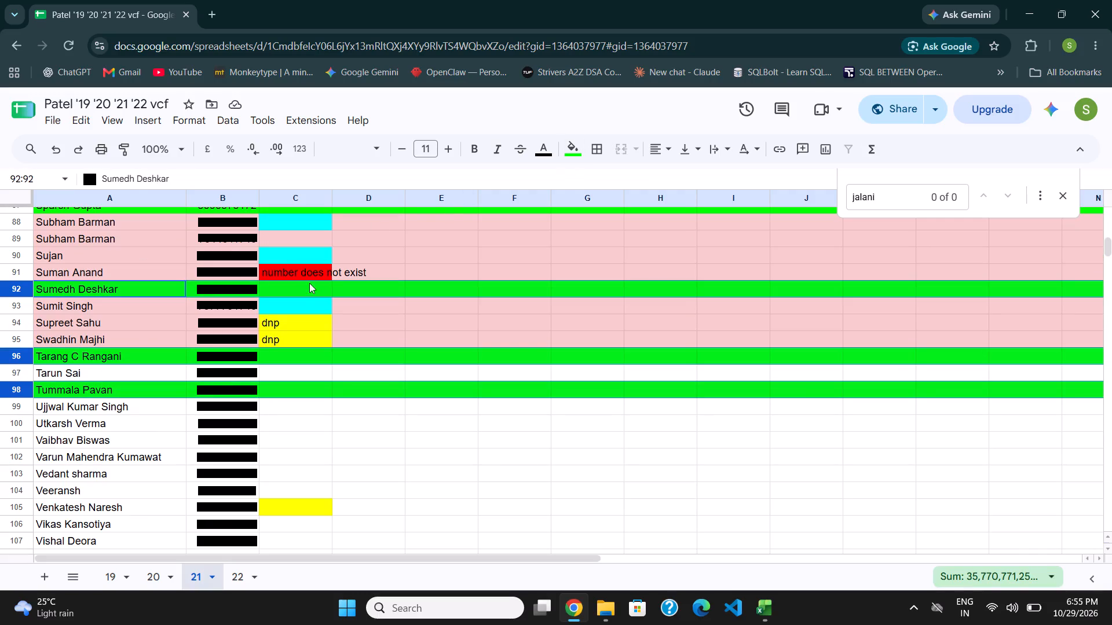
scroll(38, 295, "up", 2)
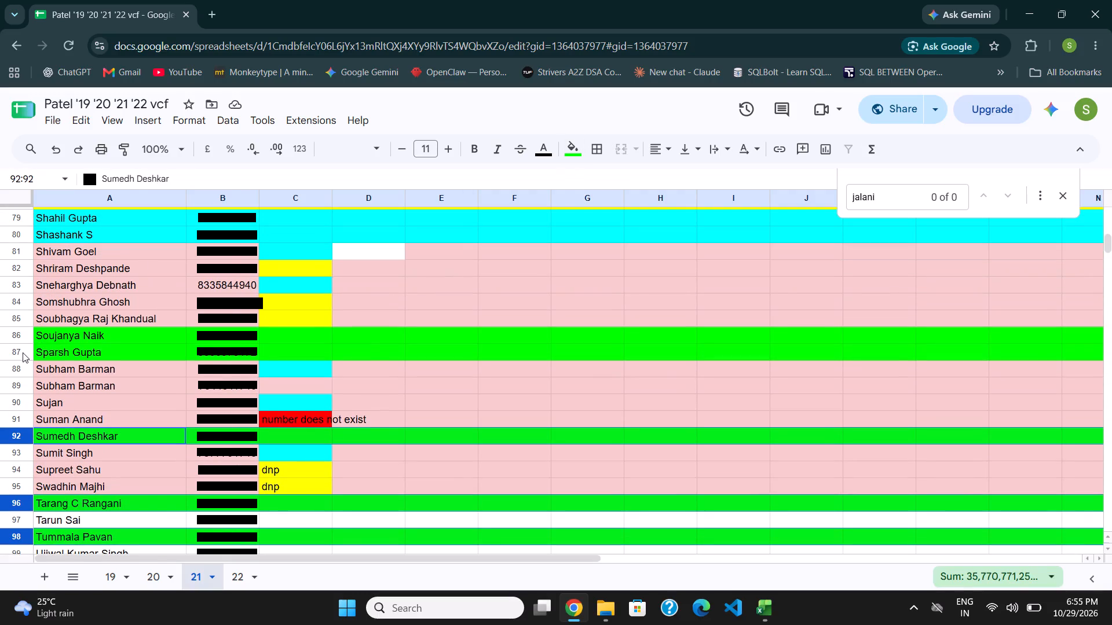
left_click_drag(23, 352, 23, 337, "ctrl")
left_click(19, 417, "ctrl")
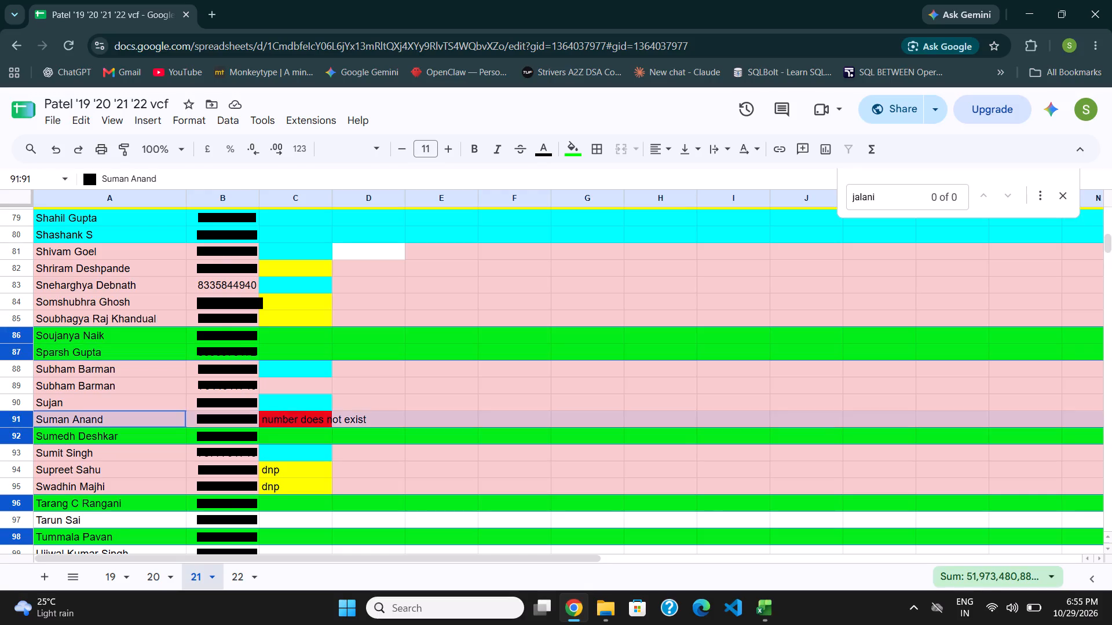
scroll(81, 372, "up", 2)
scroll(147, 392, "up", 1)
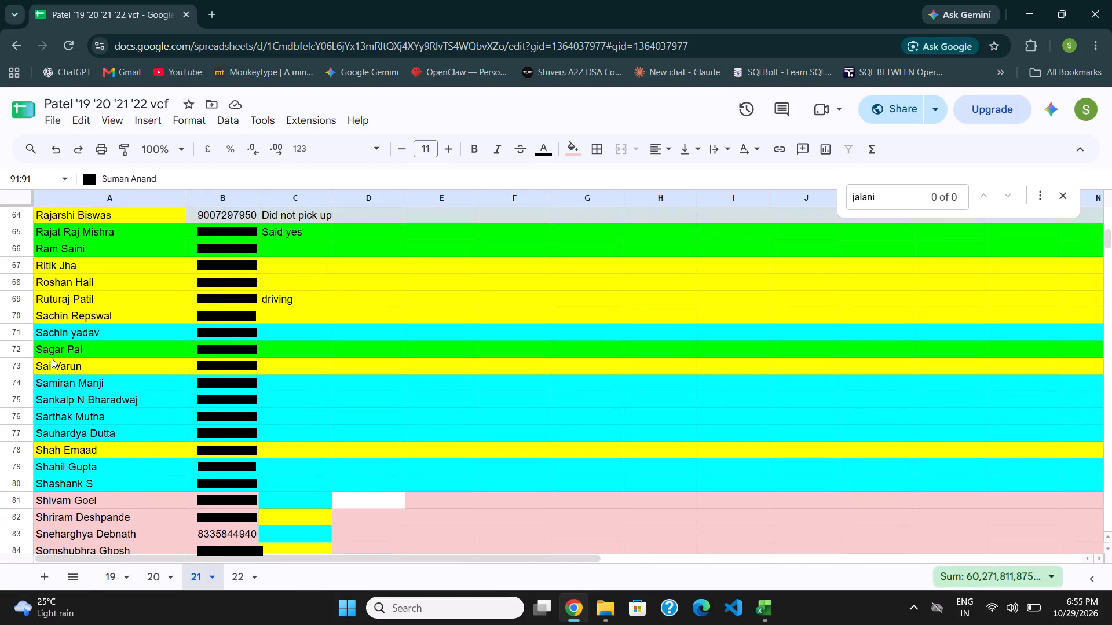
left_click(27, 351, "ctrl")
scroll(155, 343, "up", 2)
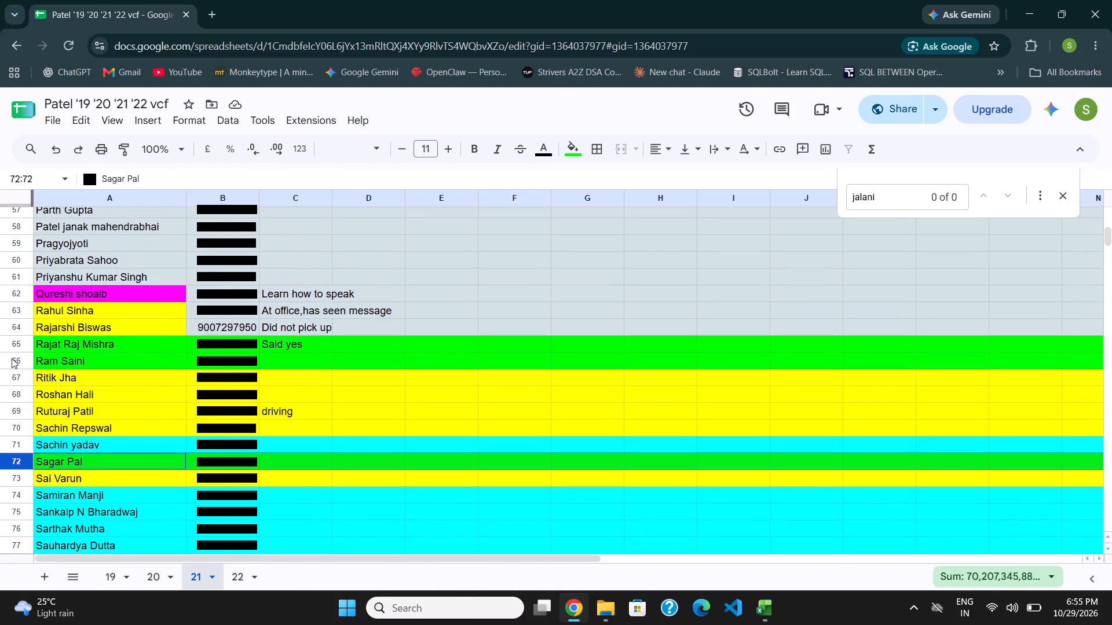
left_click_drag(12, 358, 13, 349, "ctrl")
scroll(132, 354, "up", 2)
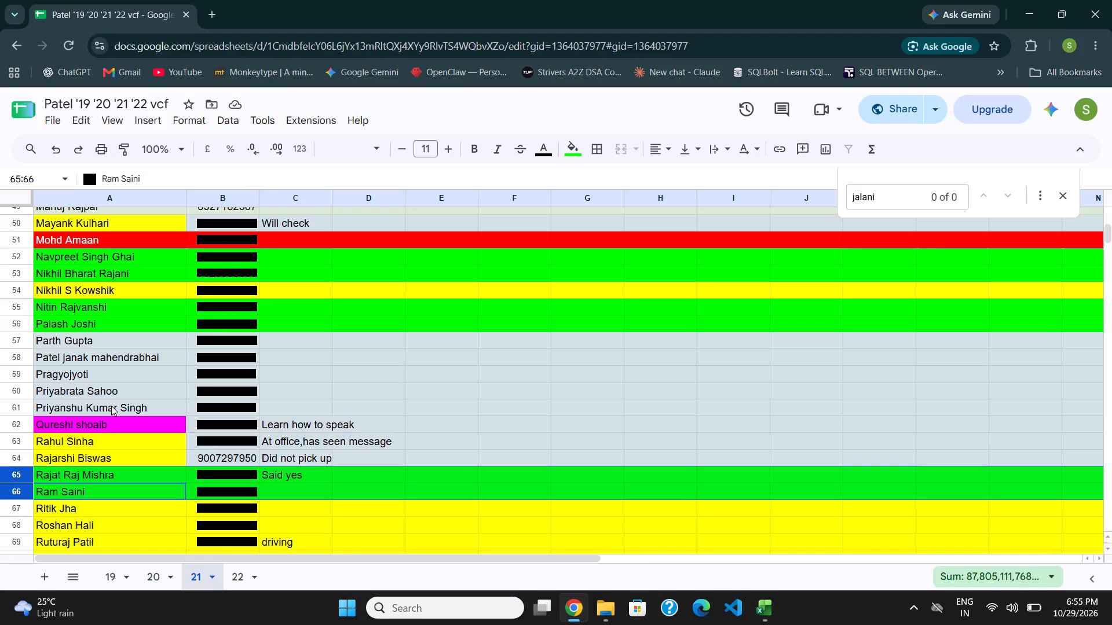
left_click(21, 427, "ctrl")
scroll(188, 392, "up", 1)
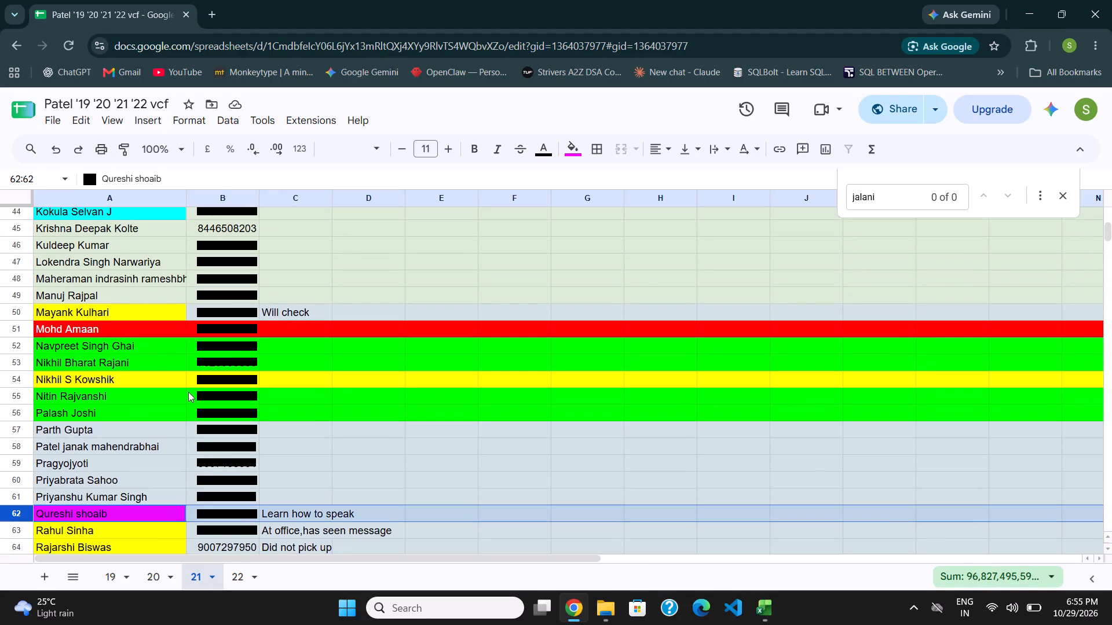
left_click_drag(14, 414, 20, 399, "ctrl")
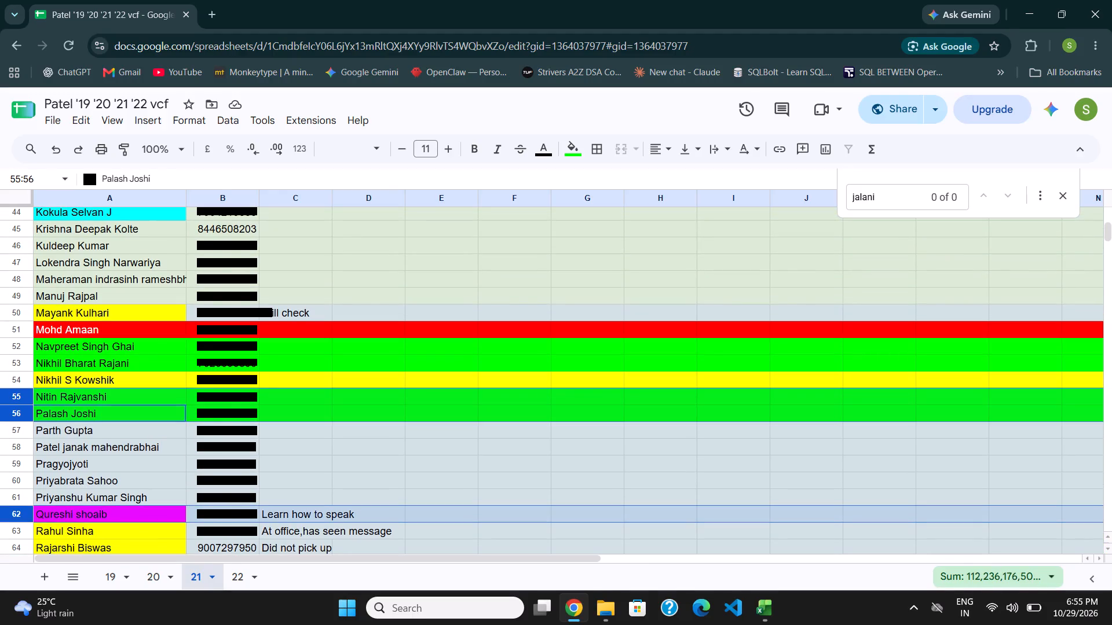
left_click_drag(12, 364, 15, 347, "ctrl")
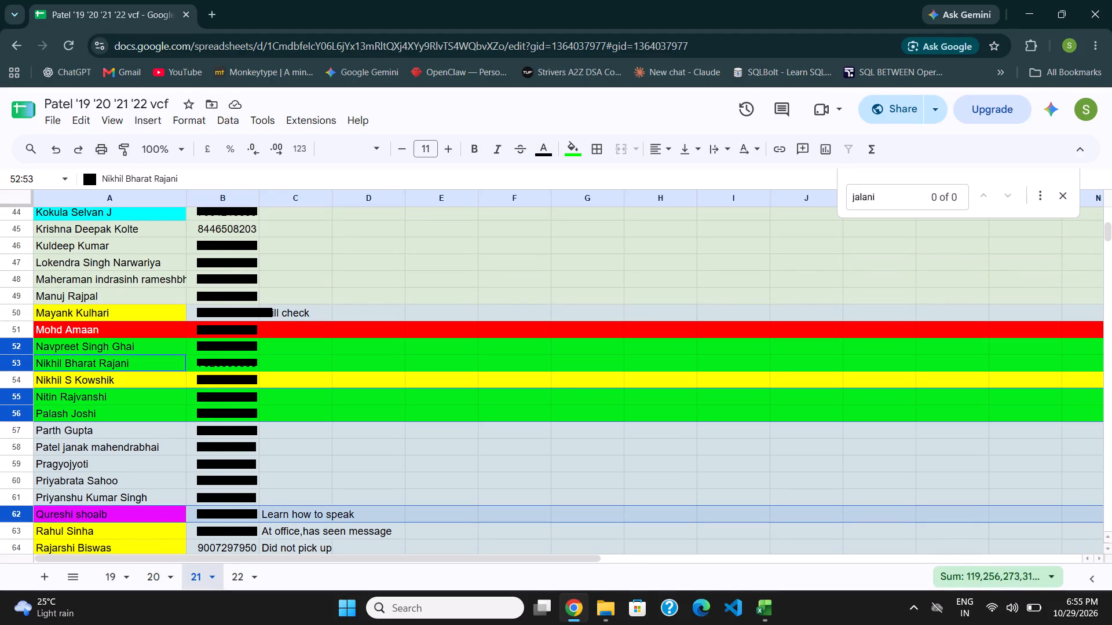
left_click_drag(15, 347, 15, 336, "ctrl")
scroll(95, 365, "up", 1)
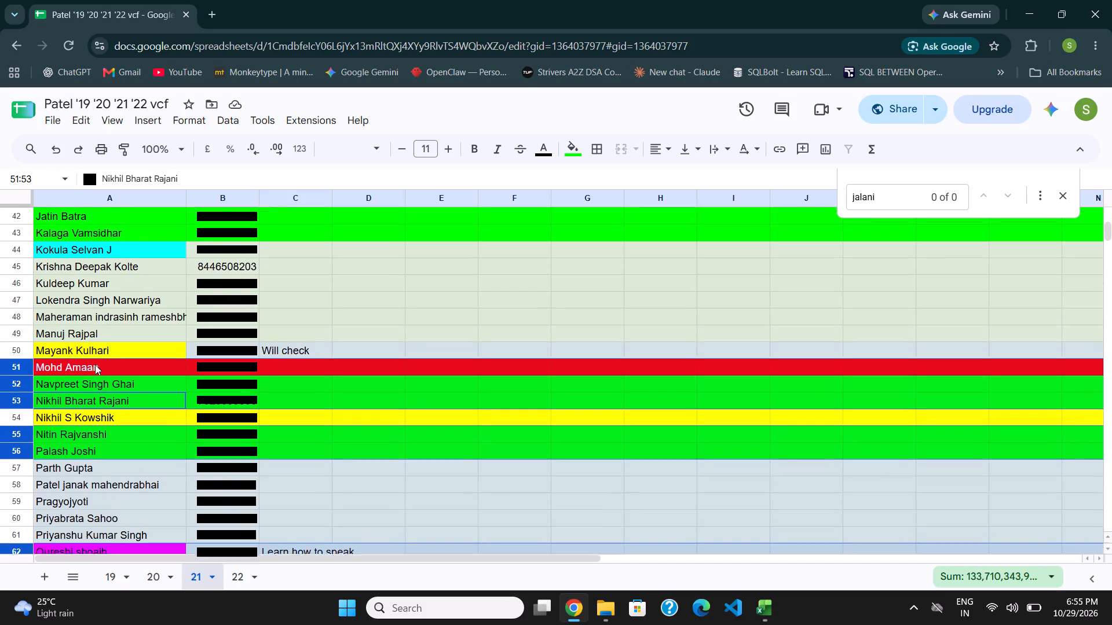
scroll(95, 365, "up", 1)
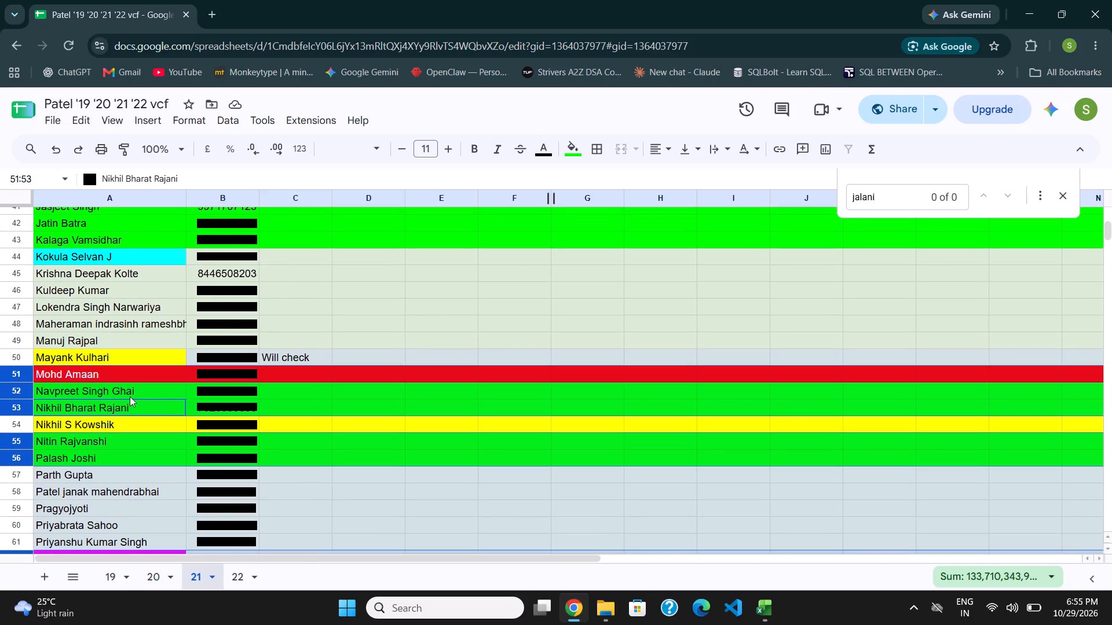
scroll(179, 392, "up", 1)
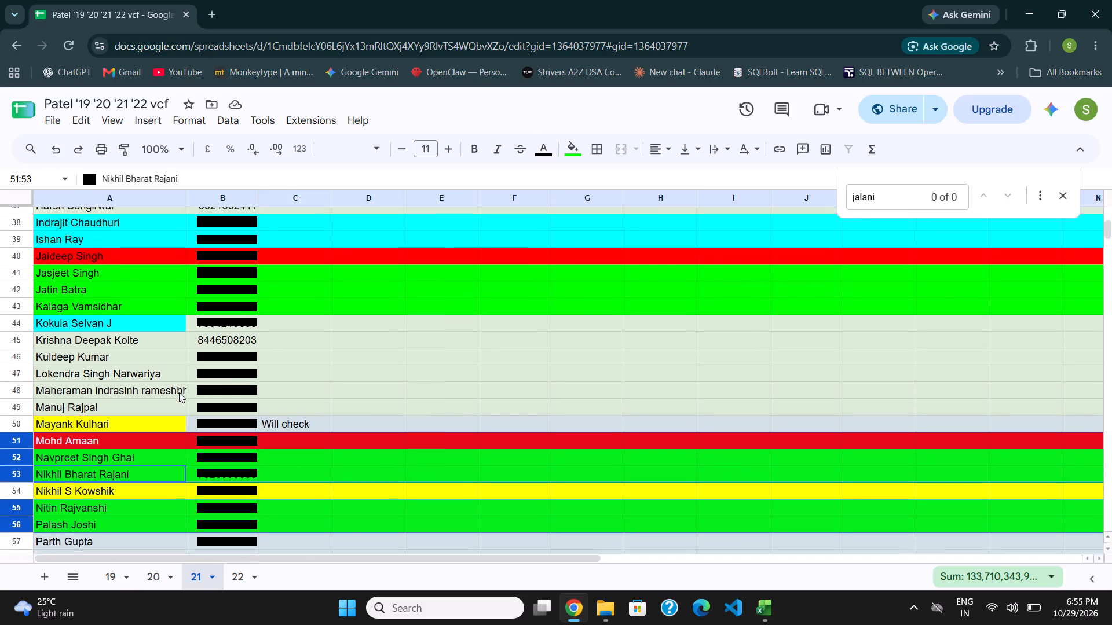
scroll(179, 392, "up", 1)
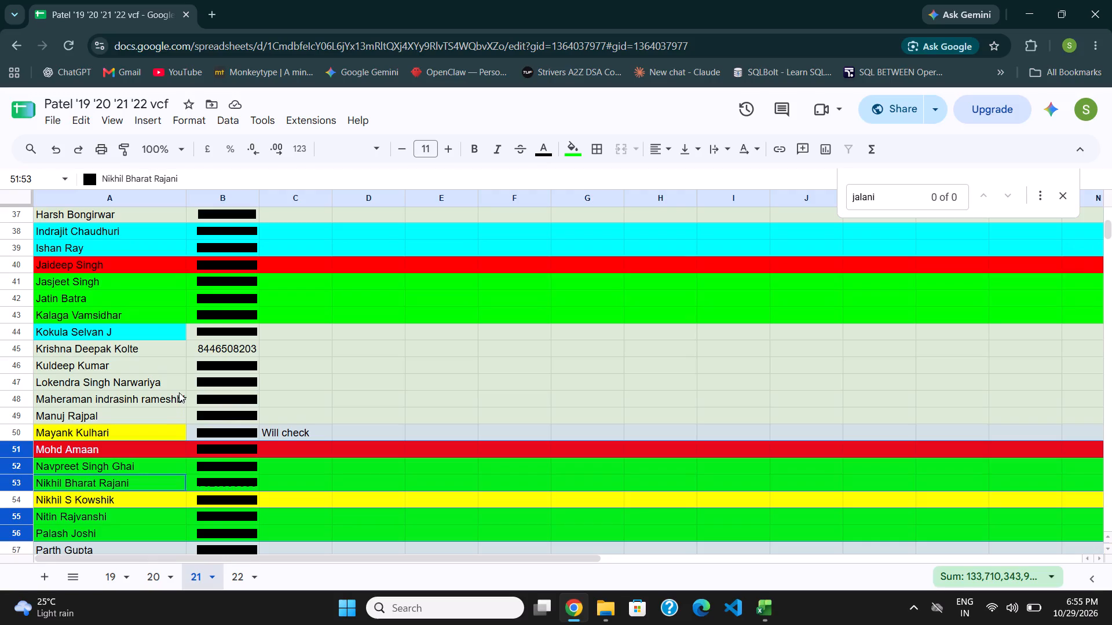
left_click(27, 437, "ctrl")
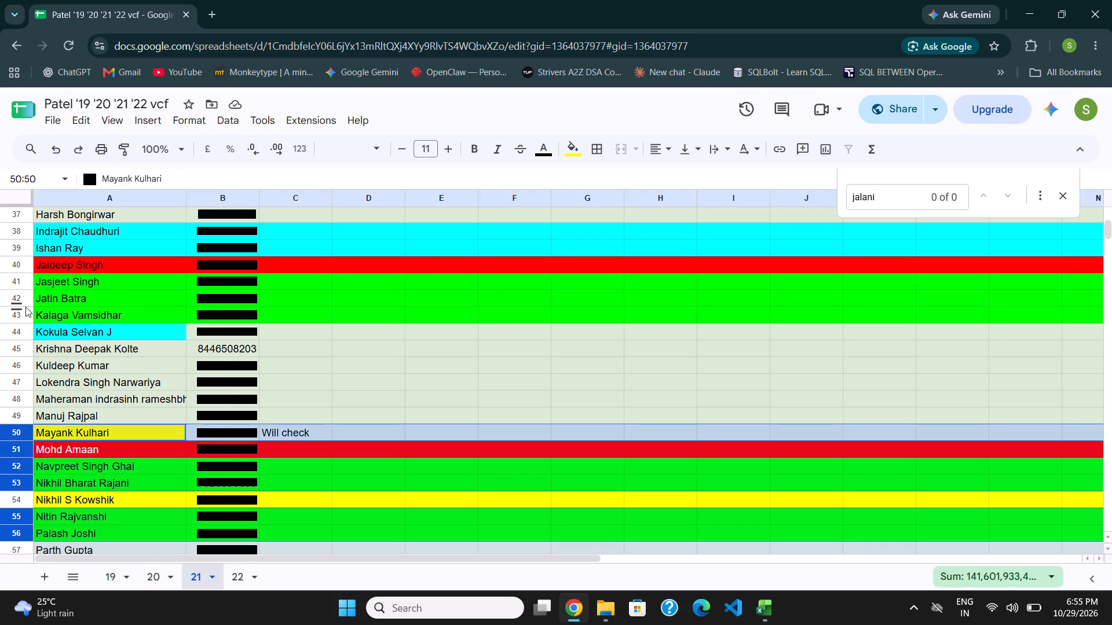
left_click(12, 266, "ctrl")
scroll(118, 301, "up", 1)
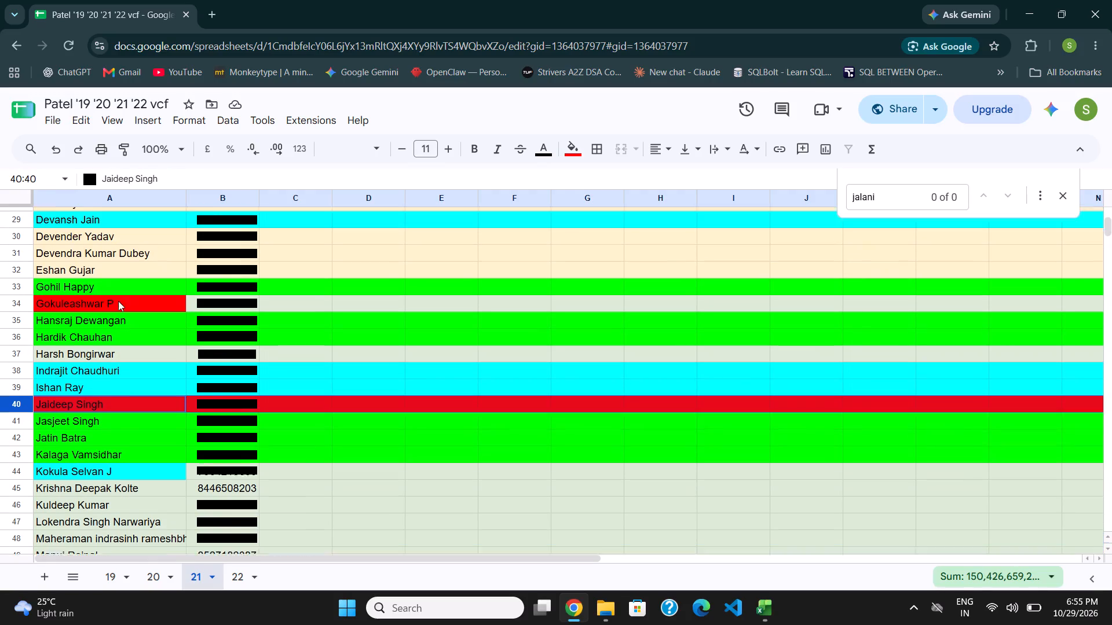
scroll(118, 301, "up", 1)
left_click_drag(21, 433, 19, 463, "ctrl")
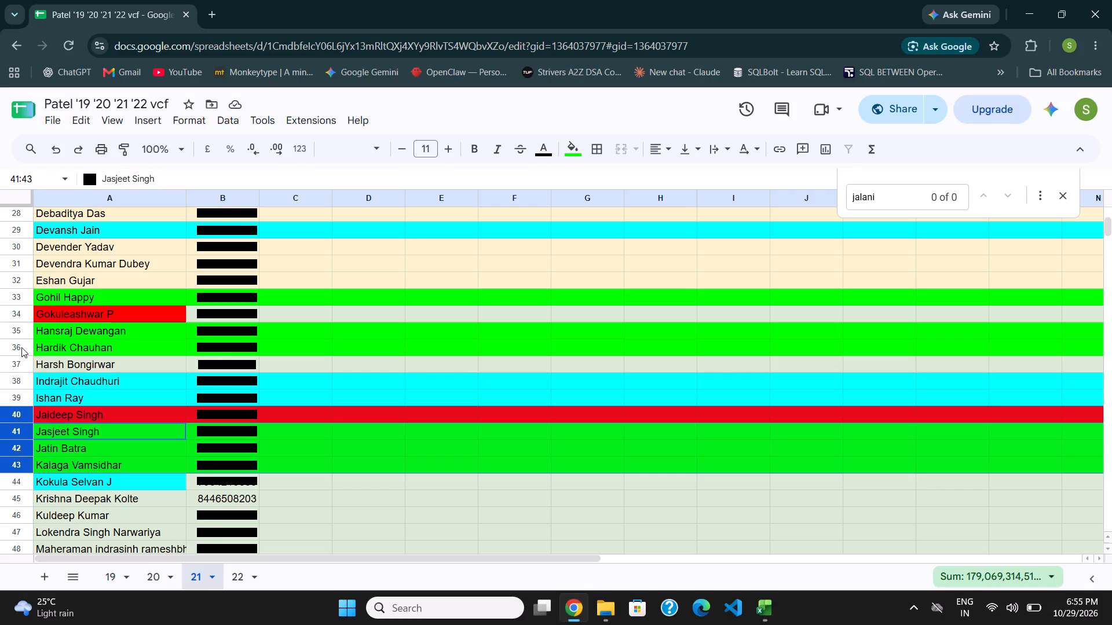
left_click_drag(21, 347, 24, 336, "ctrl")
left_click_drag(23, 299, 20, 310, "ctrl")
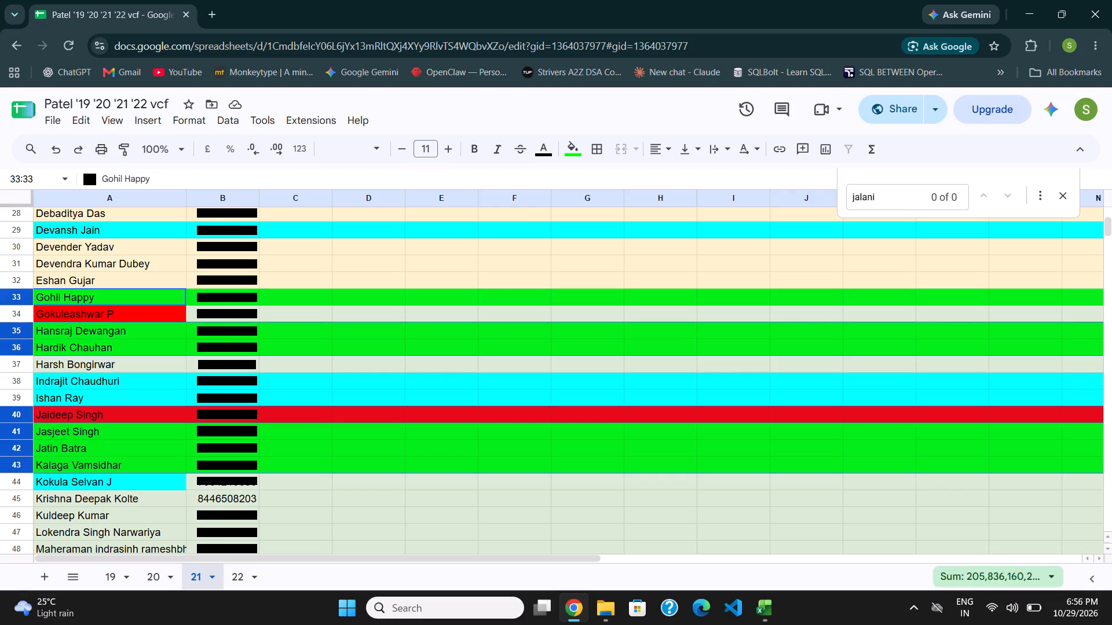
left_click_drag(20, 310, 20, 318, "ctrl")
scroll(121, 328, "up", 3)
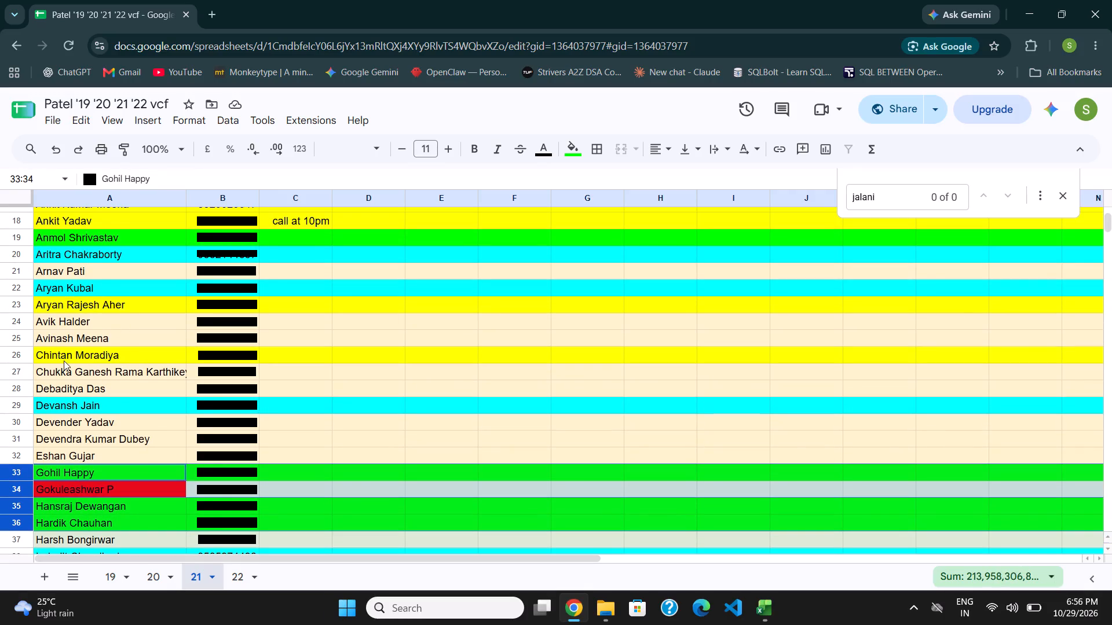
scroll(64, 361, "up", 1)
left_click(23, 292, "ctrl")
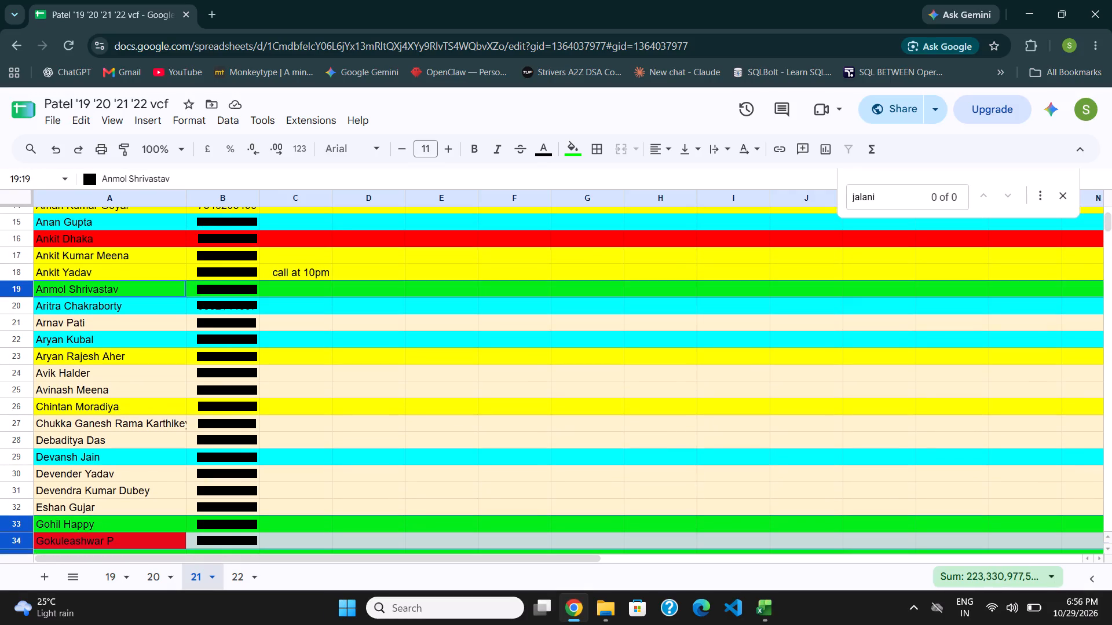
left_click(25, 238, "ctrl")
scroll(101, 314, "up", 1)
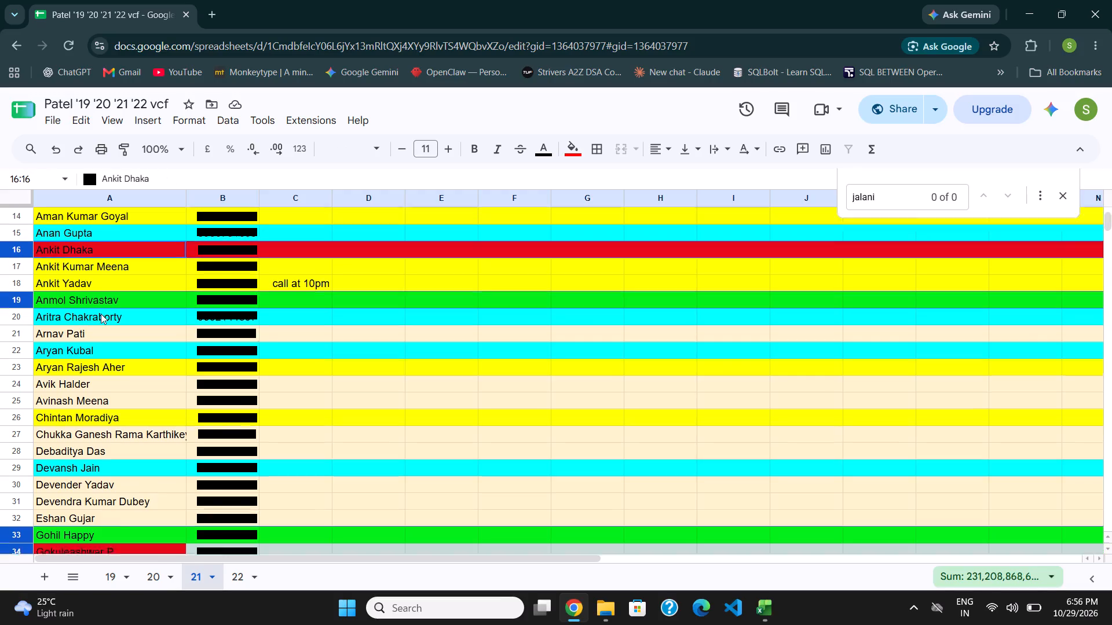
scroll(101, 314, "up", 1)
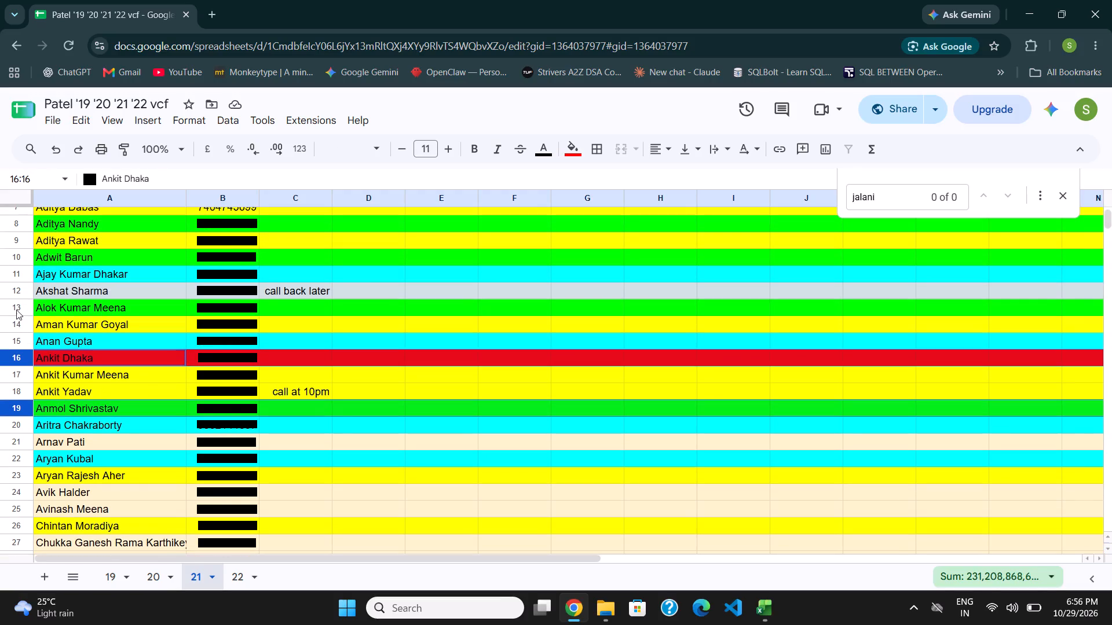
left_click(17, 308, "ctrl")
left_click(17, 259, "ctrl")
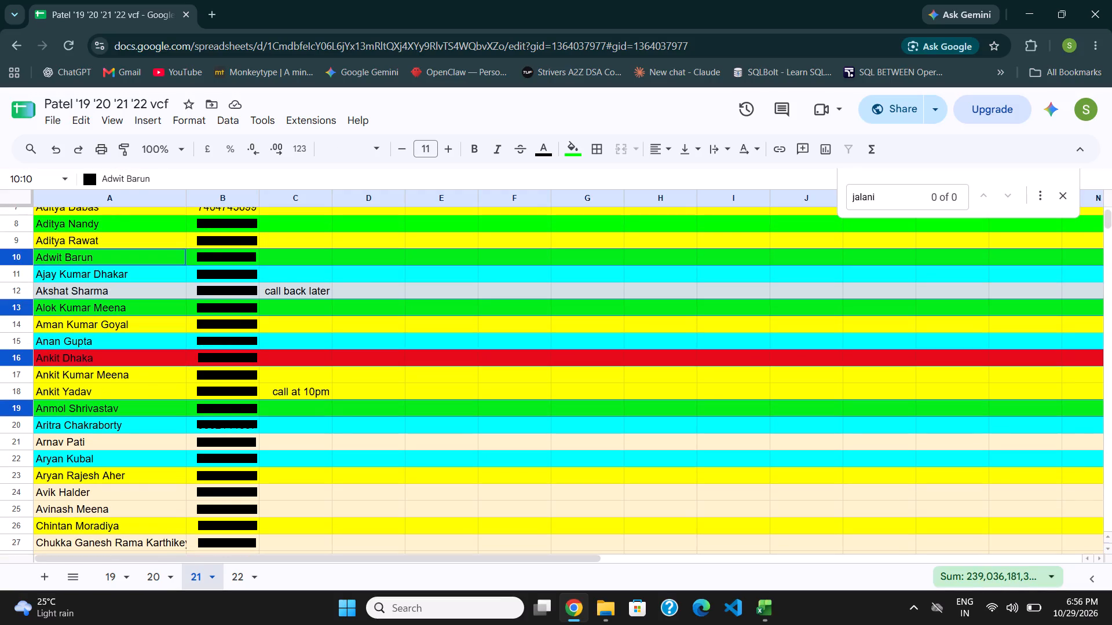
left_click(27, 223, "ctrl")
scroll(100, 267, "up", 3)
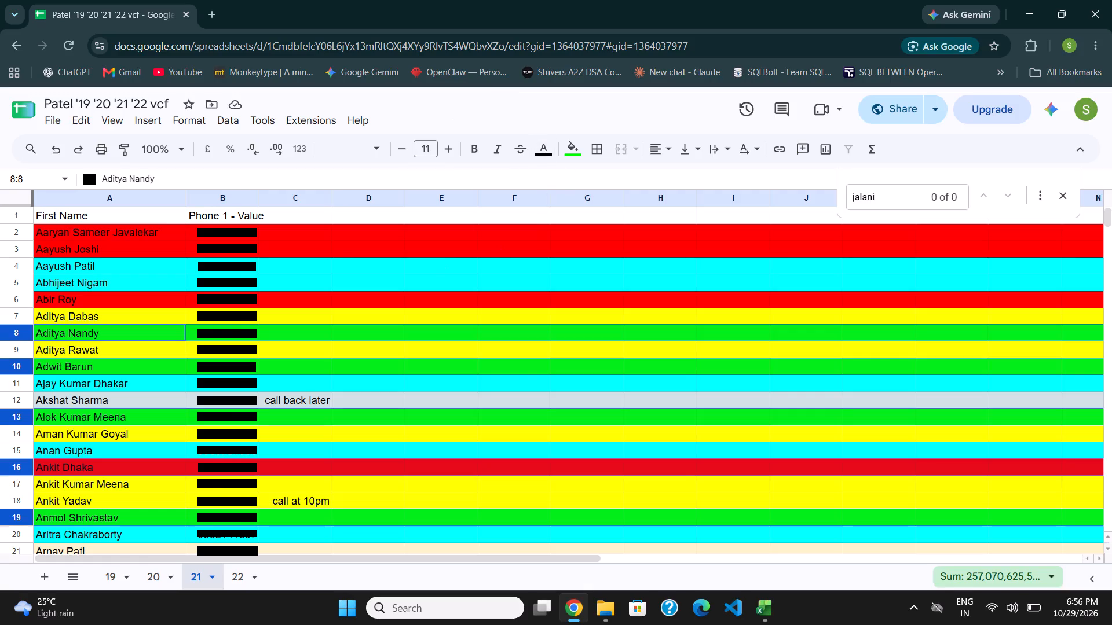
right_click(23, 336)
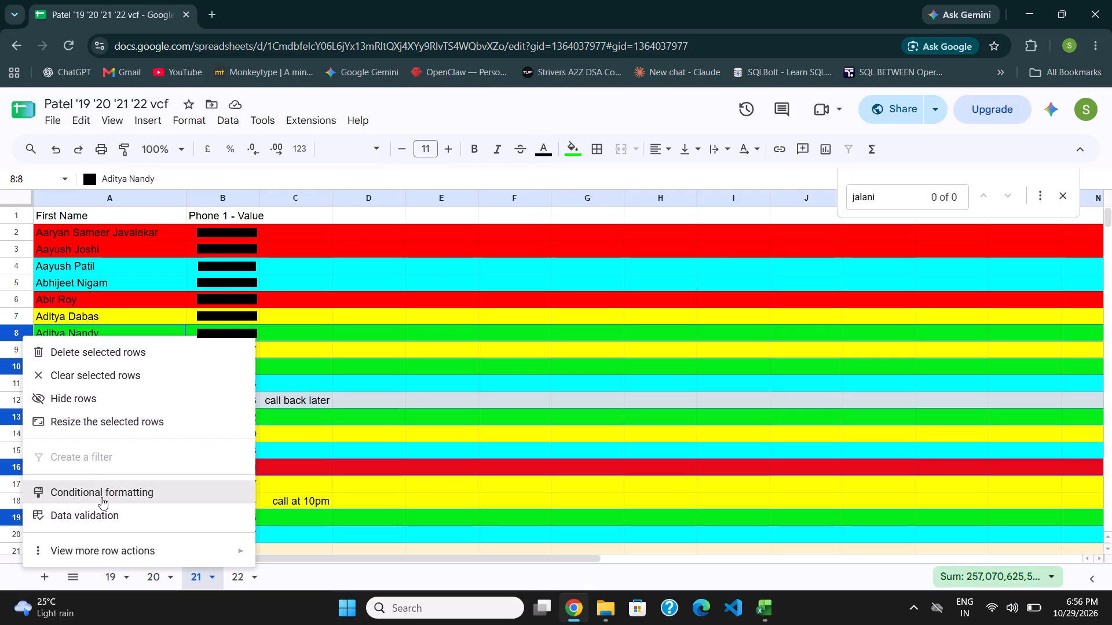
left_click(147, 356)
left_click(218, 369)
Fill row 10 on sheet 21, the contact noted "call back later", with yellow.
scroll(218, 369, "up", 9)
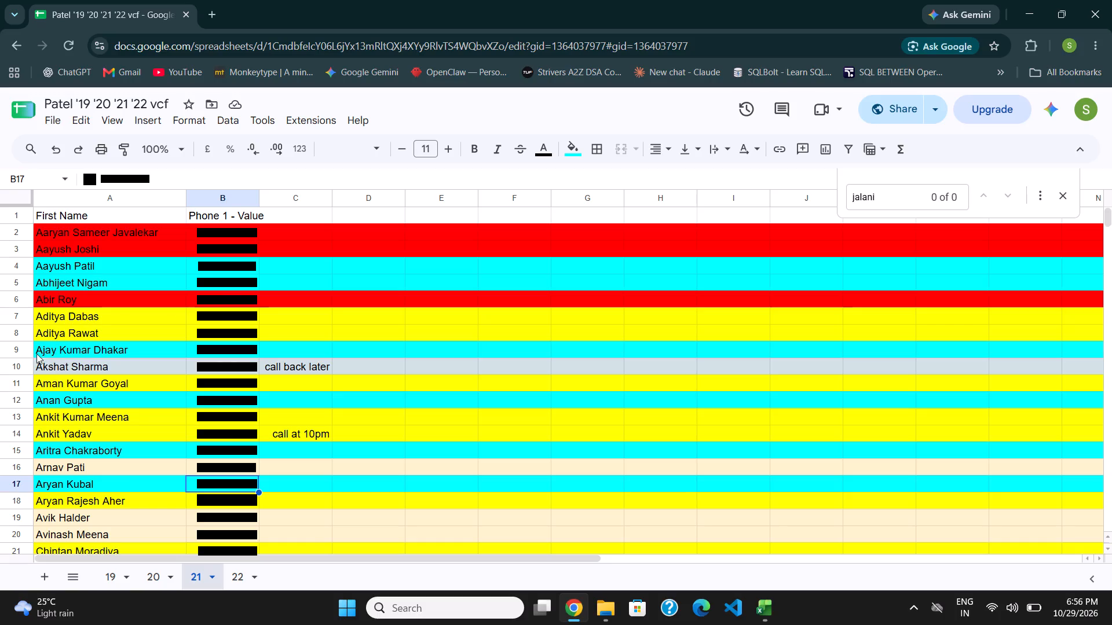
left_click(50, 370)
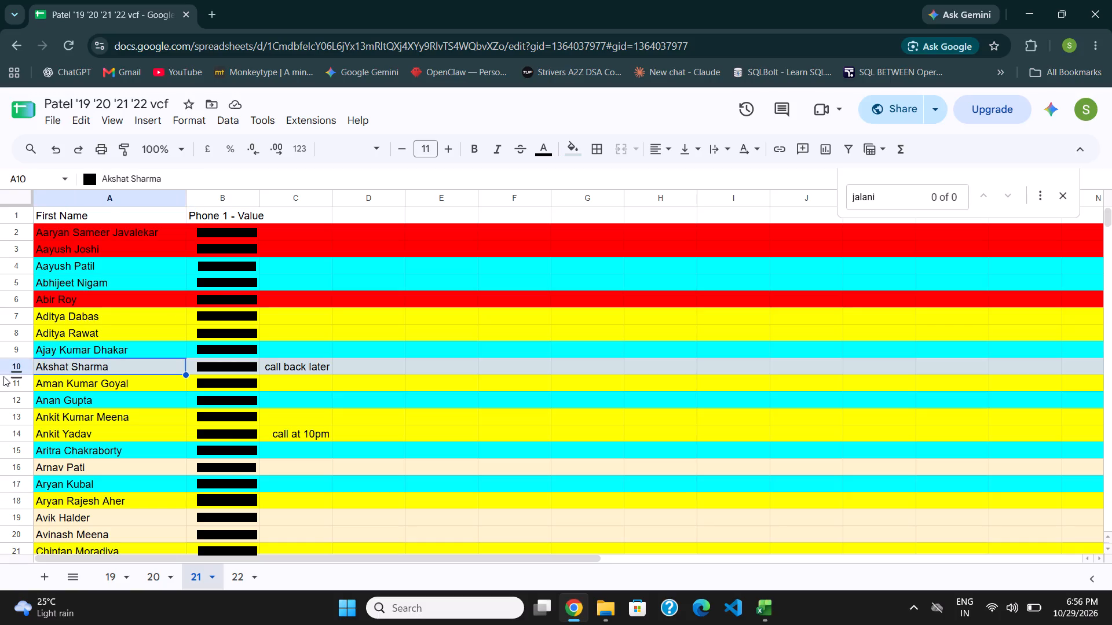
left_click(3, 369)
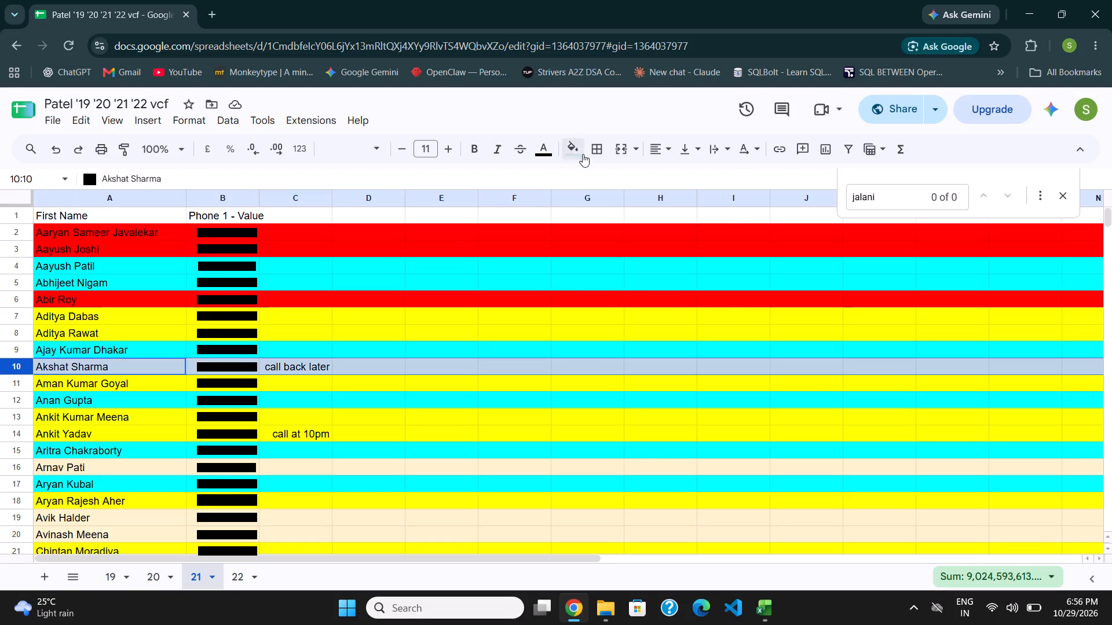
left_click(573, 147)
left_click(624, 214)
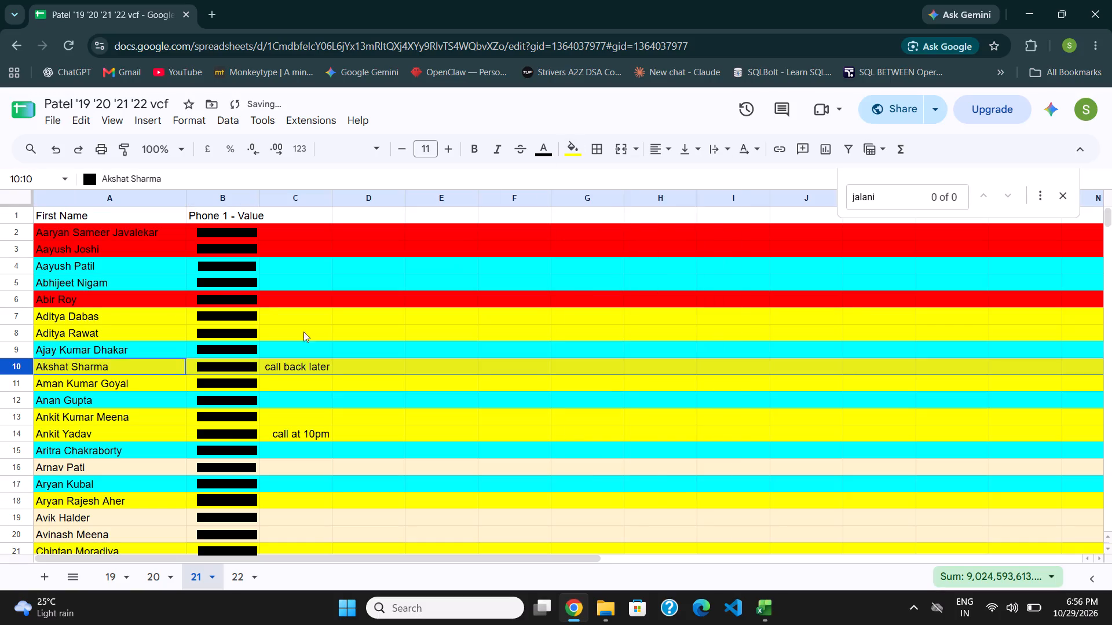
left_click(171, 414)
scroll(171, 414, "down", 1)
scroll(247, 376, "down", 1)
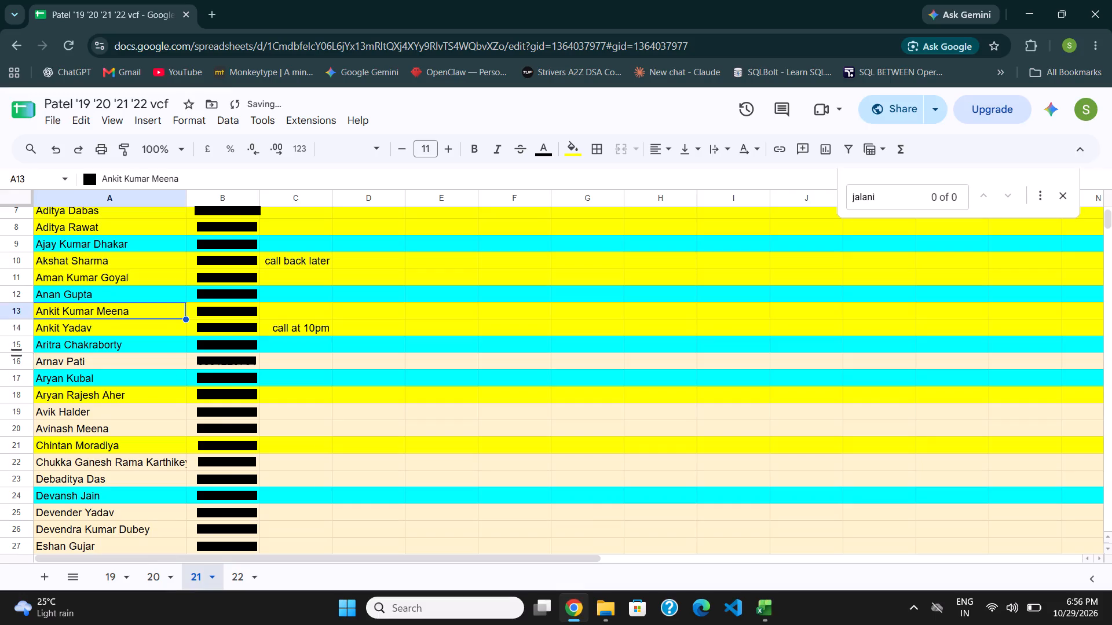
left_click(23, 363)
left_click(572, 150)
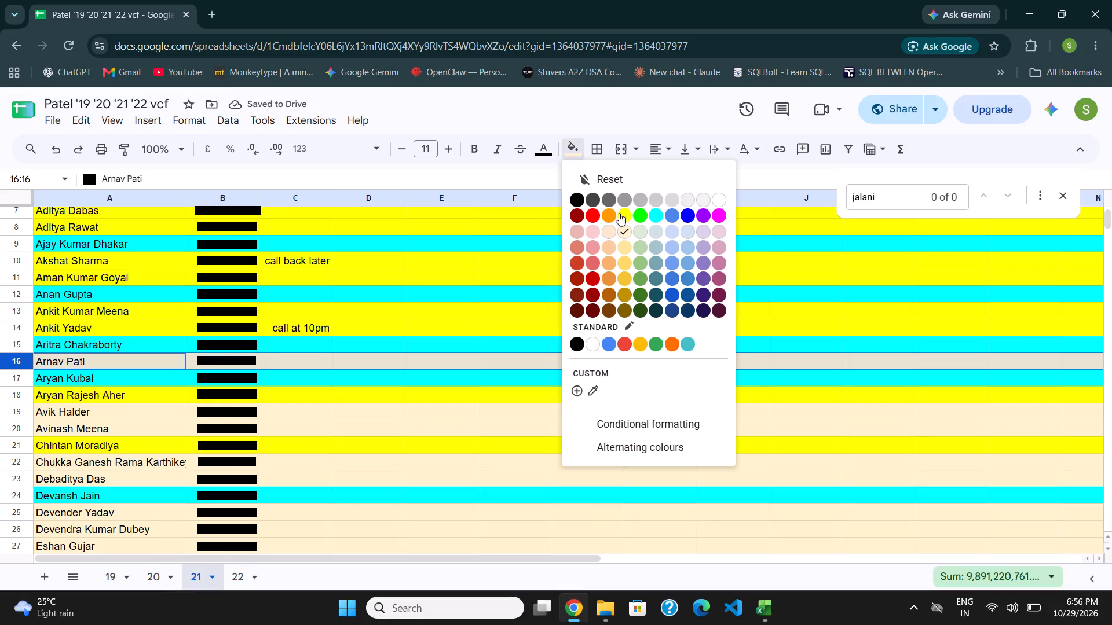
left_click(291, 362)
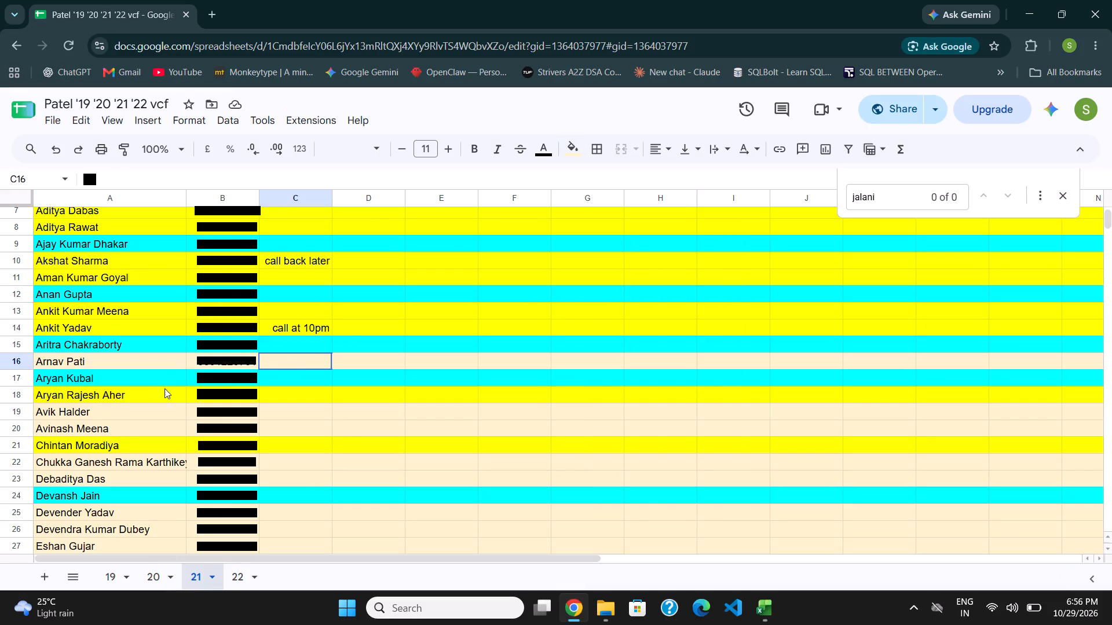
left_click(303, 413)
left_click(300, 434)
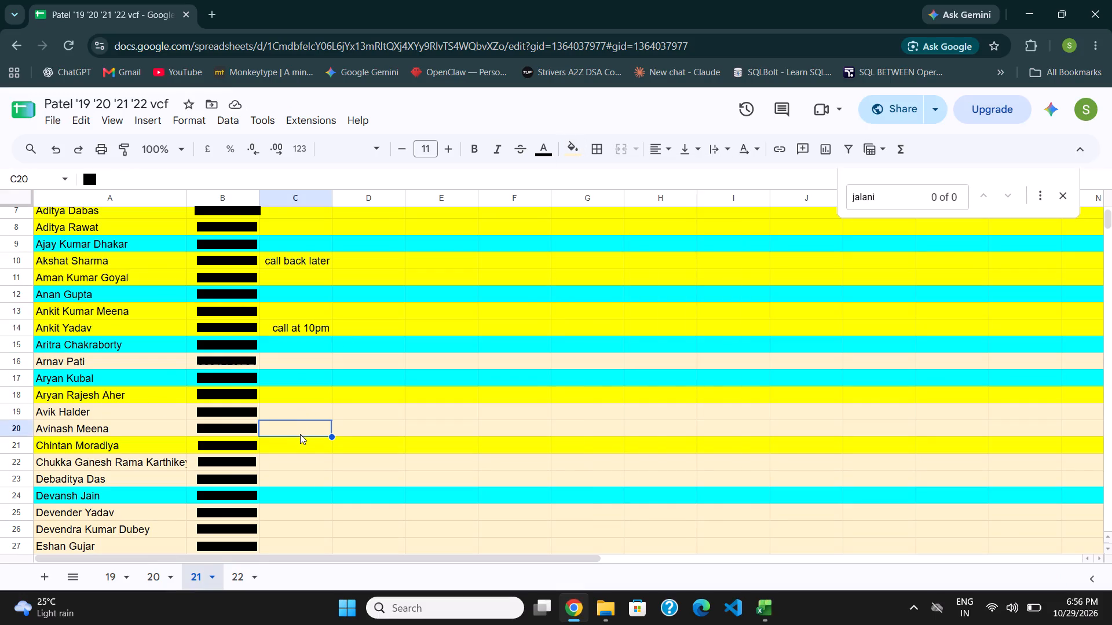
Fill row 43 on sheet 21, the contact noted "At office,has seen message", with cyan.
scroll(283, 440, "down", 1)
scroll(276, 392, "down", 1)
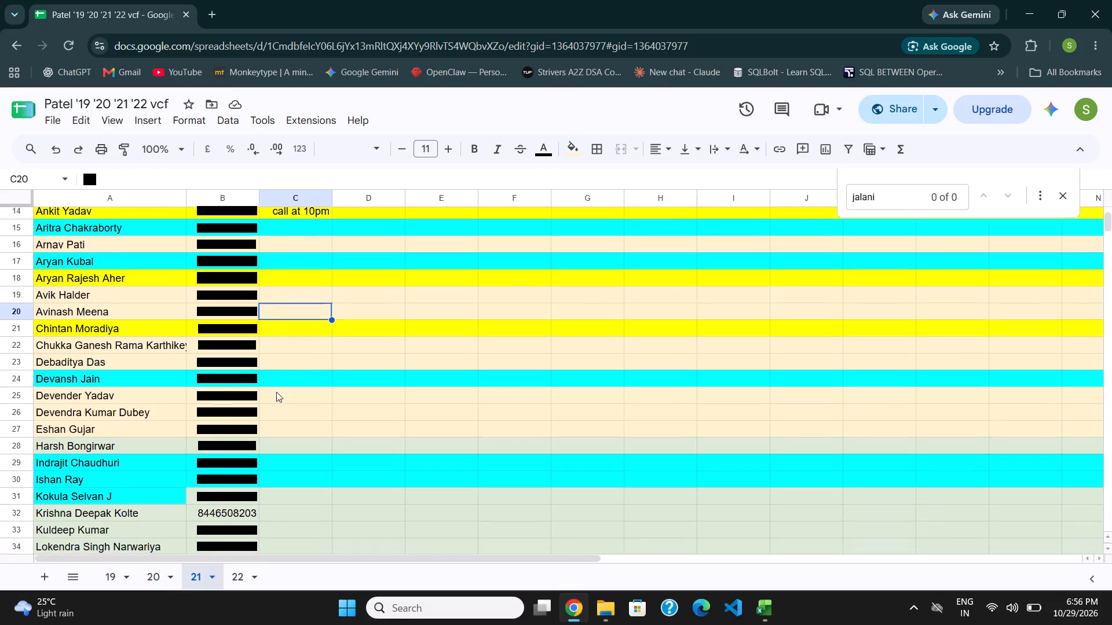
scroll(276, 392, "down", 1)
scroll(273, 334, "down", 1)
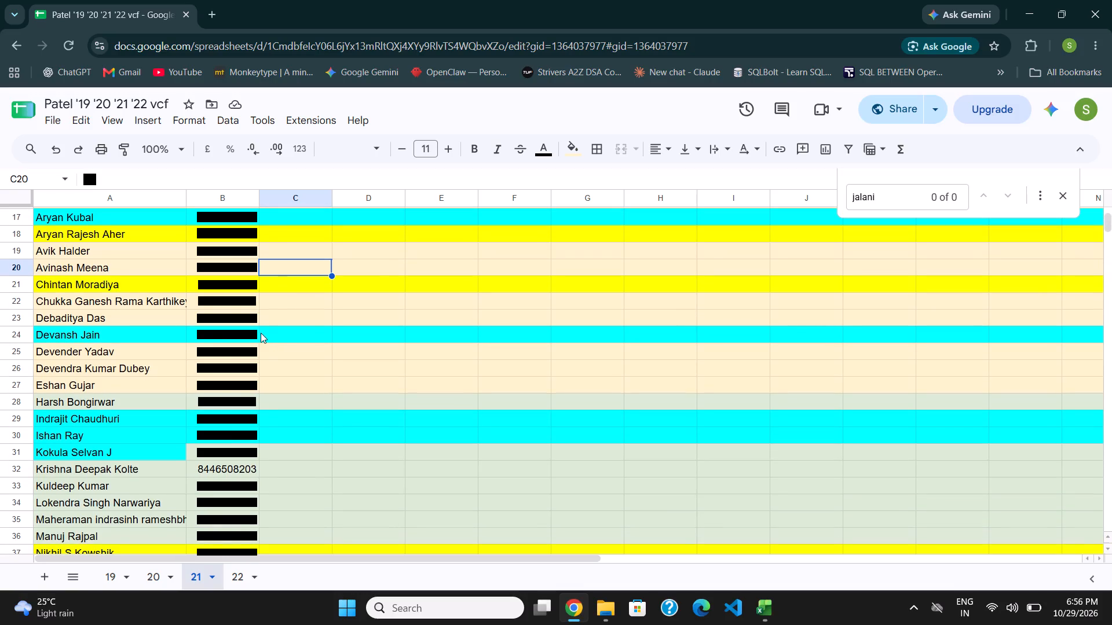
scroll(298, 359, "down", 1)
left_click(14, 348)
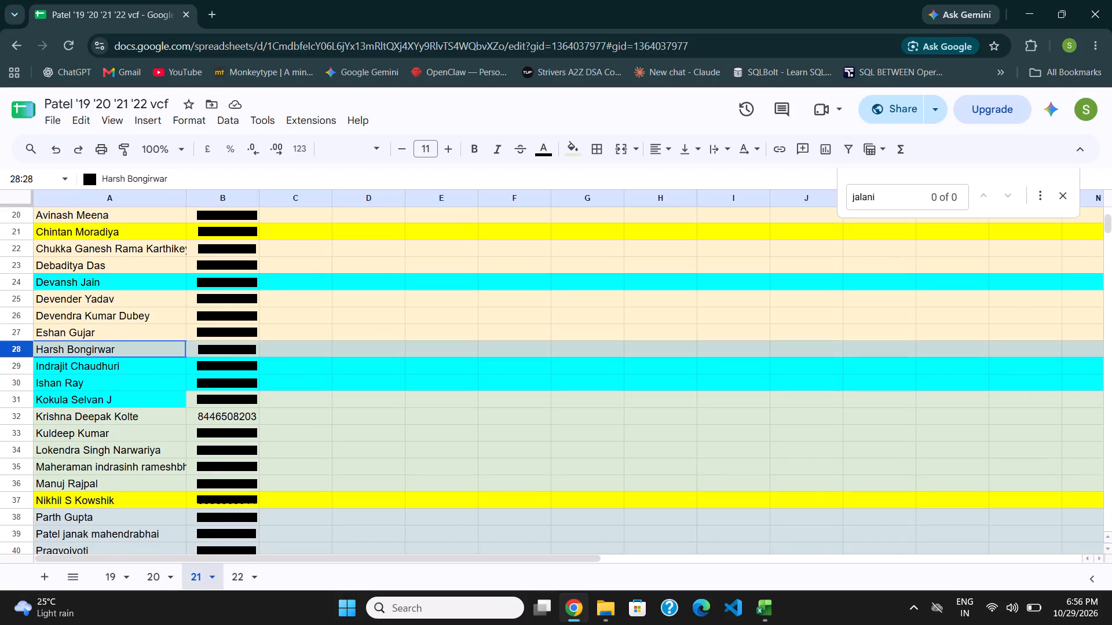
scroll(324, 381, "down", 2)
left_click(275, 446)
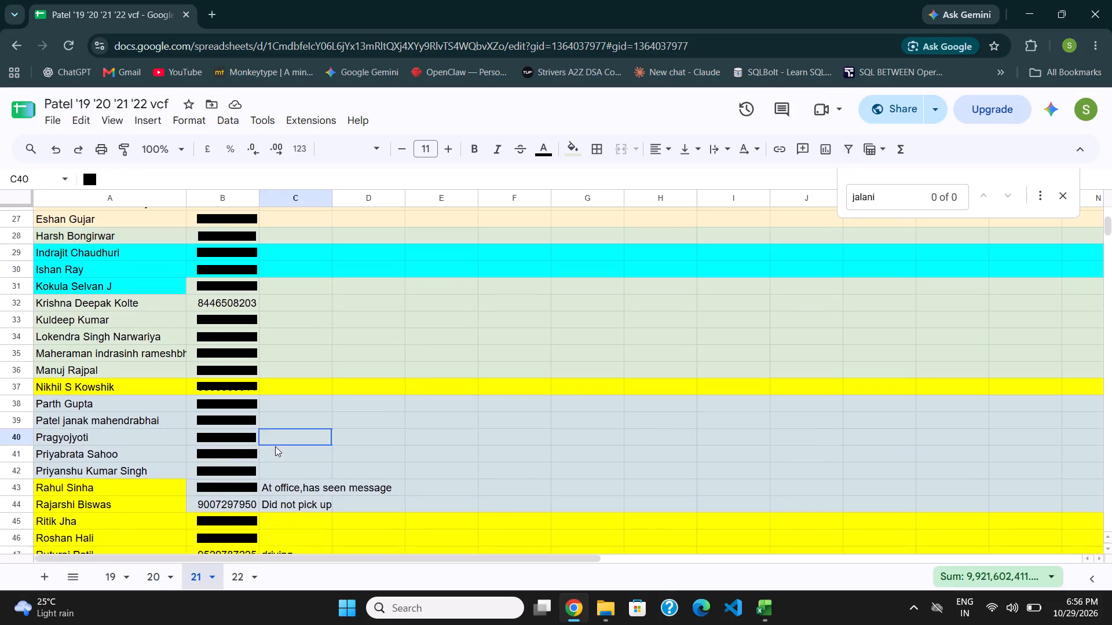
scroll(275, 446, "down", 1)
left_click(306, 368)
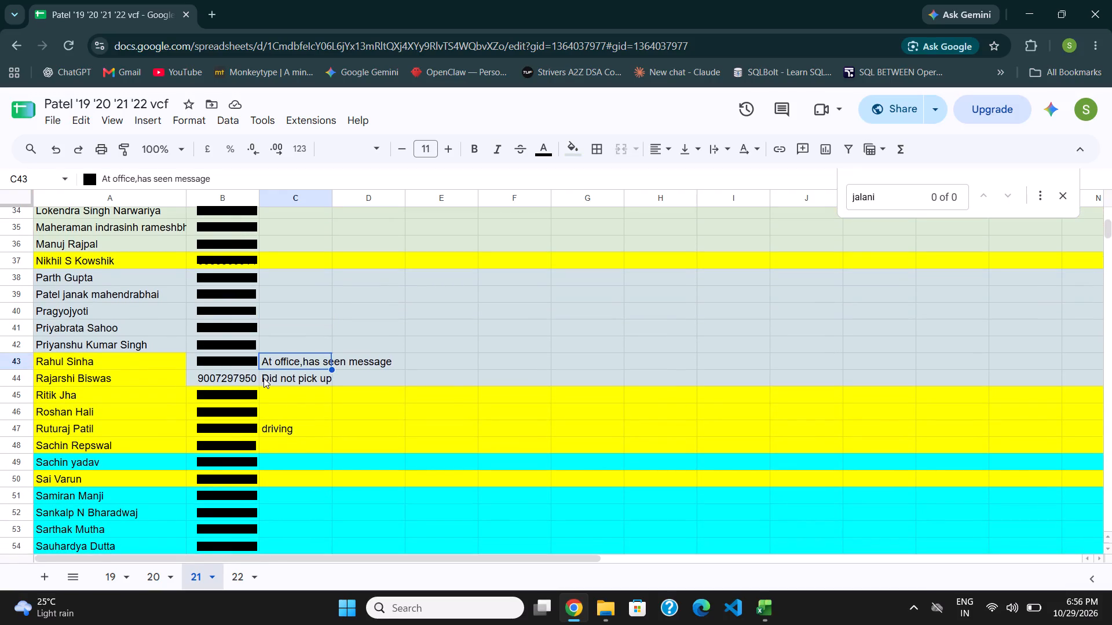
left_click(263, 378)
left_click(10, 359)
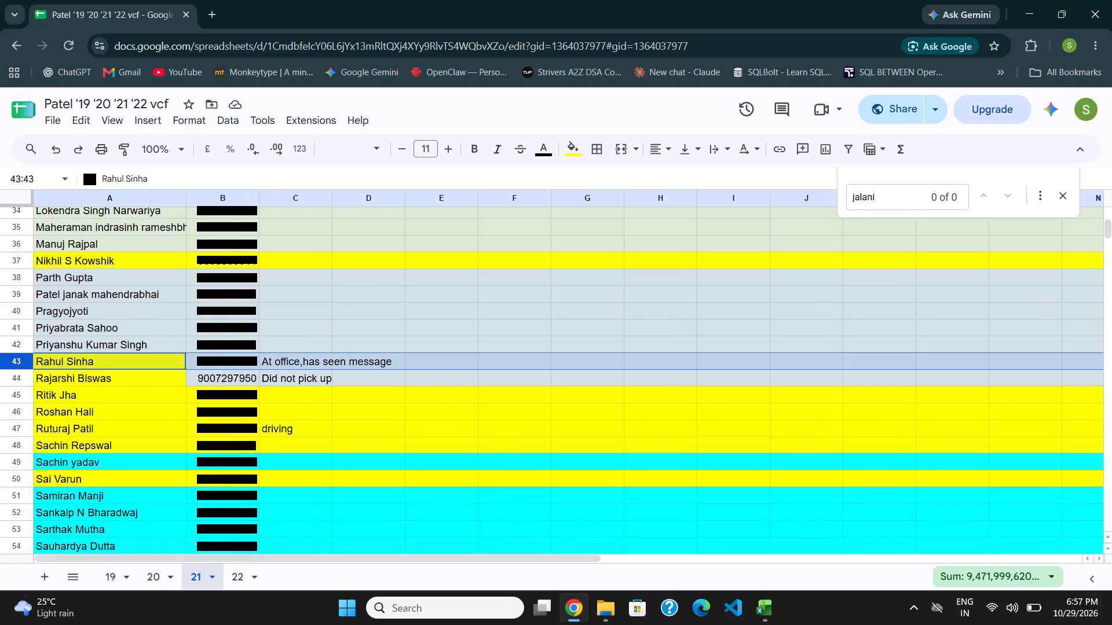
left_click(569, 145)
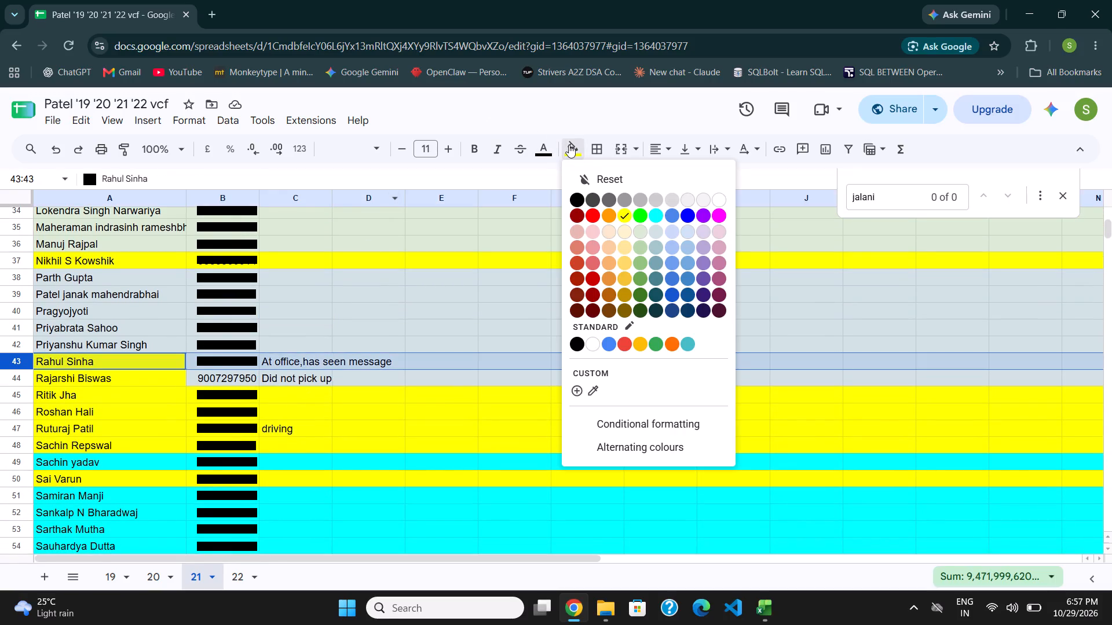
left_click(651, 214)
left_click(339, 340)
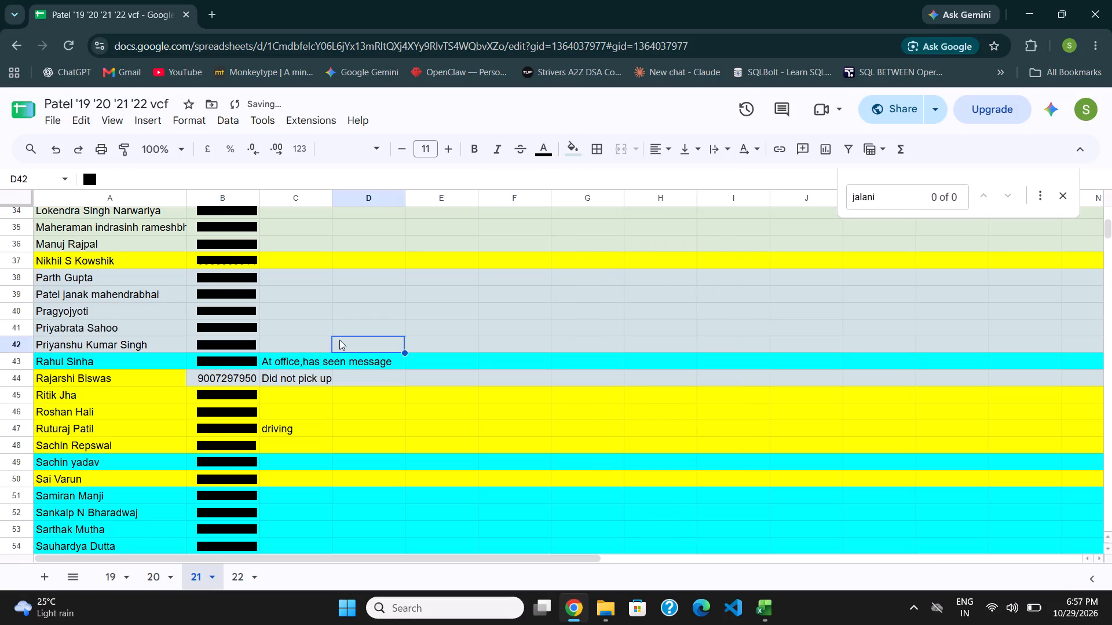
left_click(305, 359)
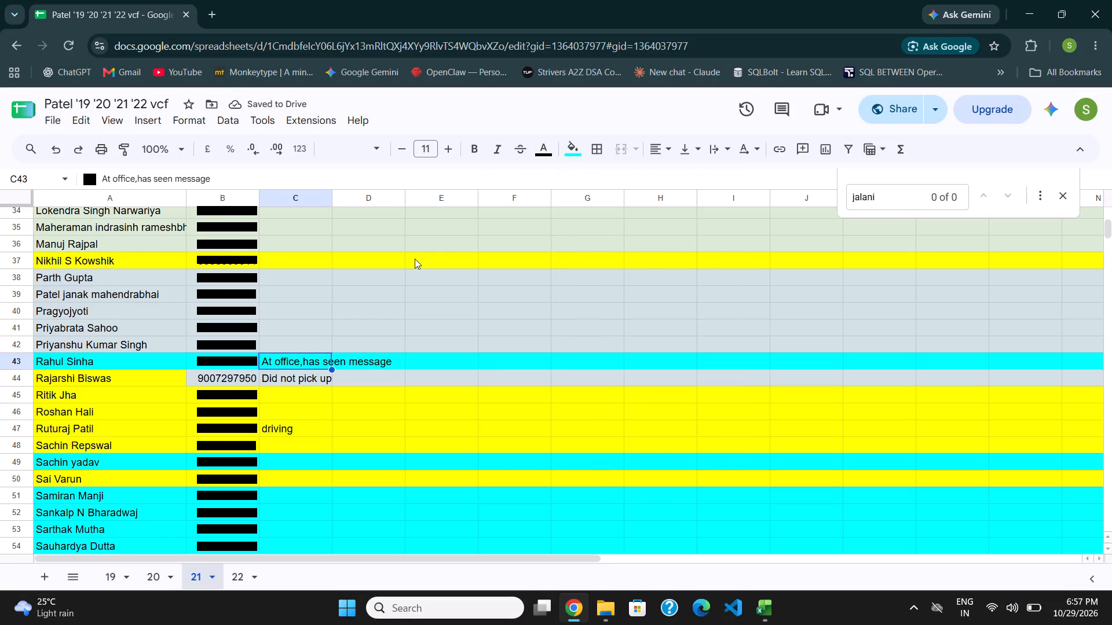
left_click(400, 323)
Check the remaining contacts on sheet 21 down to the last one and switch to the start of sheet 22.
scroll(400, 323, "down", 2)
scroll(386, 423, "down", 2)
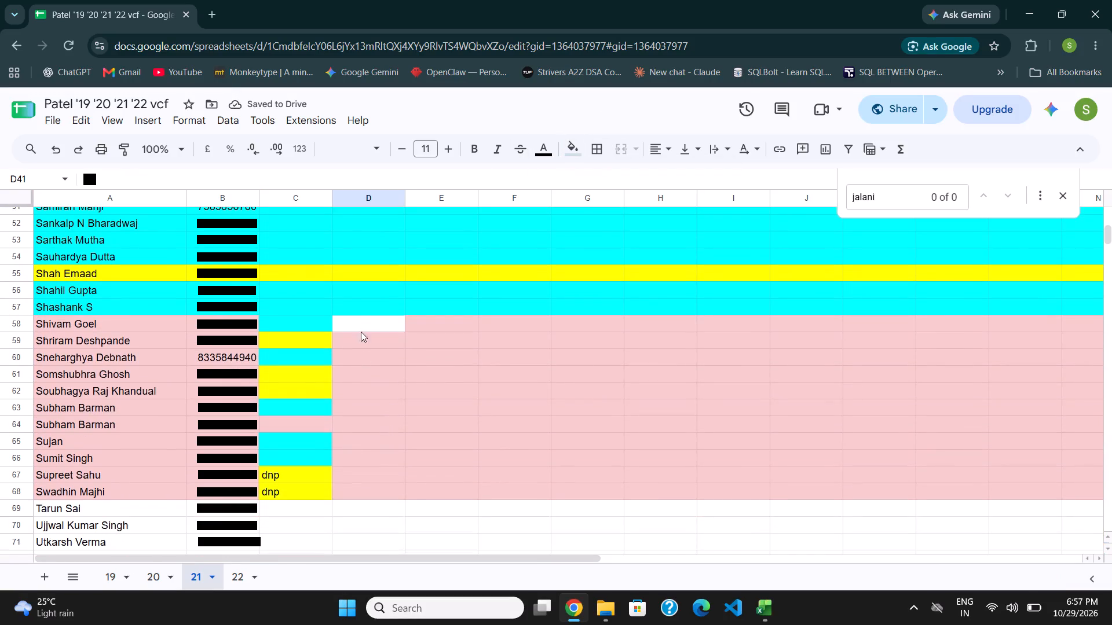
scroll(330, 407, "down", 2)
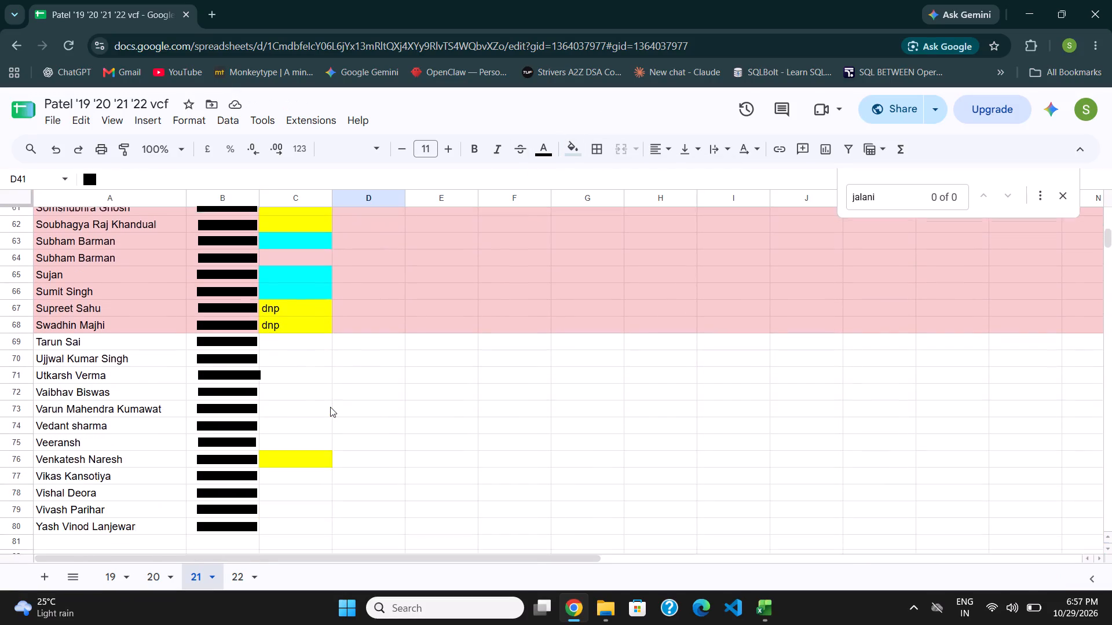
scroll(330, 407, "down", 1)
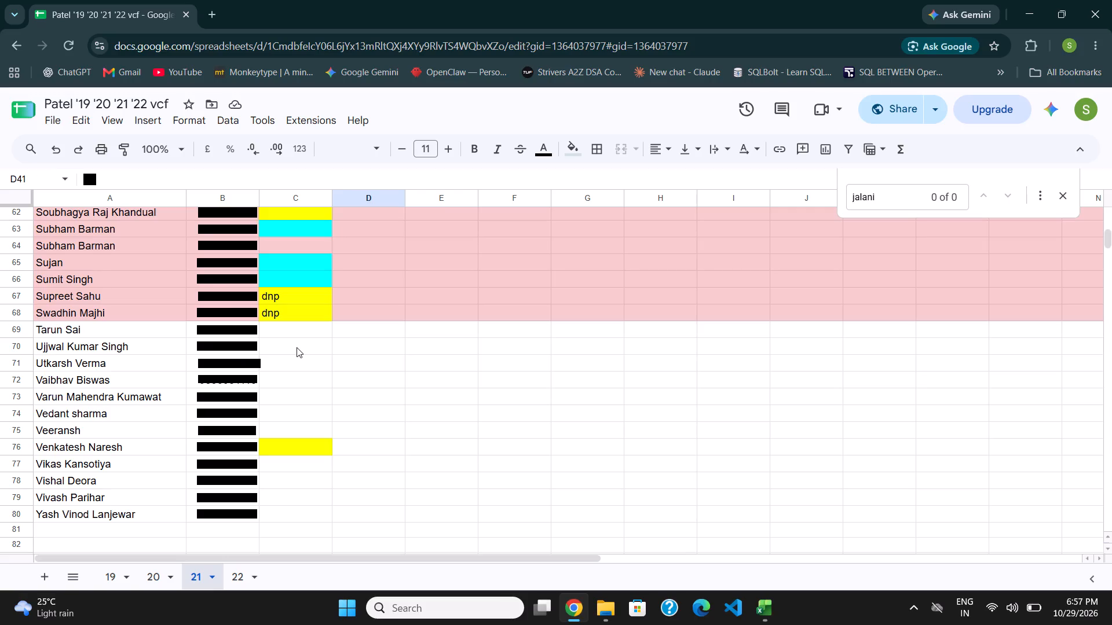
left_click(235, 567)
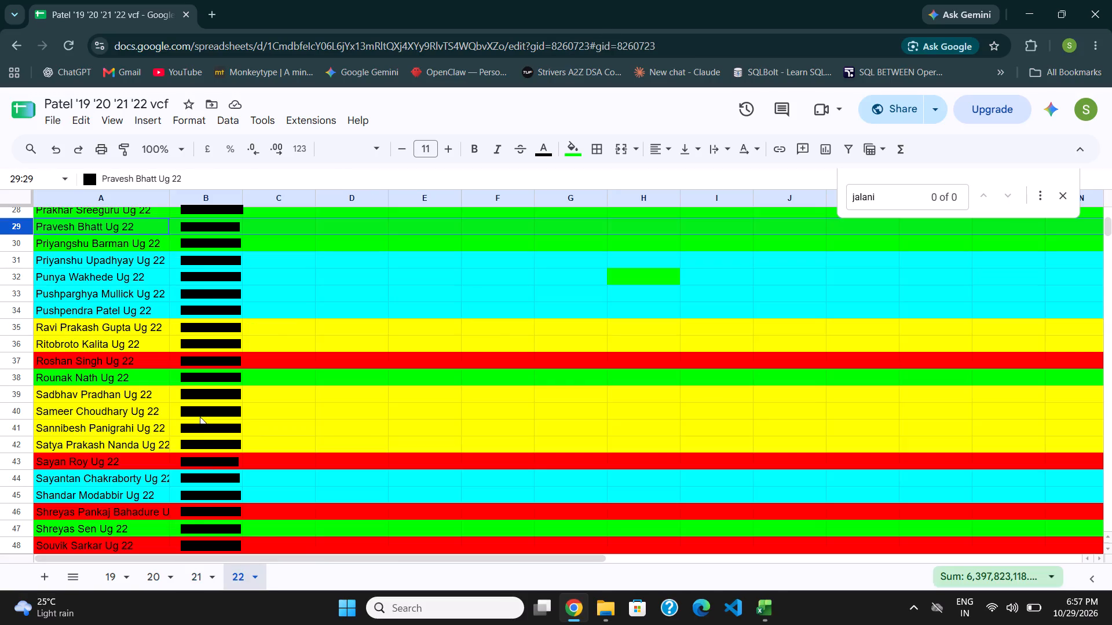
scroll(200, 417, "up", 7)
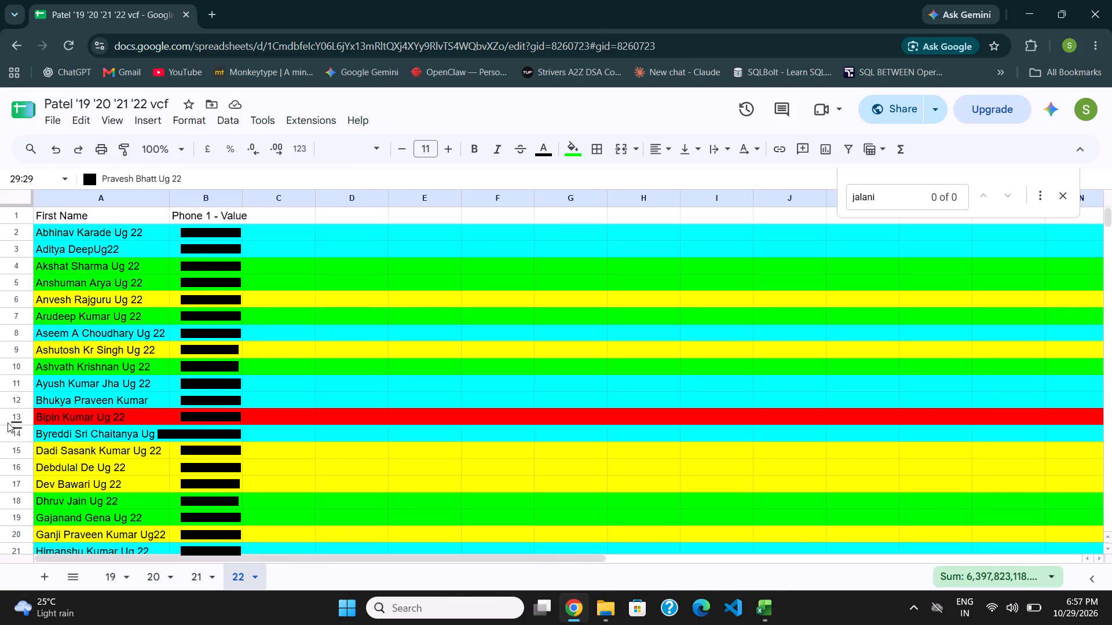
Delete all the green rows from sheet 22, together with the red rows 13, 22, 24, 43, 46 and 48.
left_click(5, 422)
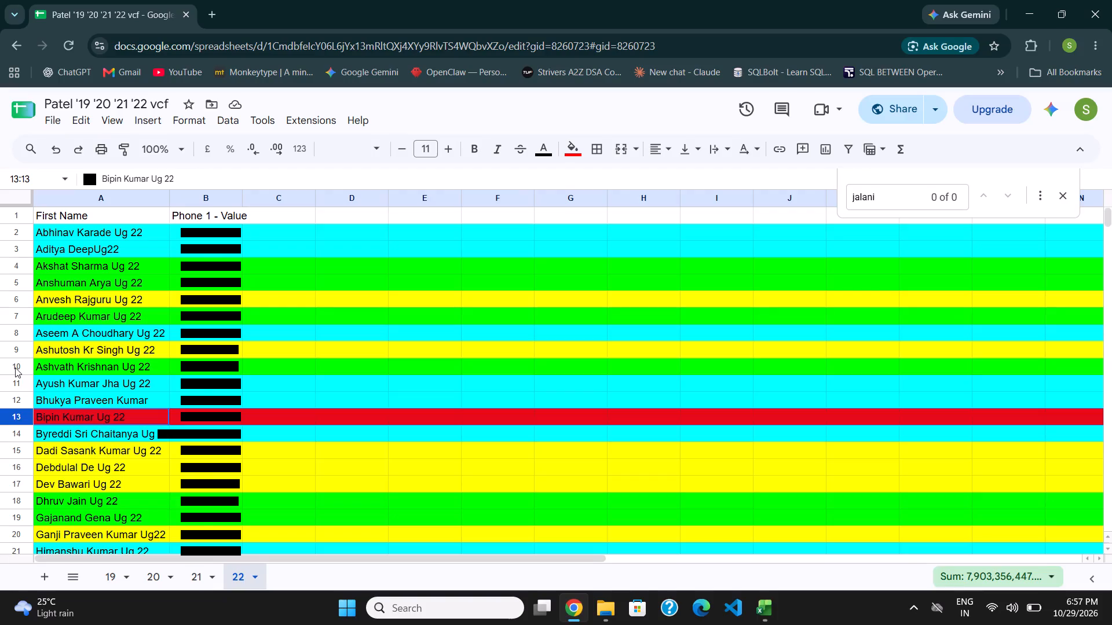
left_click(15, 367, "ctrl")
left_click(23, 320, "ctrl")
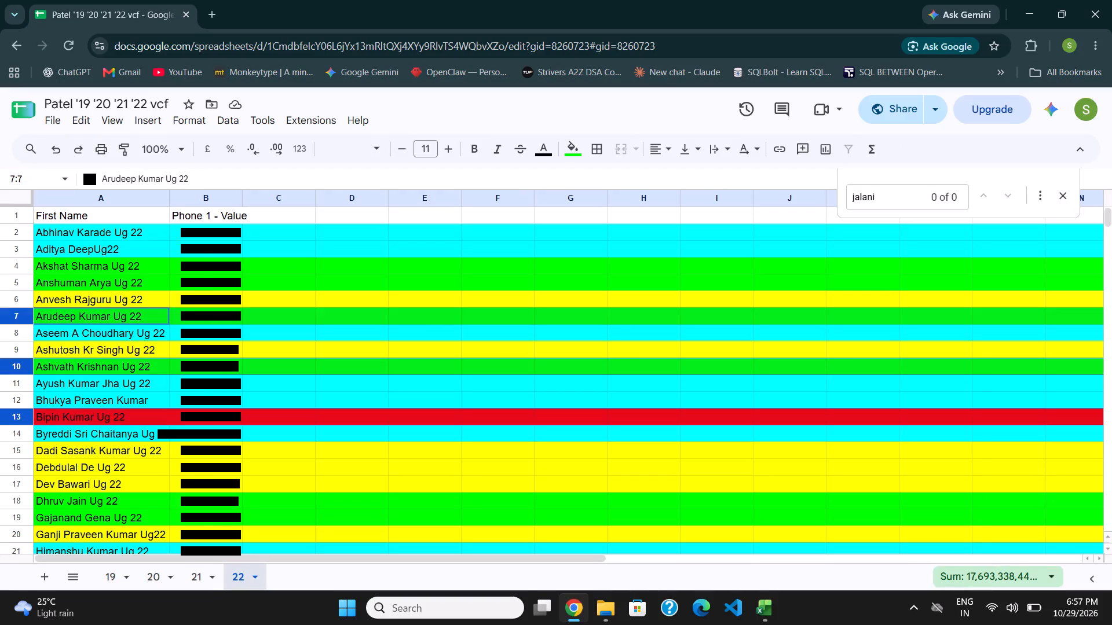
left_click_drag(26, 281, 27, 264, "ctrl")
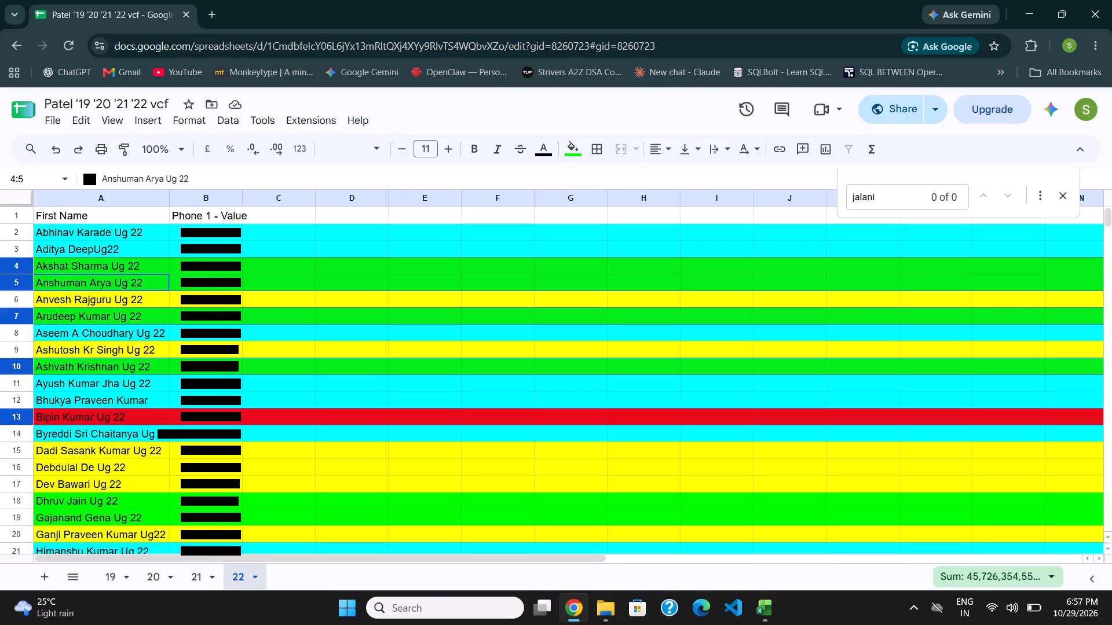
scroll(119, 373, "down", 2)
scroll(62, 387, "down", 1)
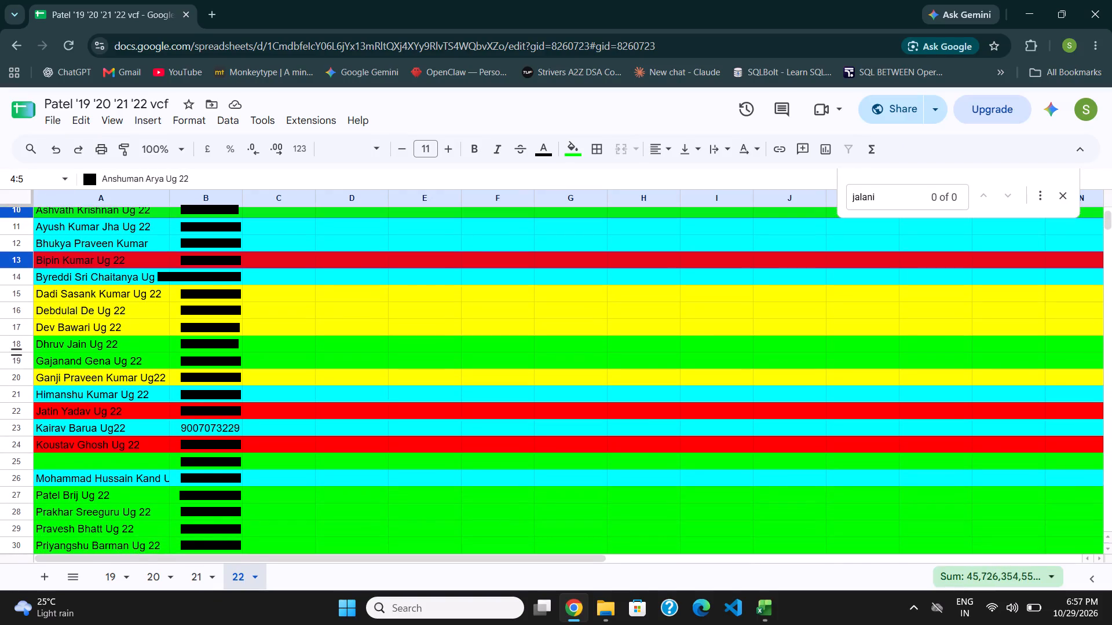
left_click_drag(14, 345, 14, 357, "ctrl")
left_click(19, 414, "ctrl")
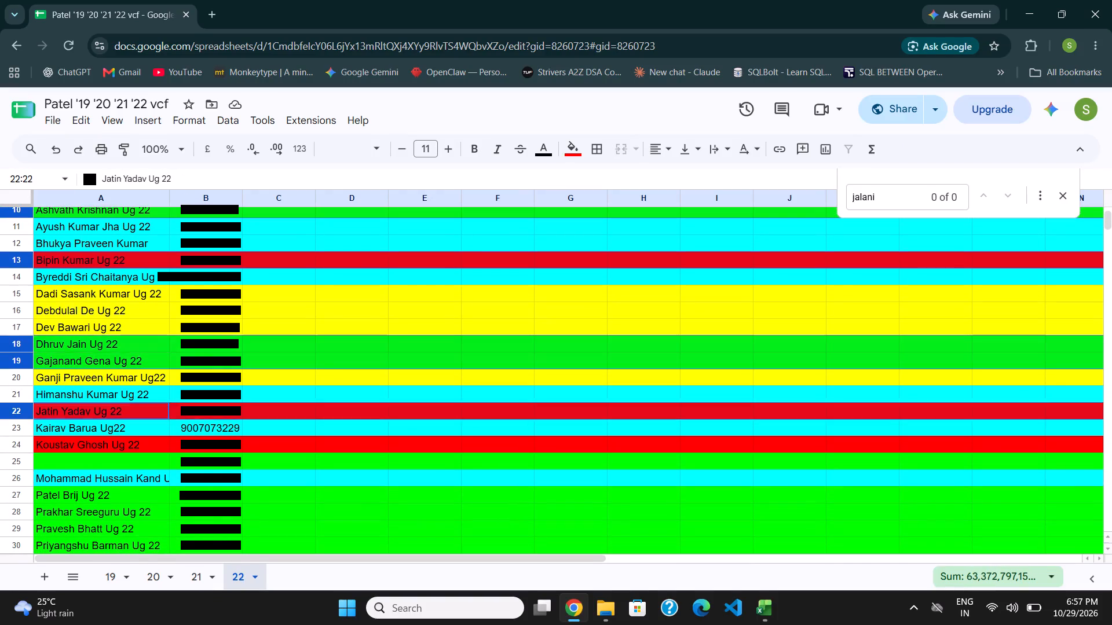
left_click(24, 444, "ctrl")
scroll(125, 417, "down", 1)
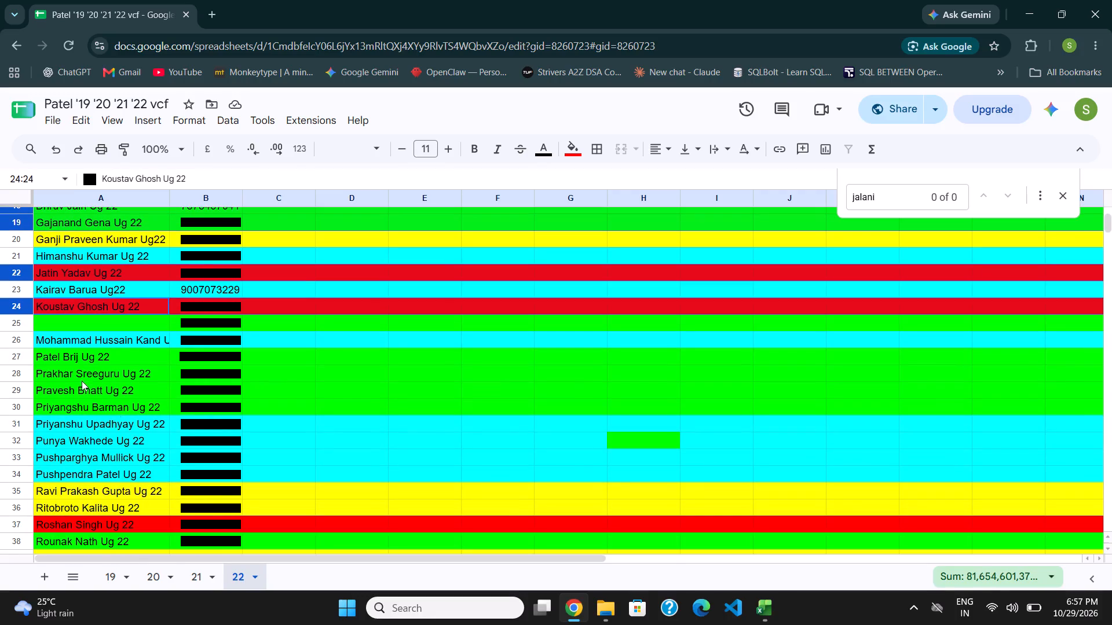
left_click(13, 325, "ctrl")
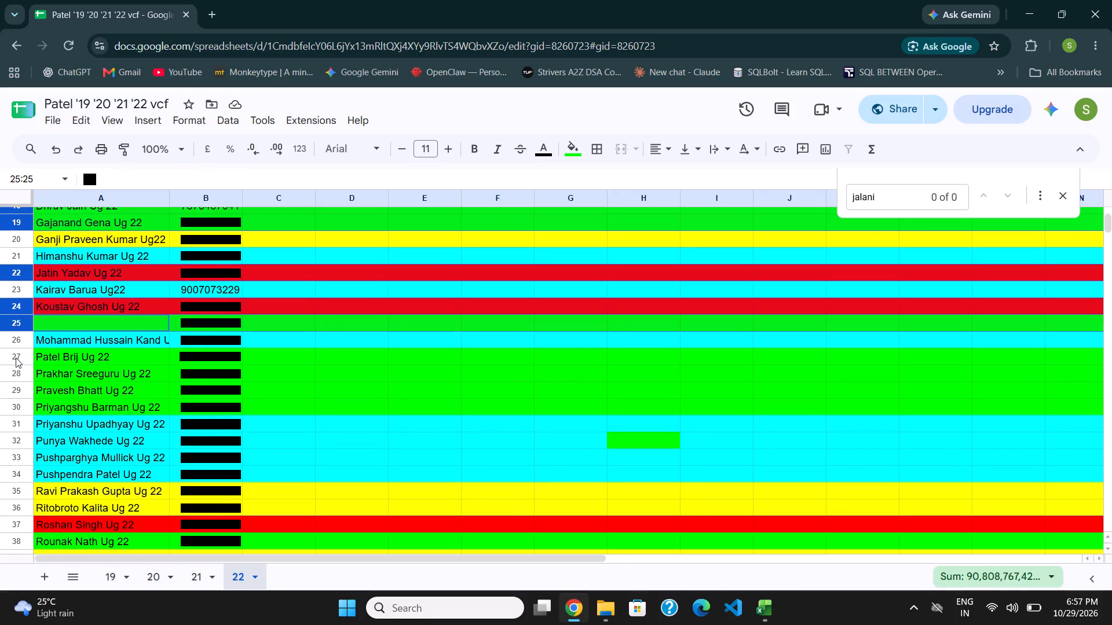
left_click_drag(16, 358, 9, 404, "ctrl")
scroll(9, 404, "down", 3)
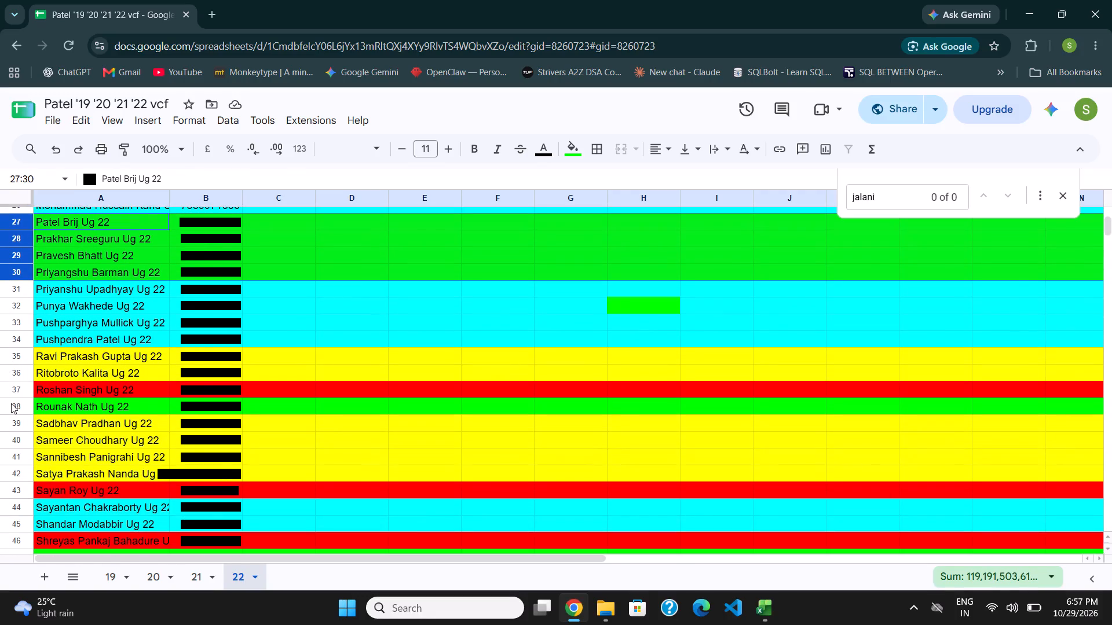
left_click(12, 405, "ctrl")
scroll(69, 422, "down", 2)
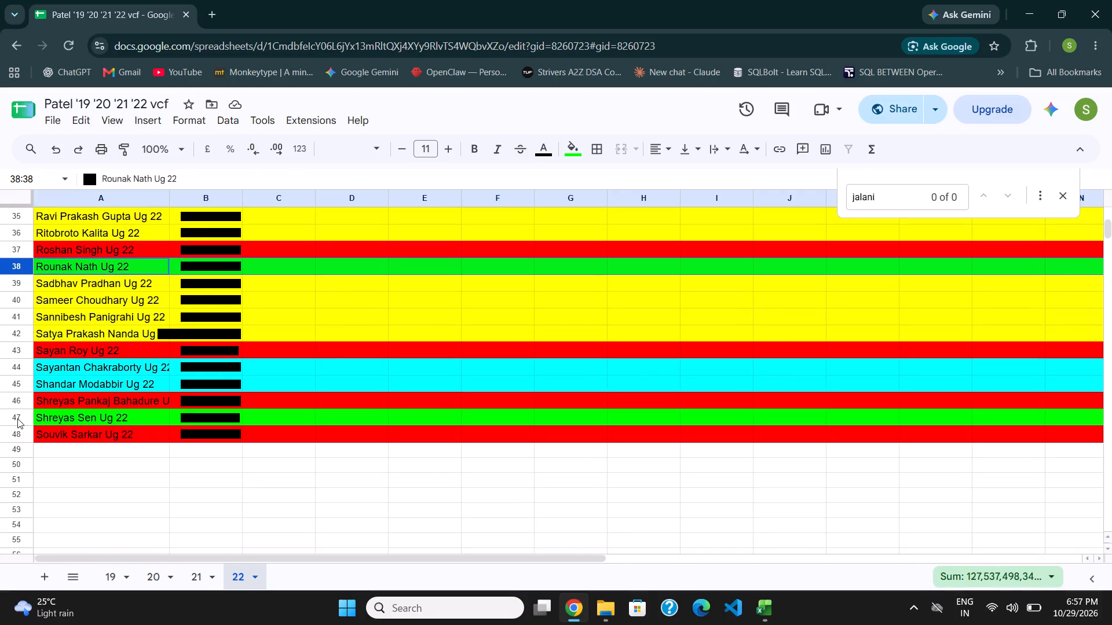
left_click(17, 418, "ctrl")
left_click(21, 400, "ctrl")
left_click(21, 433, "ctrl")
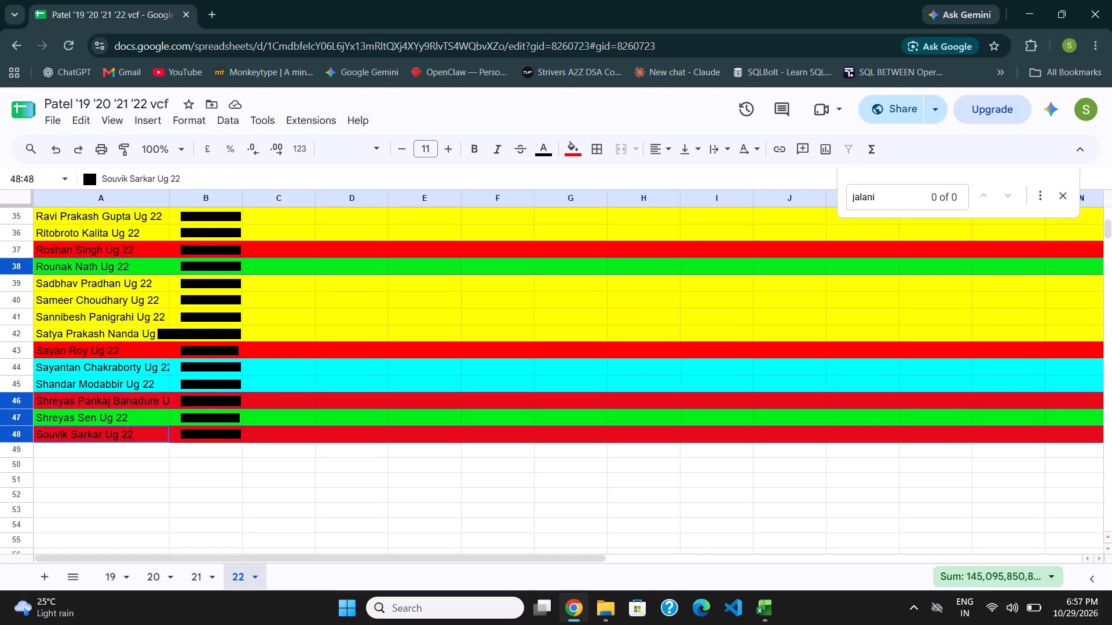
left_click(25, 349, "ctrl")
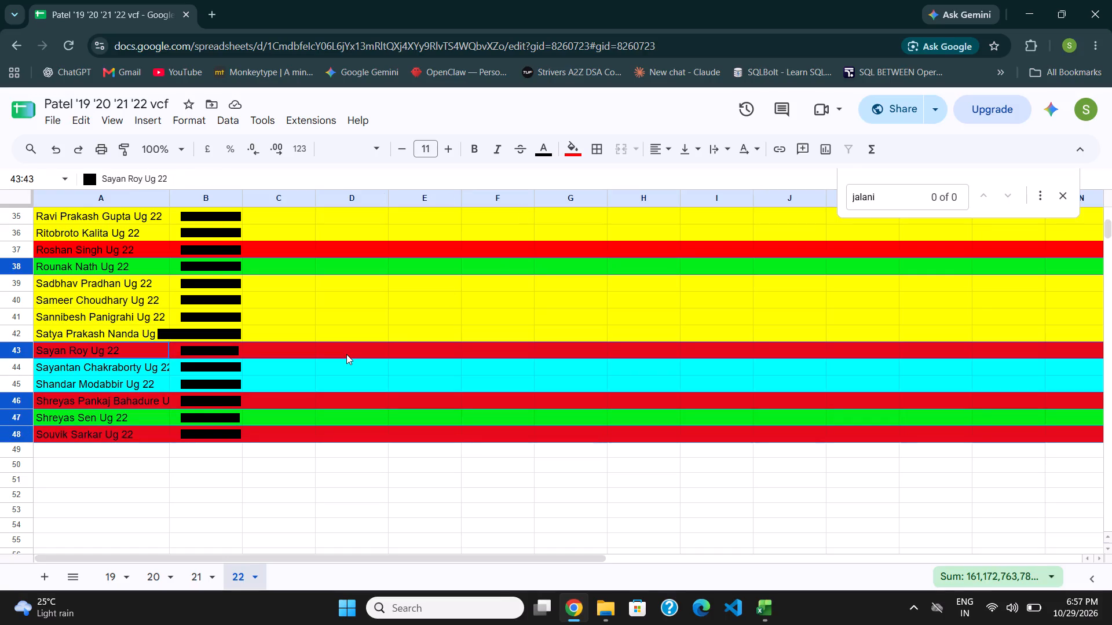
right_click(23, 352)
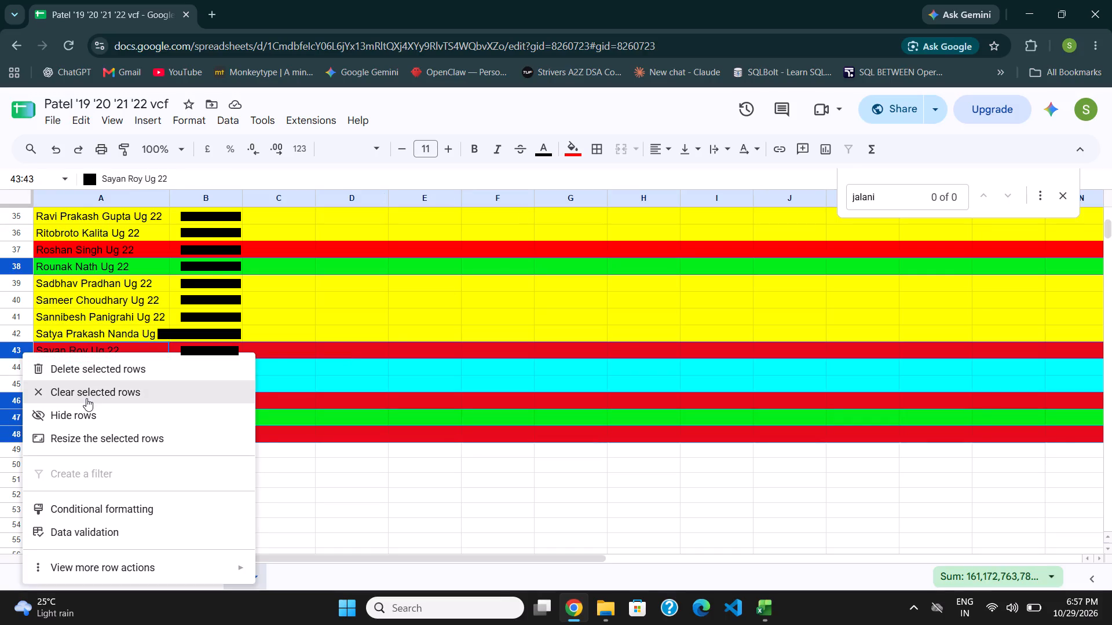
left_click(116, 372)
left_click(146, 440)
Look back up through the remaining contacts on sheet 22, checking their names and row colours.
scroll(146, 440, "up", 1)
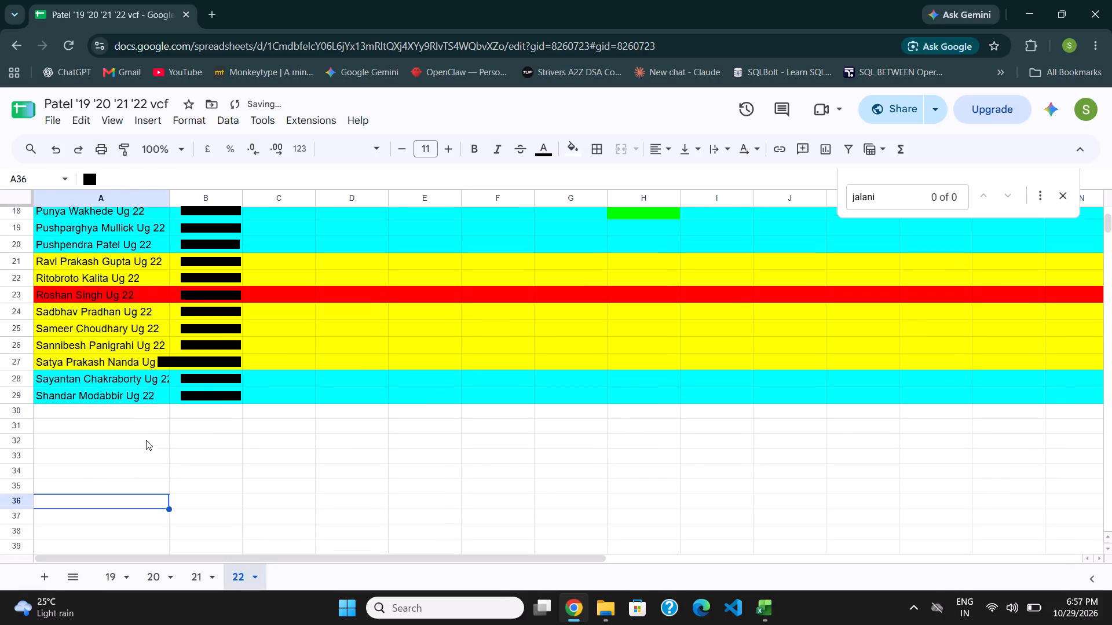
scroll(146, 440, "up", 1)
left_click(126, 386)
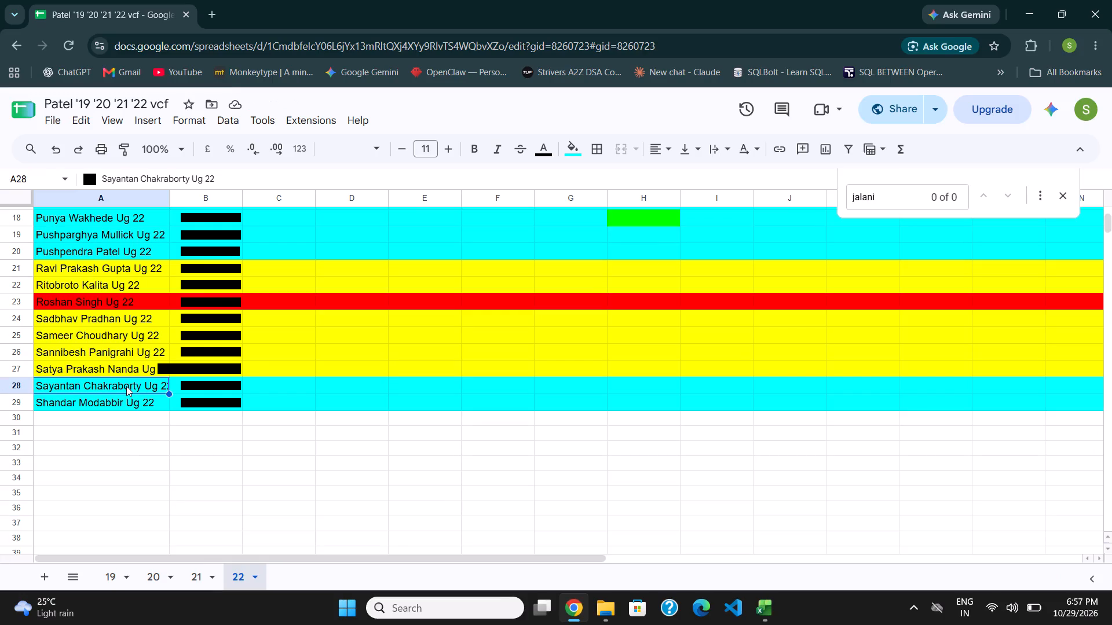
scroll(133, 421, "up", 1)
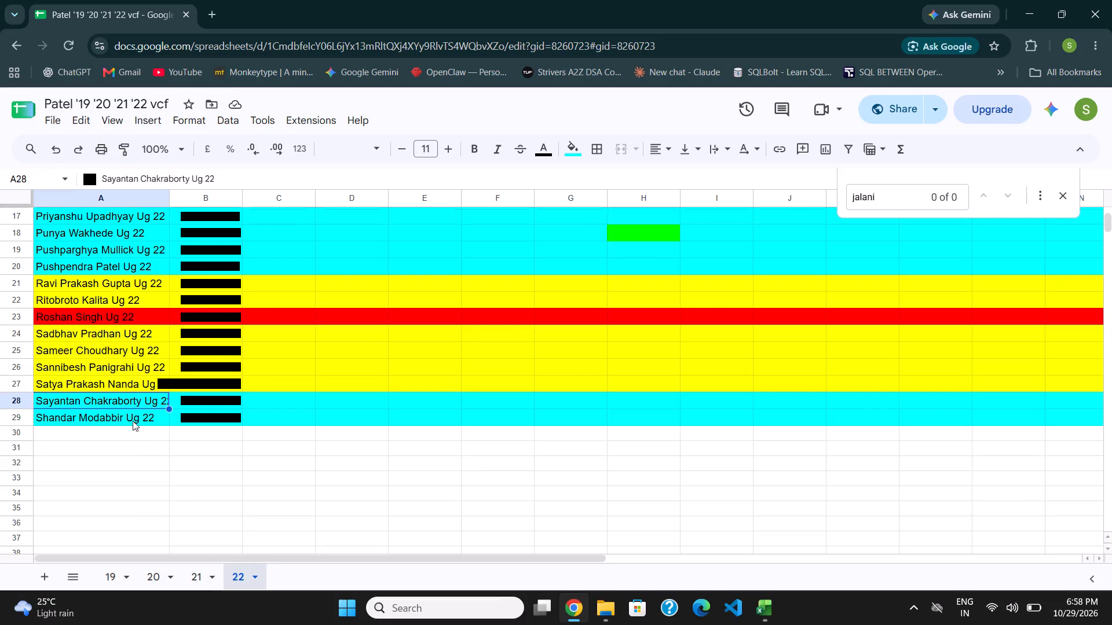
scroll(133, 421, "up", 1)
scroll(110, 360, "up", 1)
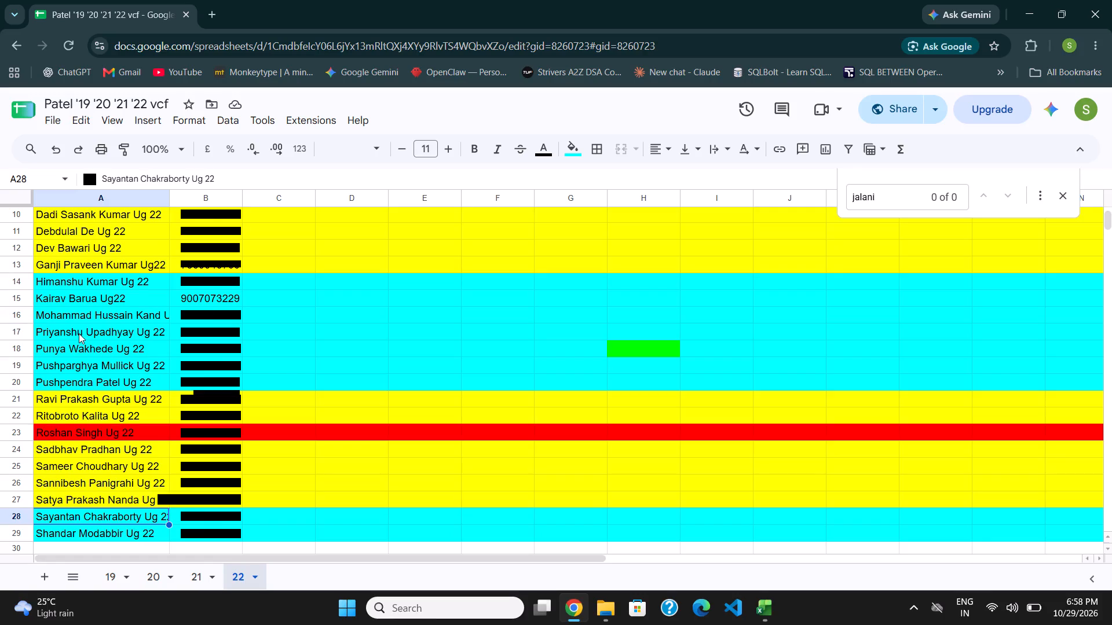
left_click(79, 333)
scroll(79, 333, "up", 1)
left_click(96, 383)
scroll(96, 383, "up", 1)
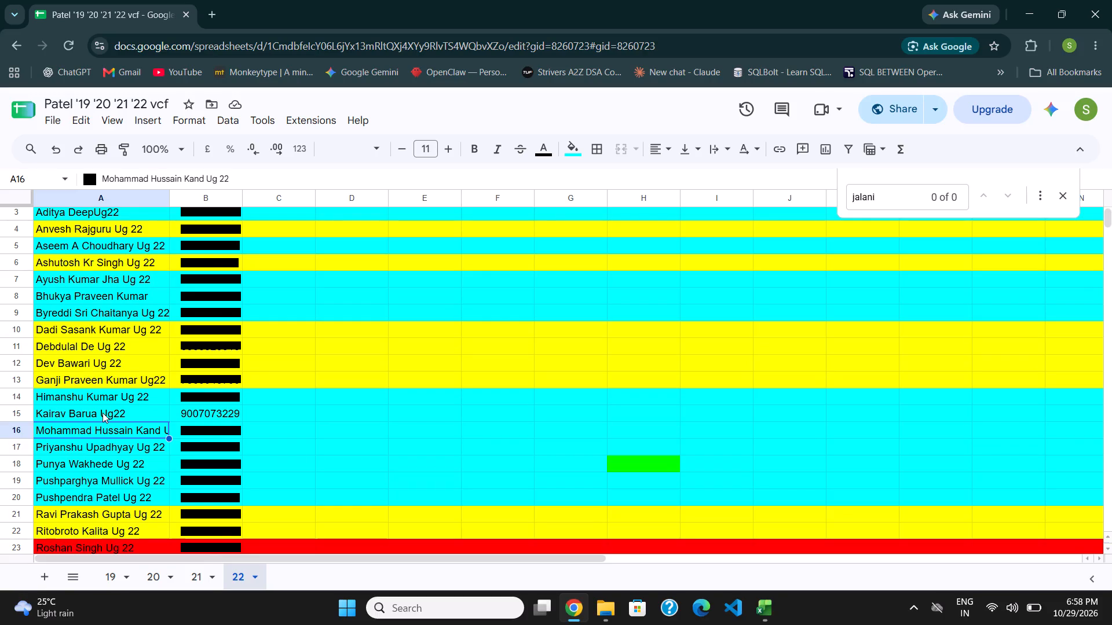
Delete row 14, the first cyan contact below the yellow rows 10 to 13, from sheet 22.
left_click(12, 396)
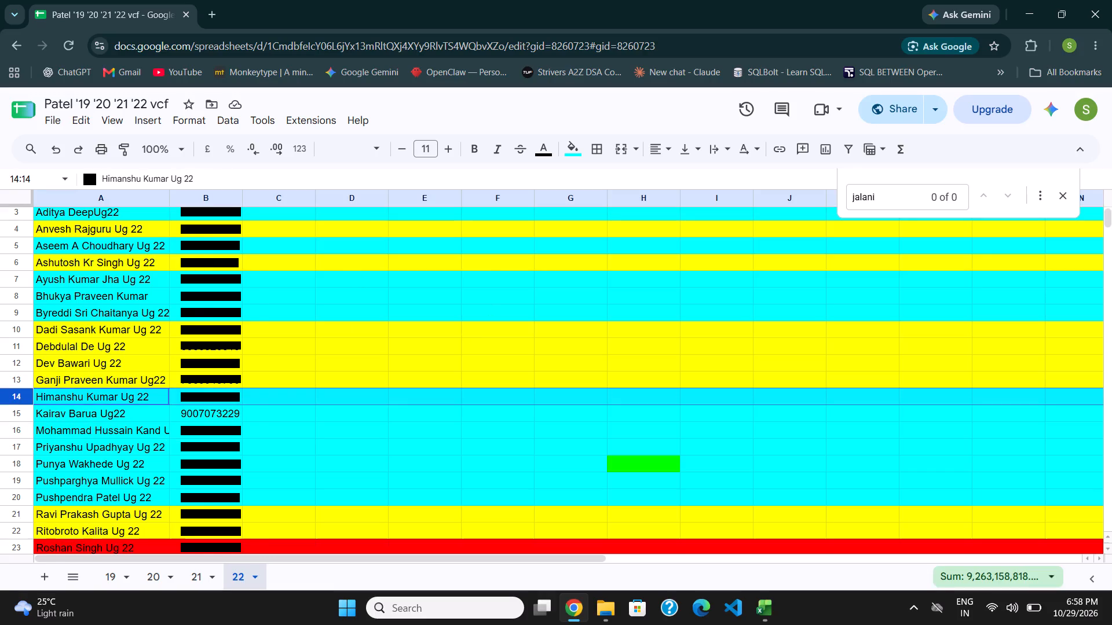
right_click(21, 400)
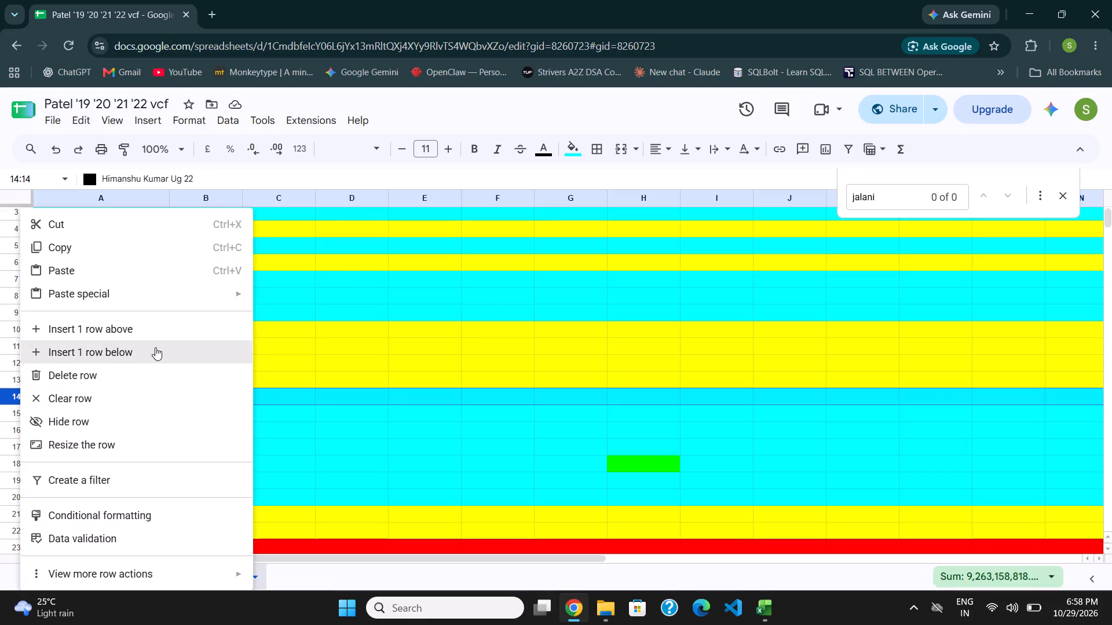
left_click(146, 370)
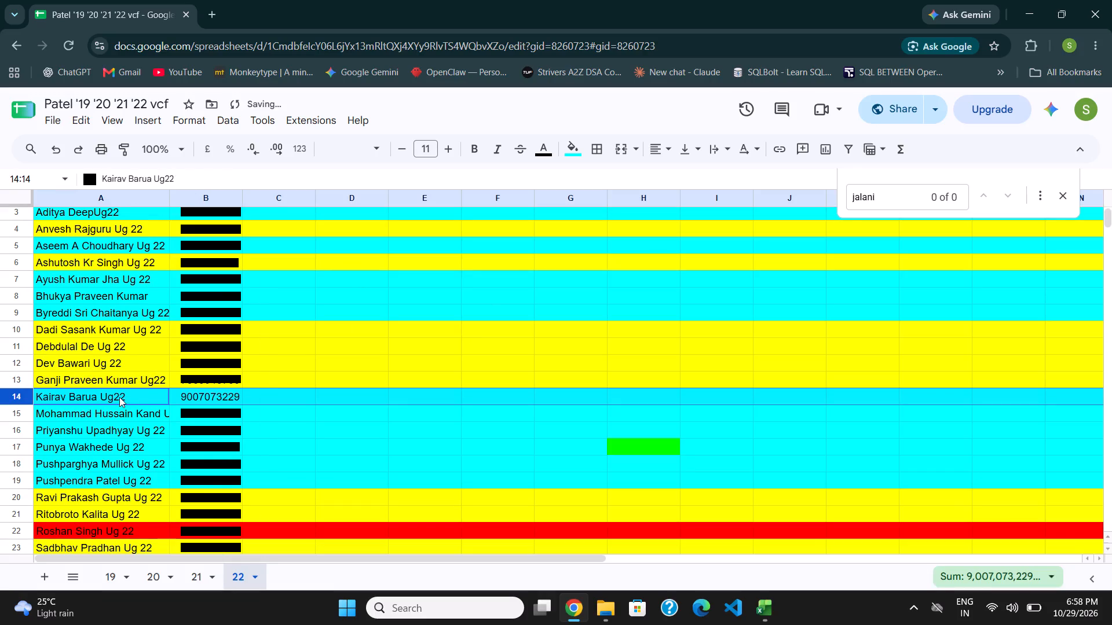
Delete row 7, the cyan contact directly below yellow row 6, from sheet 22.
scroll(119, 397, "up", 1)
left_click(16, 352)
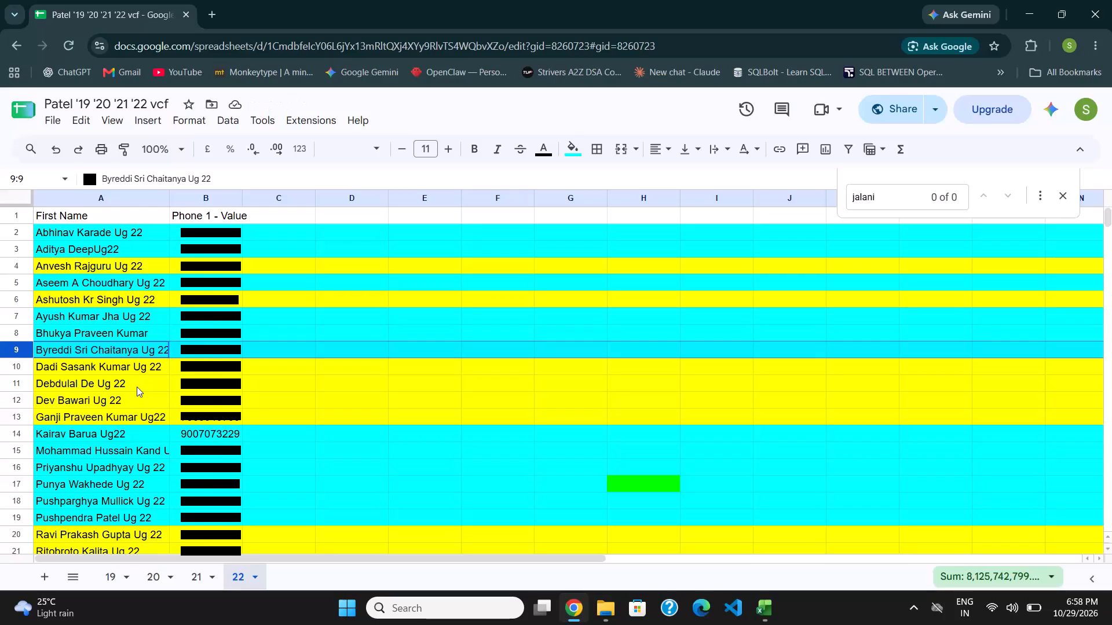
left_click(291, 426)
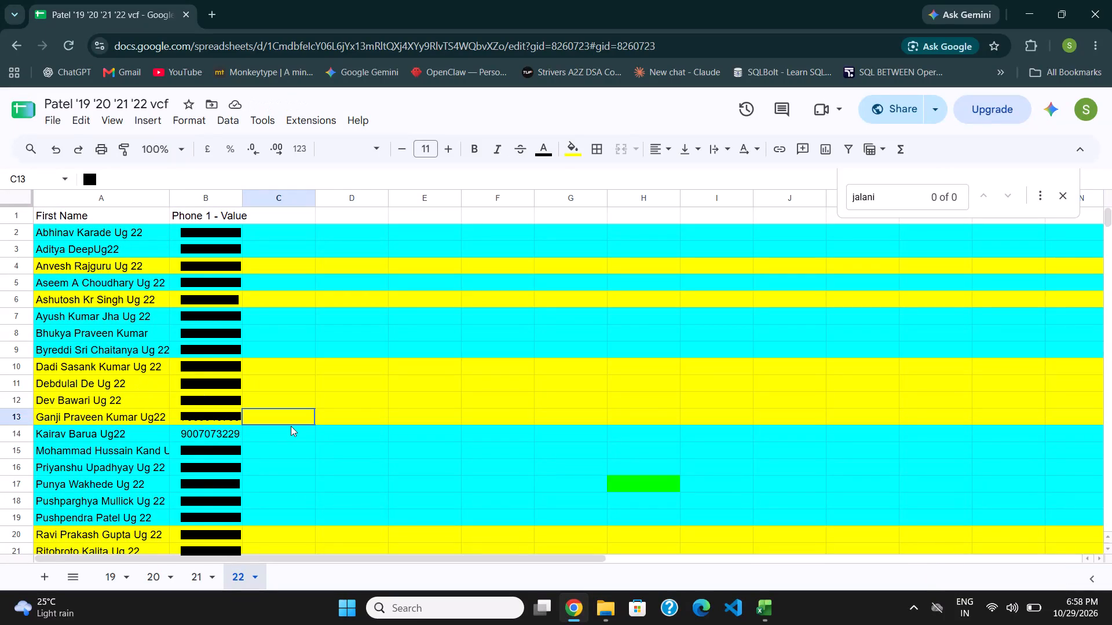
left_click(24, 314)
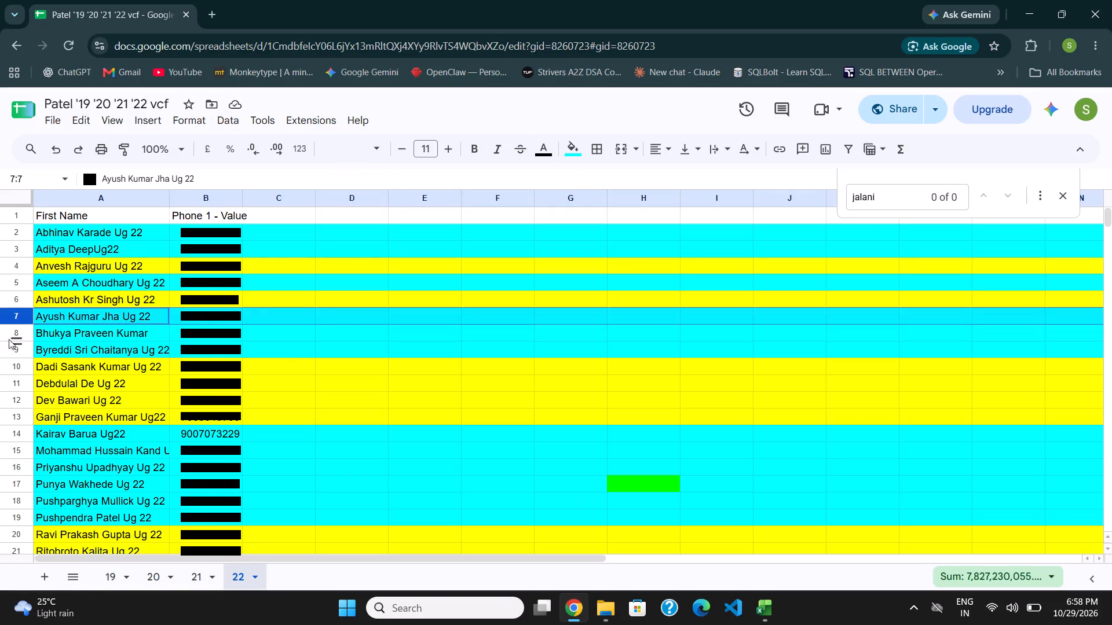
right_click(25, 316)
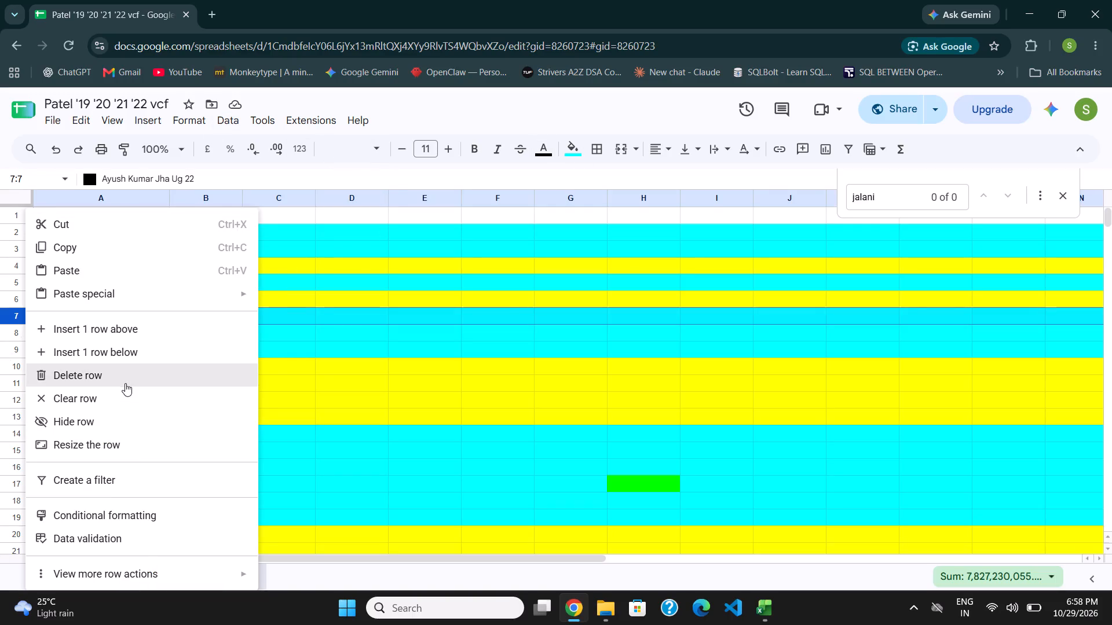
left_click(126, 383)
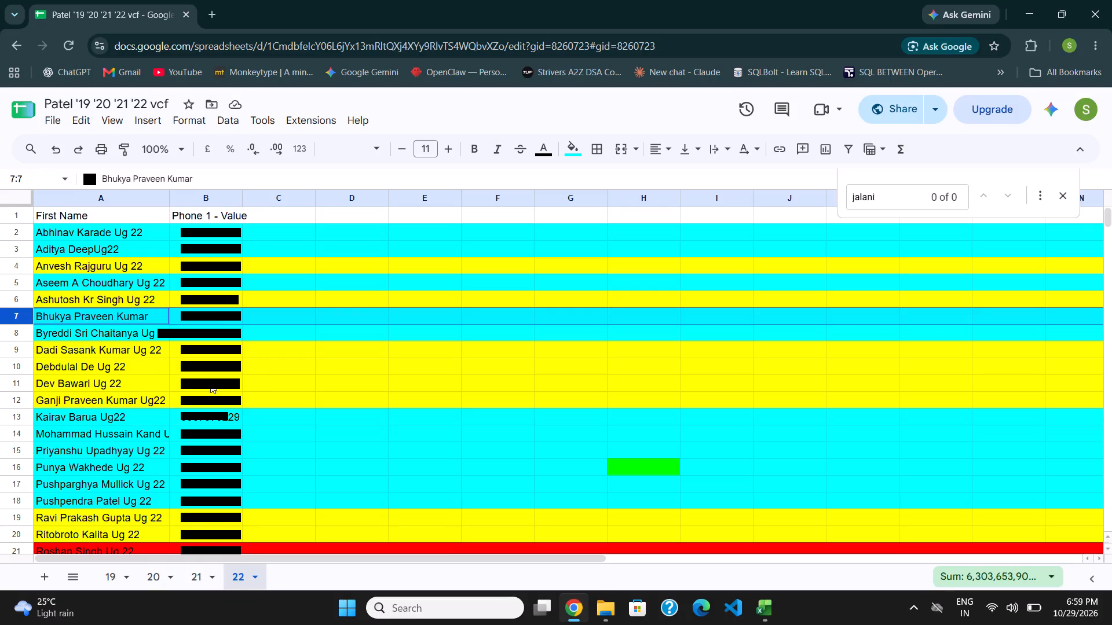
Recolour the yellow contact rows 9 and 11 on sheet 22 with a cyan fill.
left_click(64, 351)
left_click(25, 352)
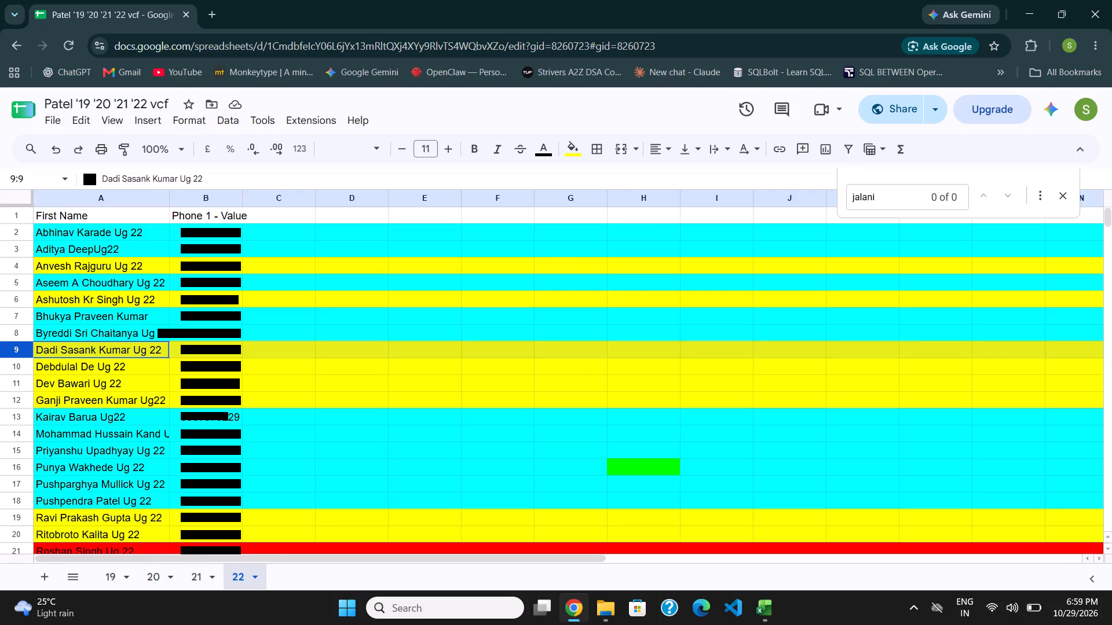
left_click(573, 152)
left_click(657, 215)
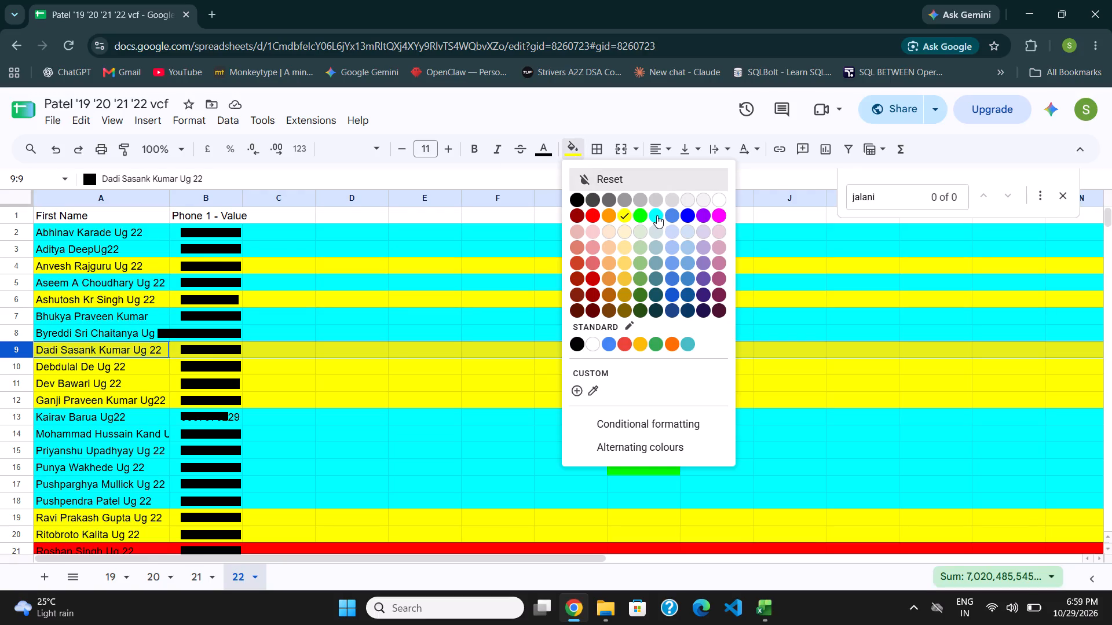
left_click(309, 333)
scroll(184, 390, "down", 1)
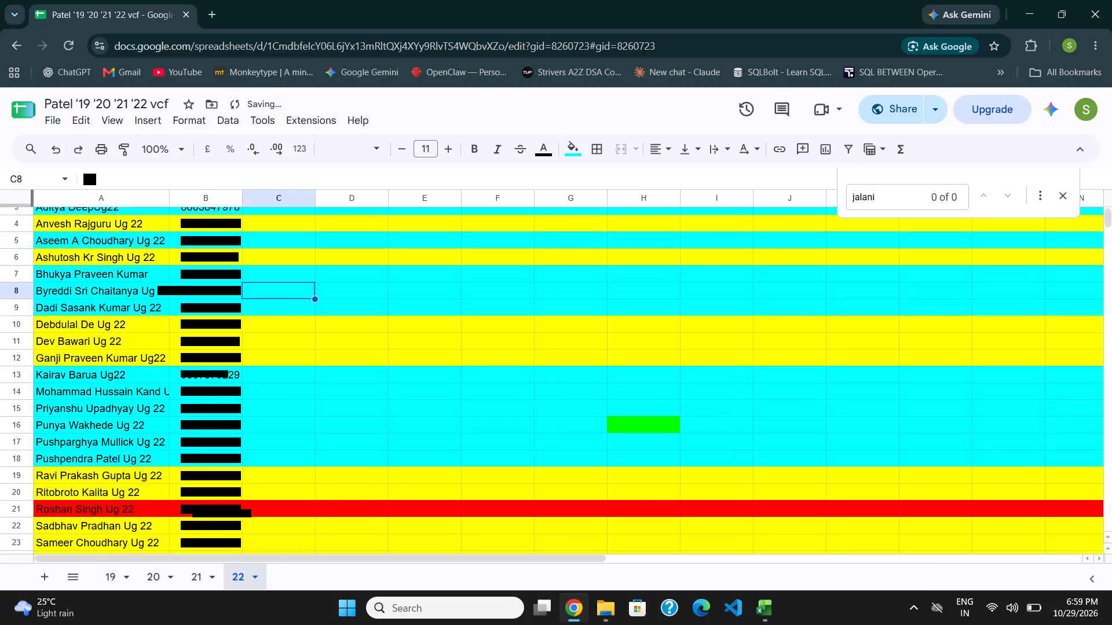
left_click(23, 342)
left_click(572, 148)
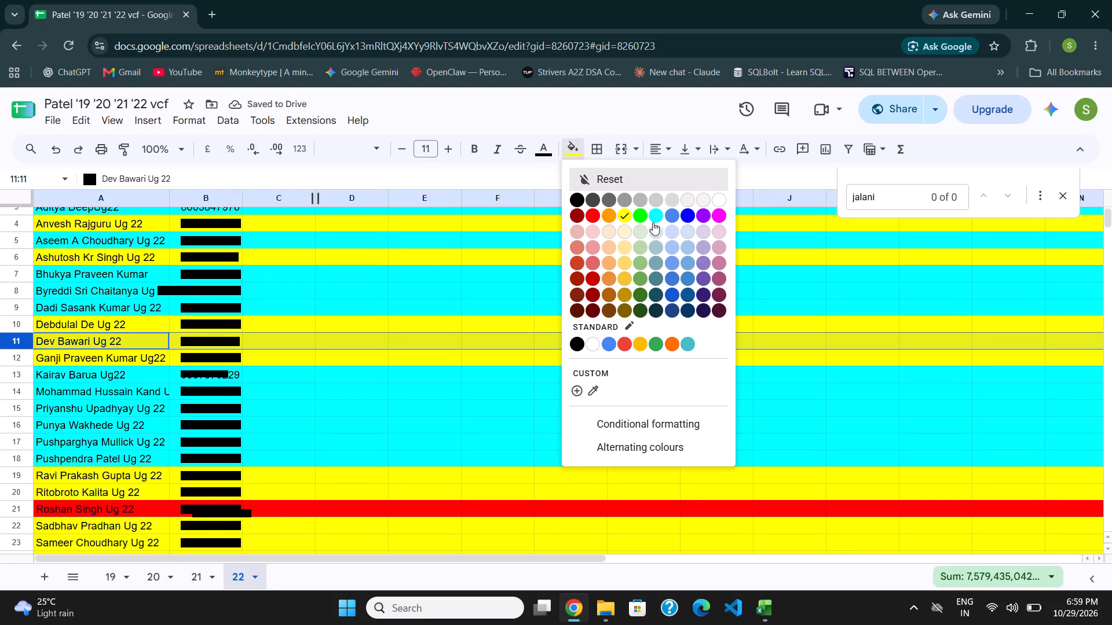
left_click(654, 216)
left_click(312, 356)
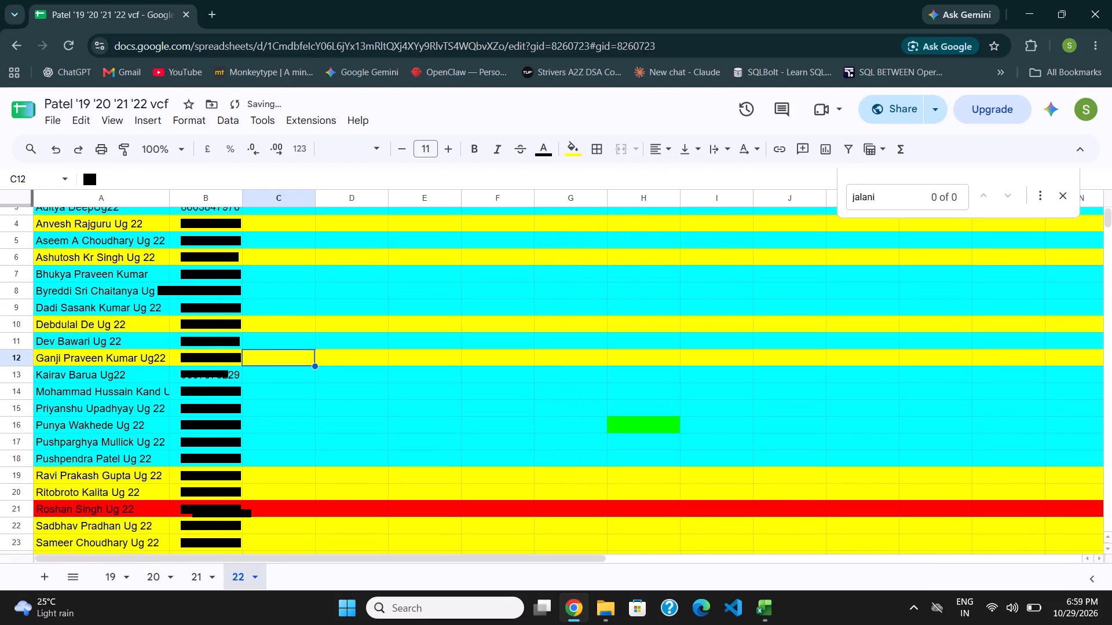
Look through the remaining contacts on sheet 22 down to the last one and back to the top, checking their row colours.
left_click(21, 352)
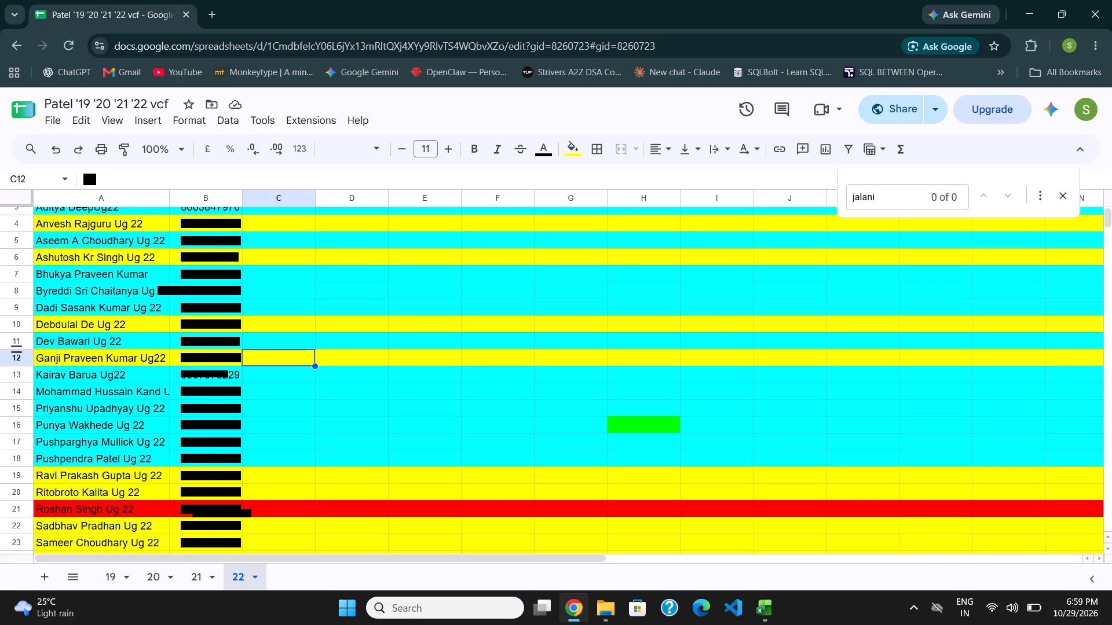
scroll(16, 418, "down", 1)
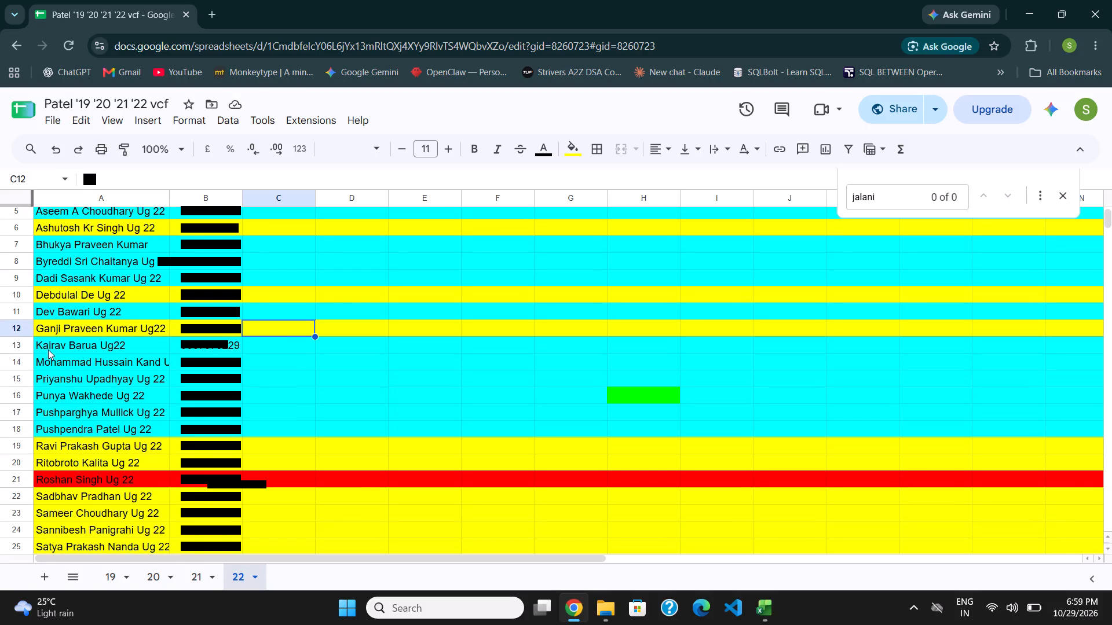
scroll(47, 365, "down", 1)
scroll(94, 370, "down", 1)
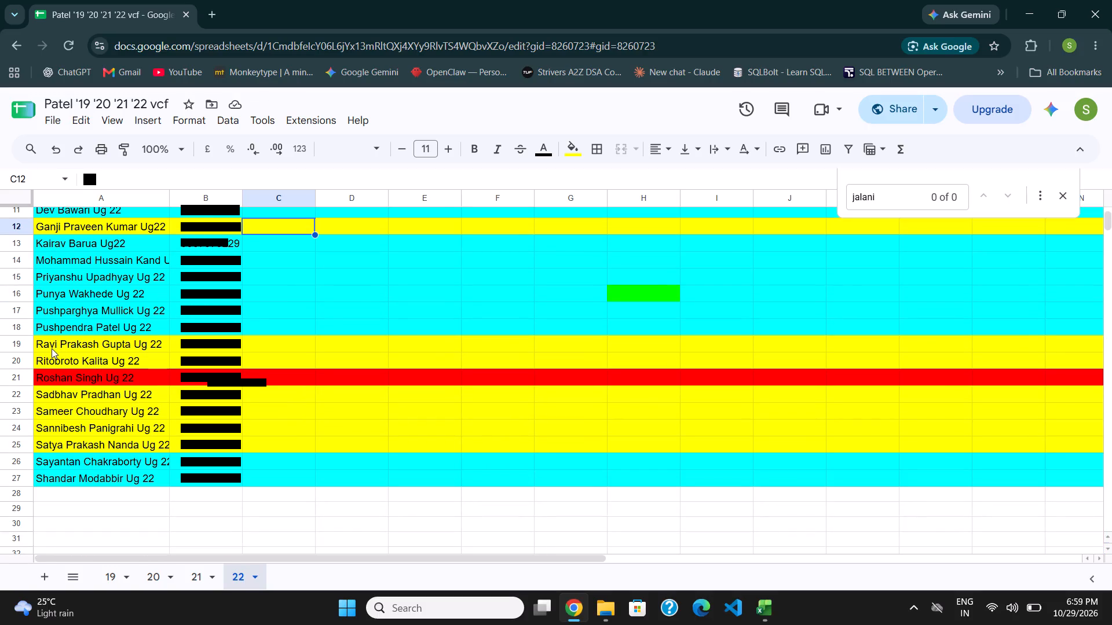
scroll(58, 407, "down", 1)
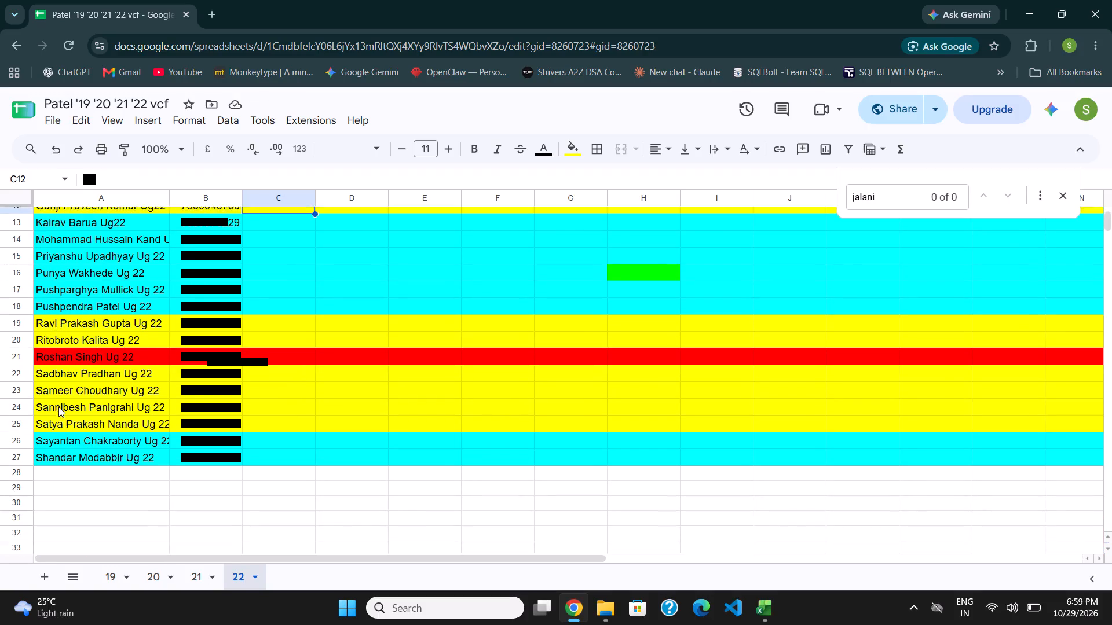
scroll(58, 407, "down", 1)
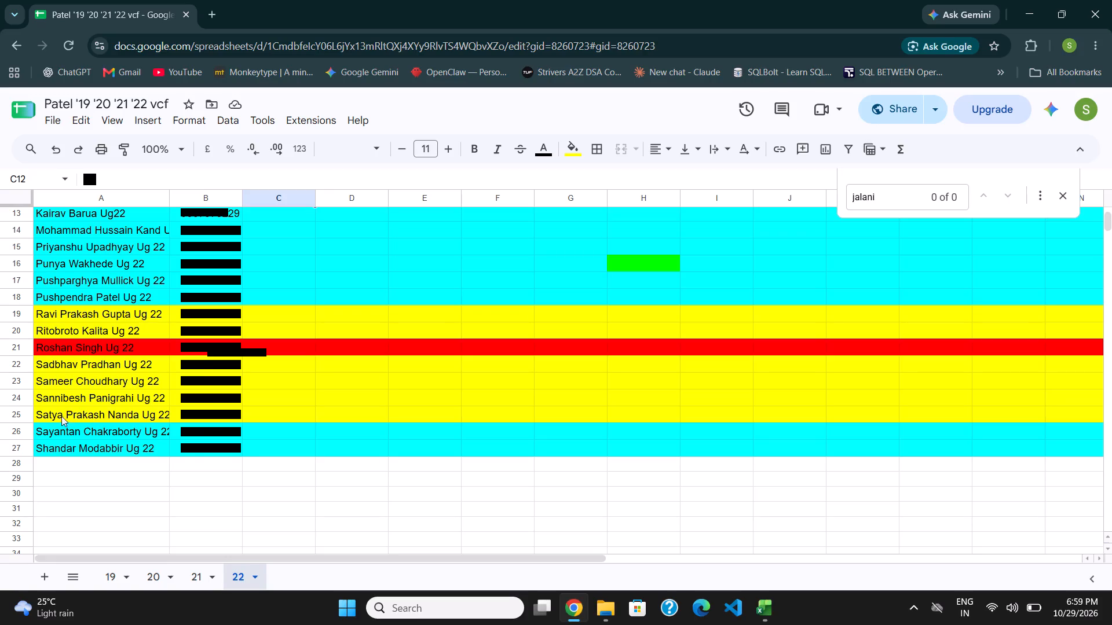
scroll(56, 418, "down", 1)
scroll(226, 407, "up", 5)
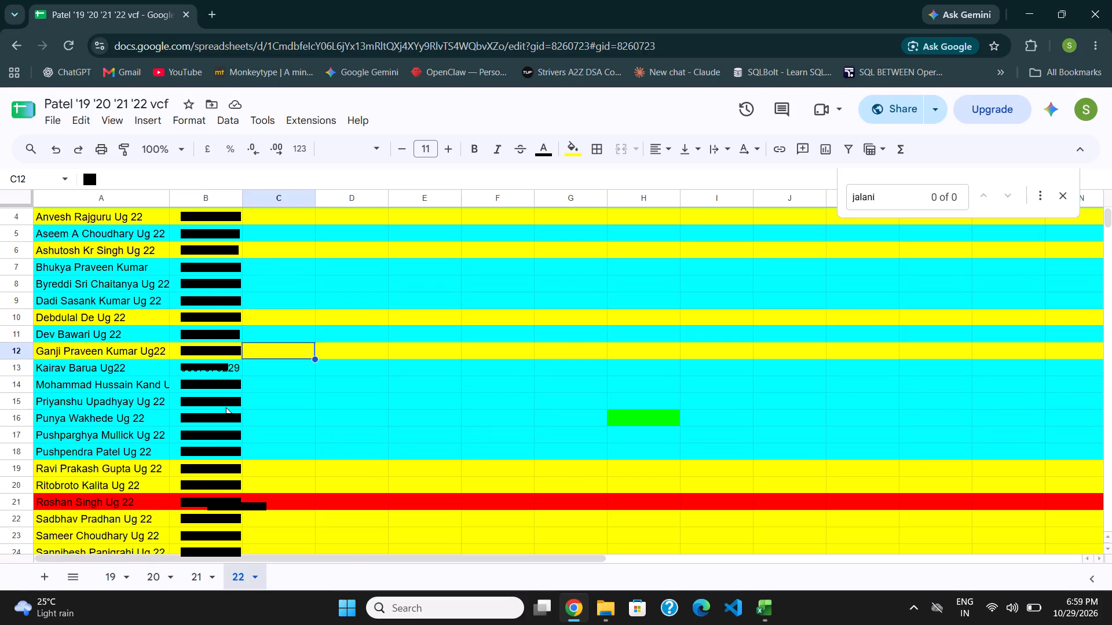
scroll(226, 407, "up", 2)
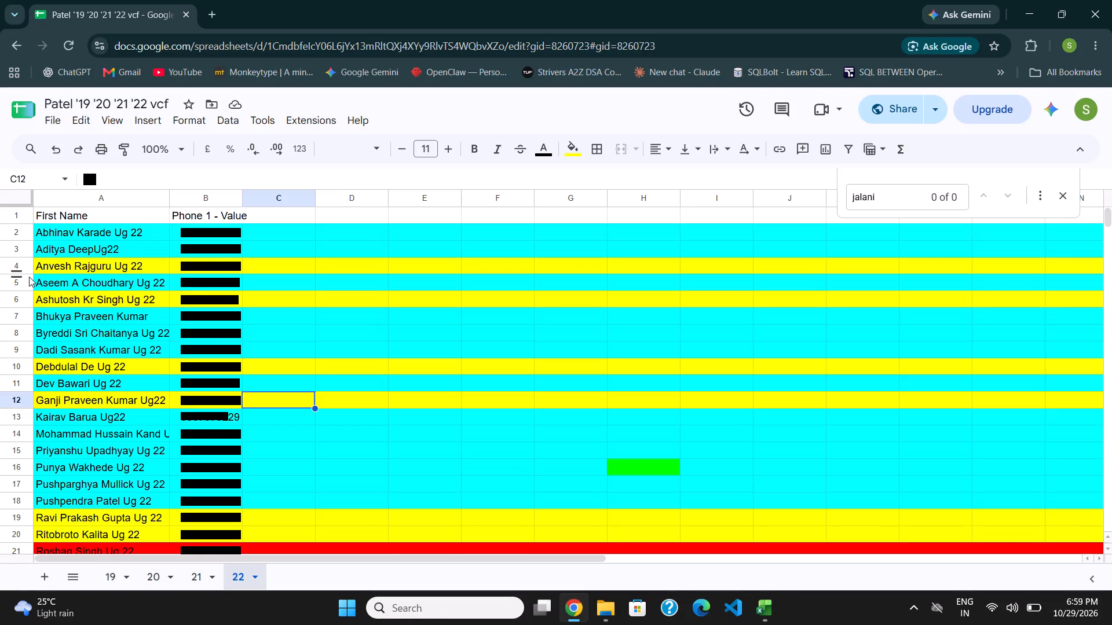
scroll(219, 356, "down", 1)
scroll(219, 356, "up", 6)
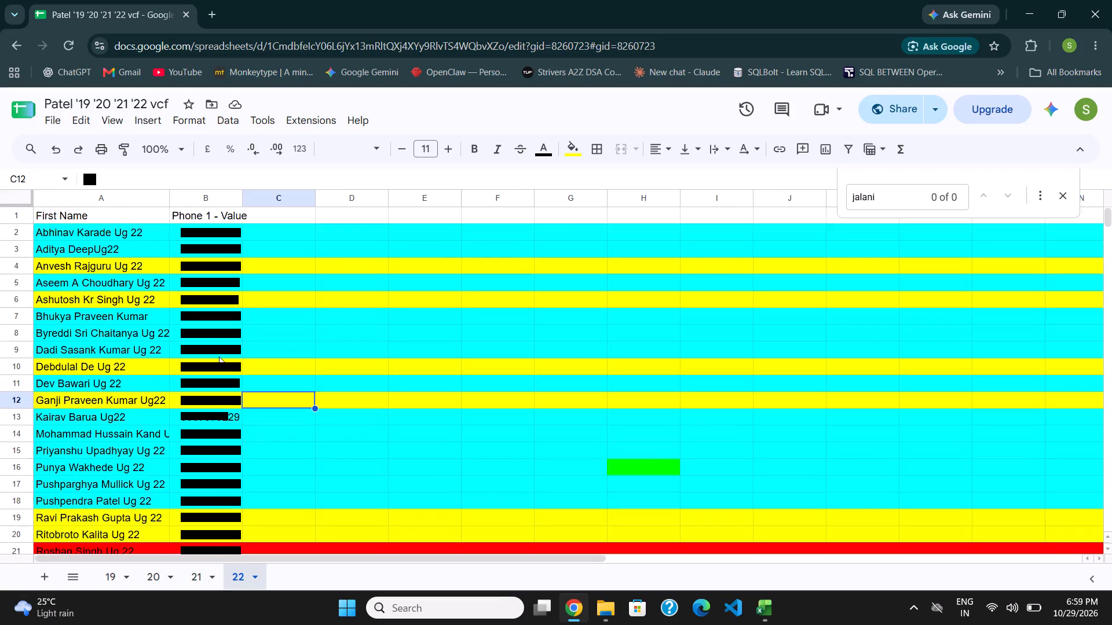
Check the row colours on sheet 21 up to its first contacts, and return to the start of sheet 22.
left_click(203, 583)
scroll(259, 470, "up", 2)
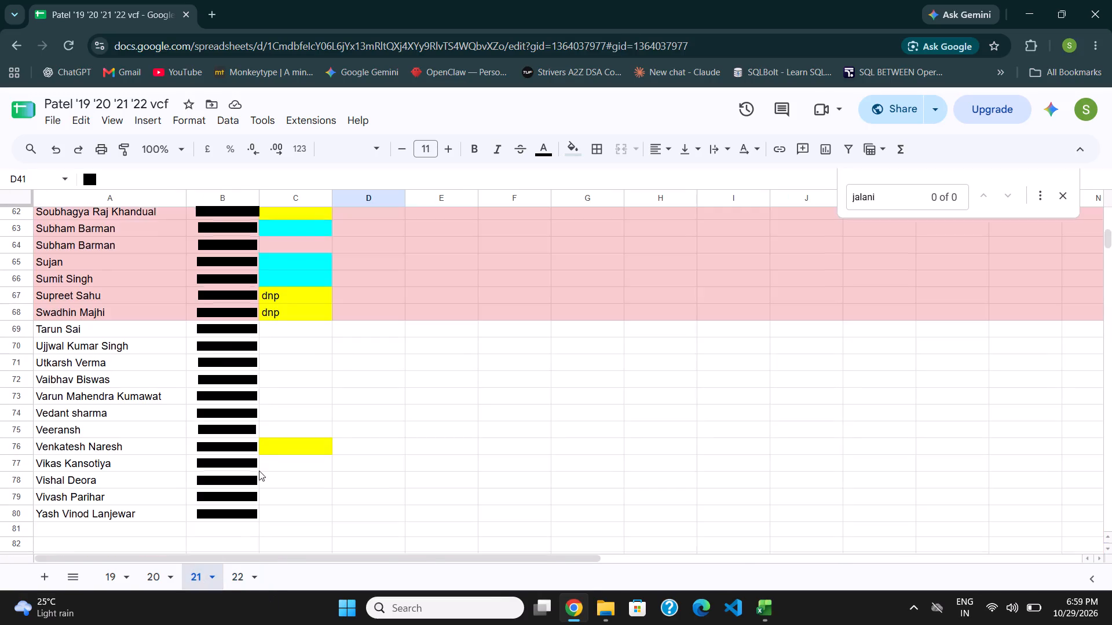
scroll(259, 470, "up", 10)
scroll(321, 414, "up", 2)
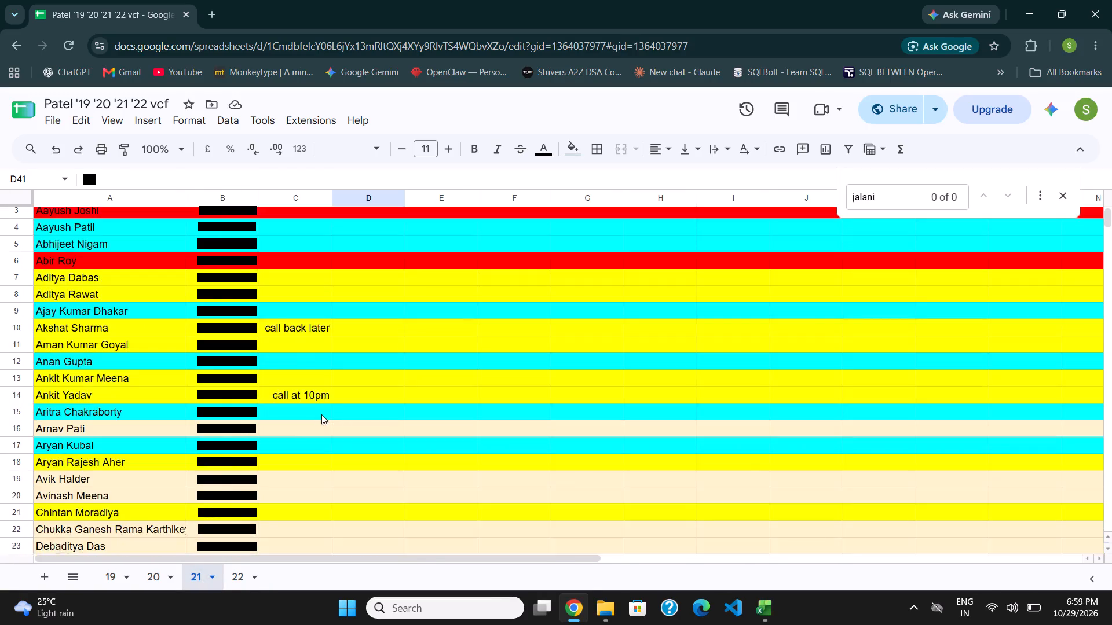
left_click(237, 578)
scroll(354, 434, "up", 7)
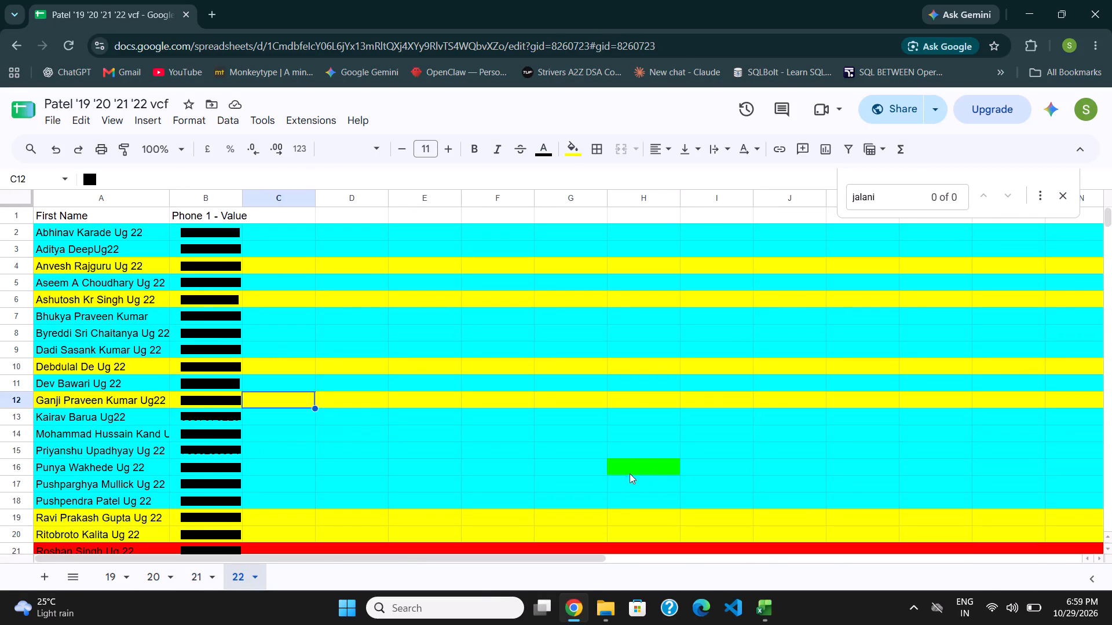
left_click(641, 468)
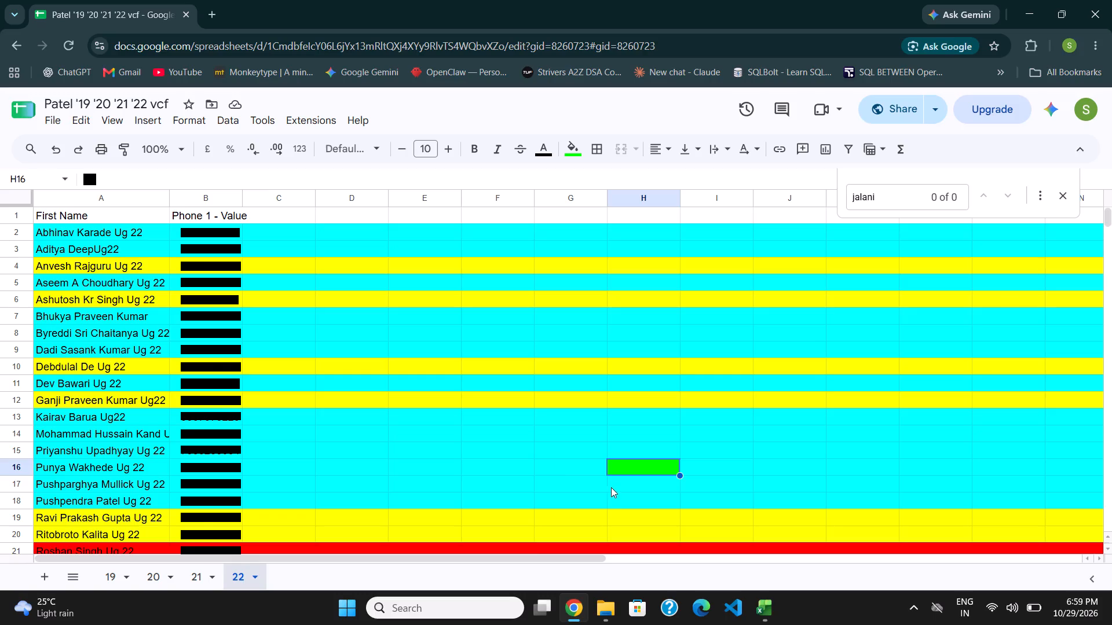
left_click(494, 476)
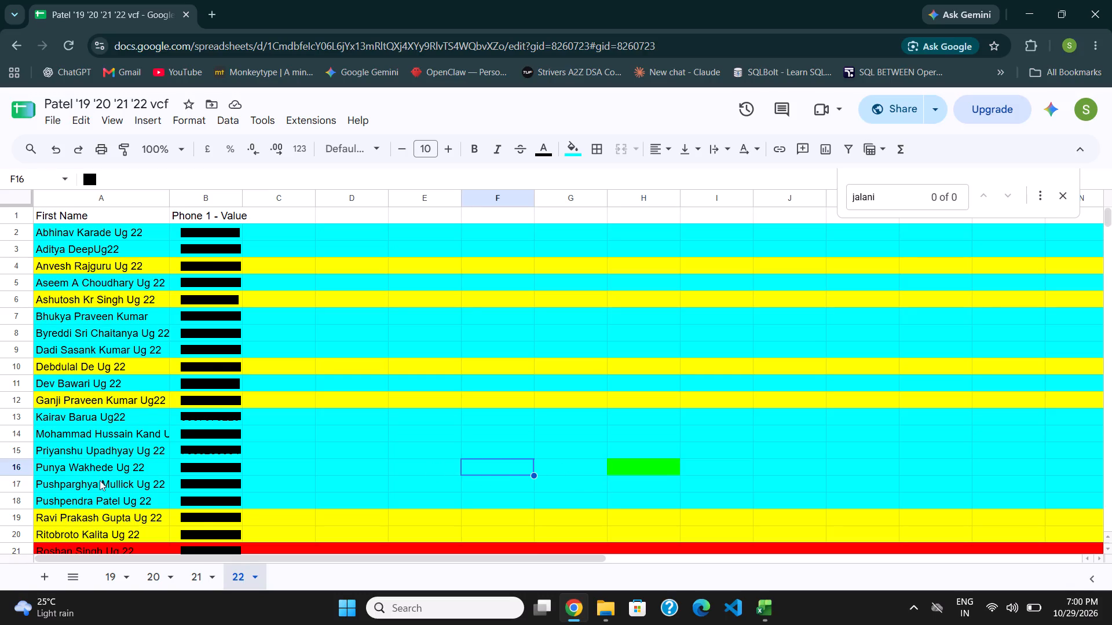
left_click(194, 475)
Delete the red row 21 from sheet 22.
scroll(194, 475, "down", 1)
left_click(23, 373)
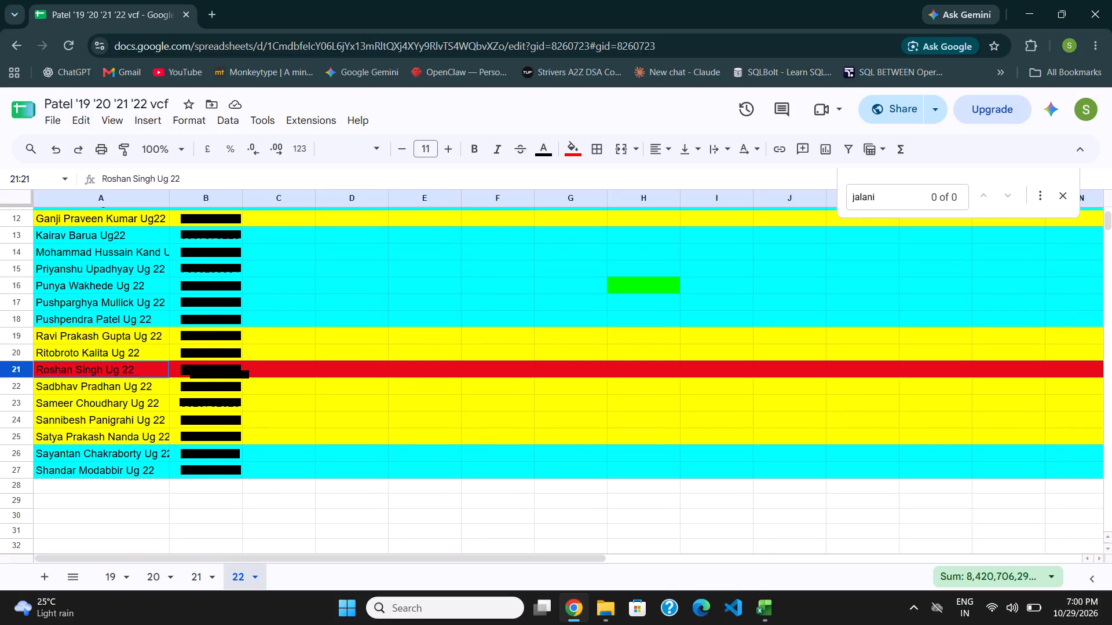
right_click(24, 370)
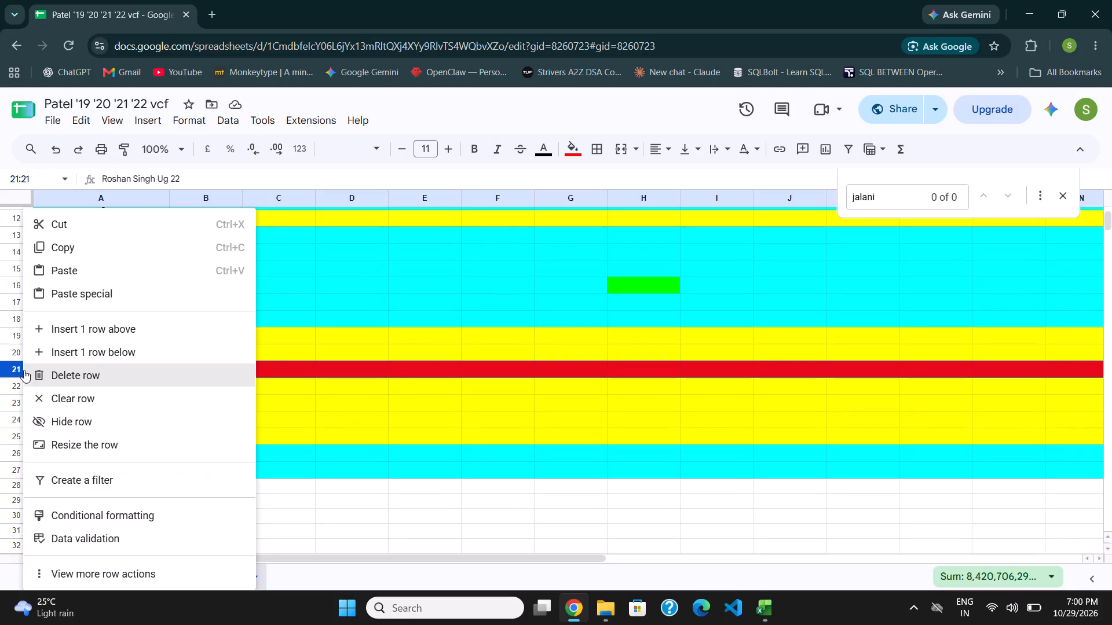
left_click(90, 385)
left_click(170, 413)
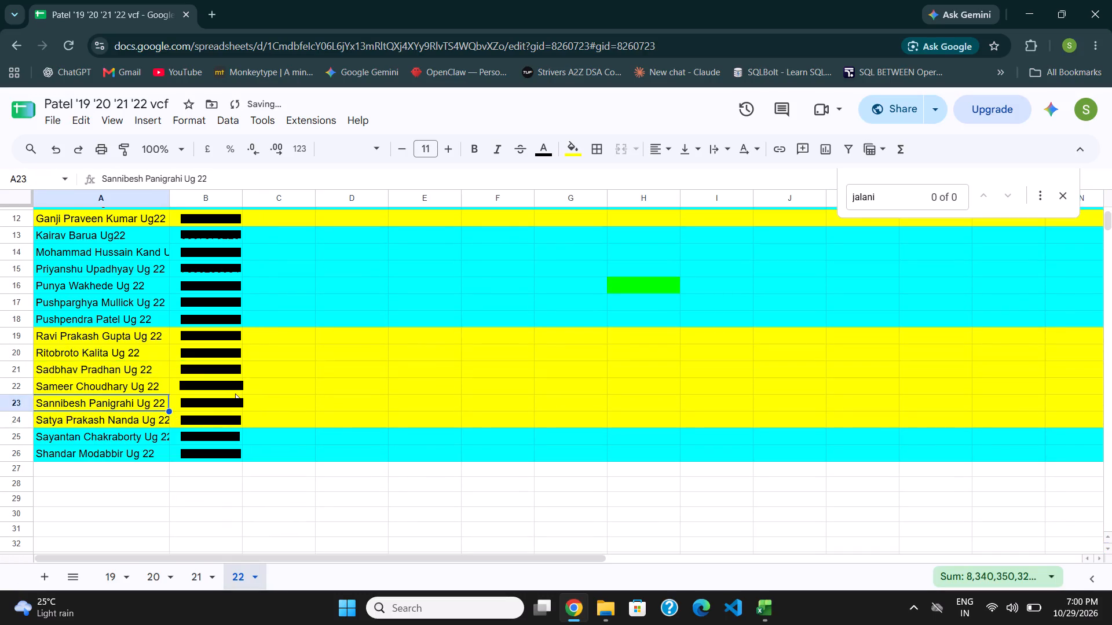
Review the contacts in rows 10 to 17 of sheet 22 one by one.
scroll(235, 394, "up", 6)
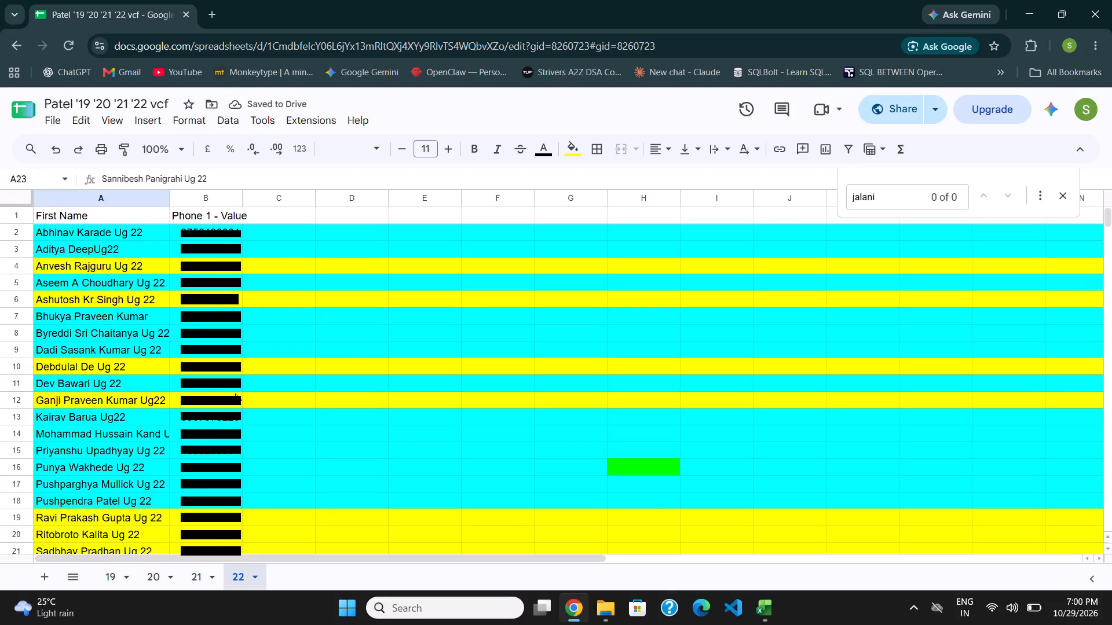
left_click(100, 378)
left_click(103, 389)
left_click(103, 402)
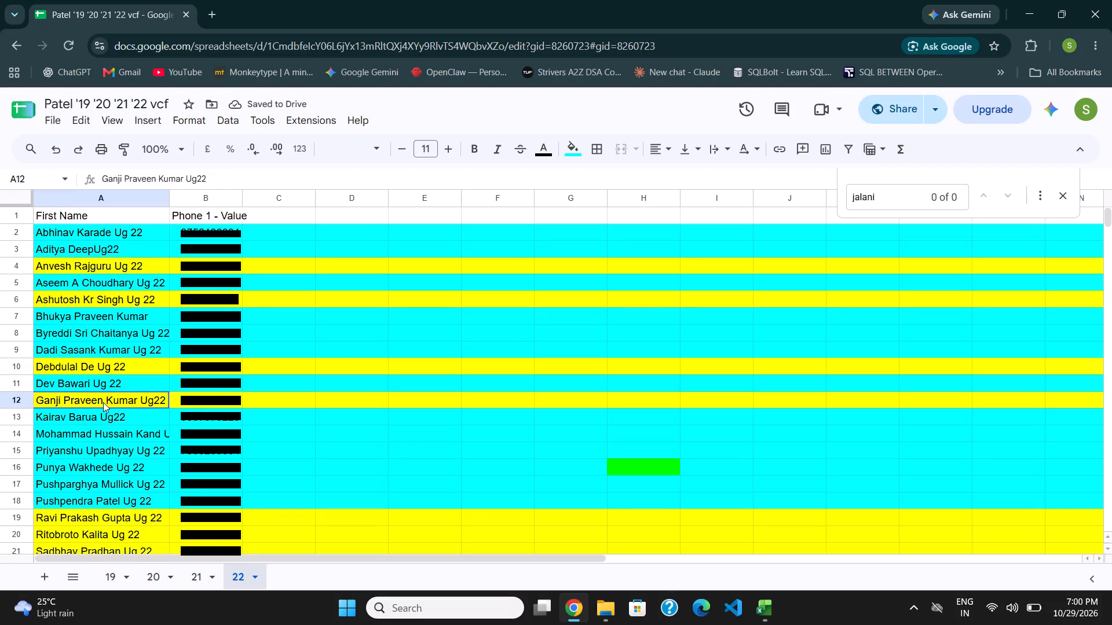
left_click(107, 429)
left_click(124, 465)
scroll(124, 465, "up", 1)
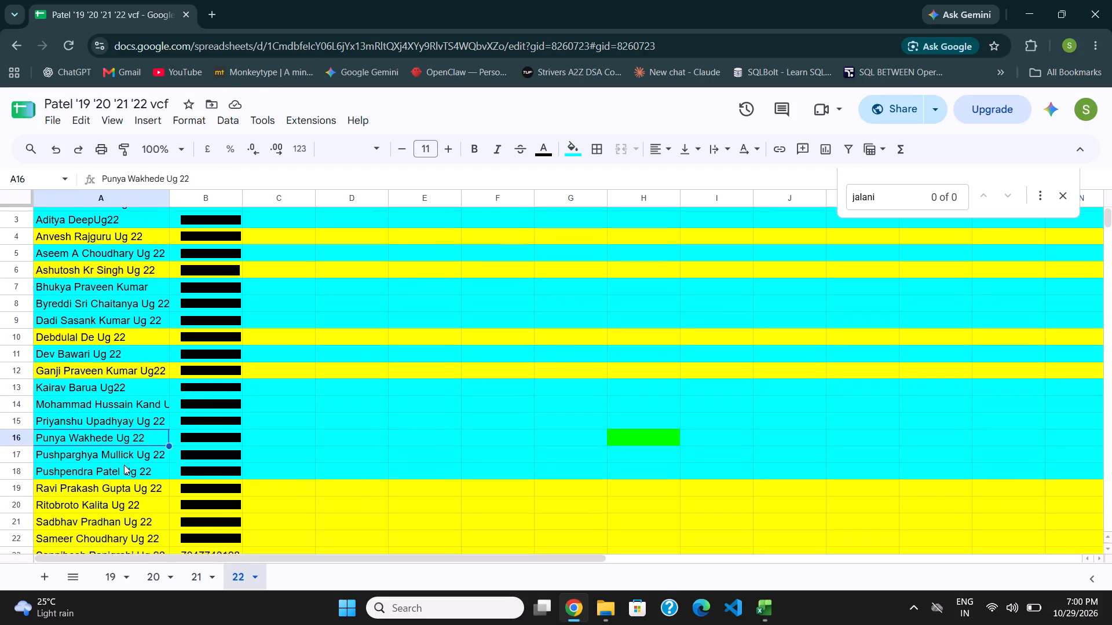
scroll(124, 465, "up", 1)
left_click(127, 484)
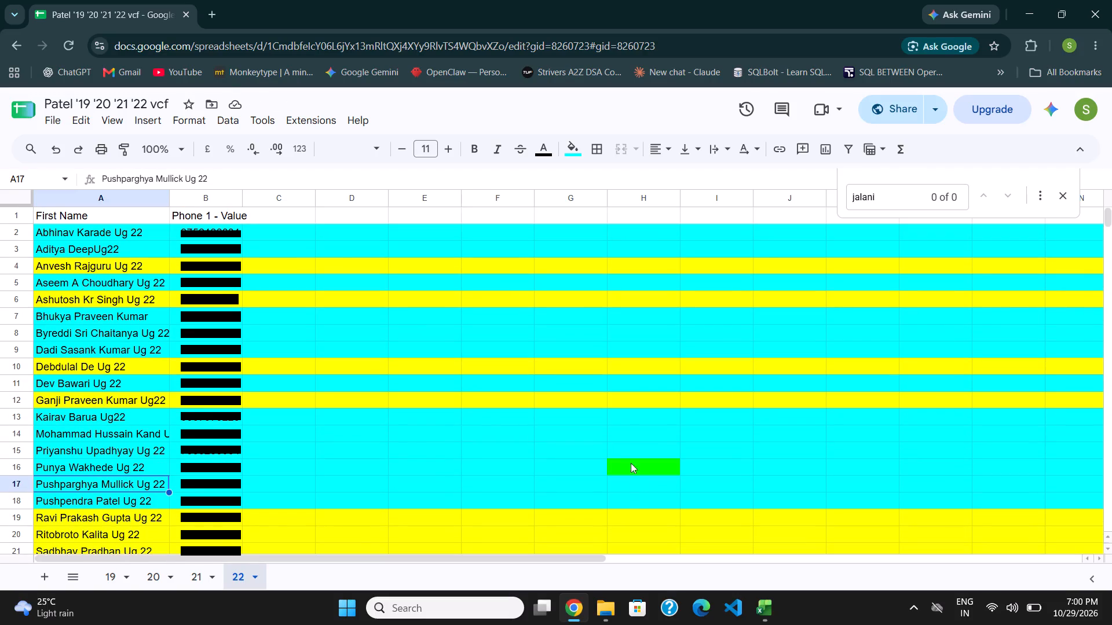
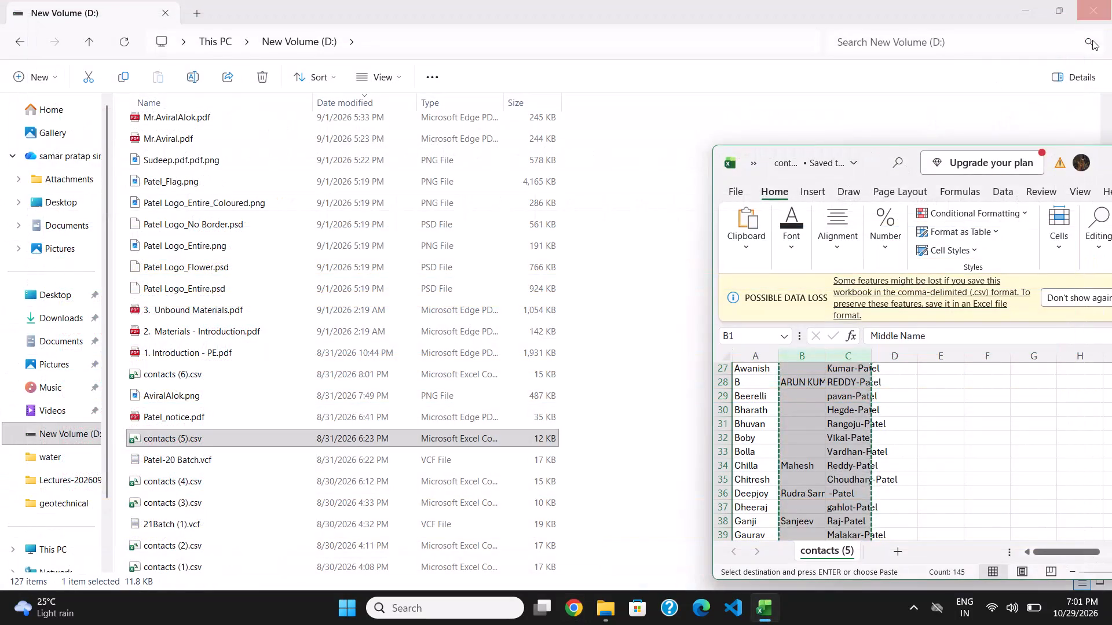
Move the contacts (5) workbook window over the file list so that the whole window is on screen.
left_click_drag(876, 163, 575, 97)
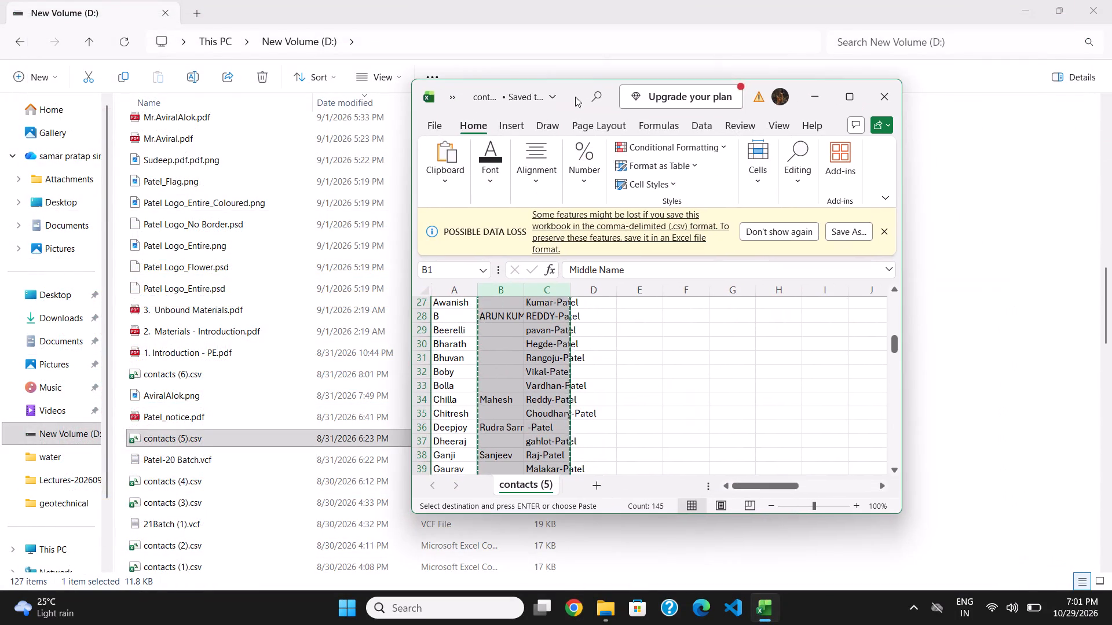
Close the contacts (5) workbook and the New Volume (D:) file window, discarding the copied clipboard data.
left_click(876, 100)
left_click(1111, 0)
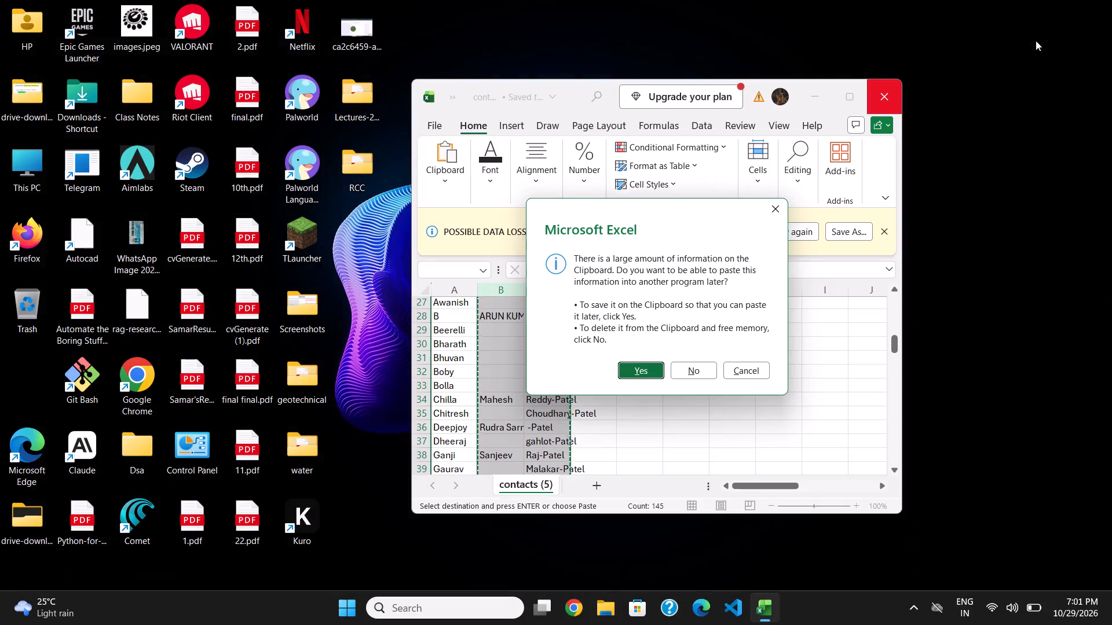
left_click(699, 371)
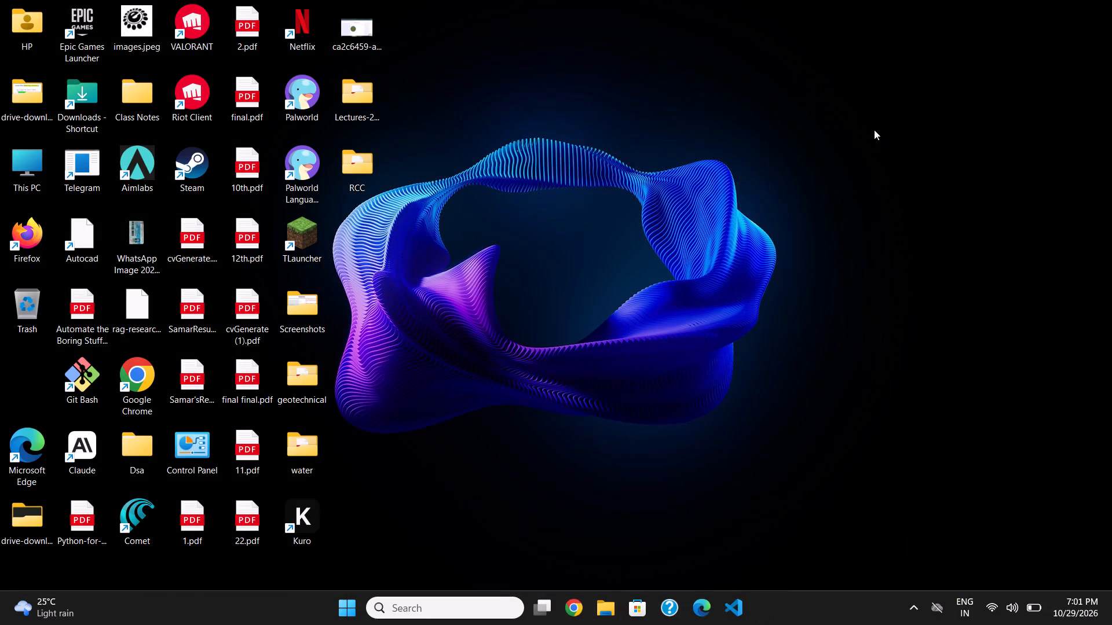
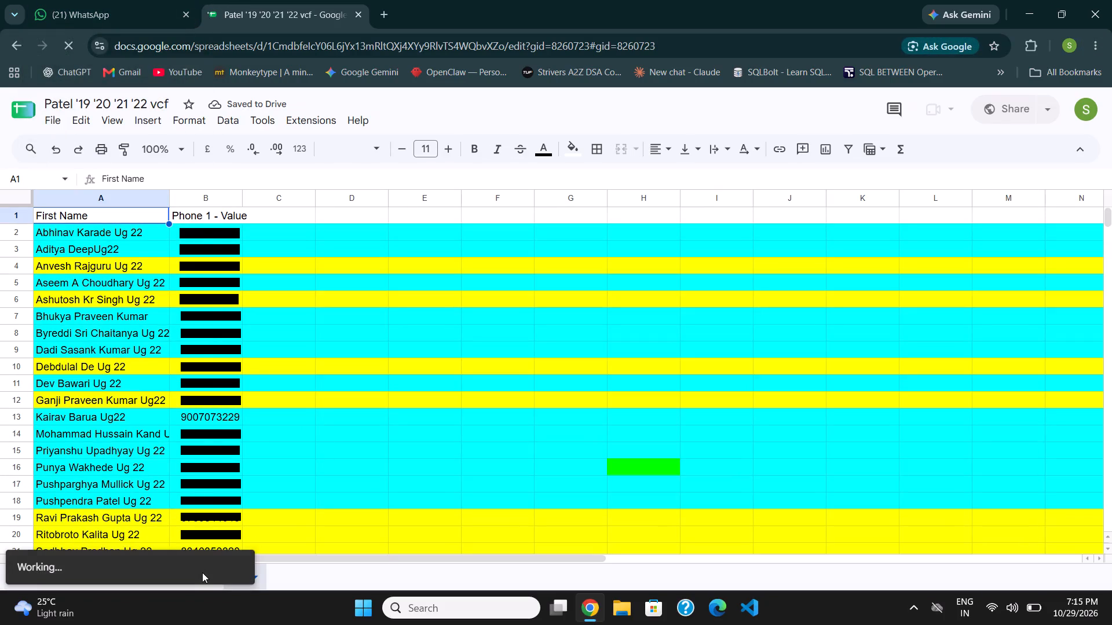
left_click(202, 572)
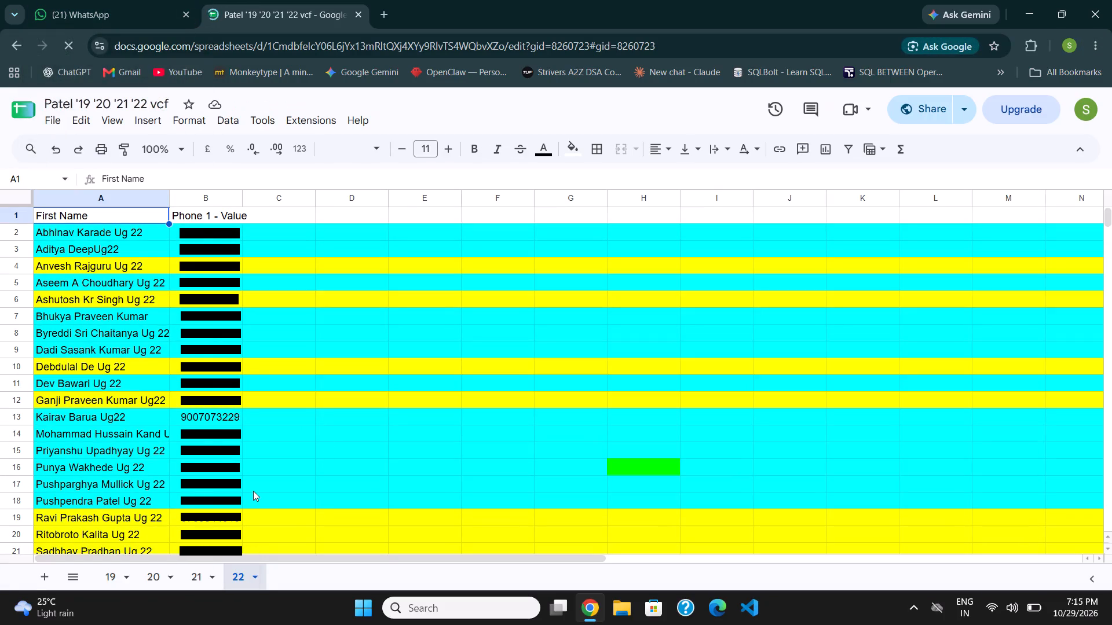
Review the colour-coded contact rows on sheet 22 from the first row to the end of the list.
scroll(339, 419, "down", 1)
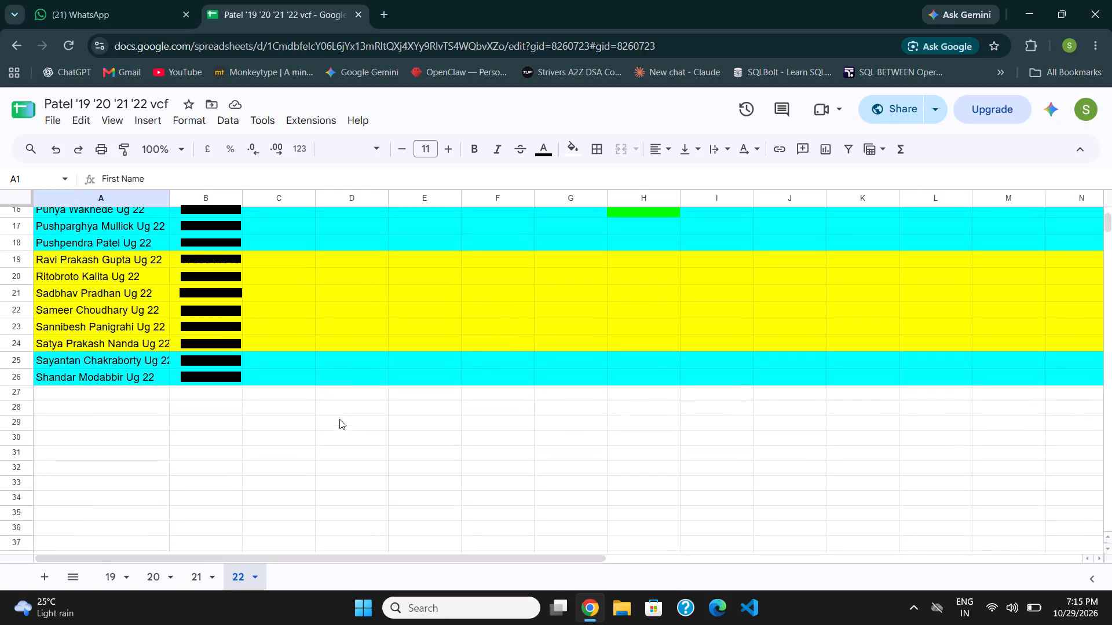
scroll(339, 419, "down", 1)
scroll(339, 419, "up", 1)
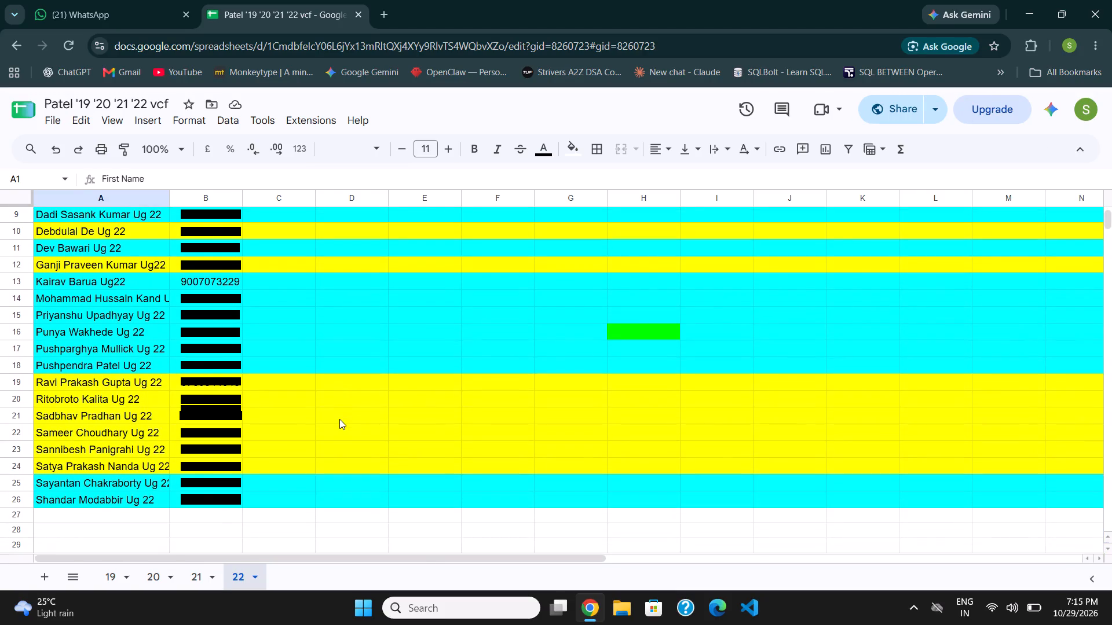
scroll(339, 419, "up", 2)
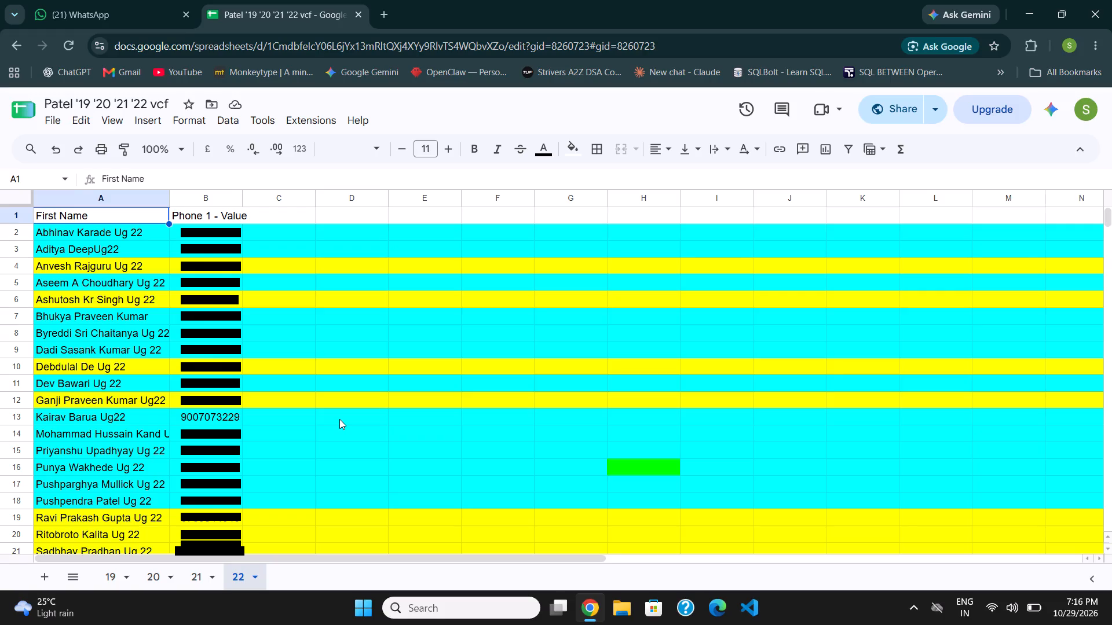
scroll(457, 470, "down", 2)
scroll(457, 470, "up", 7)
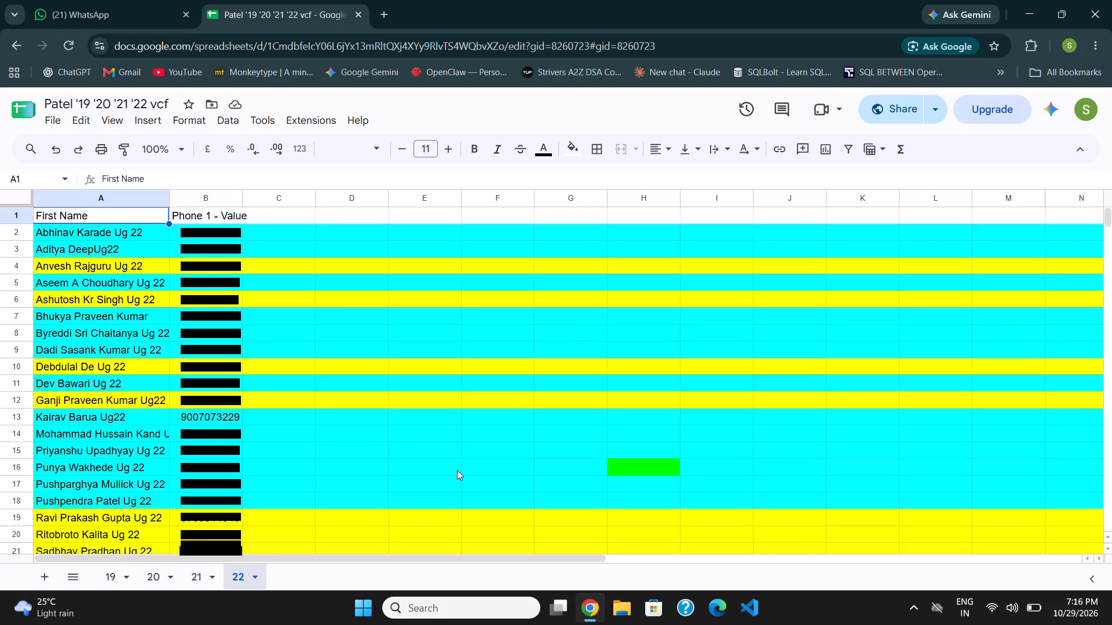
scroll(433, 432, "up", 1)
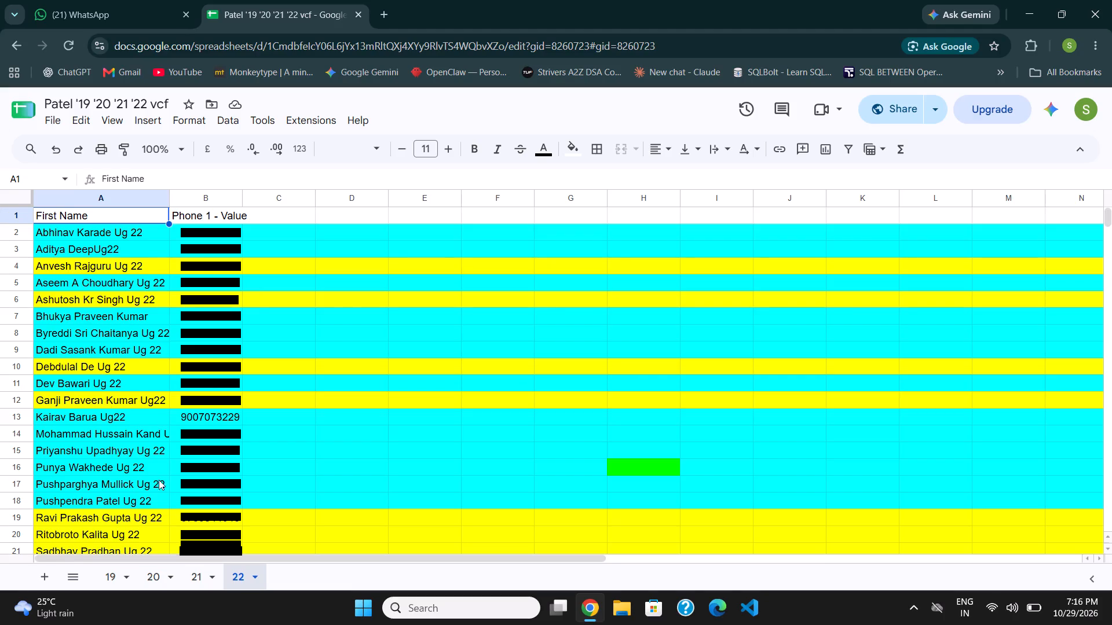
scroll(167, 443, "down", 2)
Look through the contact rows on sheets 21 and 20 down to the end of each list, checking colours and call notes.
left_click(193, 580)
scroll(194, 494, "down", 1)
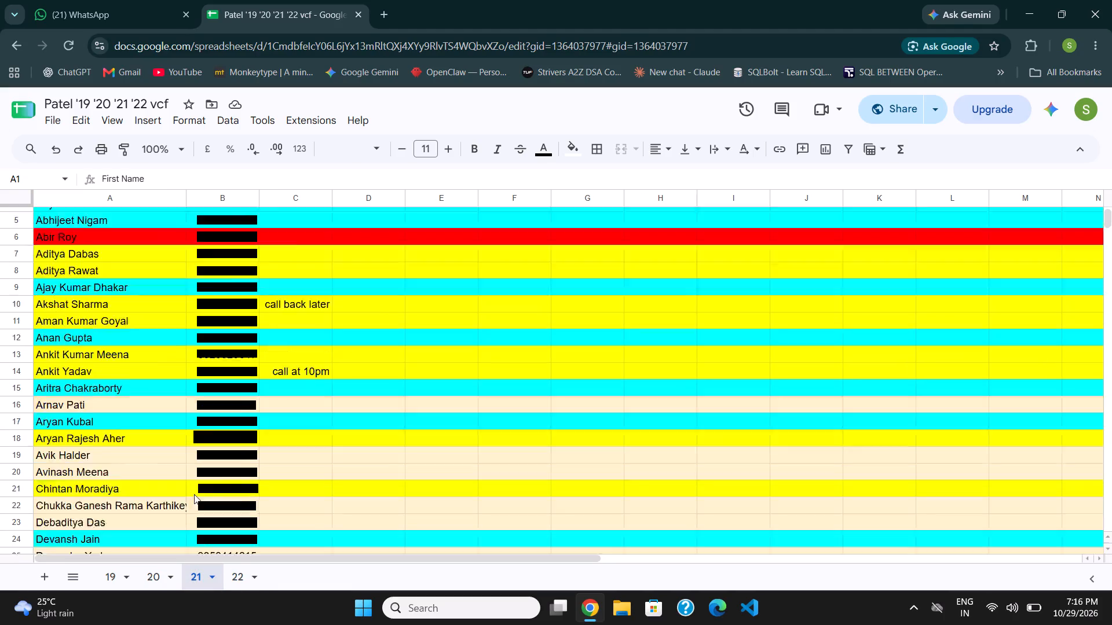
scroll(194, 494, "down", 7)
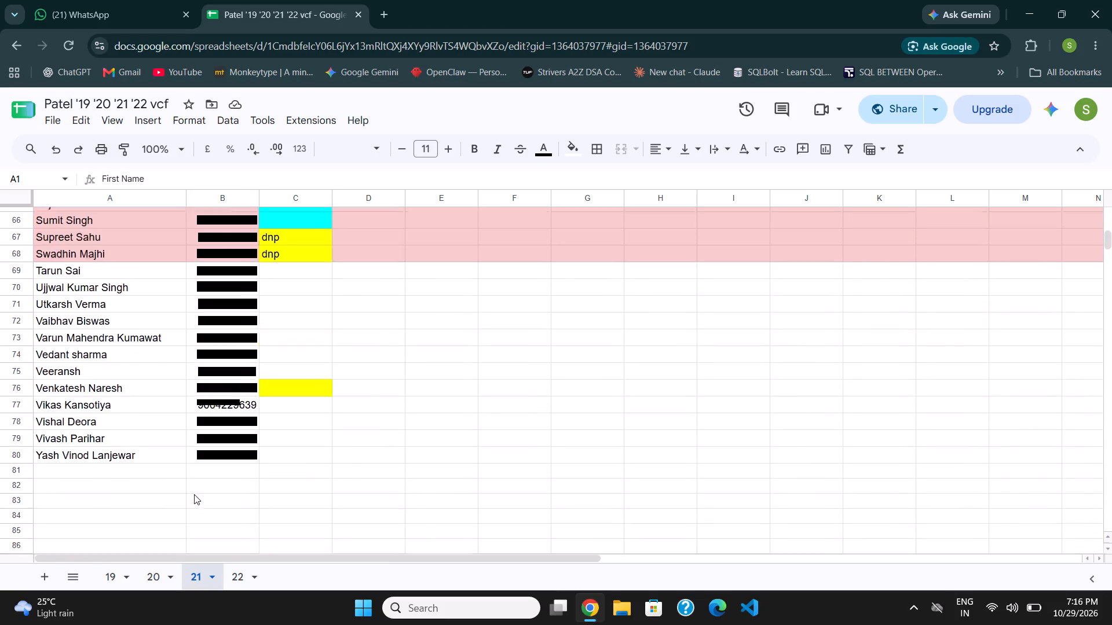
left_click(153, 568)
scroll(156, 520, "down", 5)
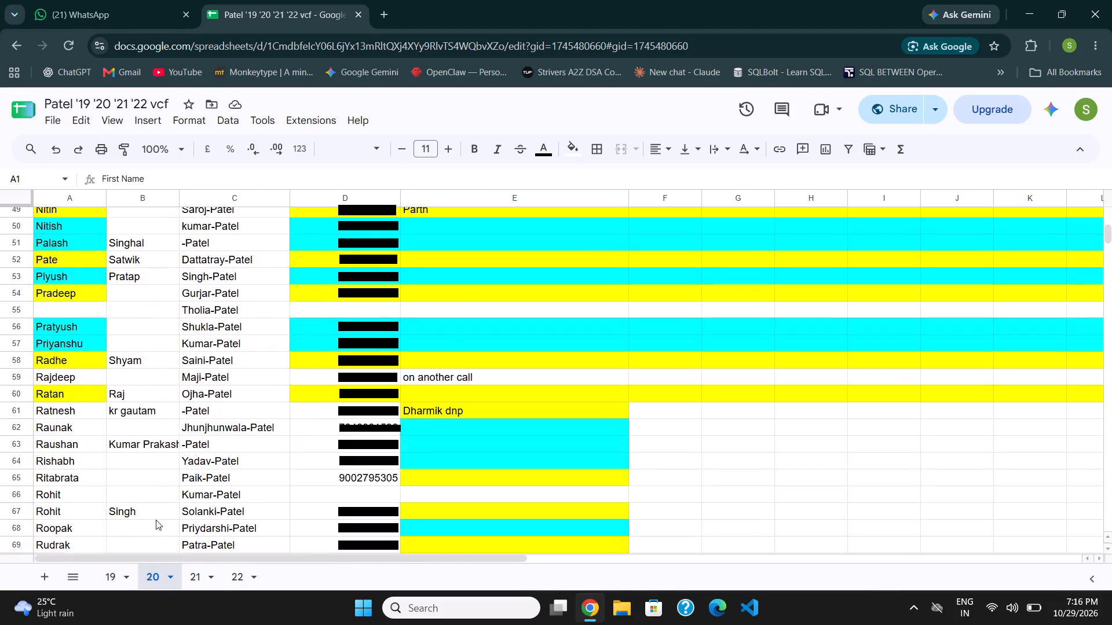
scroll(156, 520, "down", 4)
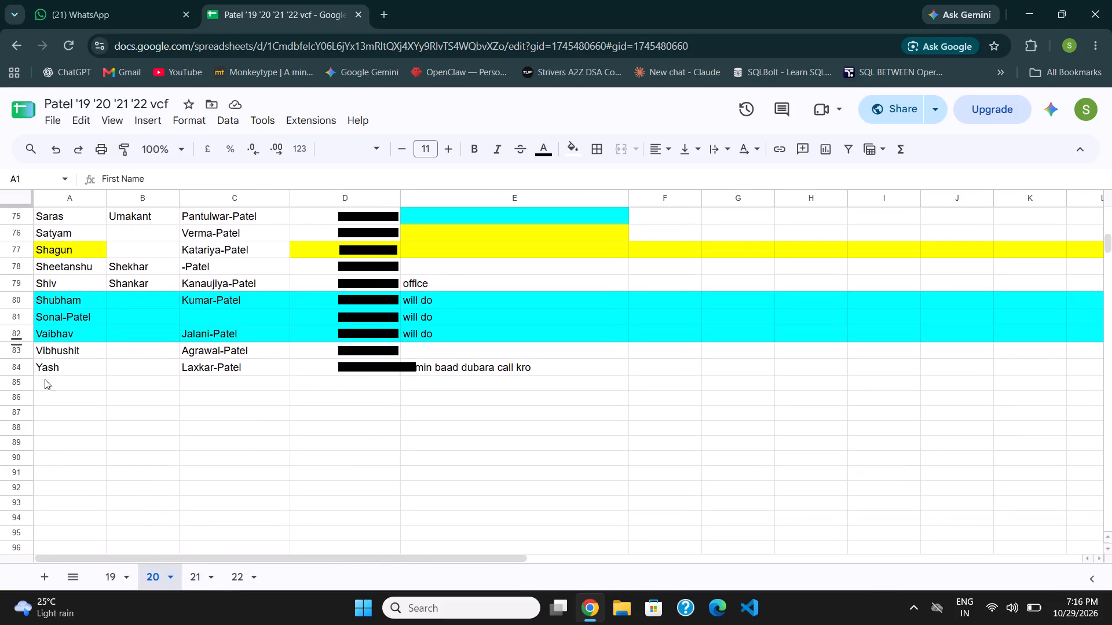
scroll(116, 332, "up", 1)
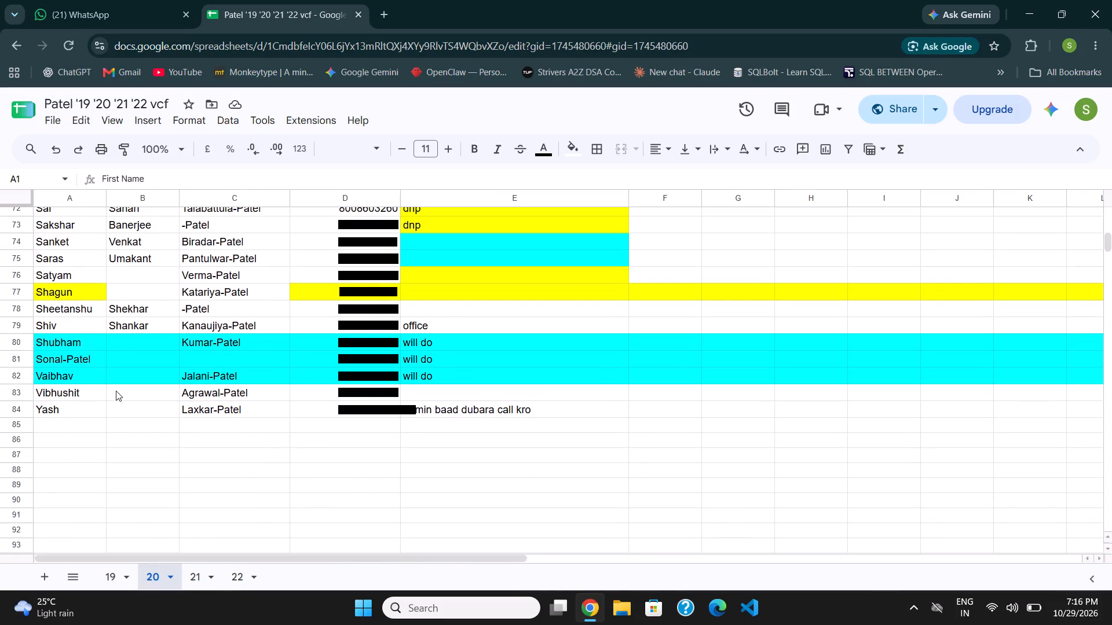
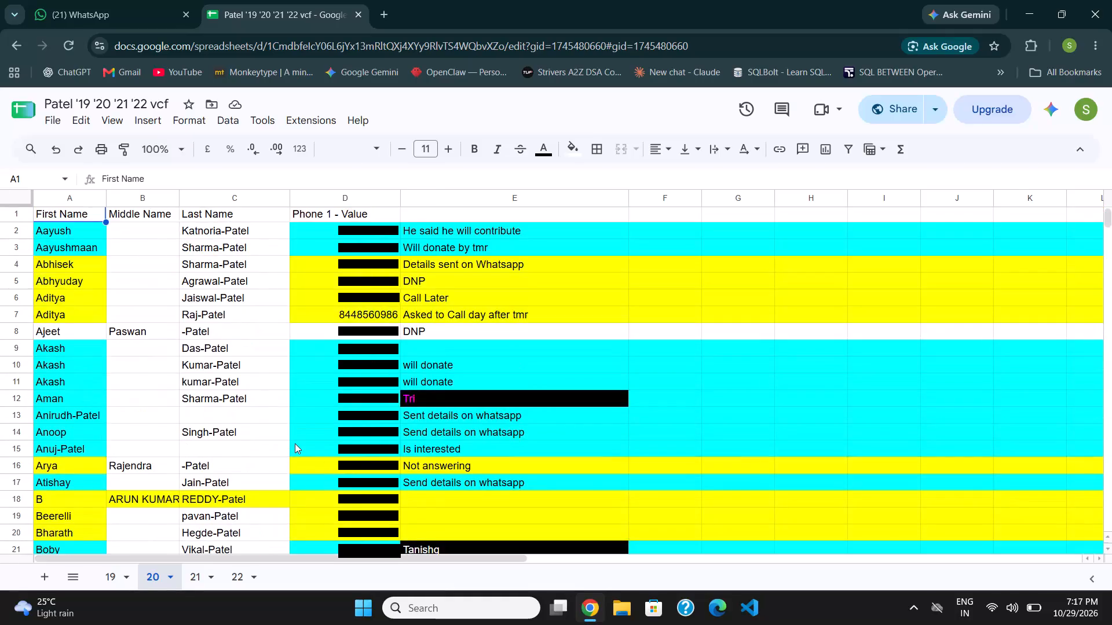
Change the fill of the three red "no name" contact rows 42 to 44 on sheet 20 to white.
scroll(295, 443, "down", 6)
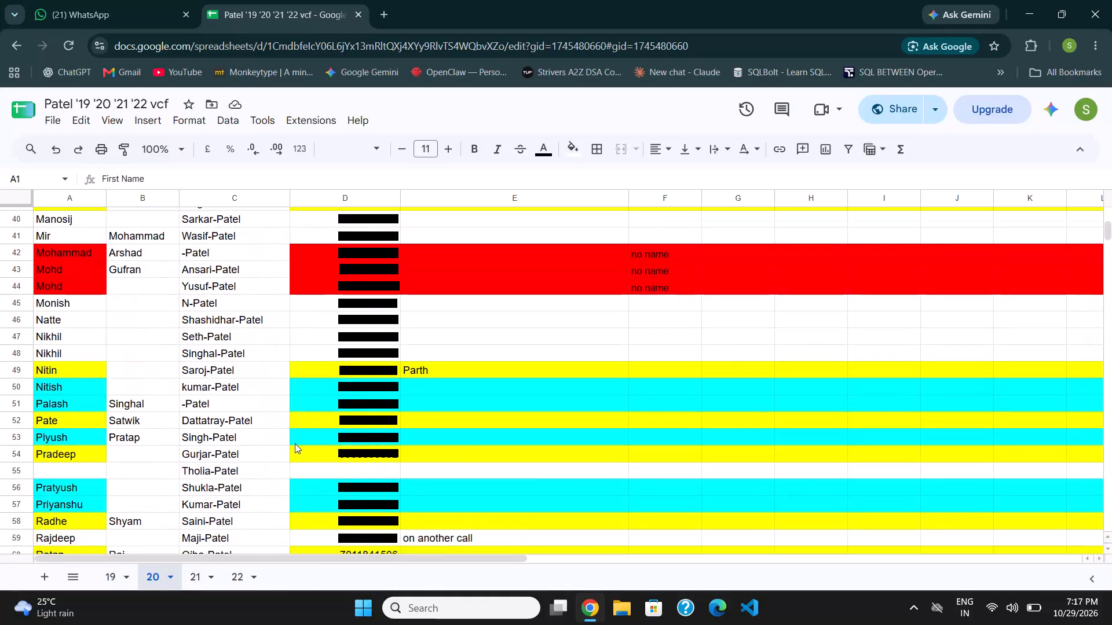
scroll(295, 443, "down", 5)
scroll(295, 443, "up", 17)
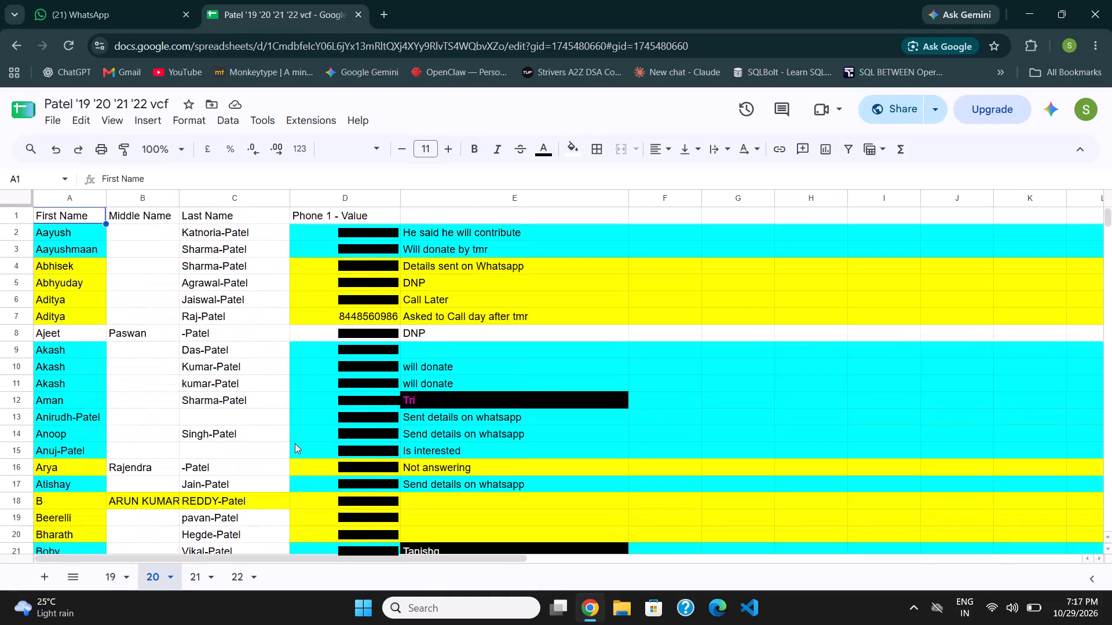
scroll(295, 443, "down", 1)
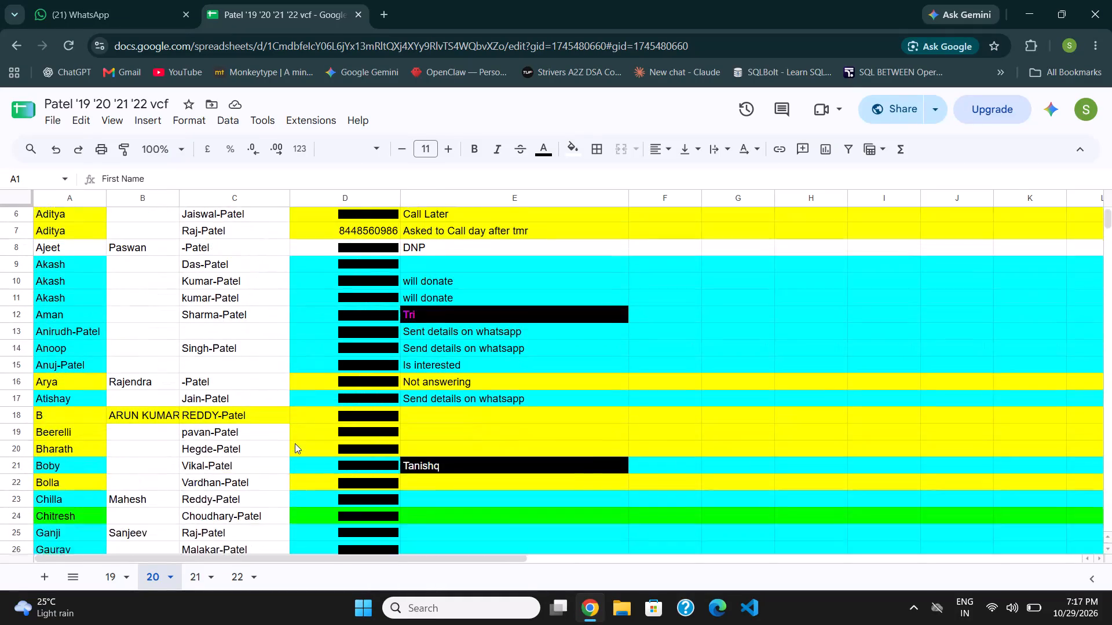
scroll(295, 443, "down", 3)
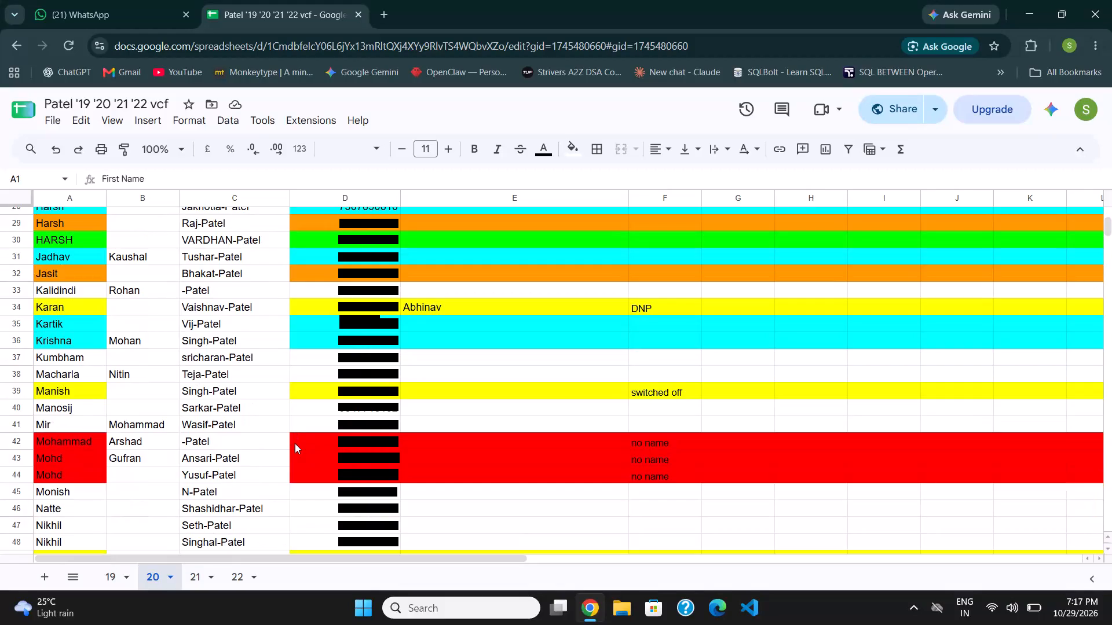
key("Return")
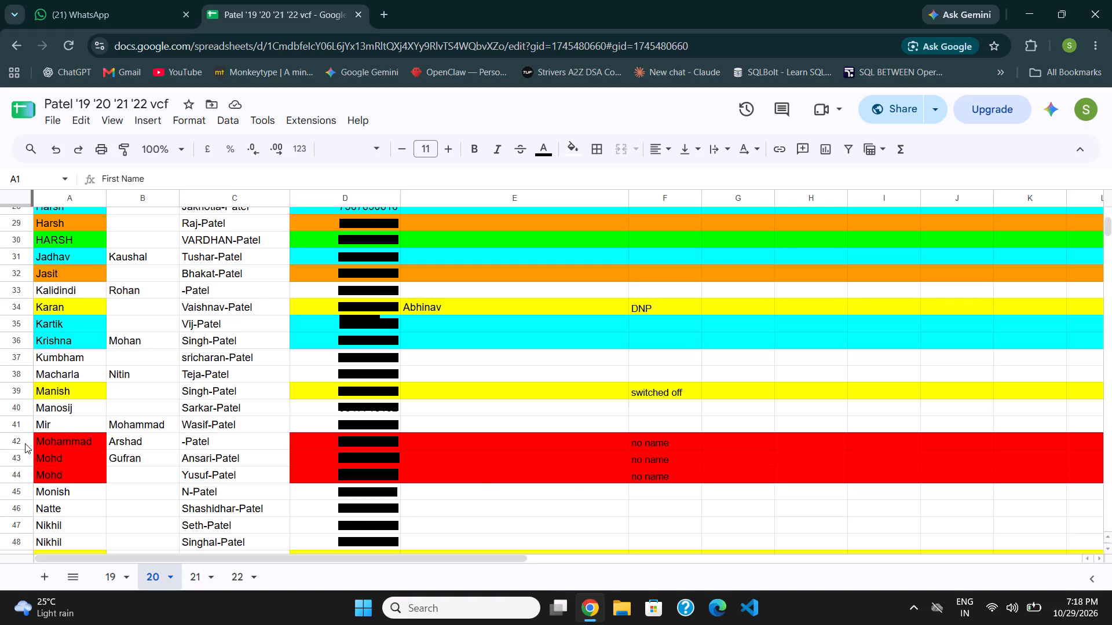
left_click_drag(23, 443, 16, 478)
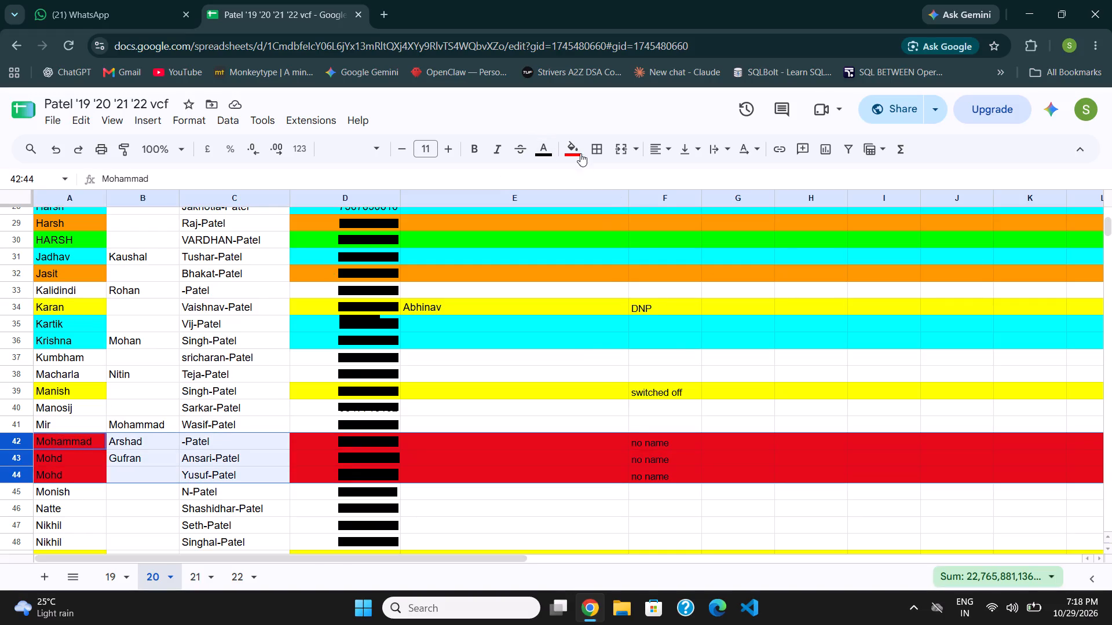
left_click(577, 145)
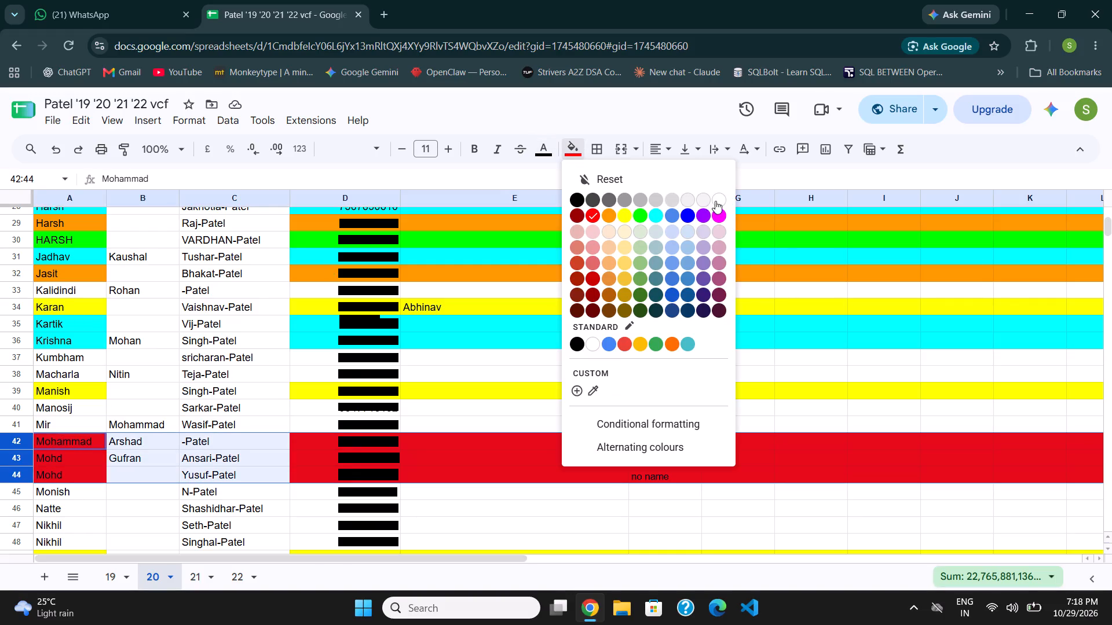
left_click(715, 201)
left_click(485, 394)
Look through the contact rows on sheet 20 again, checking row colours and call notes from the first row past row 60.
scroll(426, 413, "right", 1)
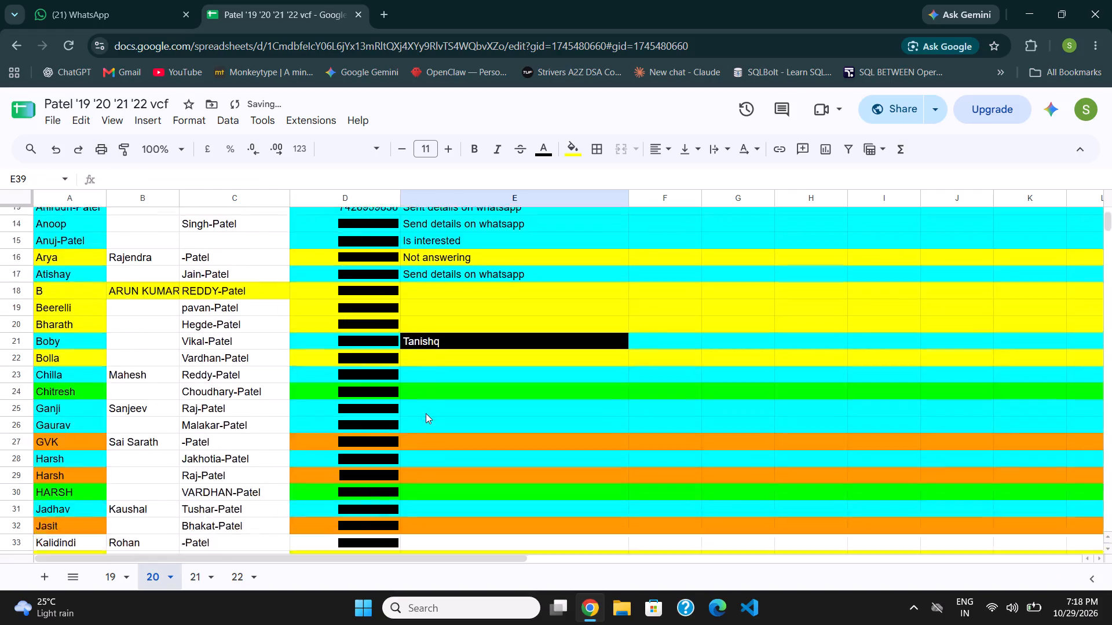
scroll(426, 413, "right", 1)
scroll(483, 439, "down", 1)
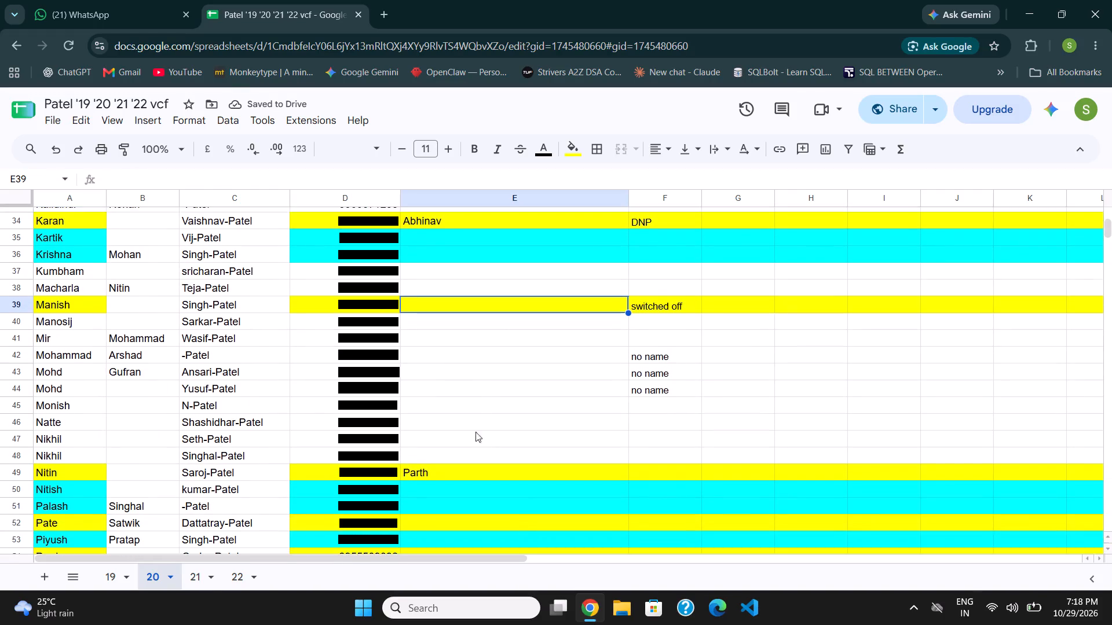
scroll(466, 424, "down", 2)
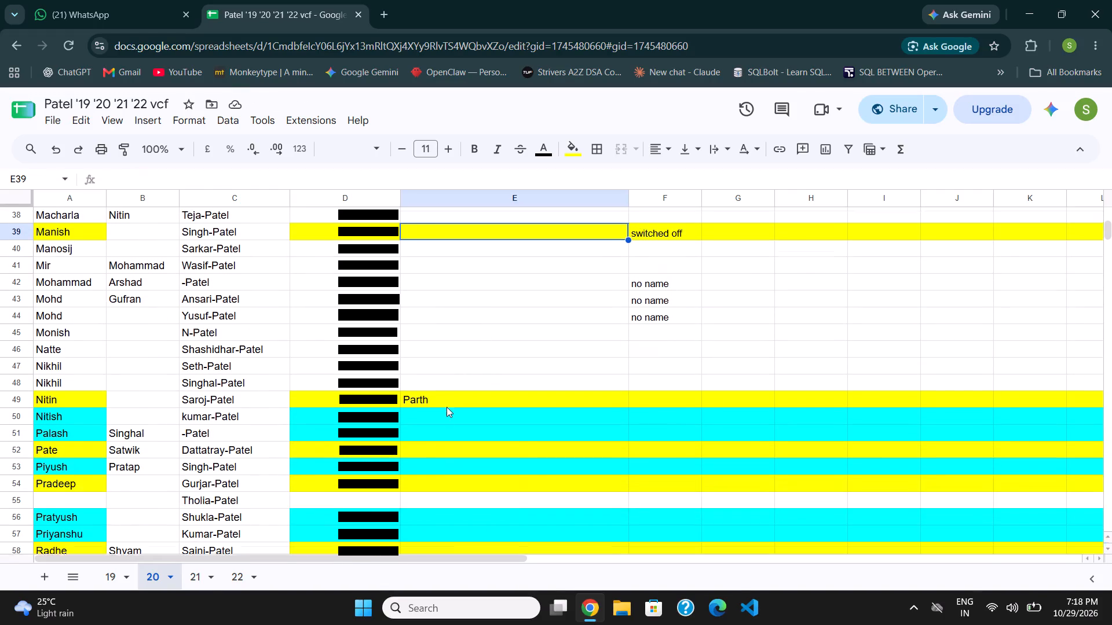
scroll(447, 407, "down", 3)
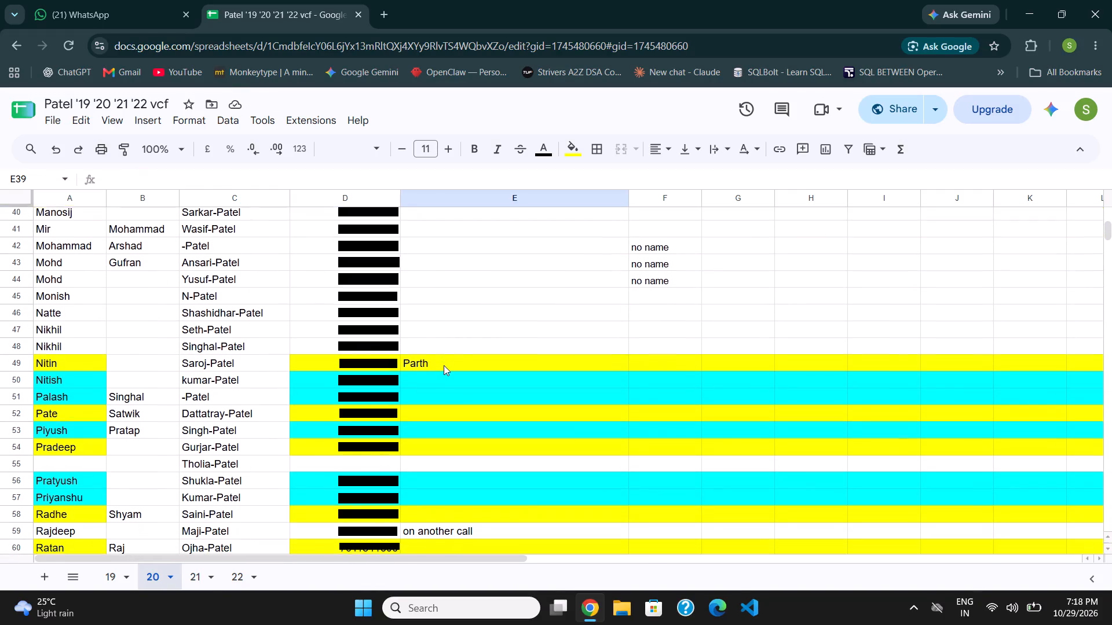
scroll(444, 365, "down", 1)
scroll(188, 363, "down", 2)
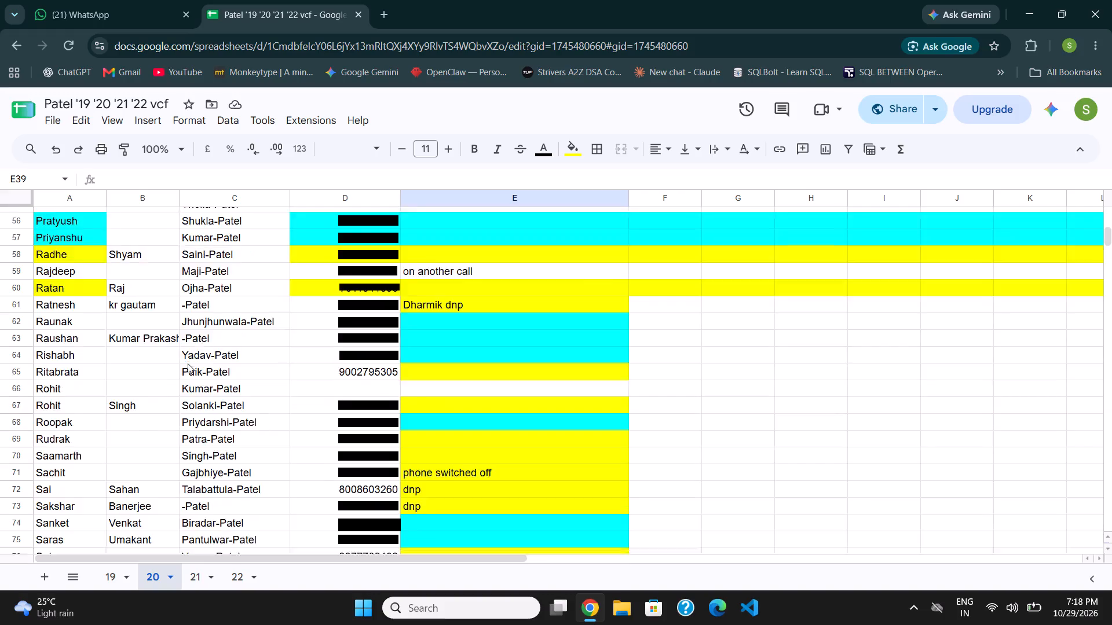
scroll(188, 363, "down", 2)
scroll(188, 363, "up", 16)
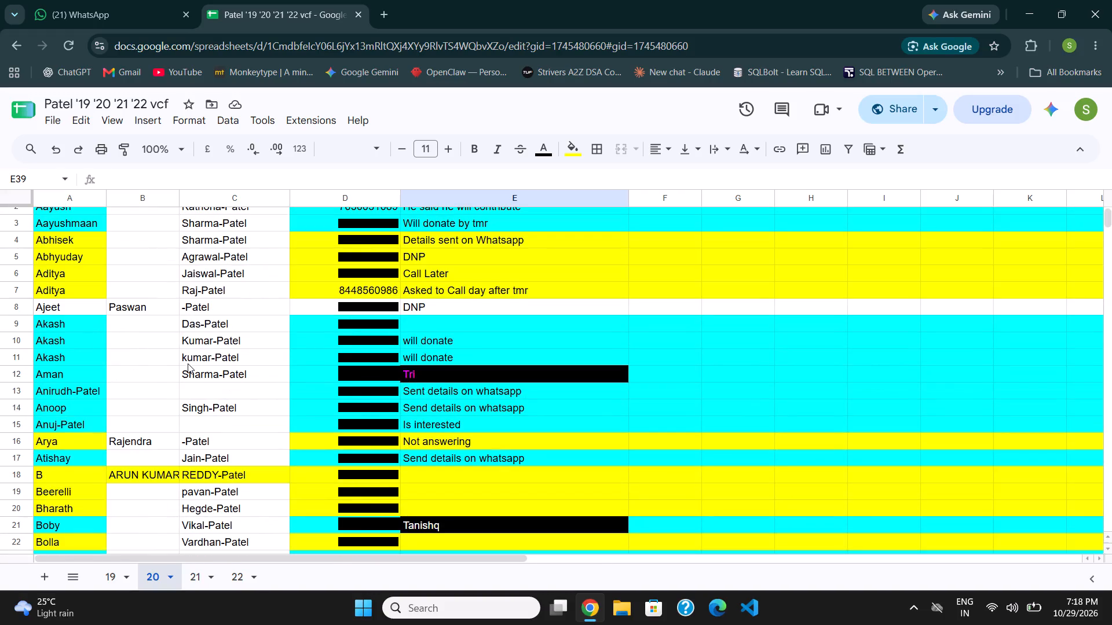
scroll(447, 379, "up", 1)
scroll(382, 389, "down", 2)
scroll(272, 411, "up", 1)
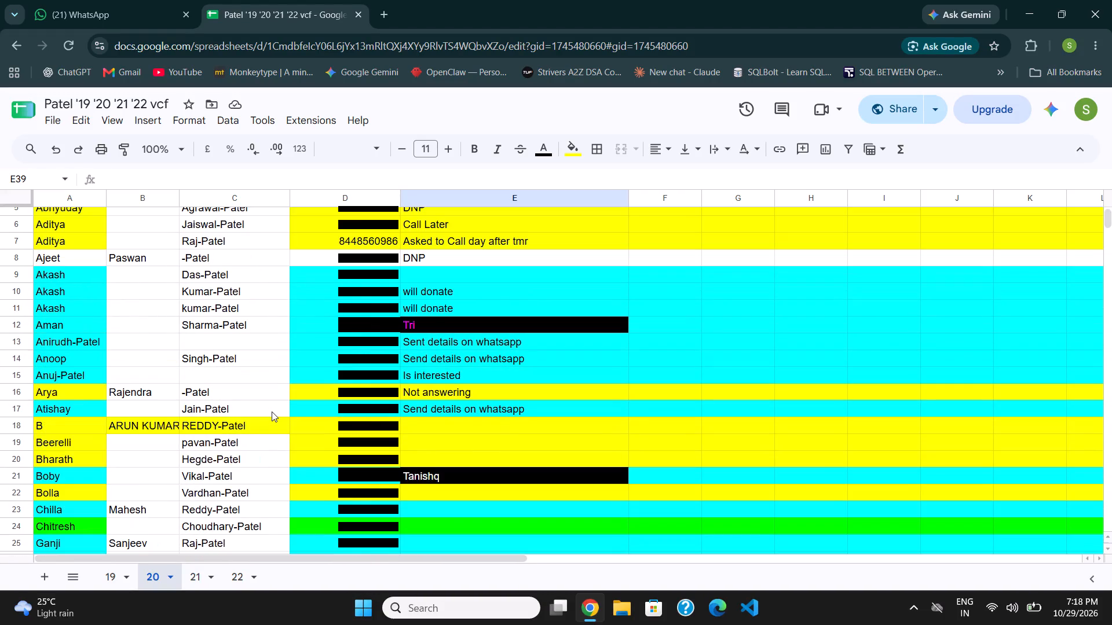
scroll(234, 364, "up", 2)
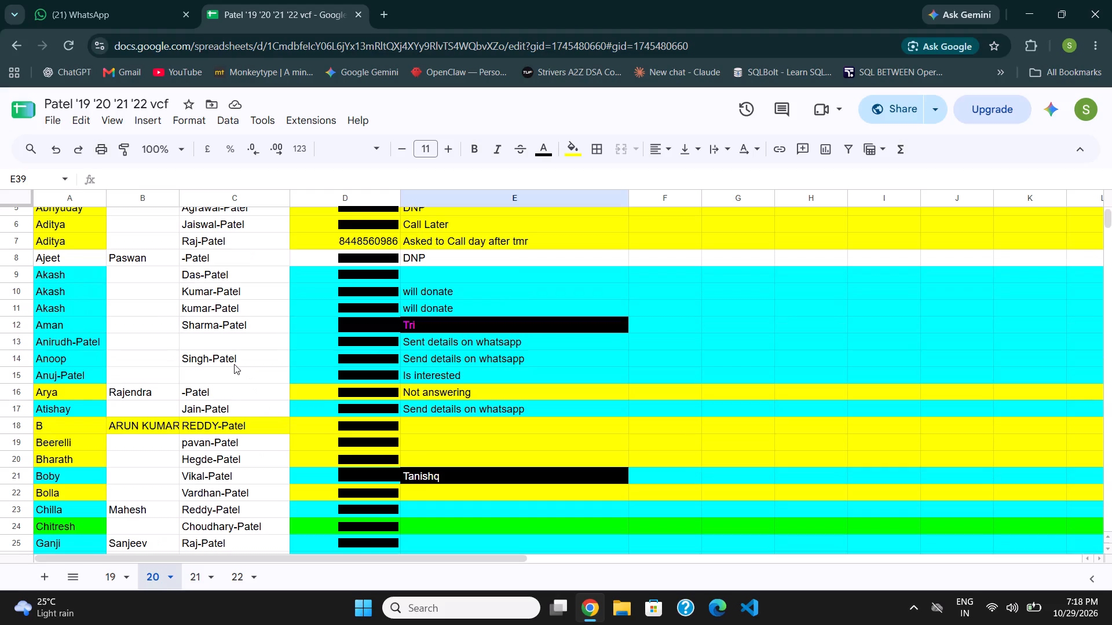
scroll(259, 409, "up", 1)
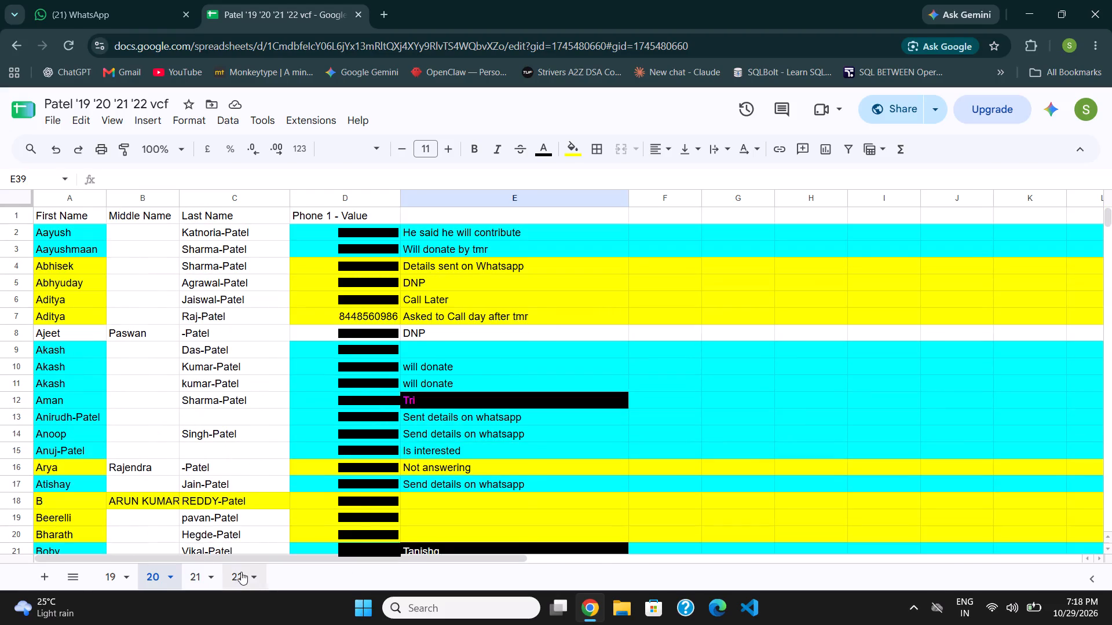
Delete row 2, the first contact row below the header, on sheet 22.
left_click(227, 574)
scroll(193, 424, "up", 8)
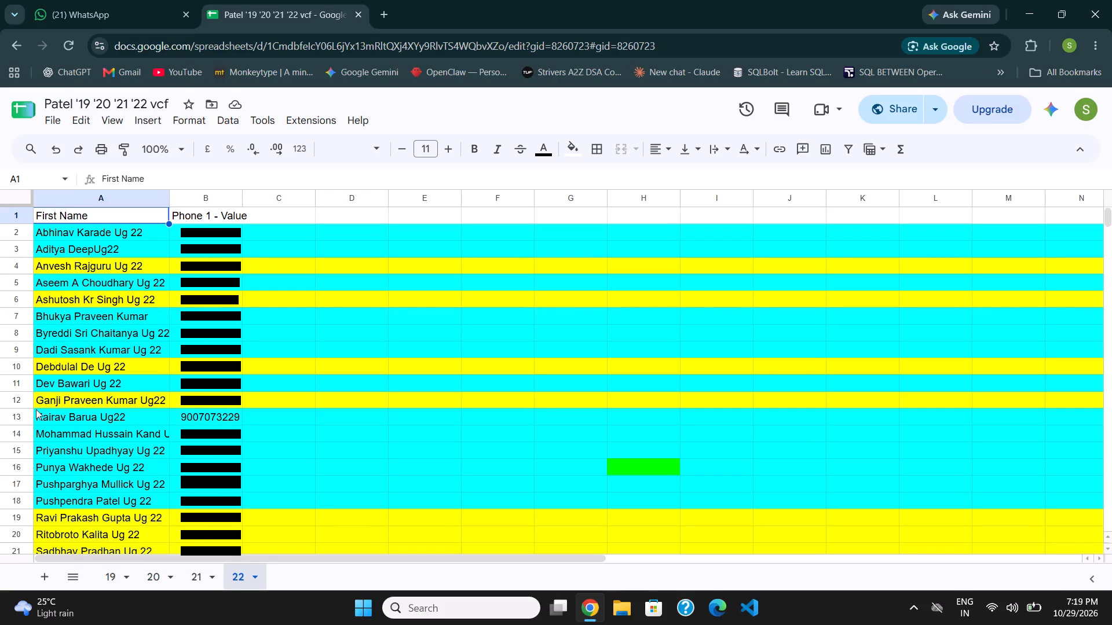
left_click(14, 232)
right_click(14, 232)
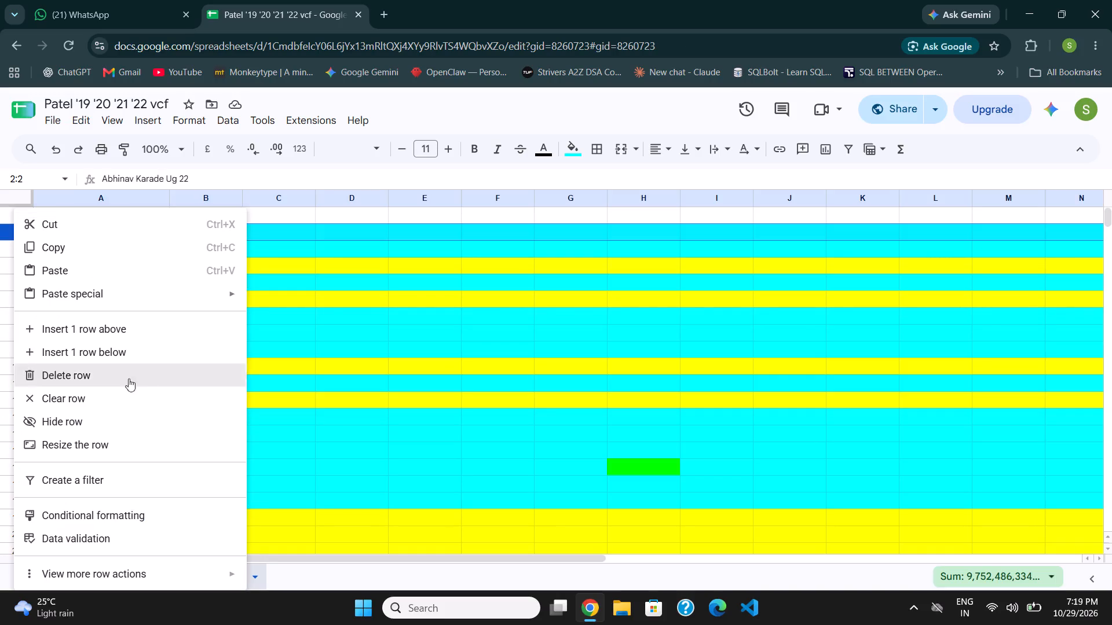
left_click(76, 371)
left_click(241, 317)
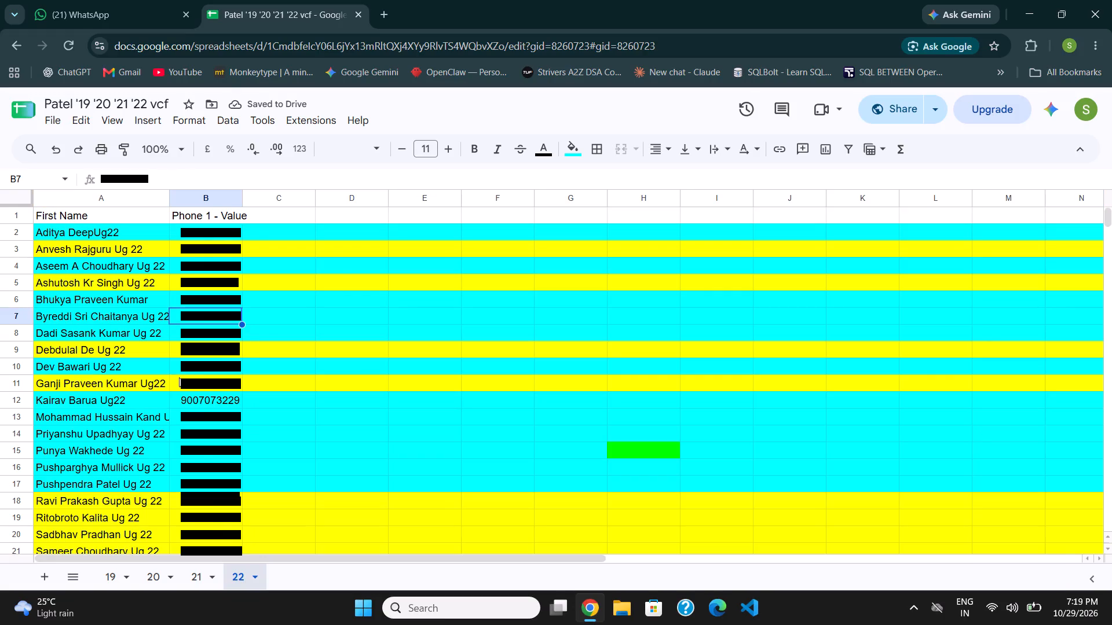
Recolour the stray green cell H15 on sheet 22 cyan to match the rest of its row.
left_click(28, 333)
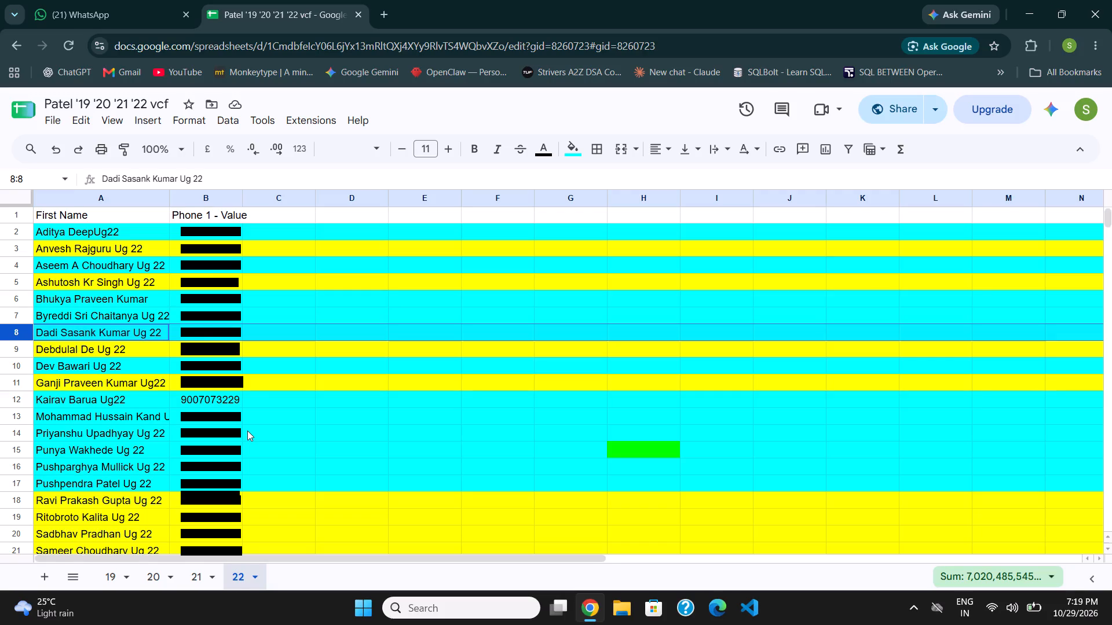
scroll(247, 431, "down", 3)
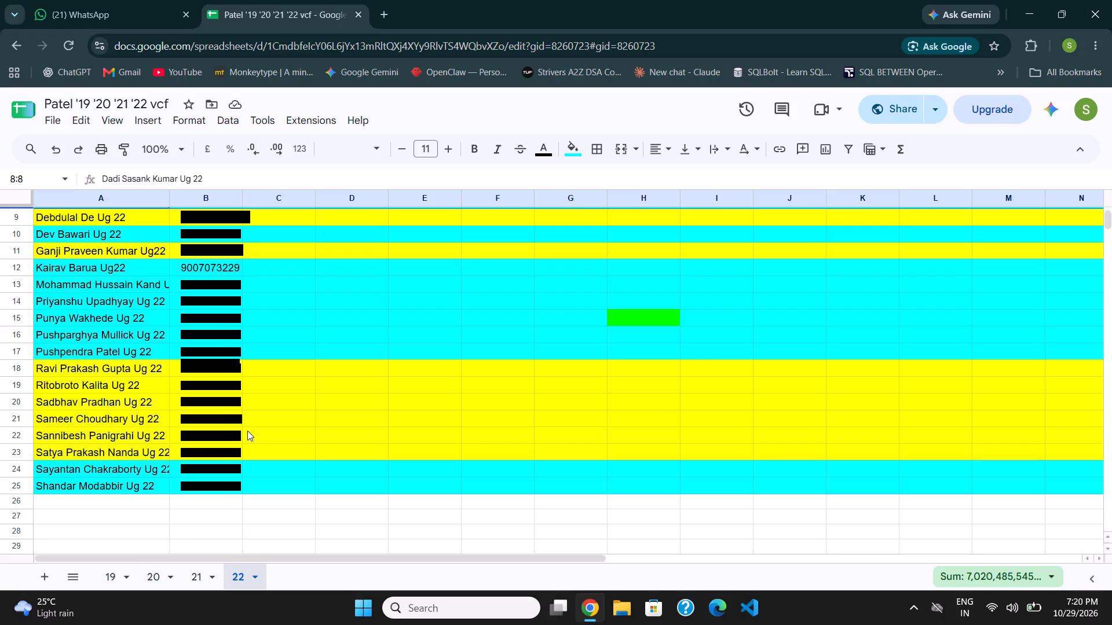
left_click(643, 319)
left_click(564, 153)
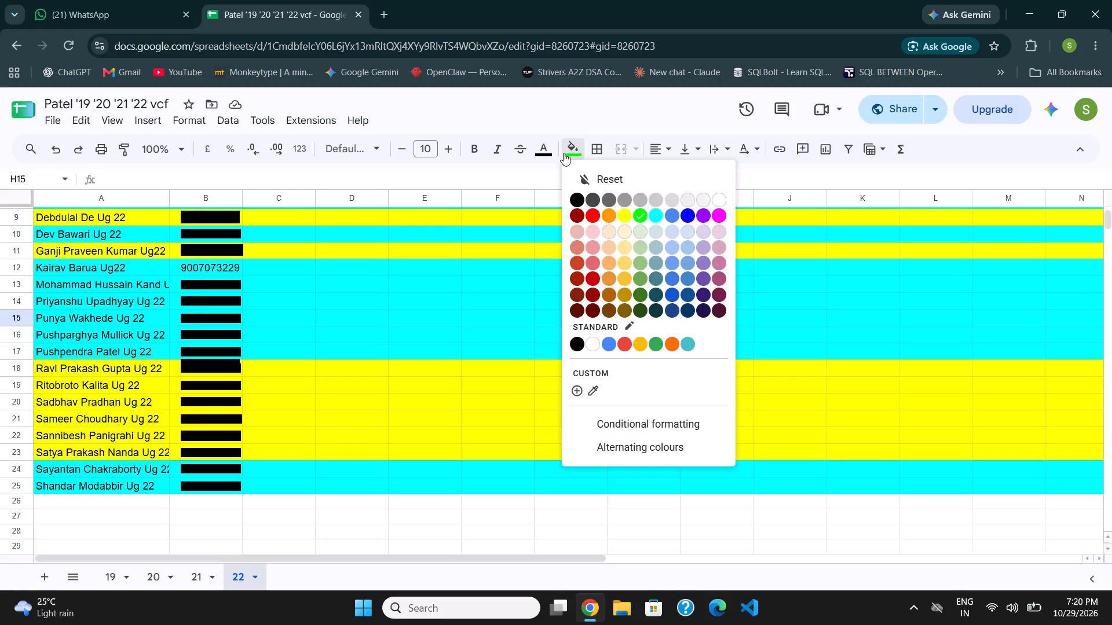
left_click(657, 219)
left_click(610, 290)
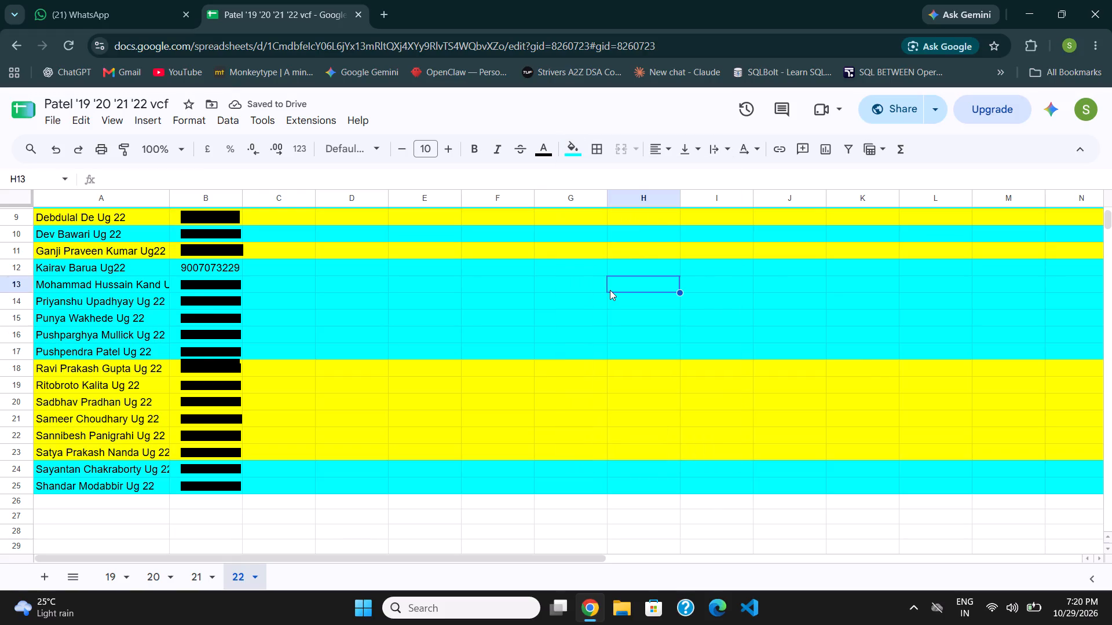
left_click(482, 352)
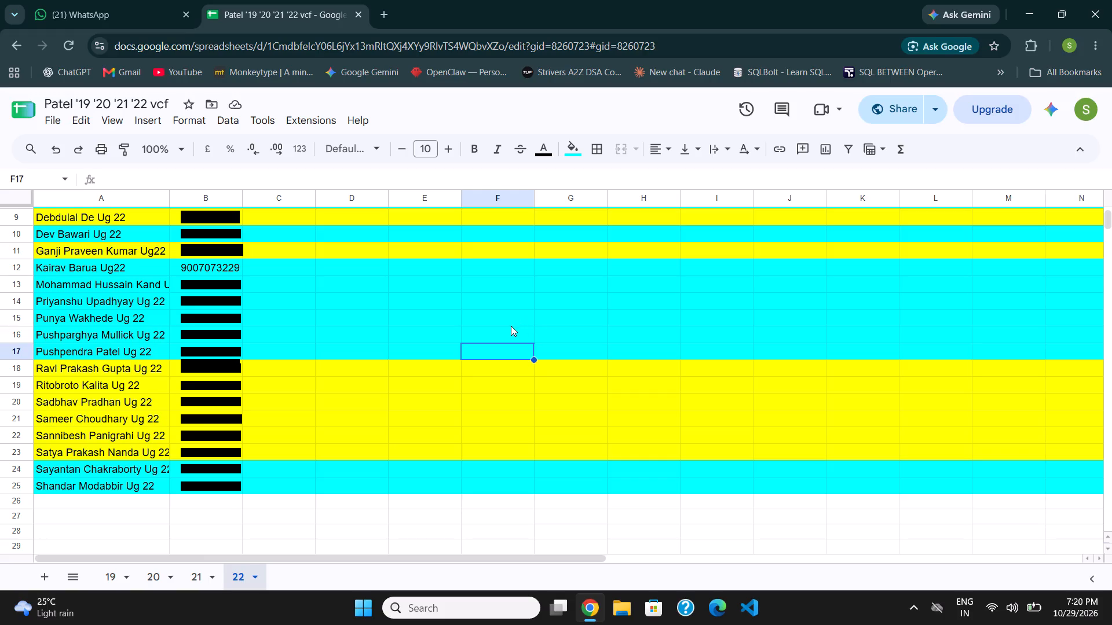
Widen column A on sheet 22 so the longest contact names fit in full.
scroll(667, 481, "down", 1)
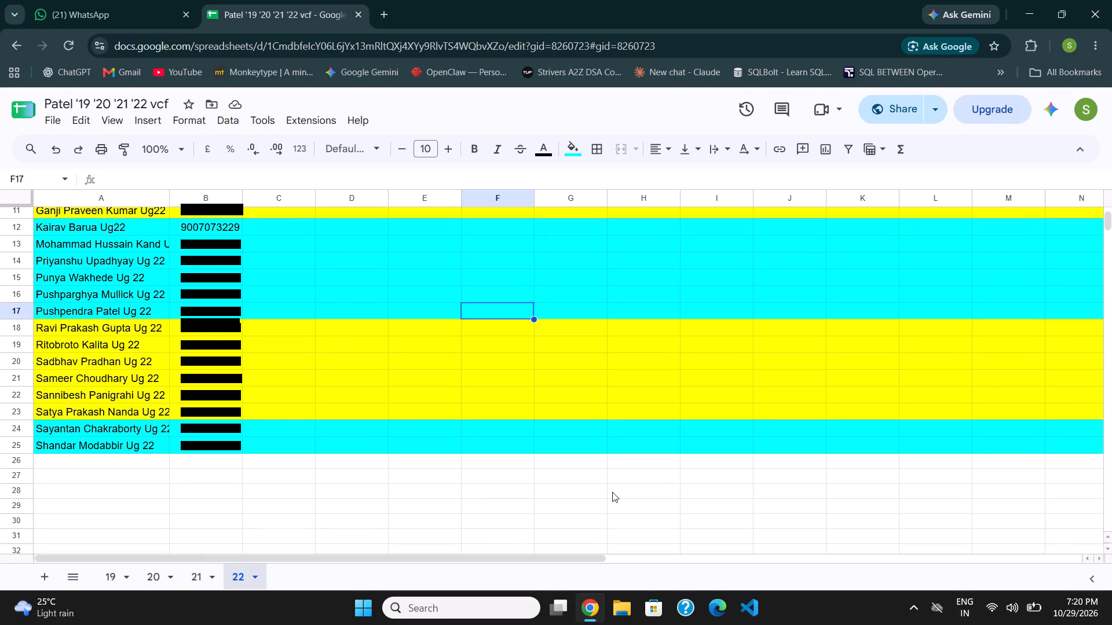
left_click(612, 492)
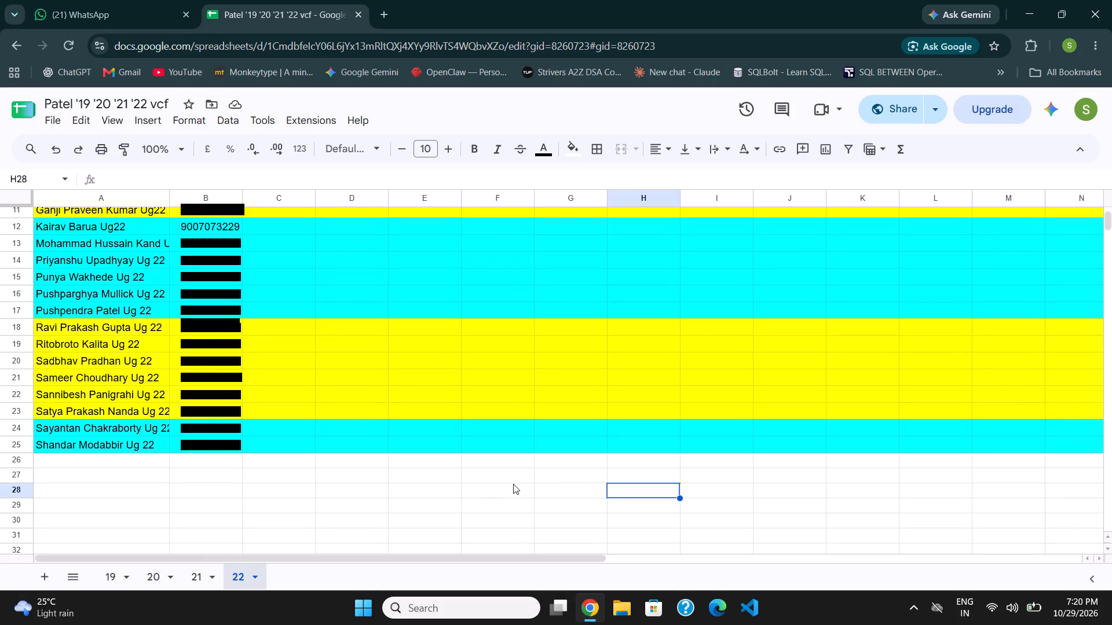
left_click_drag(169, 193, 213, 212)
scroll(179, 292, "up", 13)
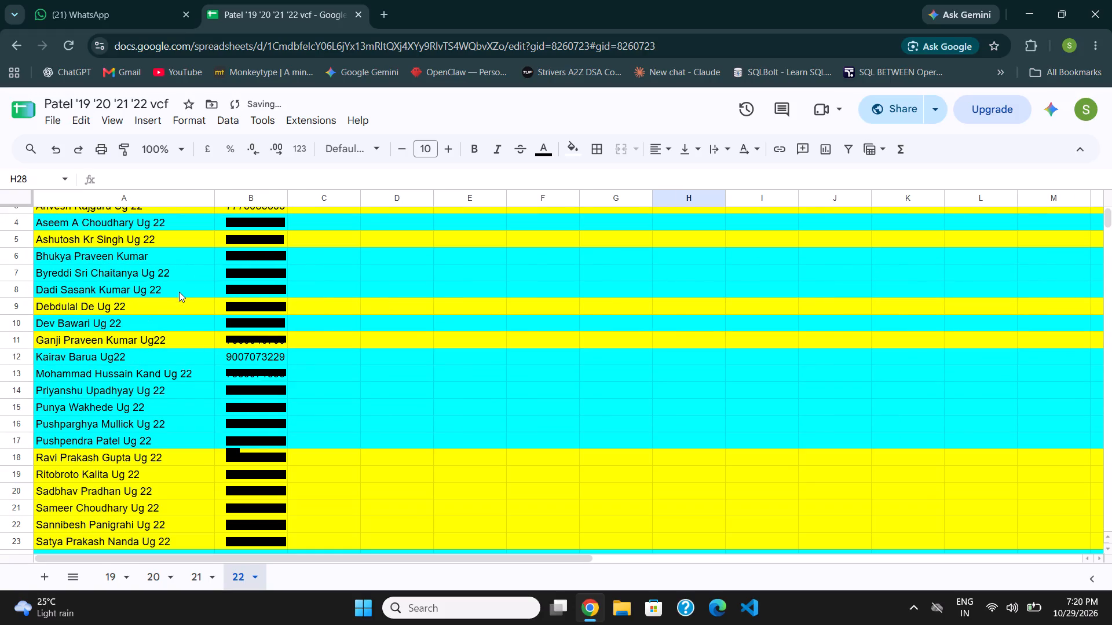
scroll(229, 291, "up", 1)
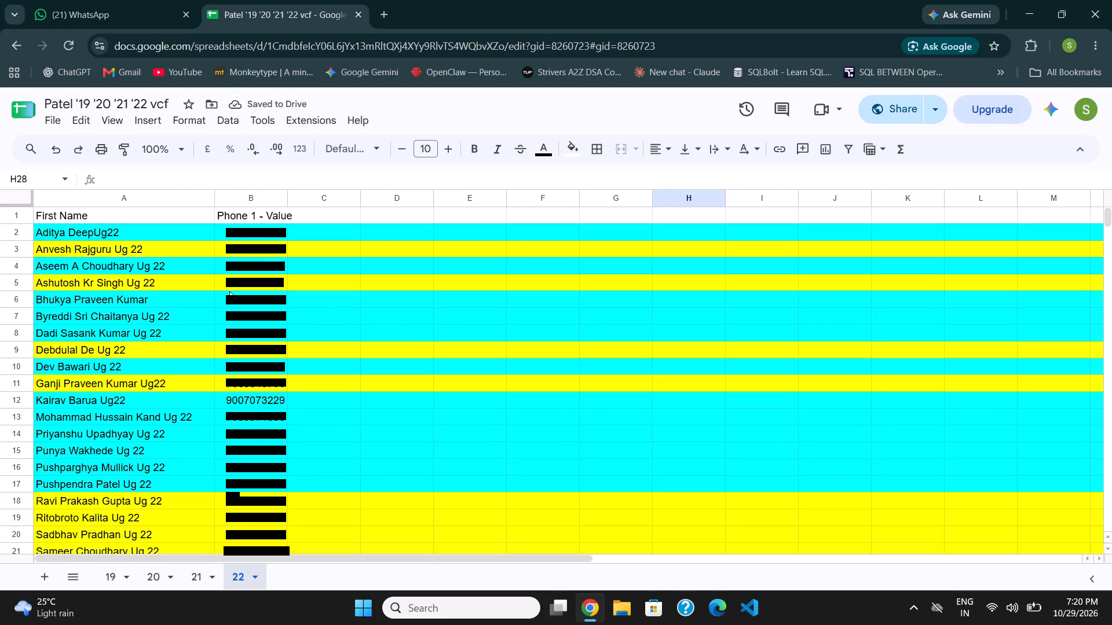
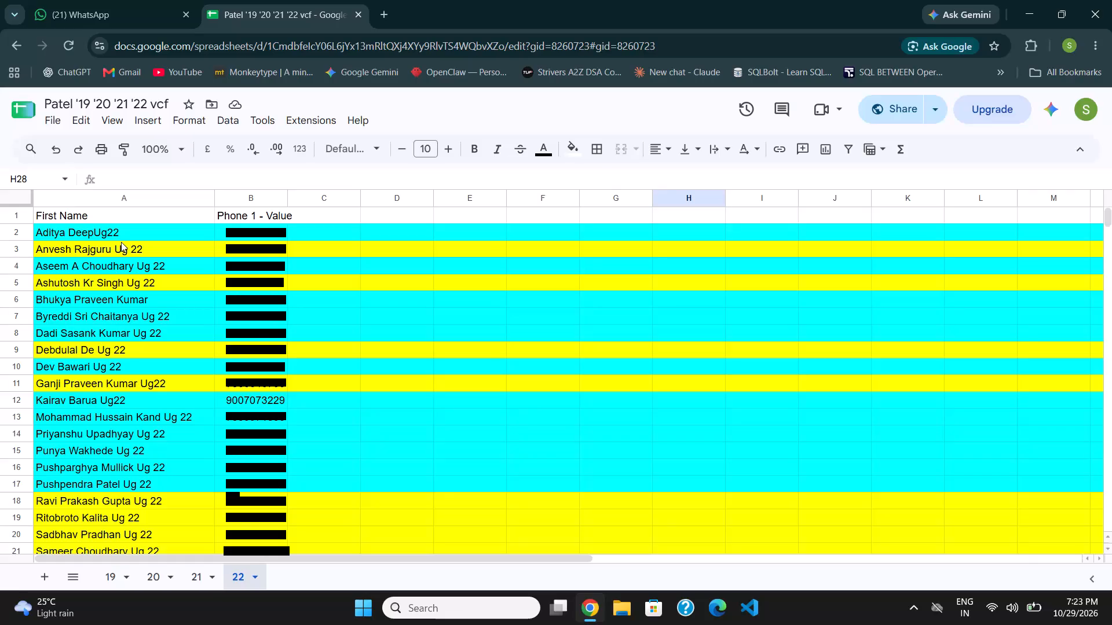
Look over the contact rows on sheet 22, checking the names and row colours from row 2 to row 25.
left_click_drag(130, 233, 175, 514)
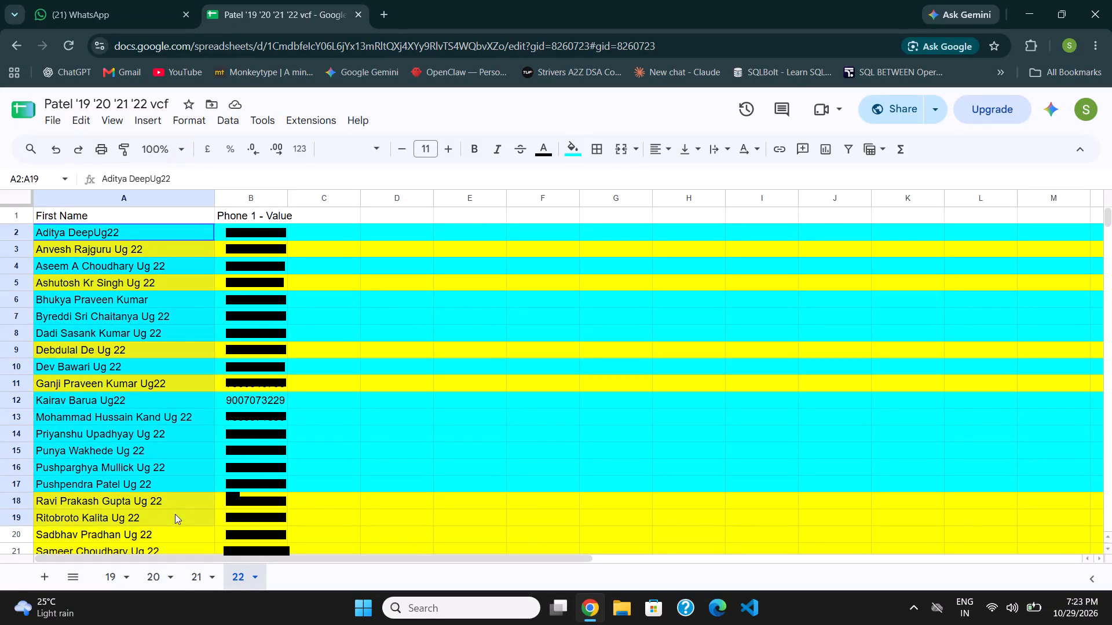
left_click_drag(175, 514, 269, 446)
left_click(269, 446)
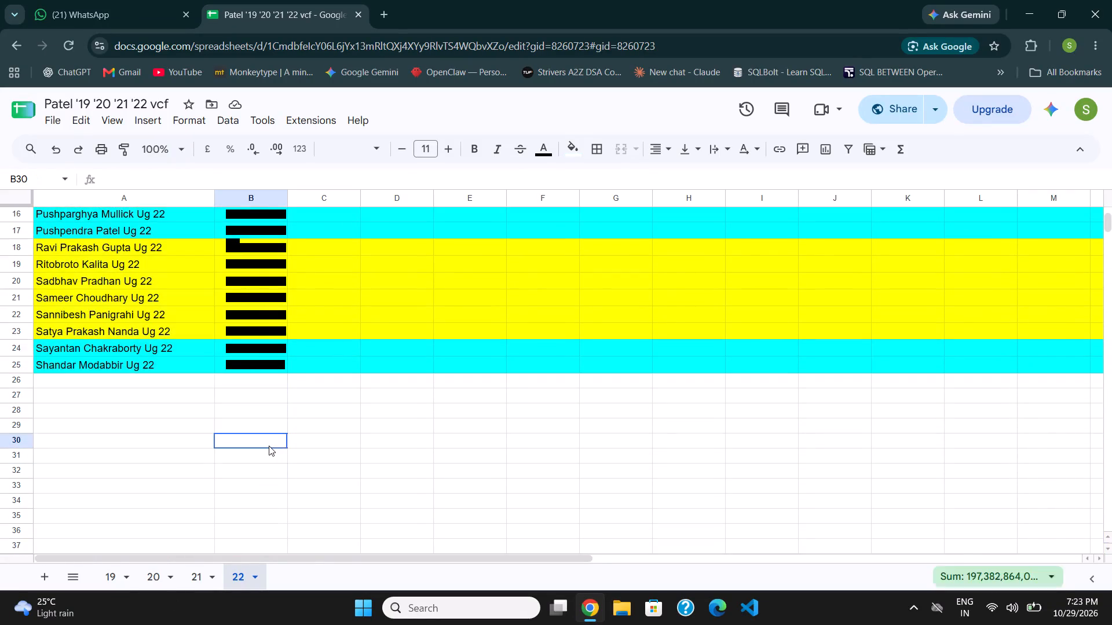
scroll(269, 446, "up", 7)
left_click(367, 406)
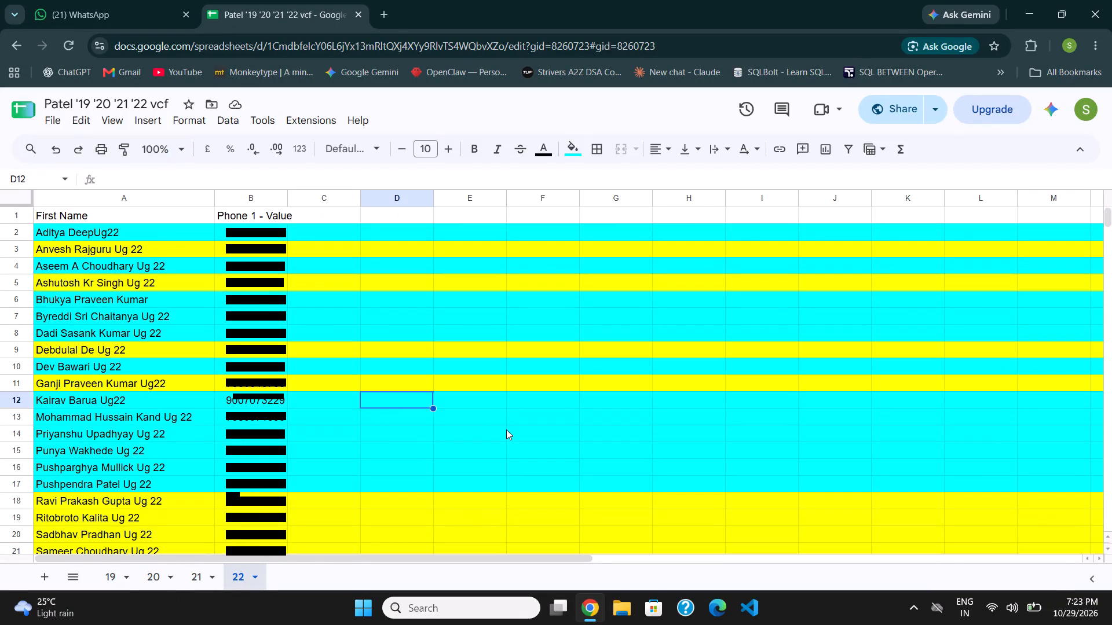
left_click(506, 429)
scroll(506, 429, "down", 1)
left_click(605, 414)
scroll(605, 414, "up", 1)
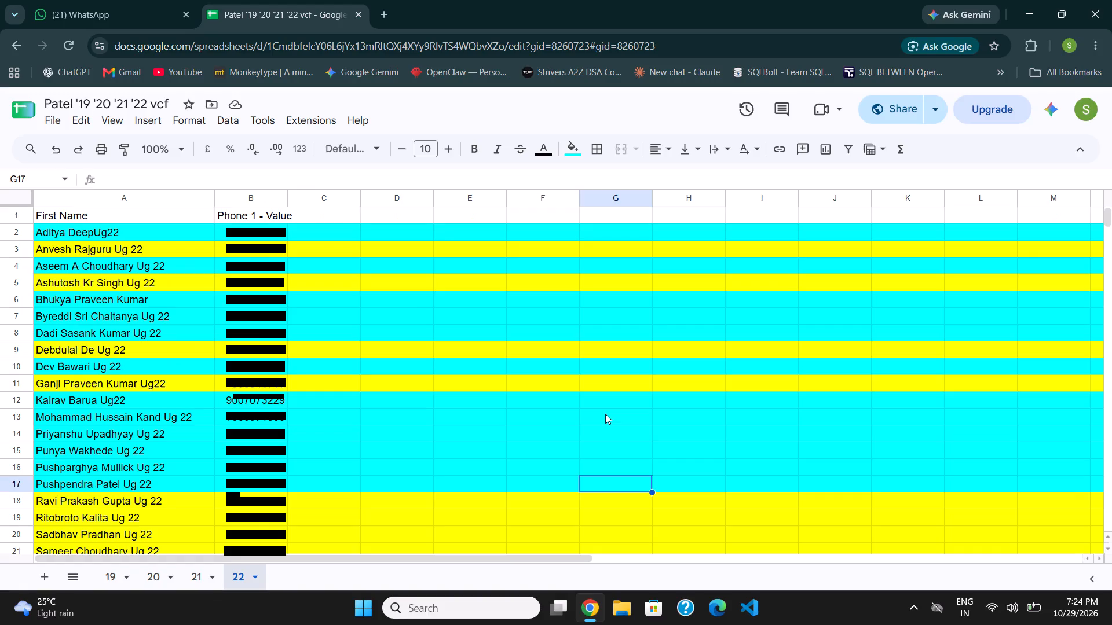
left_click(631, 448)
scroll(631, 448, "up", 4)
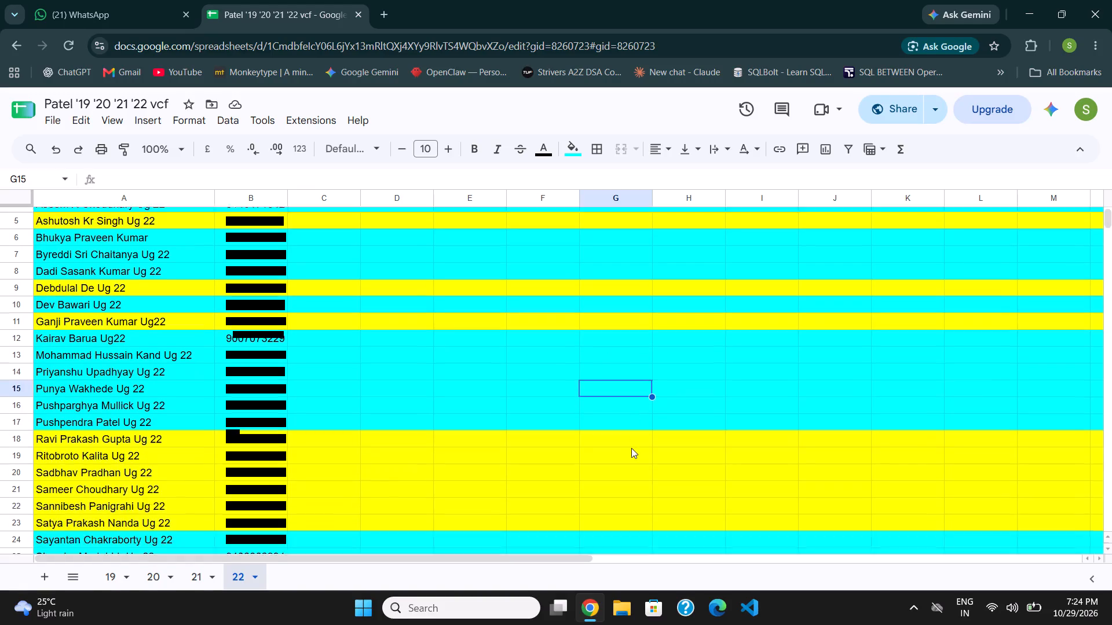
scroll(631, 448, "up", 1)
scroll(631, 448, "down", 1)
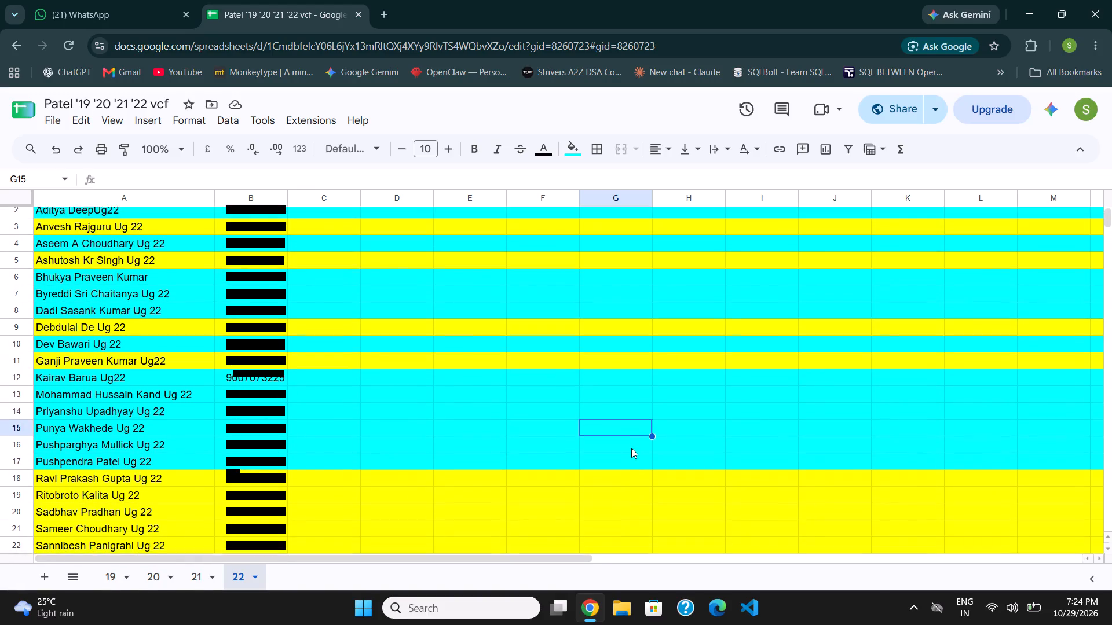
scroll(631, 448, "down", 1)
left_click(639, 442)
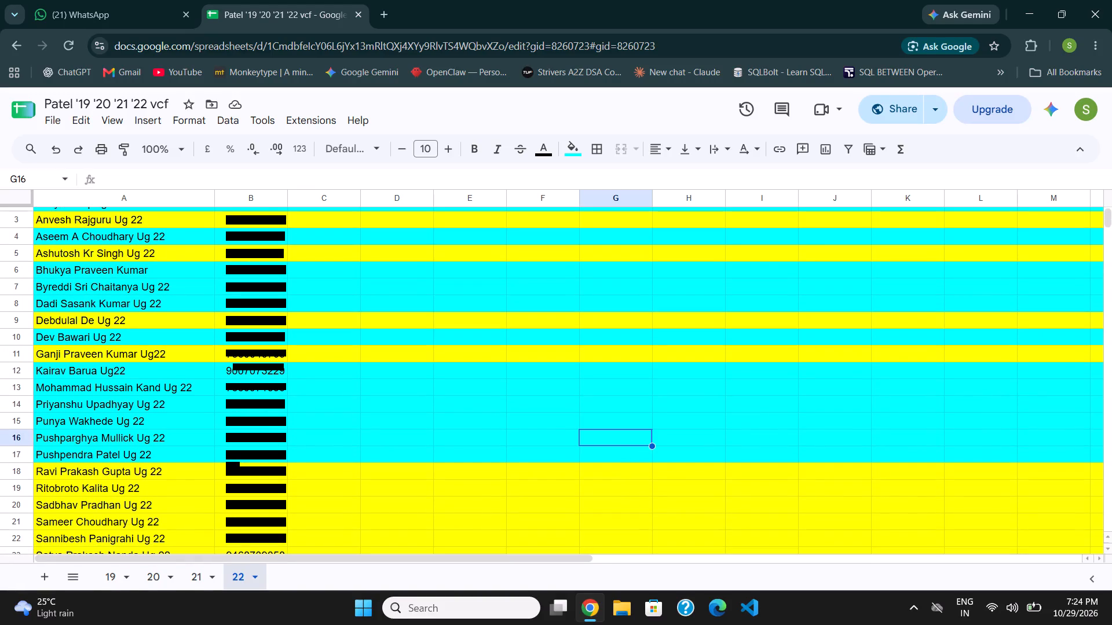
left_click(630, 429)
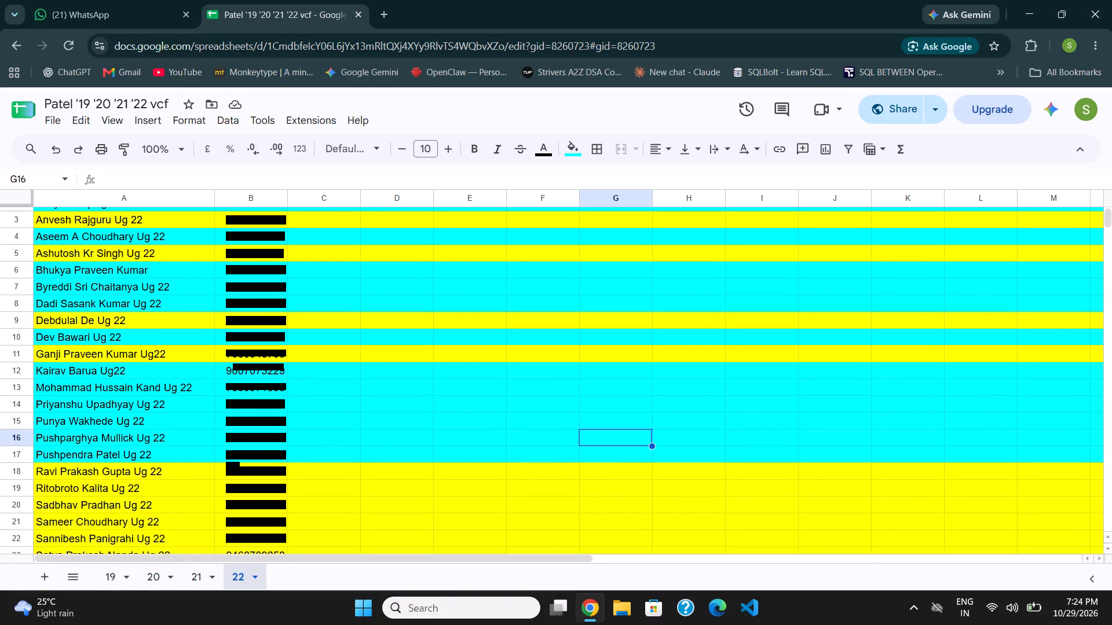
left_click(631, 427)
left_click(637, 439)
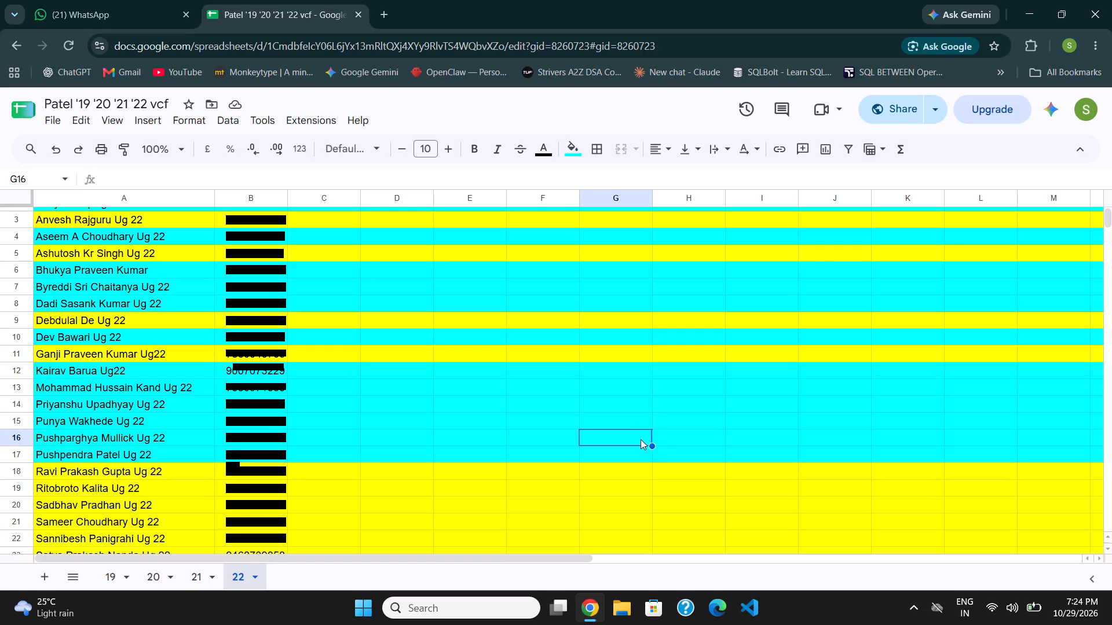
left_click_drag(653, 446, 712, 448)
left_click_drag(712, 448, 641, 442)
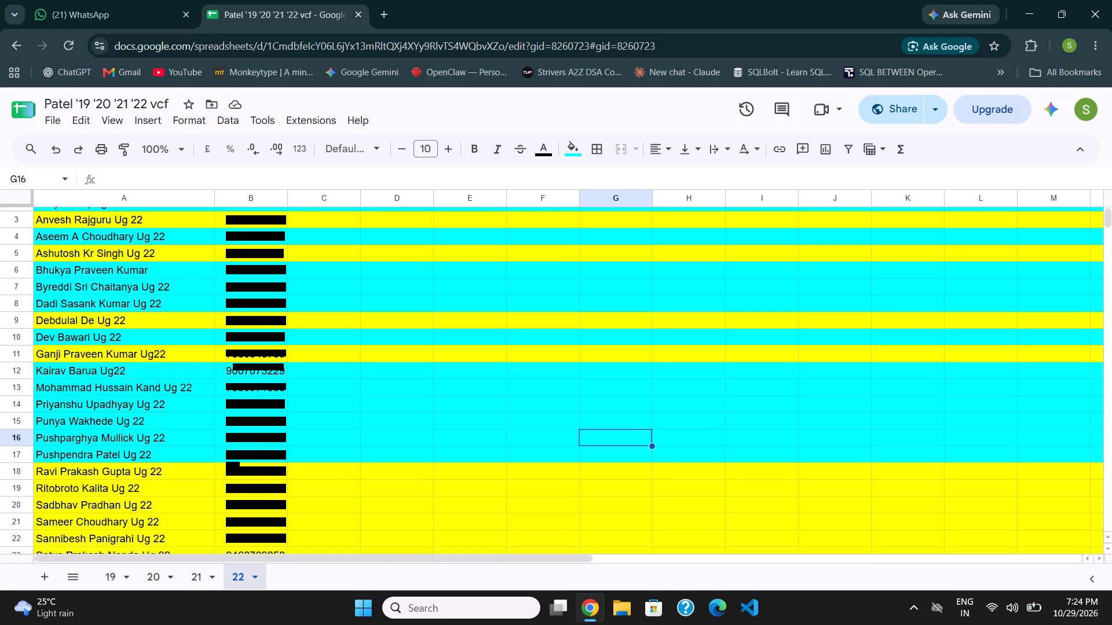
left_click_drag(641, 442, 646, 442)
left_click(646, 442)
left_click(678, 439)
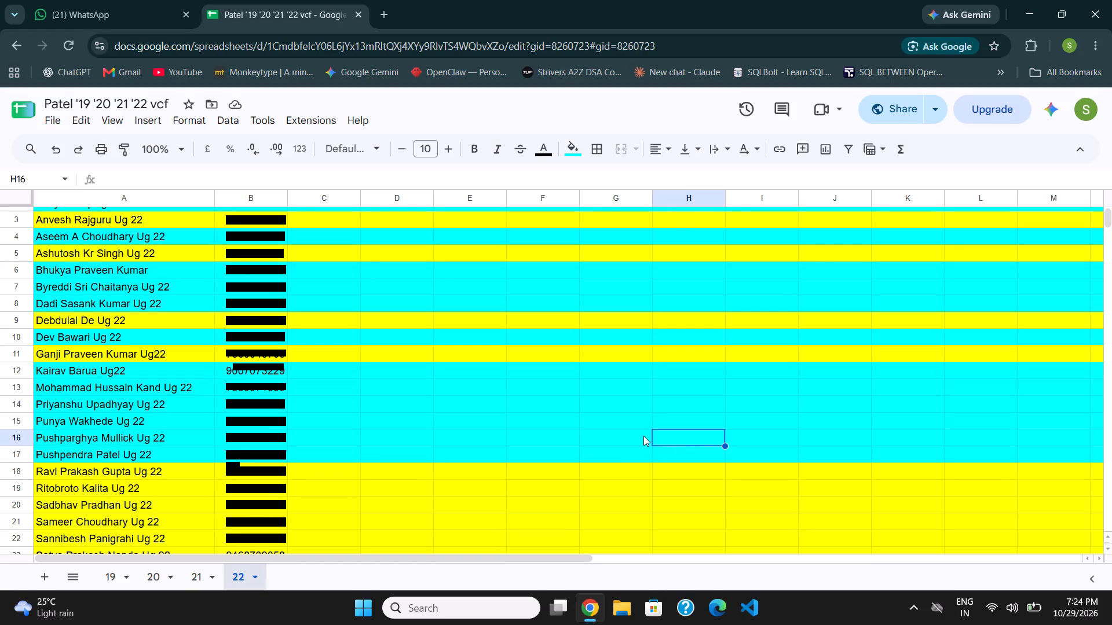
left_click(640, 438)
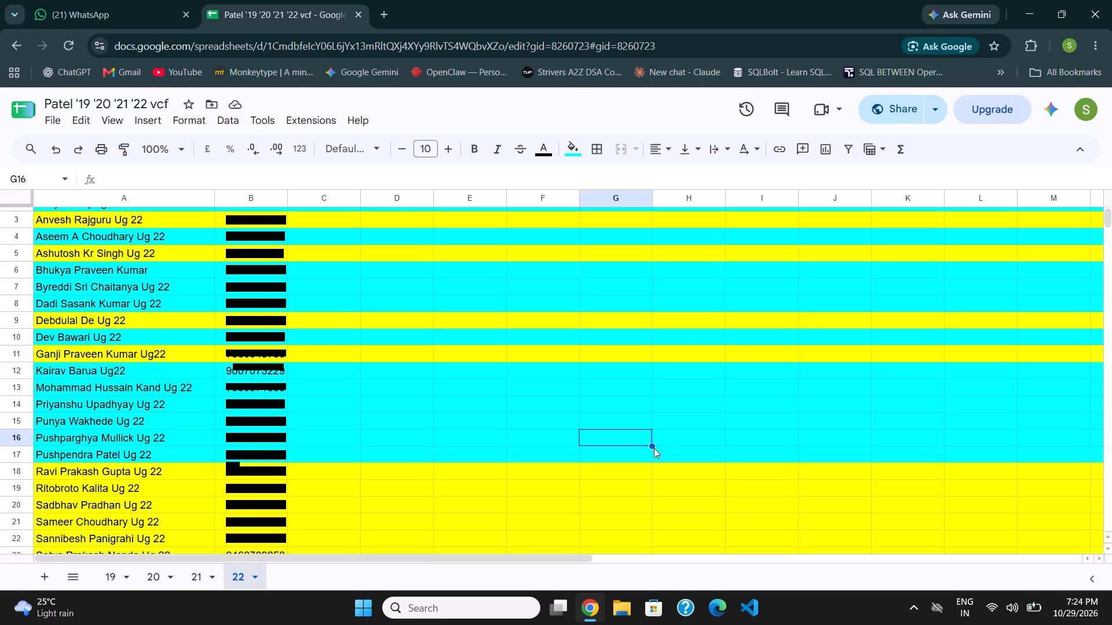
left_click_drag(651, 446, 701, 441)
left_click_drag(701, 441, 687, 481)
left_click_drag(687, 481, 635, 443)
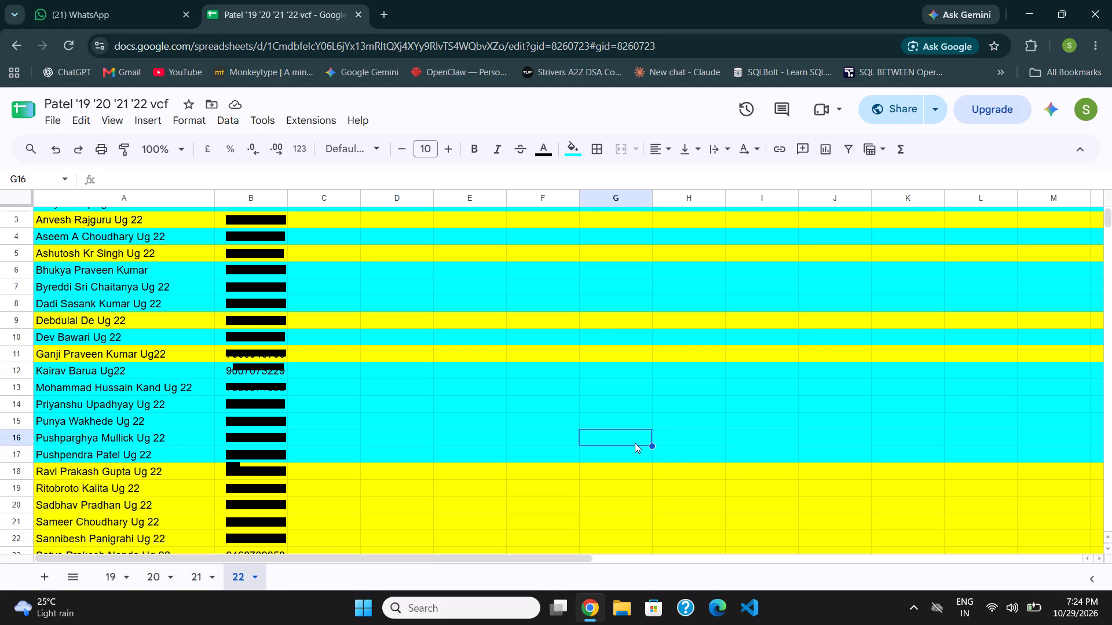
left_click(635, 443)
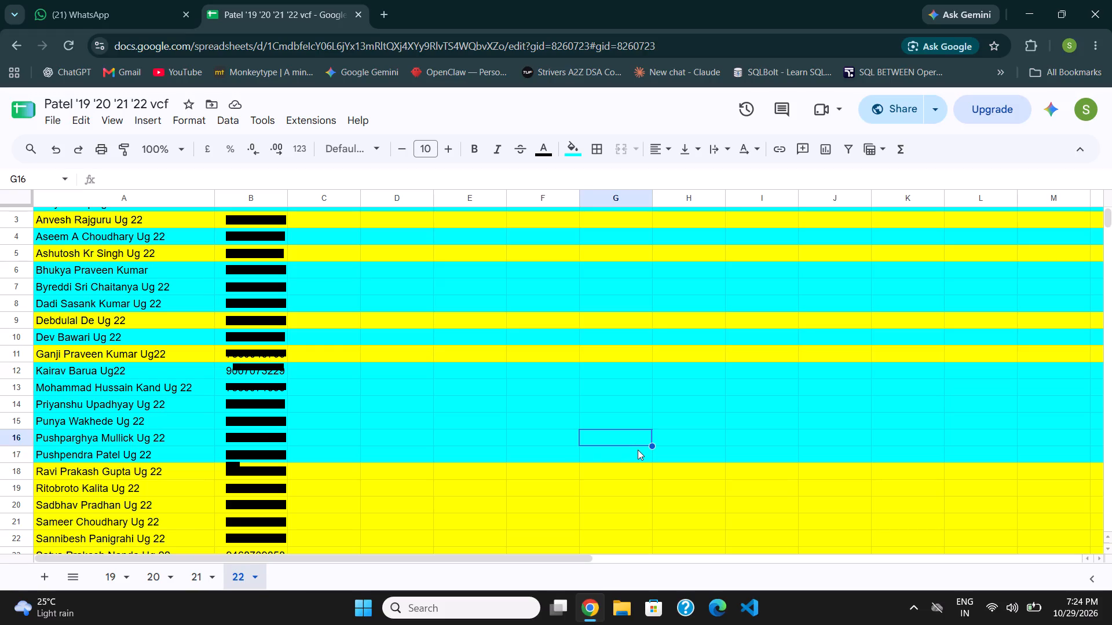
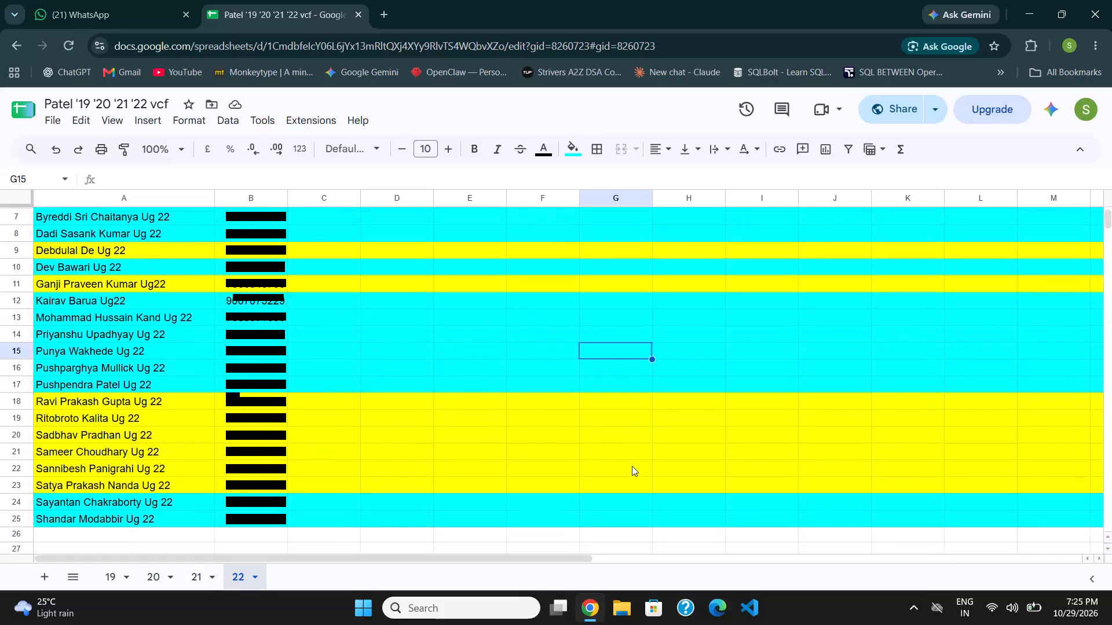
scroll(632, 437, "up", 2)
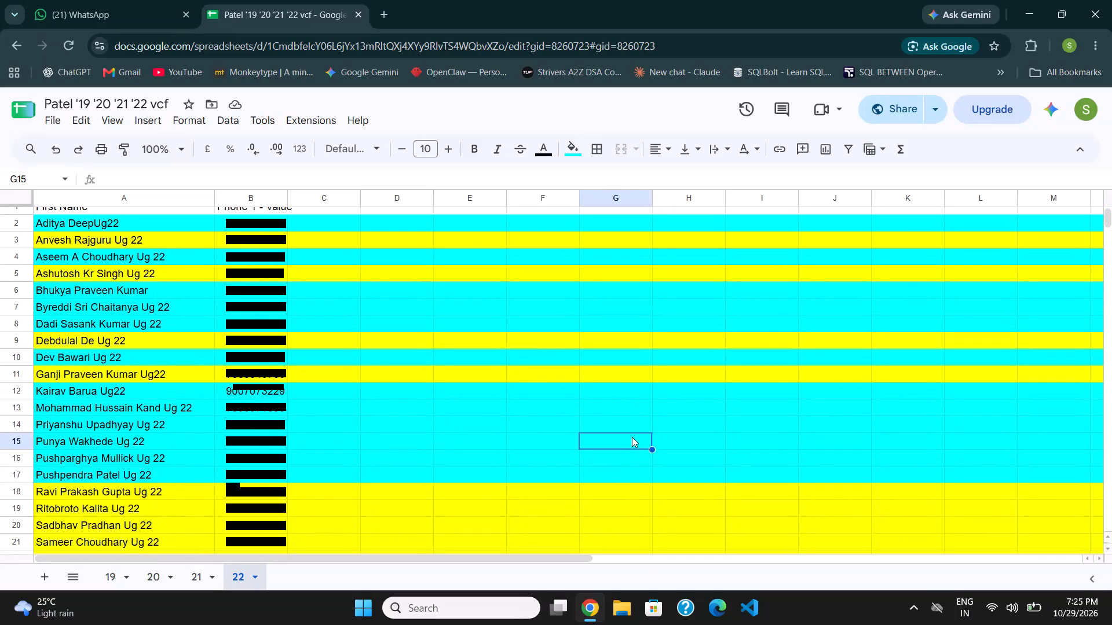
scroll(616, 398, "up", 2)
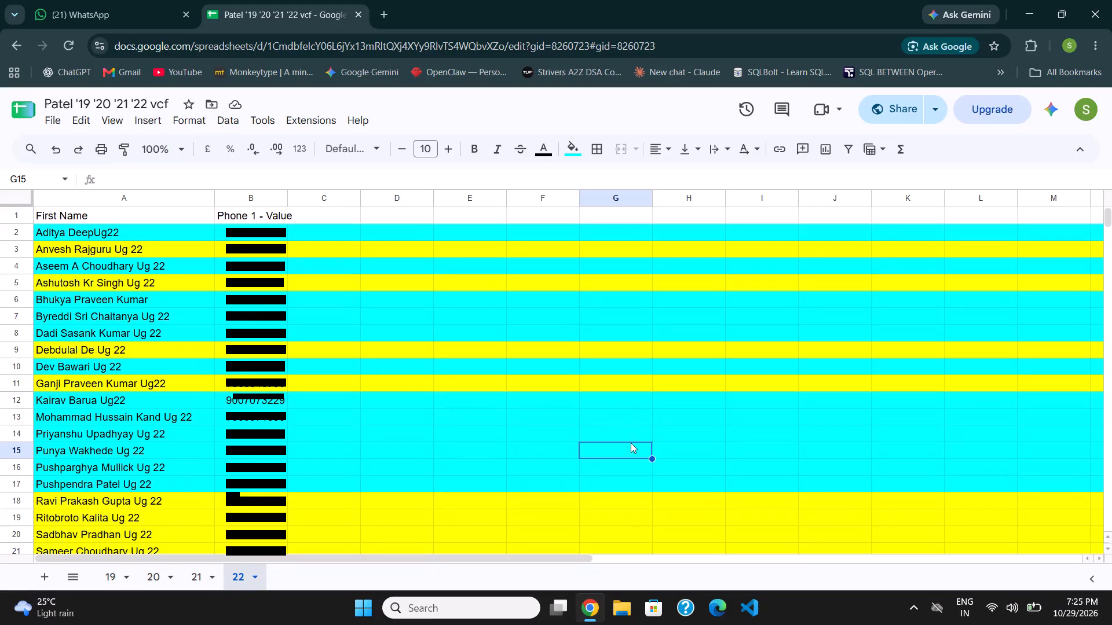
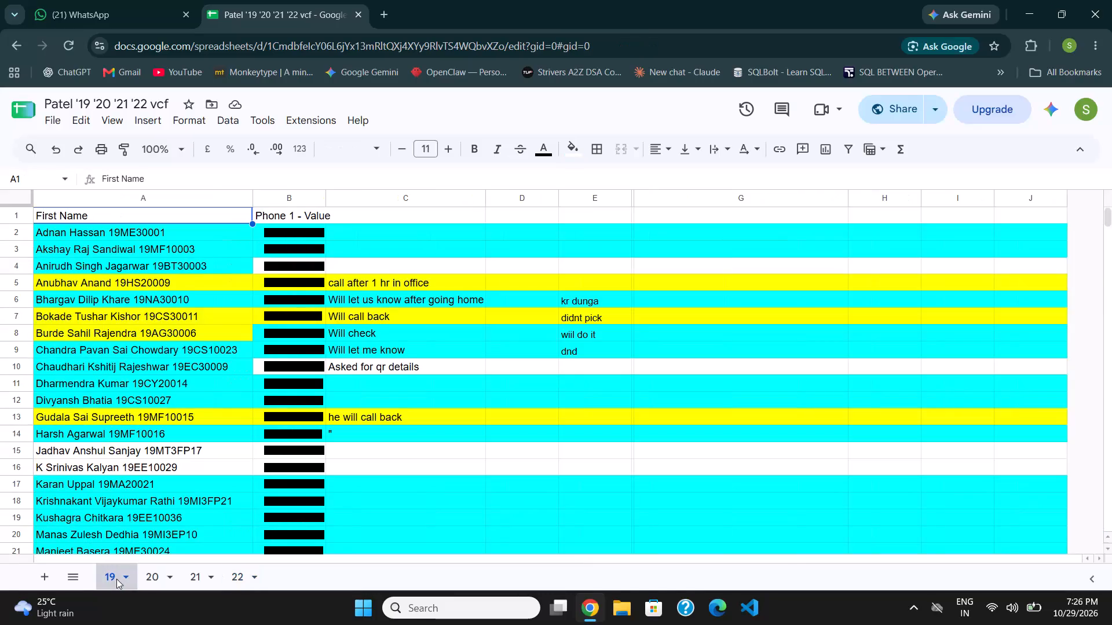
Check the top of sheet 19, and review the contact rows, status colours and call notes on sheet 21.
scroll(188, 450, "up", 6)
scroll(287, 429, "up", 1)
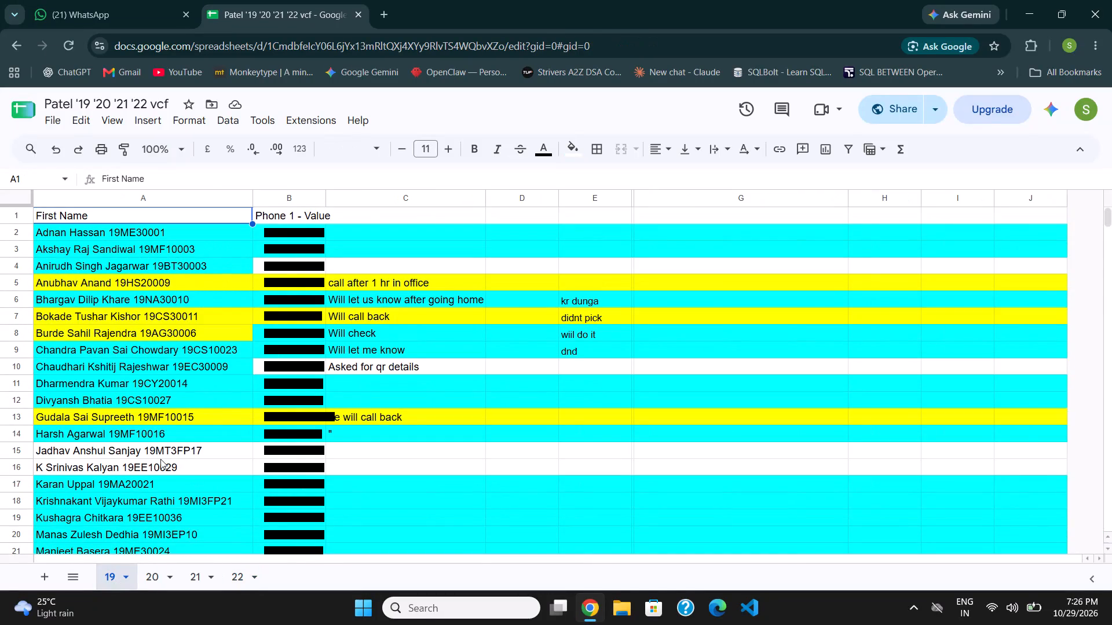
left_click(197, 586)
scroll(195, 418, "up", 8)
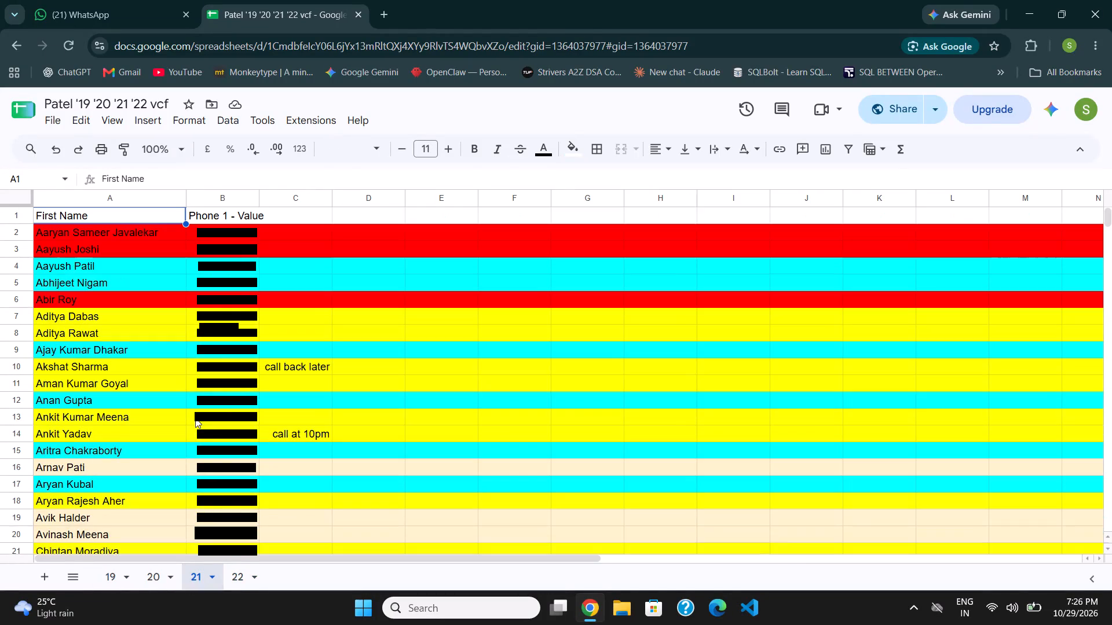
scroll(224, 447, "up", 5)
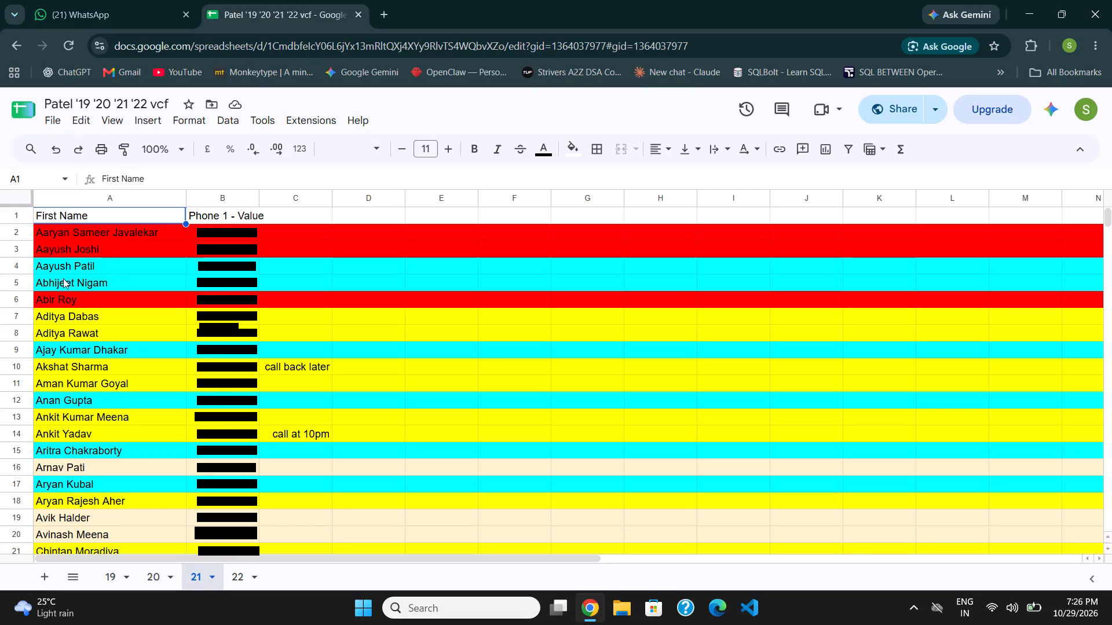
scroll(98, 346, "down", 1)
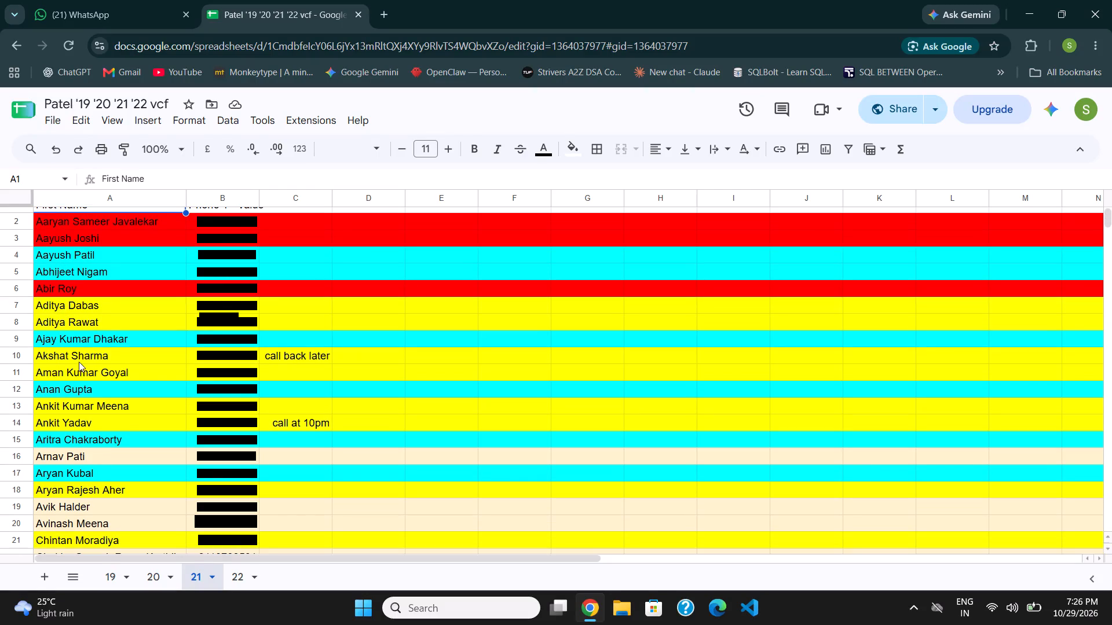
scroll(79, 362, "down", 1)
scroll(86, 314, "down", 2)
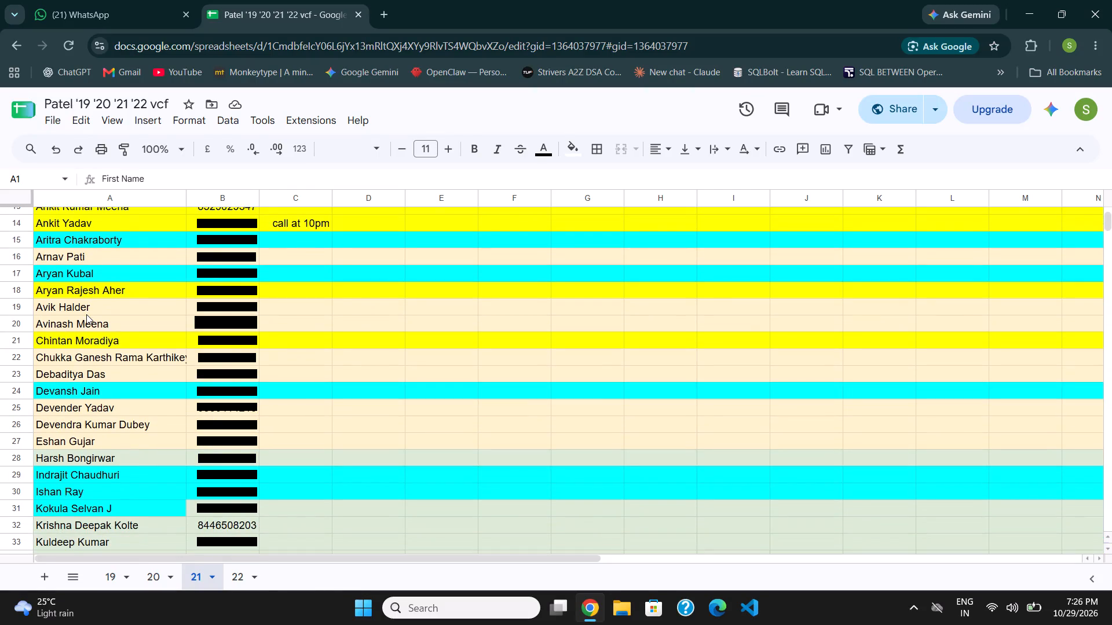
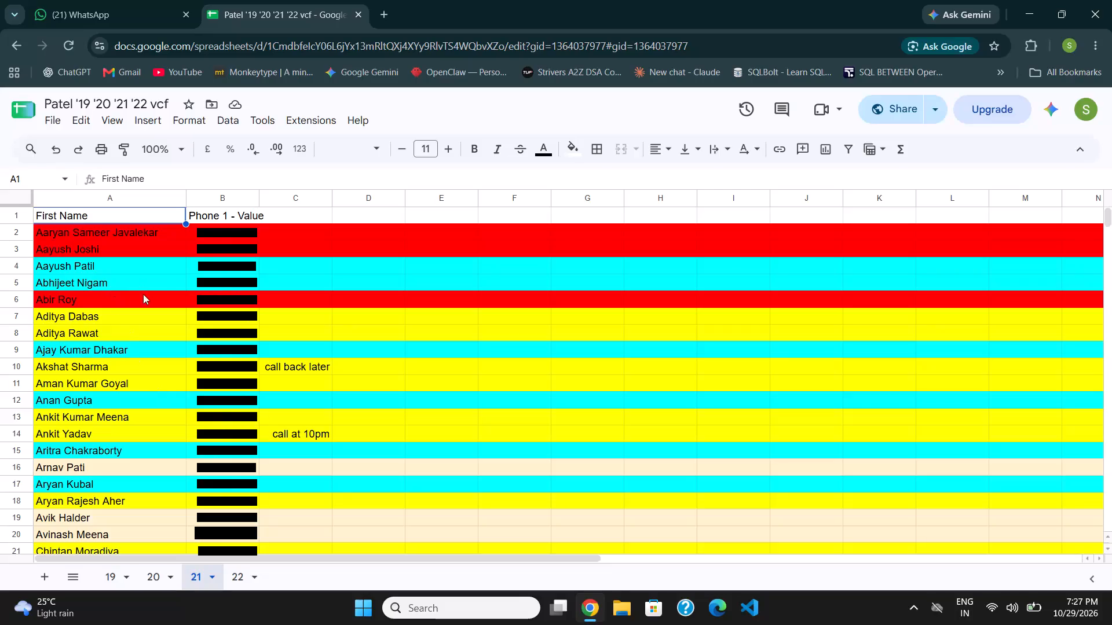
Review the contact rows on sheet 21 down to the list's end, checking the status fills and notes in column C.
scroll(122, 347, "down", 1)
scroll(173, 424, "down", 1)
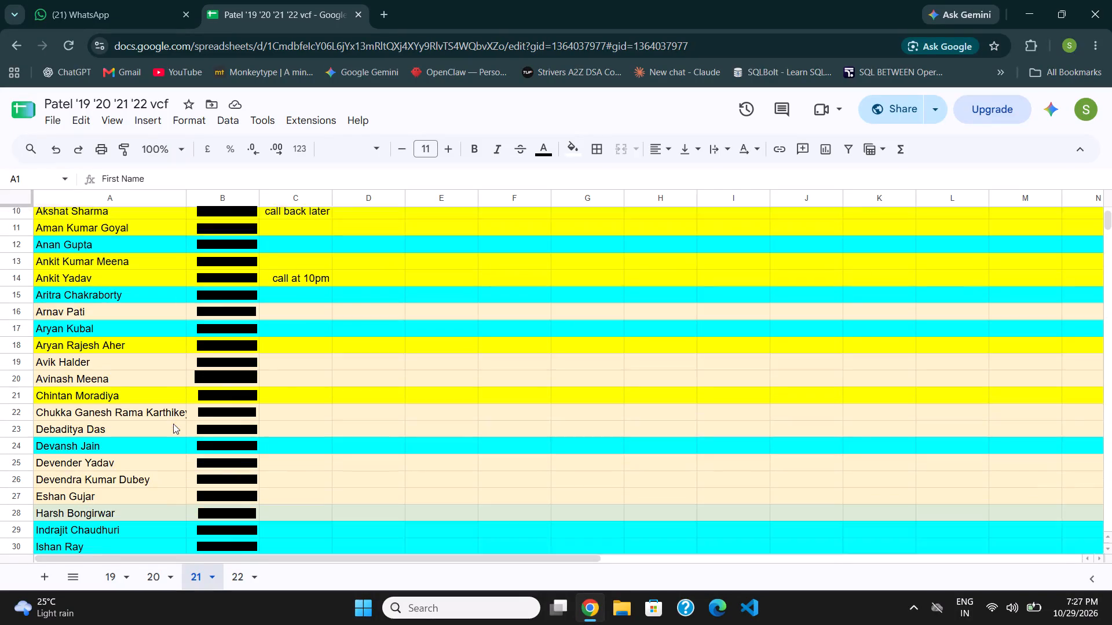
scroll(173, 424, "down", 1)
scroll(160, 332, "down", 5)
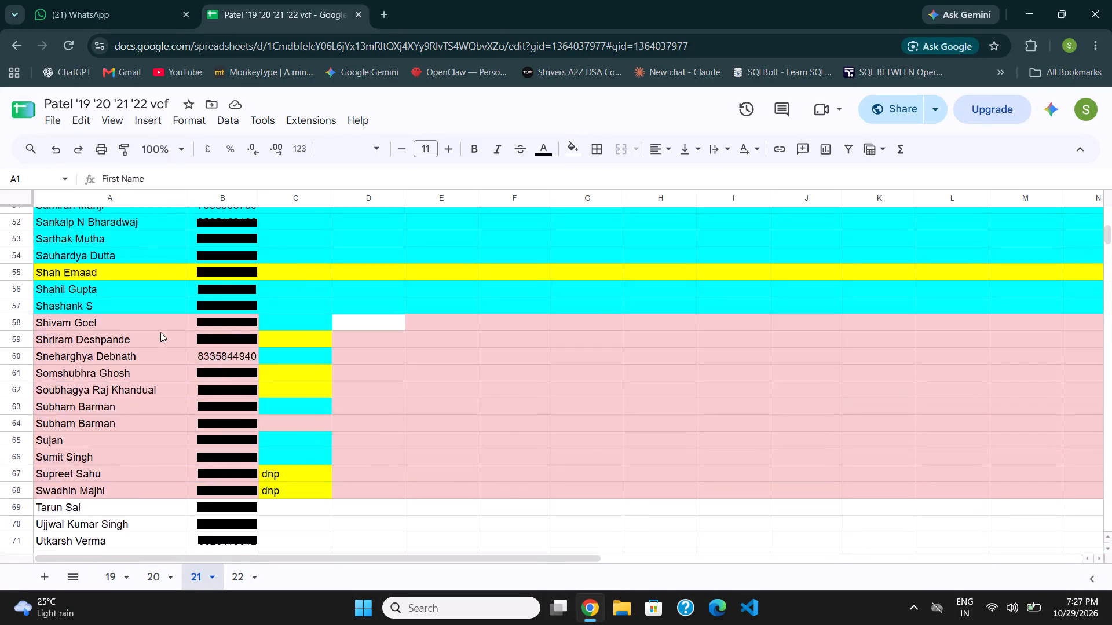
scroll(160, 332, "down", 2)
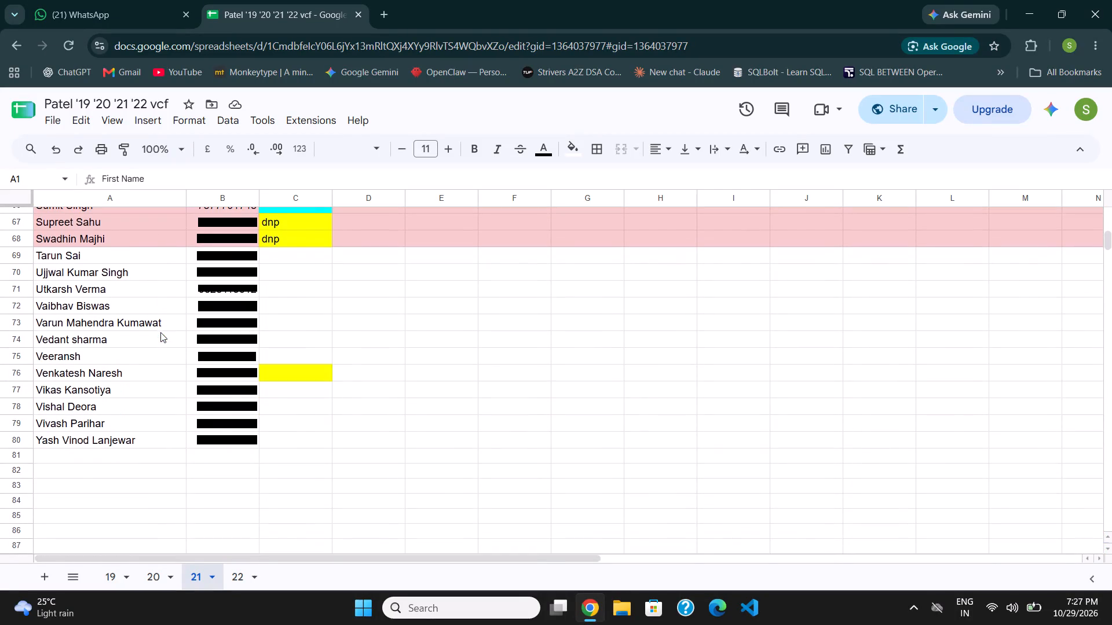
scroll(160, 332, "down", 3)
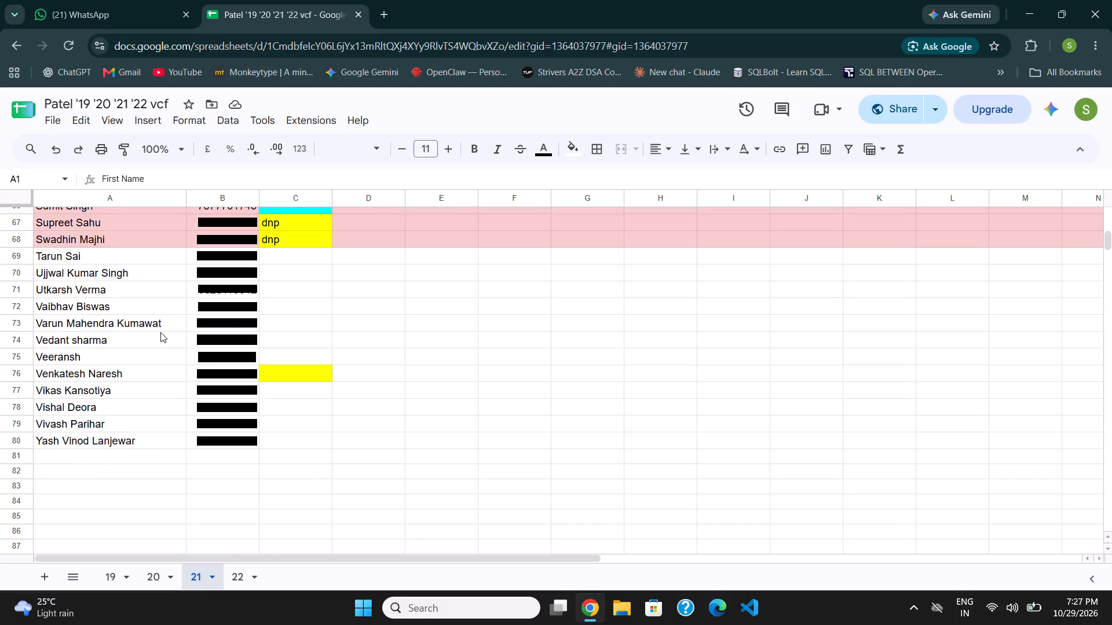
scroll(336, 428, "up", 2)
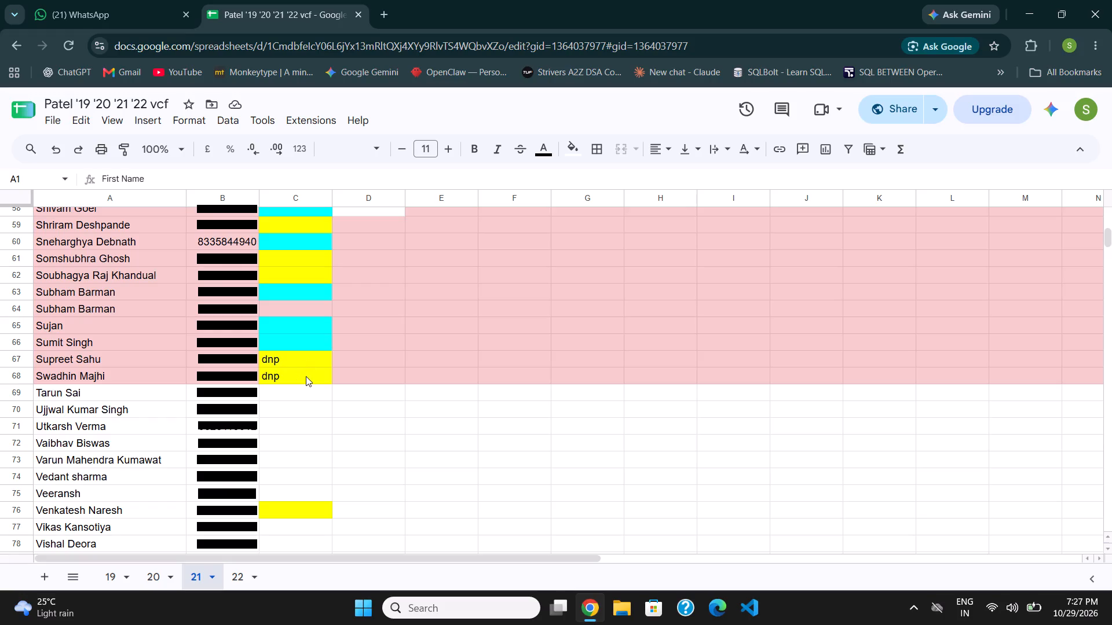
left_click(306, 376)
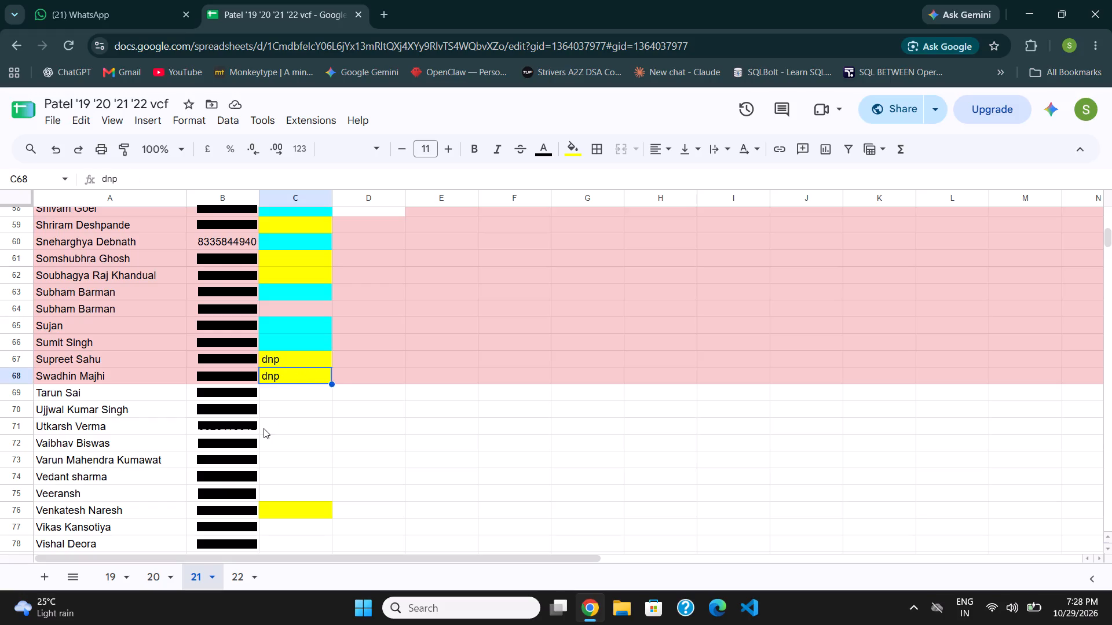
left_click(264, 428)
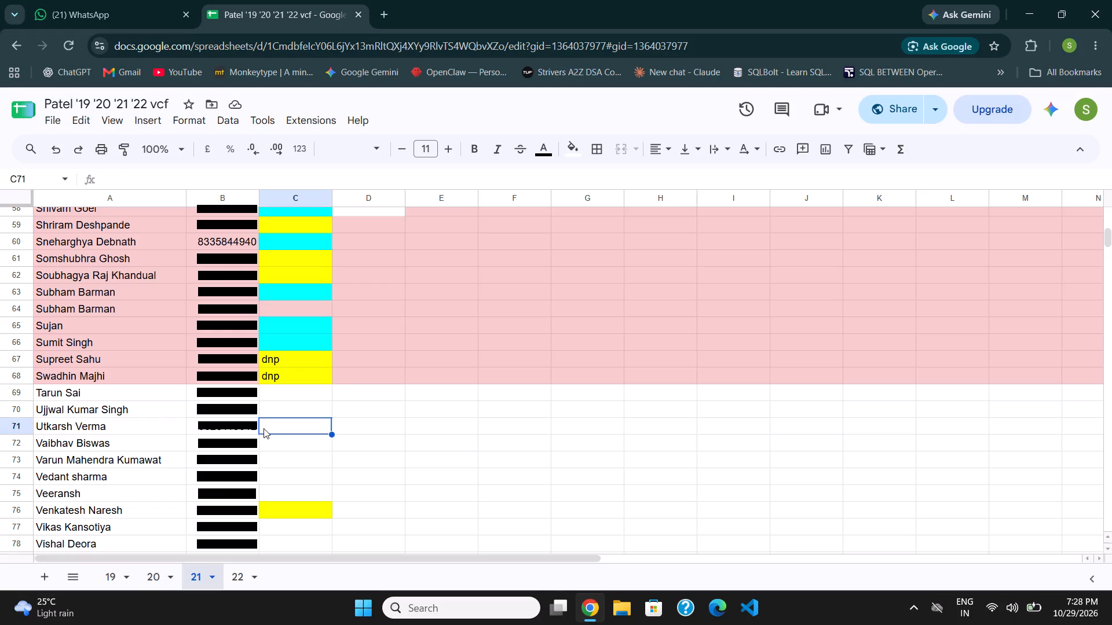
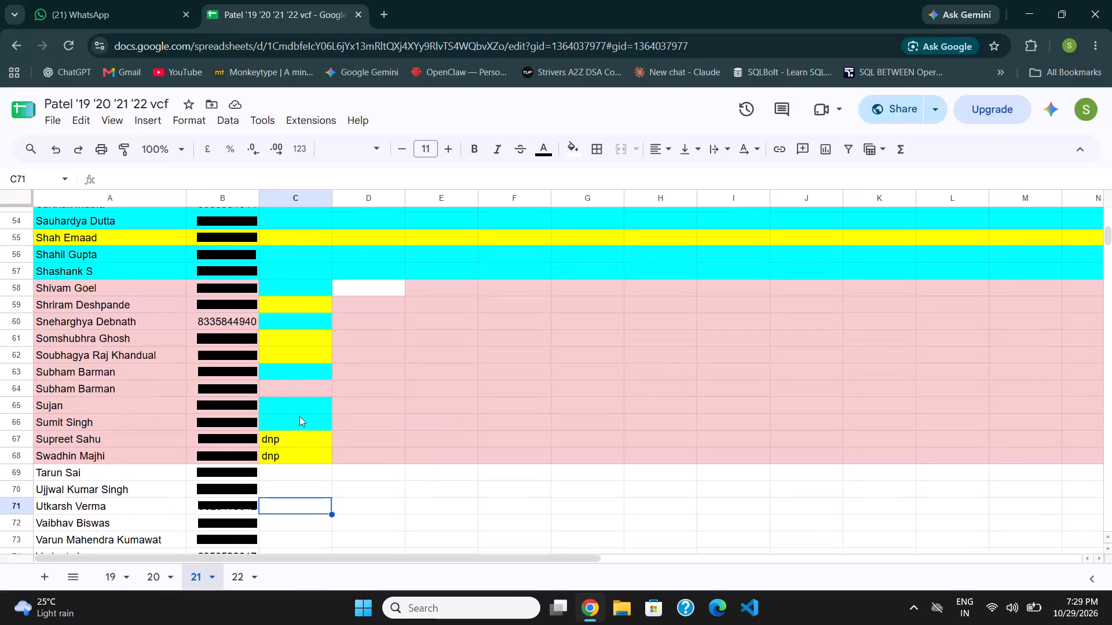
Recheck the contact rows and their status fills on sheet 21, going back up to the start of the list.
scroll(299, 416, "up", 2)
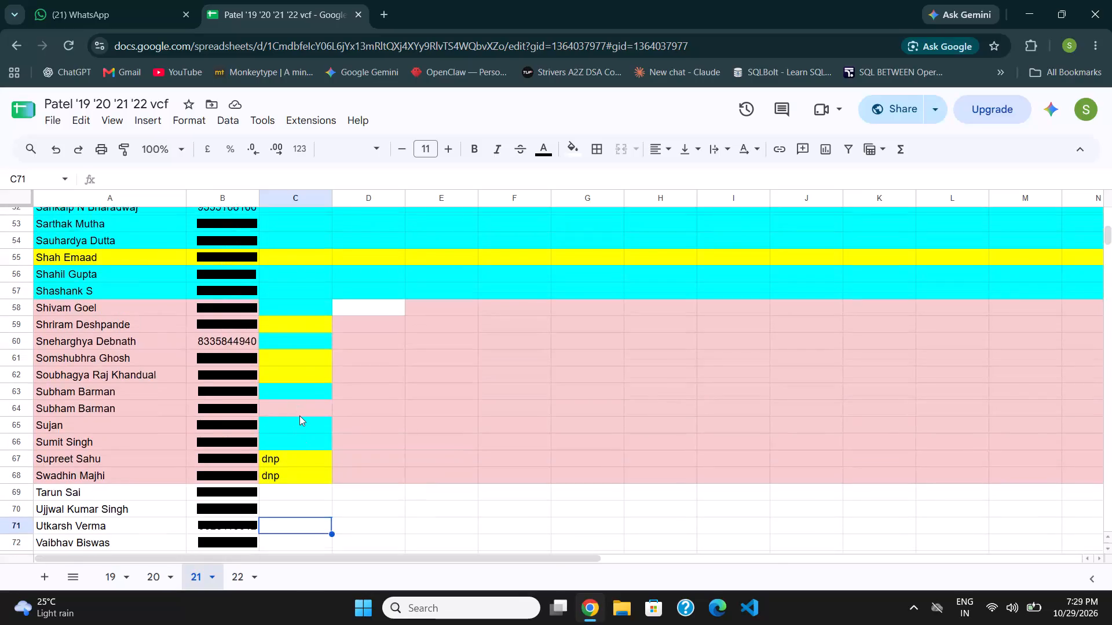
scroll(299, 416, "up", 6)
scroll(299, 416, "down", 3)
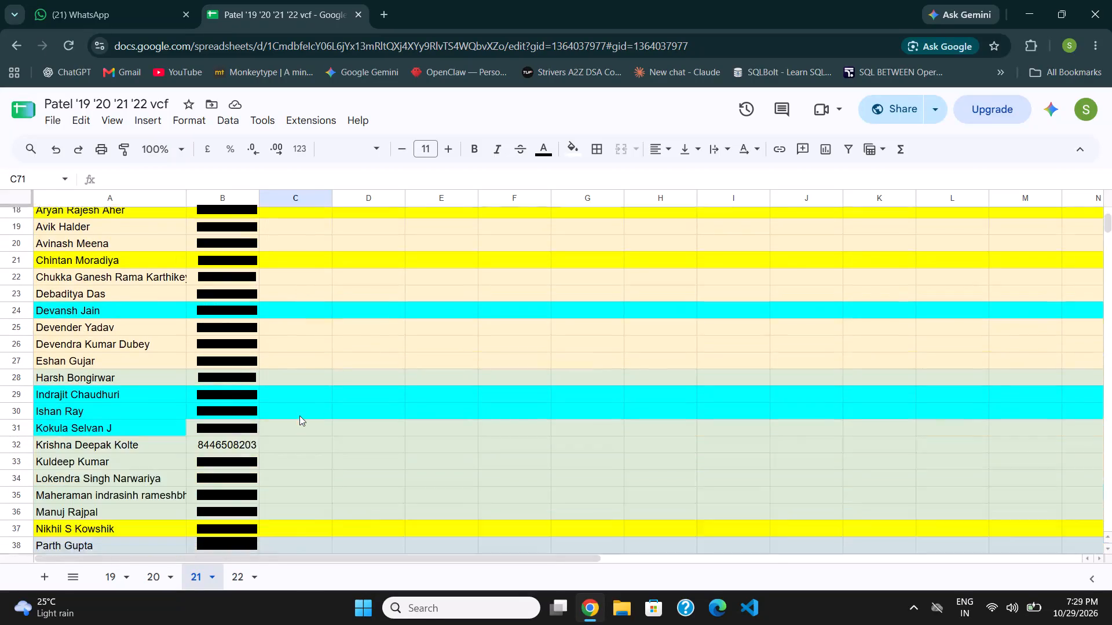
scroll(299, 416, "down", 5)
scroll(299, 416, "up", 9)
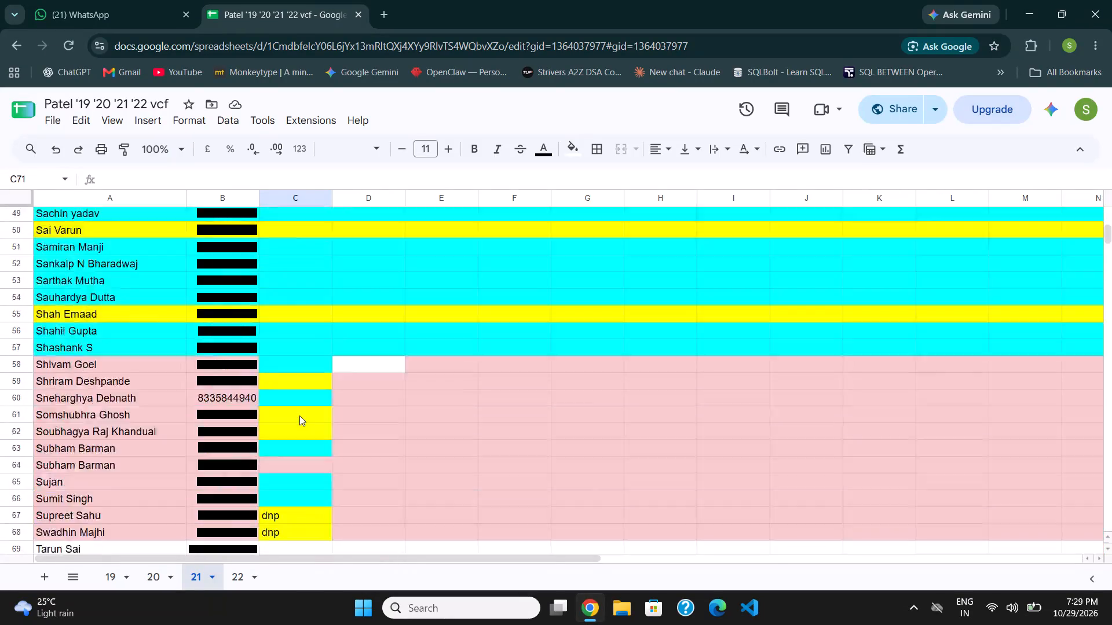
scroll(299, 416, "up", 5)
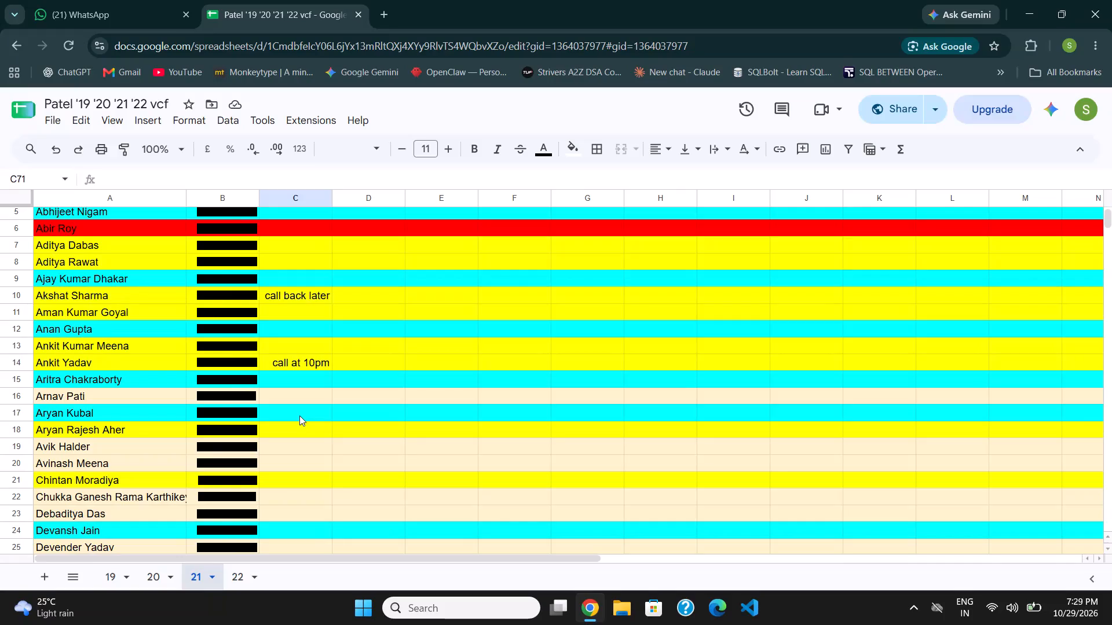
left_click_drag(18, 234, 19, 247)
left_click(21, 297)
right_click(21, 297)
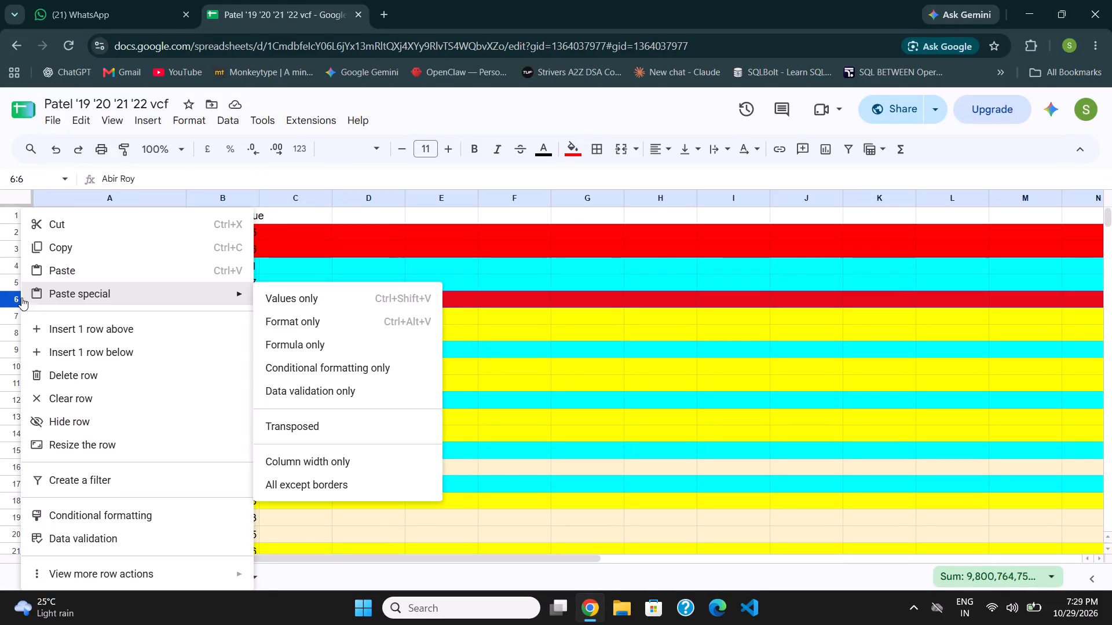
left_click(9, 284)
Delete the three red-filled contact rows 2, 3 and 6 together from sheet 21.
left_click_drag(17, 230, 17, 242)
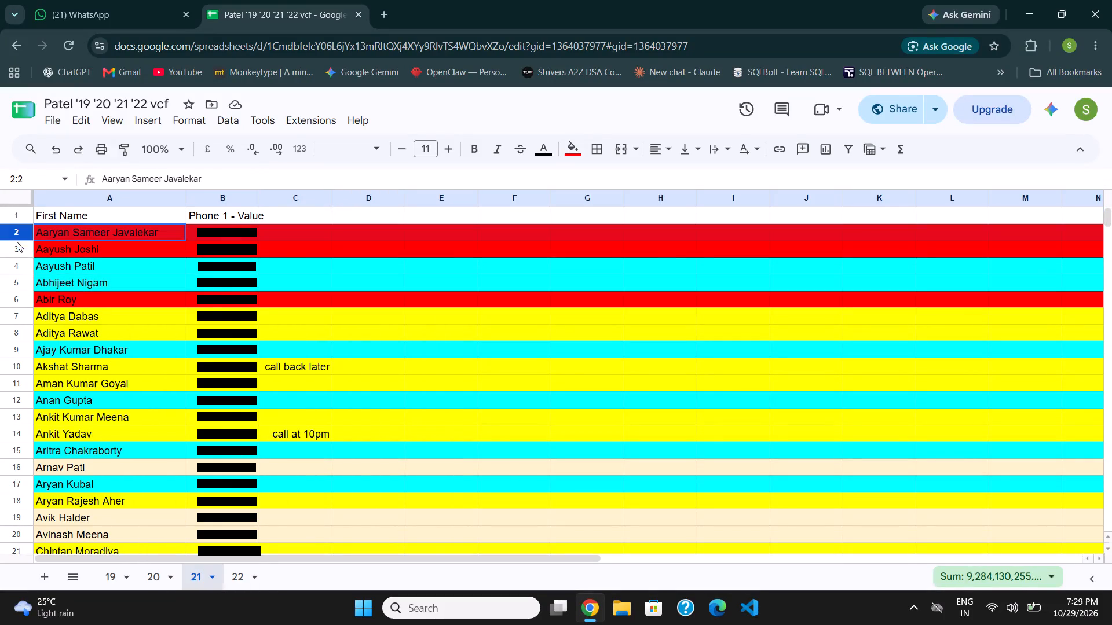
left_click_drag(17, 242, 16, 244)
left_click(28, 304, "ctrl")
right_click(28, 304)
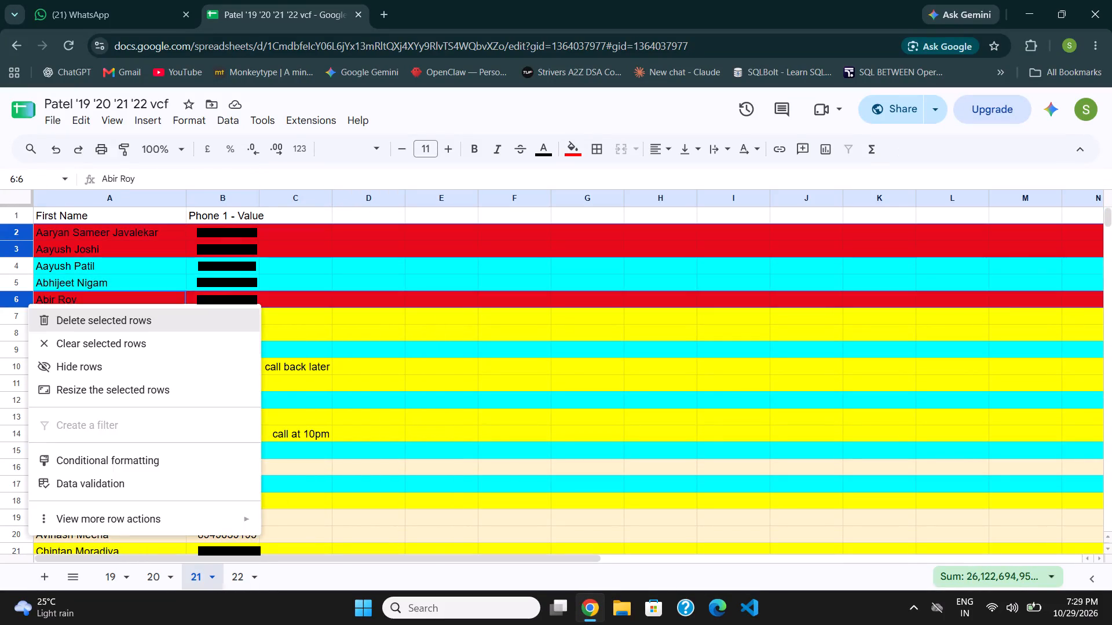
left_click(123, 318)
left_click(171, 327)
Check the remaining contact rows further down sheet 21 for their status fills.
scroll(171, 327, "down", 1)
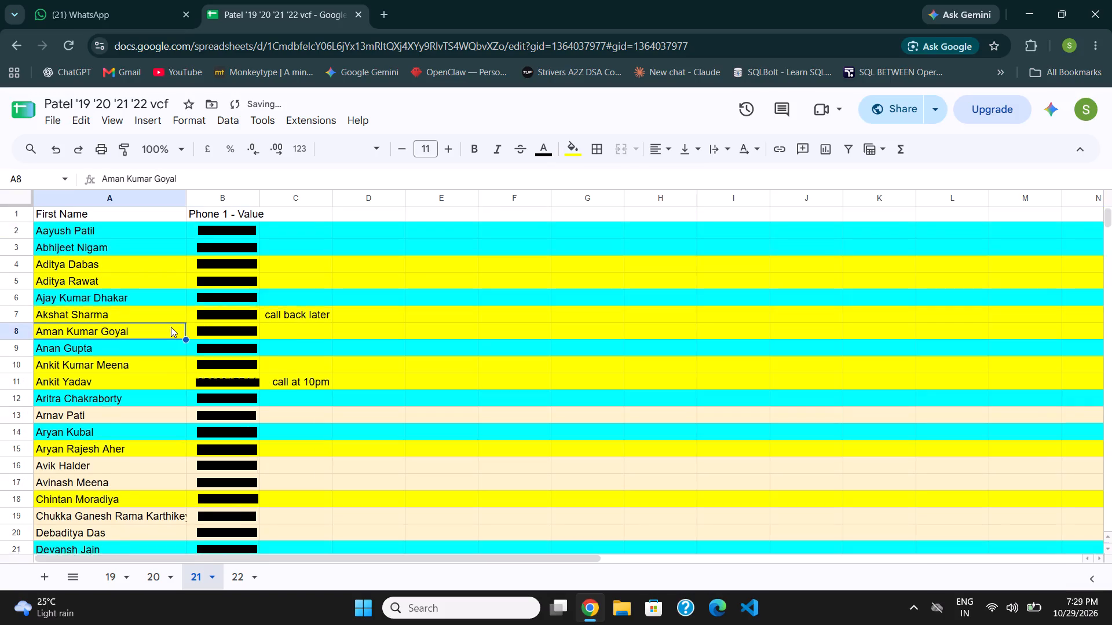
scroll(171, 327, "down", 1)
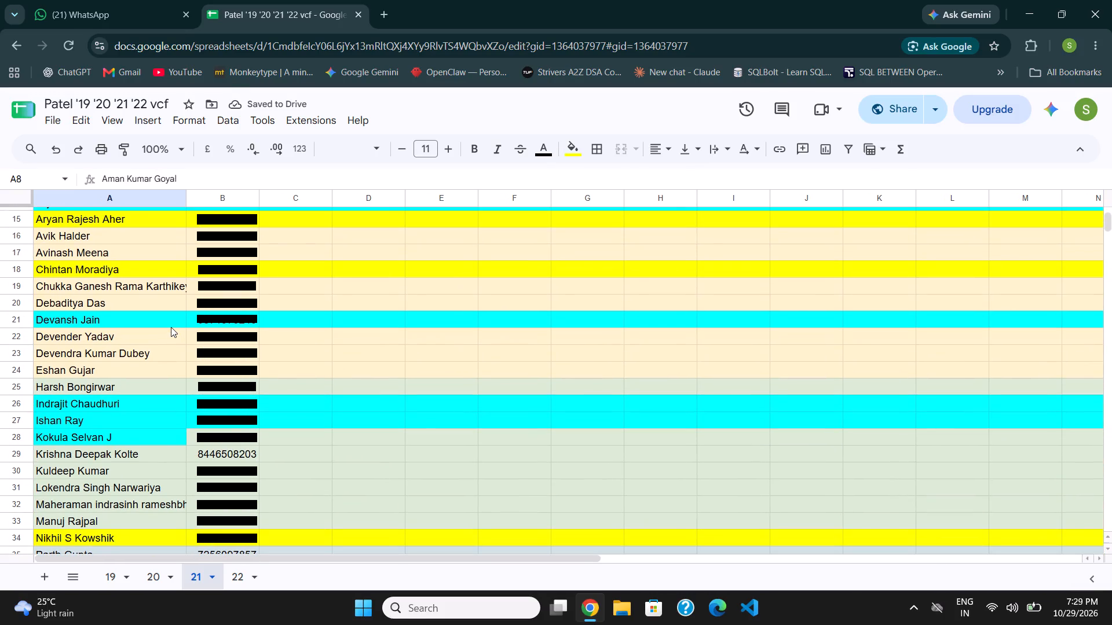
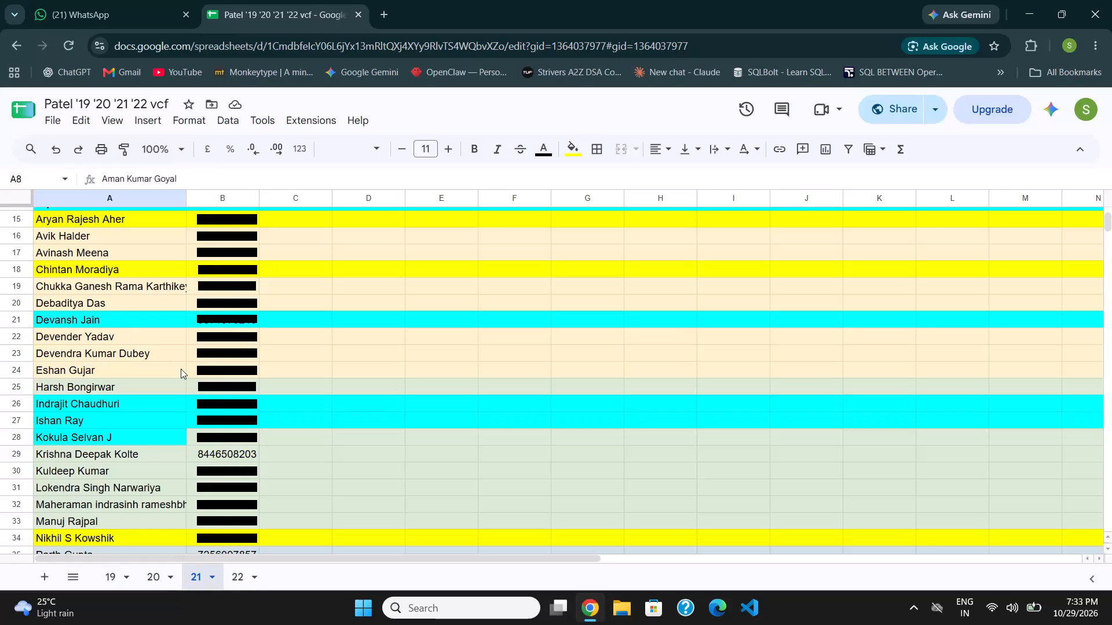
Check the contact rows and their status fills on sheet 22, up to the start of the list.
left_click(235, 576)
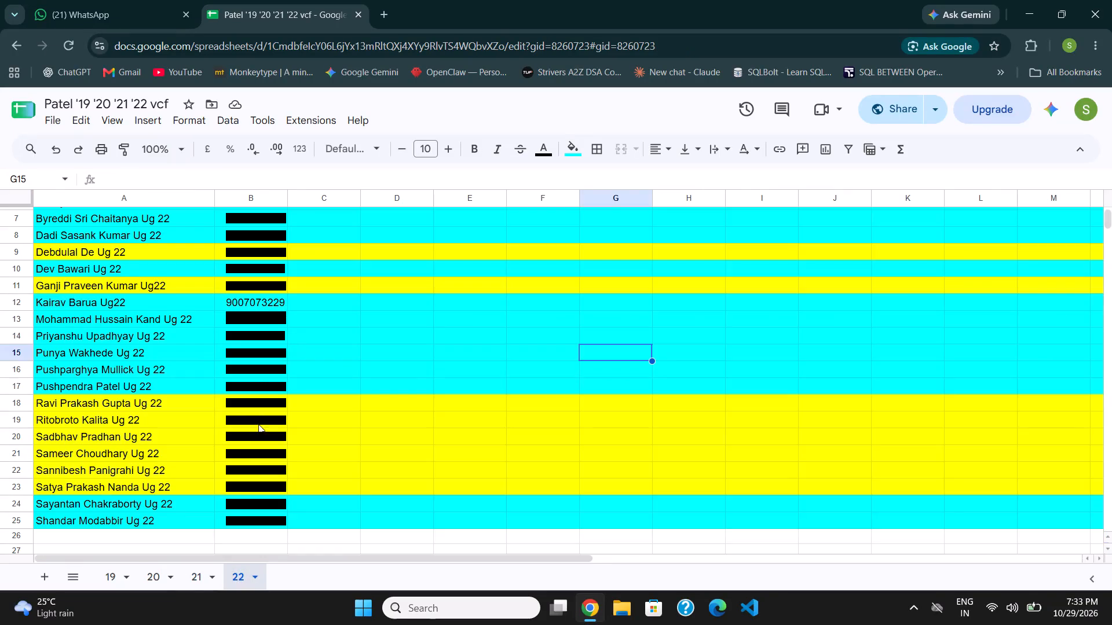
scroll(259, 406, "up", 10)
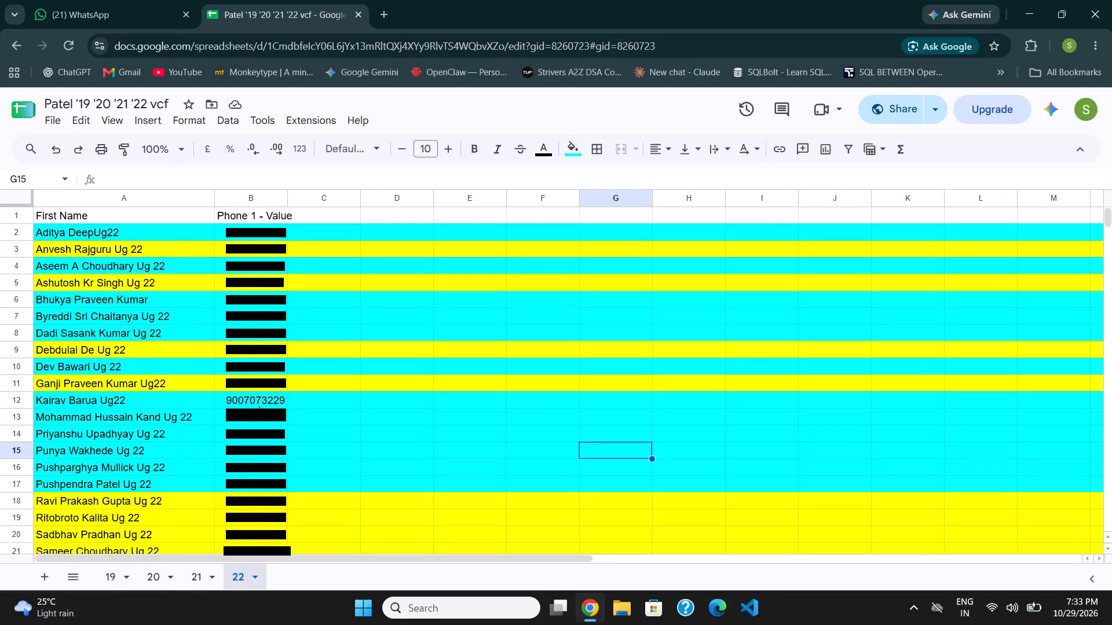
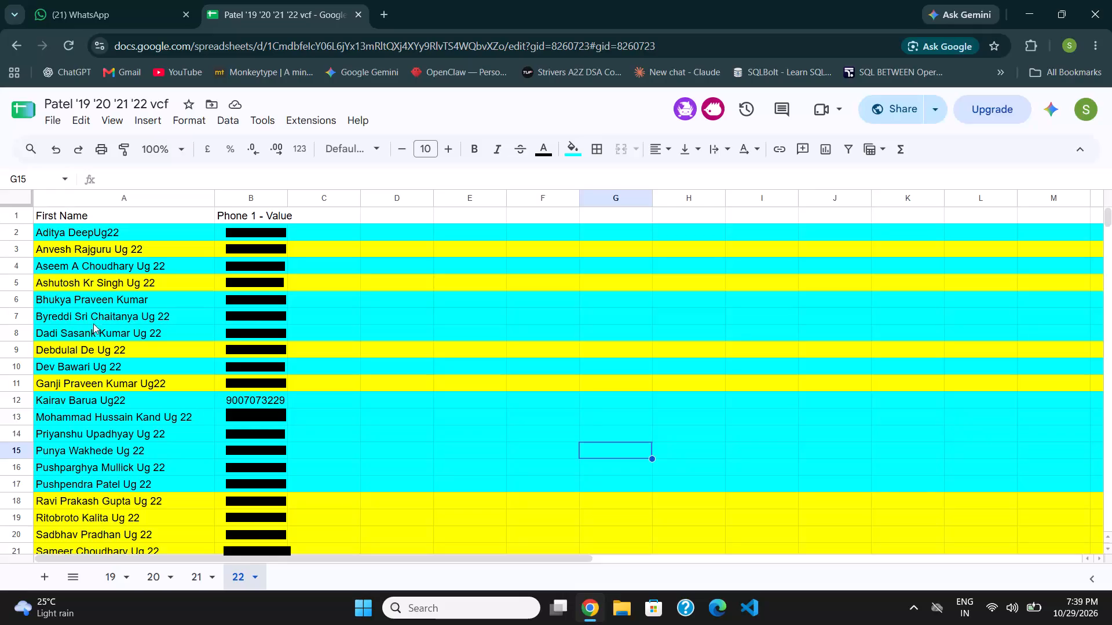
Change the fill of the entire contact row 4 on sheet 22 to green.
left_click(77, 294)
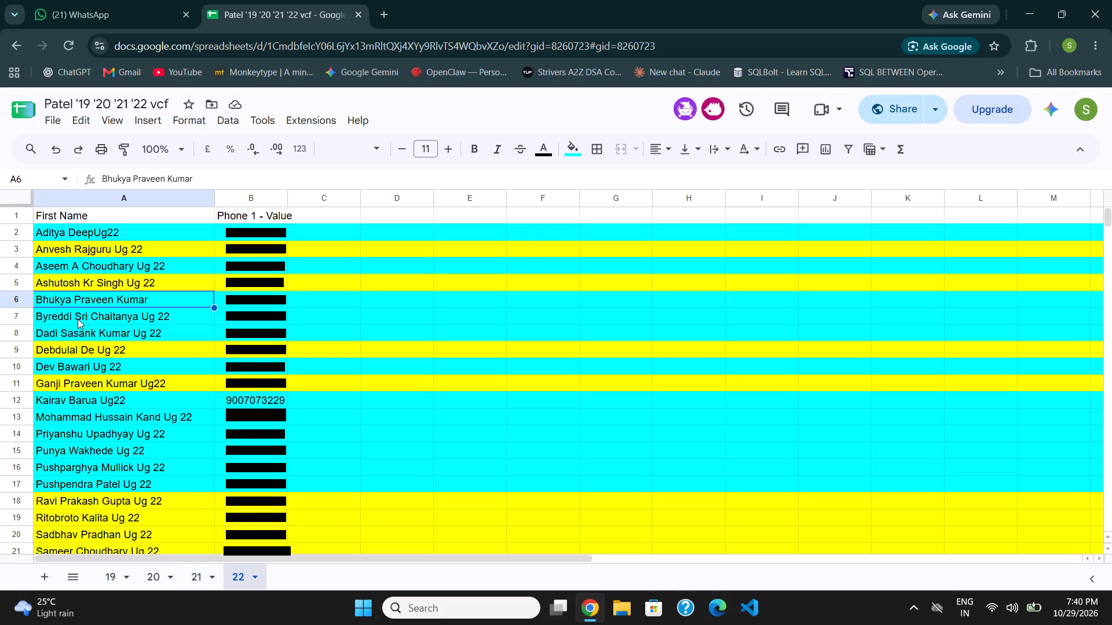
left_click(21, 266)
left_click(568, 145)
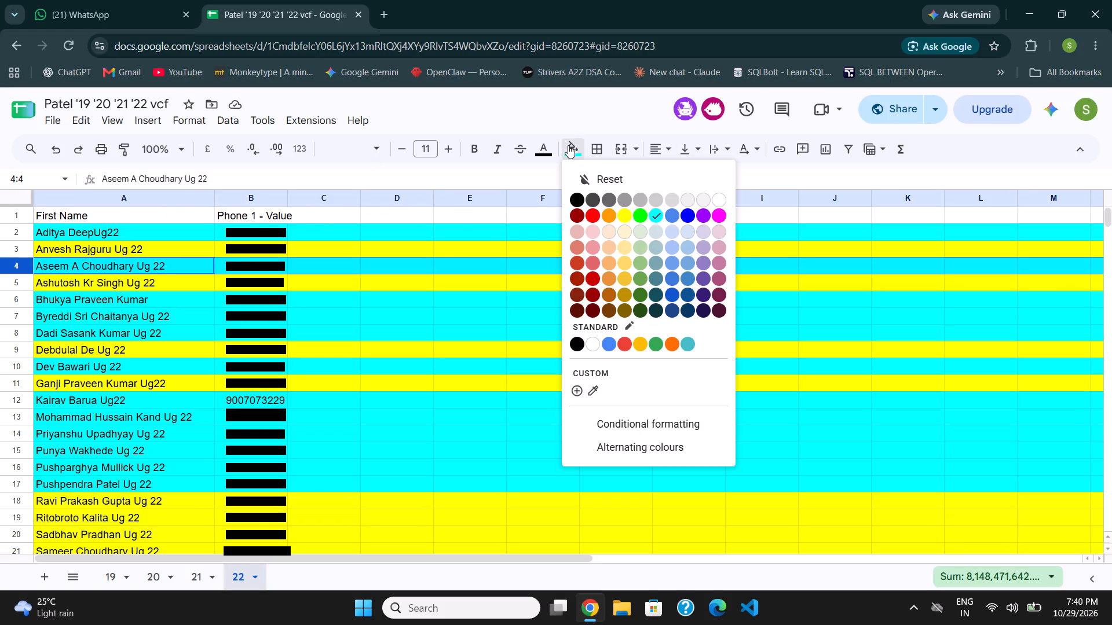
left_click(638, 216)
left_click(139, 281)
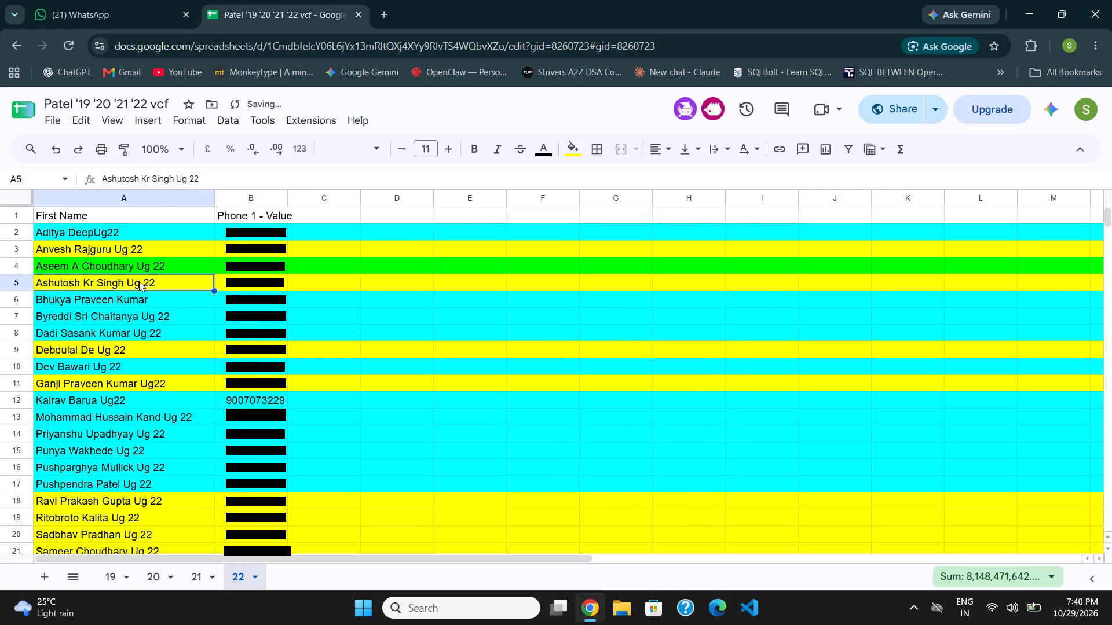
Select the entire contact row 6 on sheet 22 to change its fill.
left_click(25, 300)
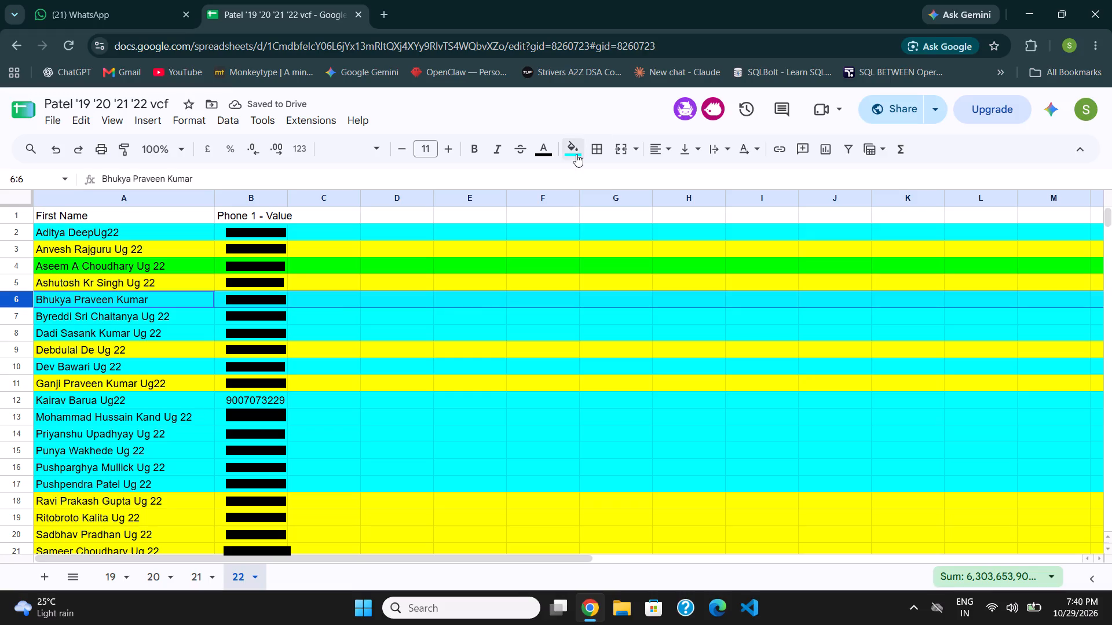
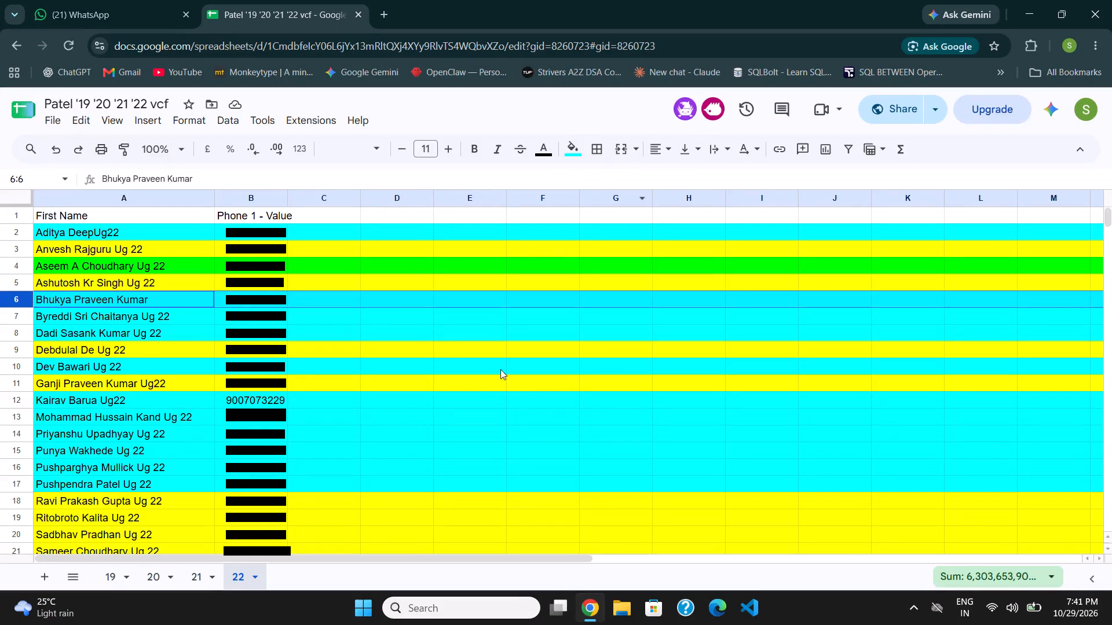
Add the note "by night" in column D of contact row 6 on sheet 22.
left_click(420, 300)
type("by night")
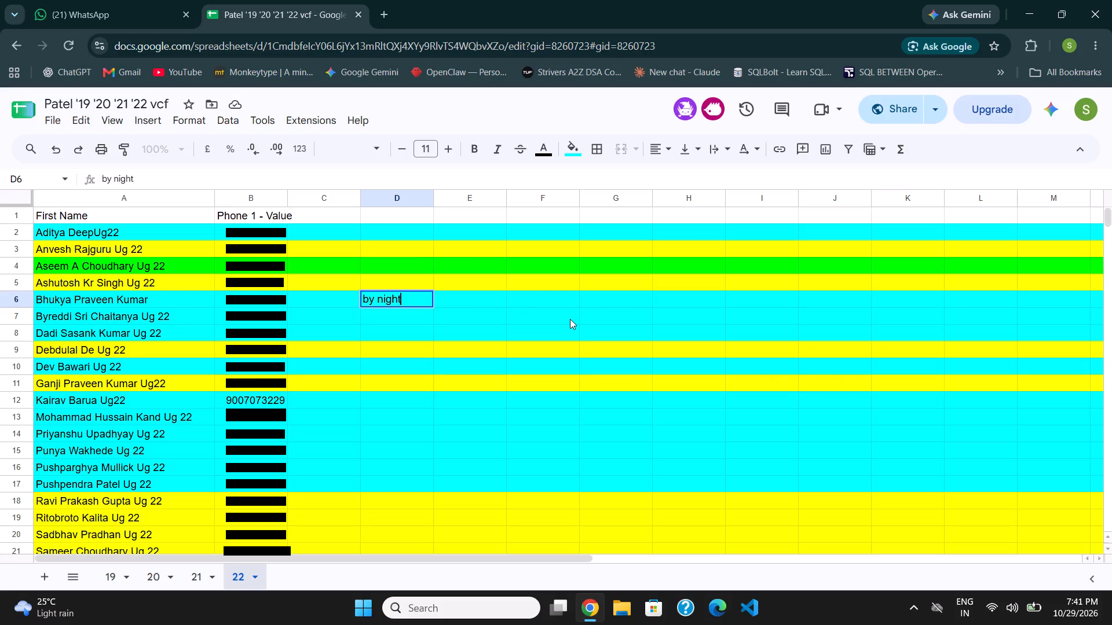
left_click(536, 322)
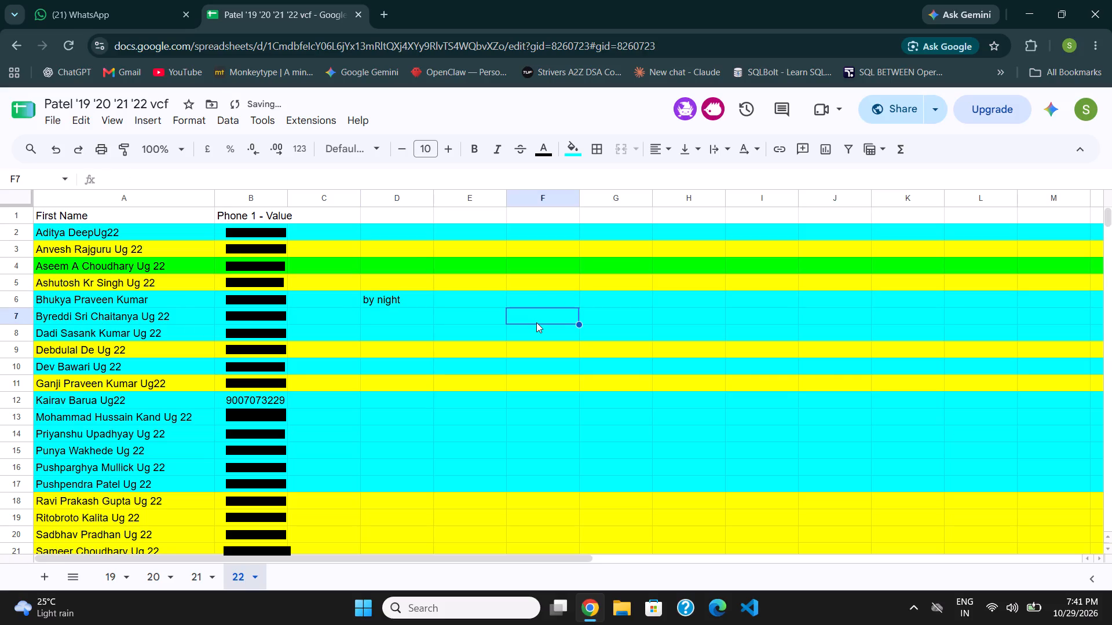
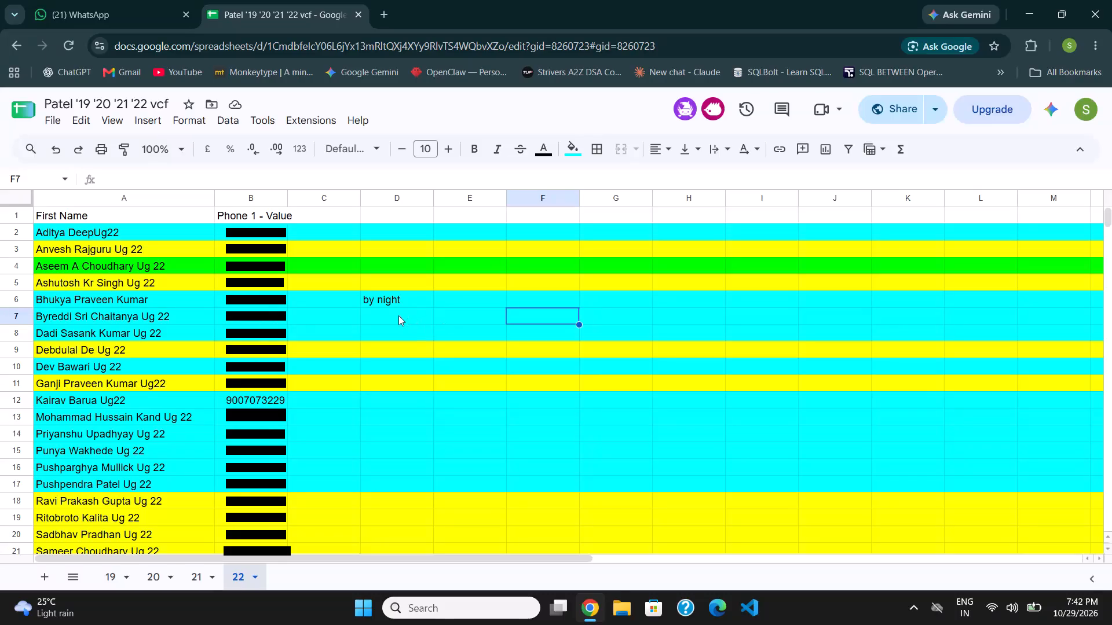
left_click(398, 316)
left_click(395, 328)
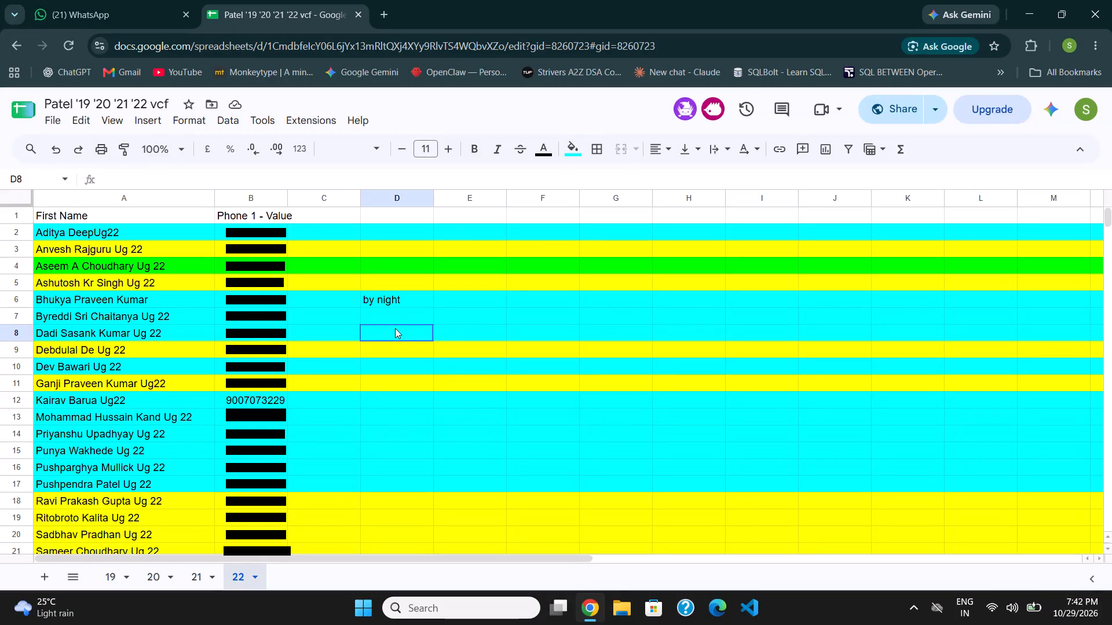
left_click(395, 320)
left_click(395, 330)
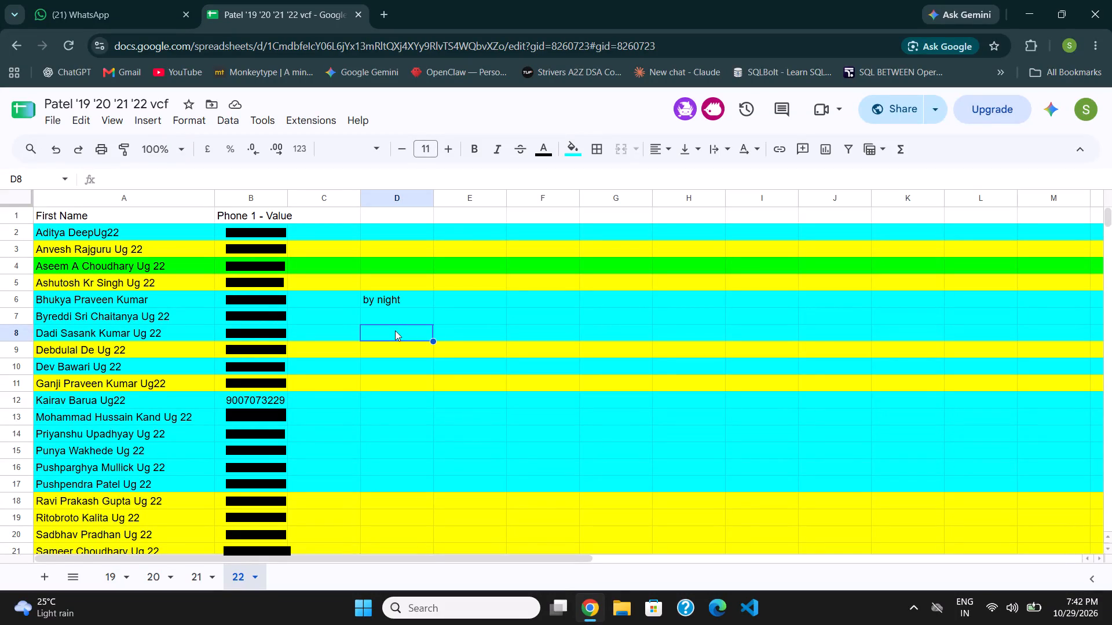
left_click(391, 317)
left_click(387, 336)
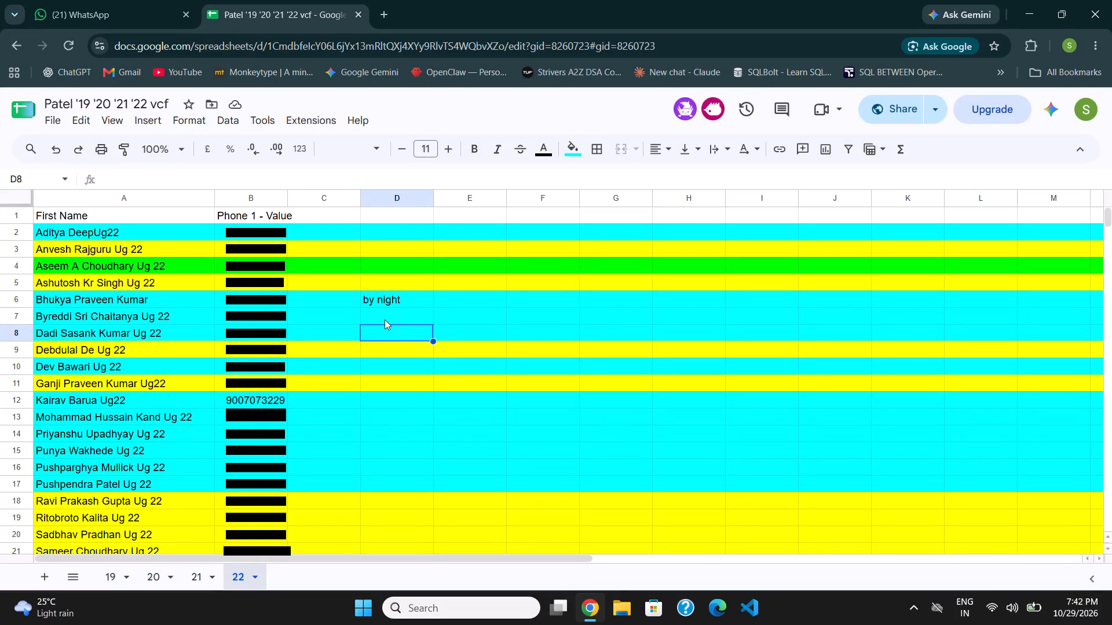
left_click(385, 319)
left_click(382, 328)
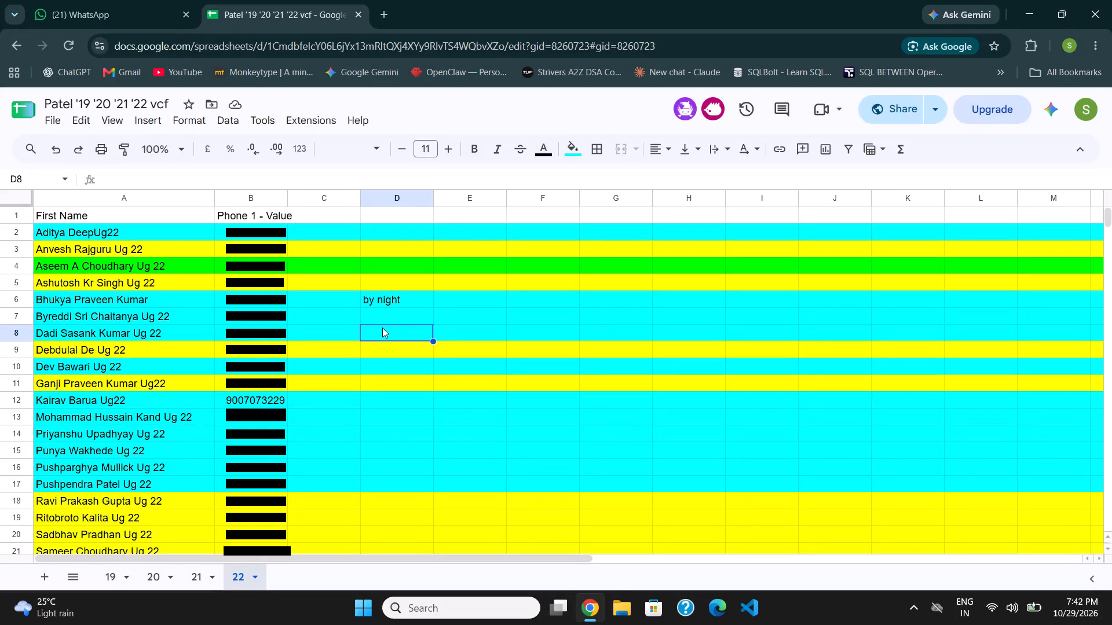
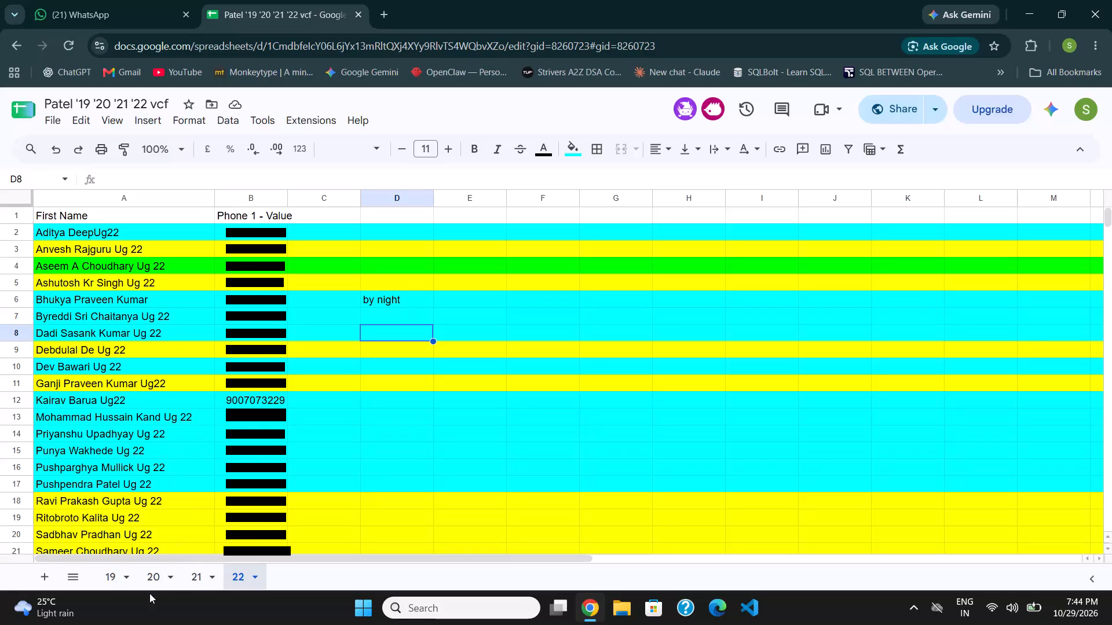
Examine the status fills and call notes on sheet 20 down to the last contact row, and return to sheet 22.
left_click(151, 583)
scroll(205, 452, "down", 2)
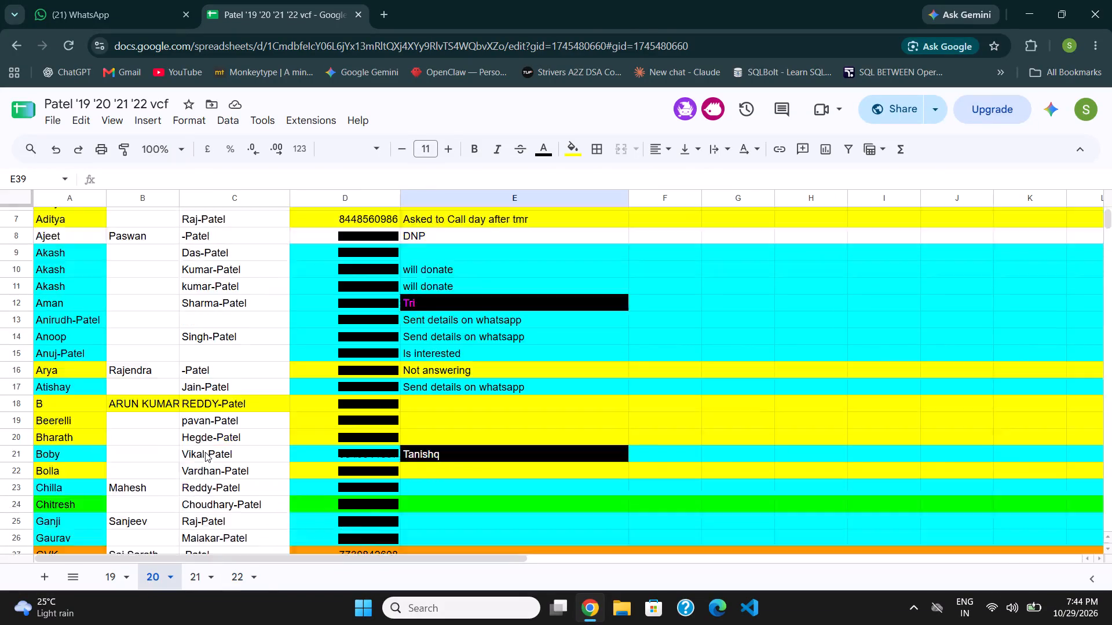
scroll(205, 452, "down", 2)
scroll(232, 520, "down", 9)
scroll(232, 520, "up", 2)
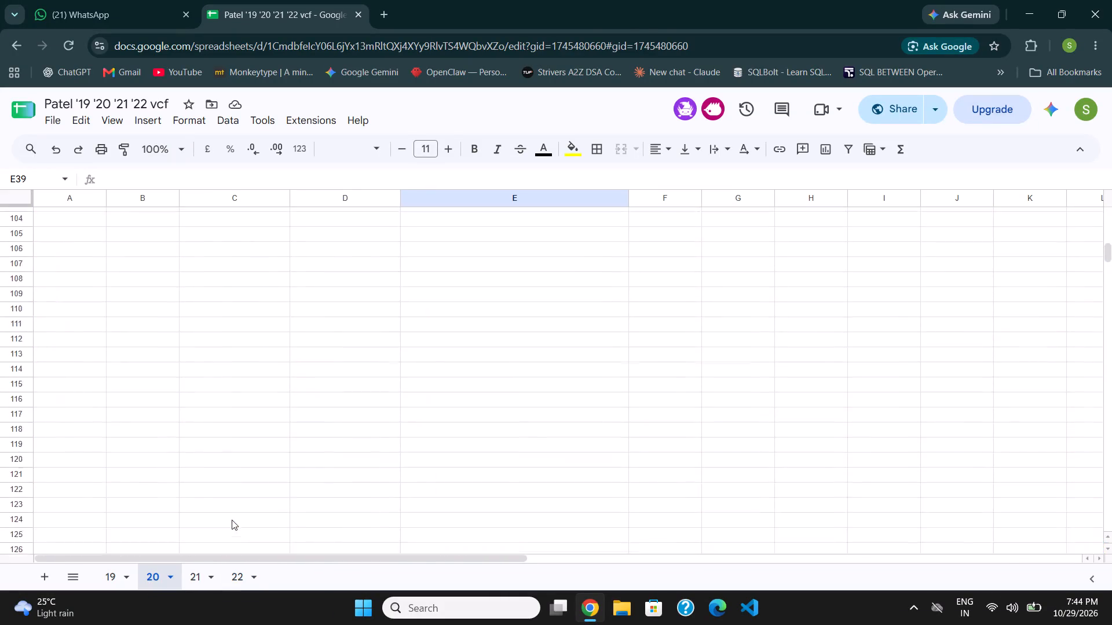
scroll(232, 520, "up", 4)
scroll(232, 520, "down", 1)
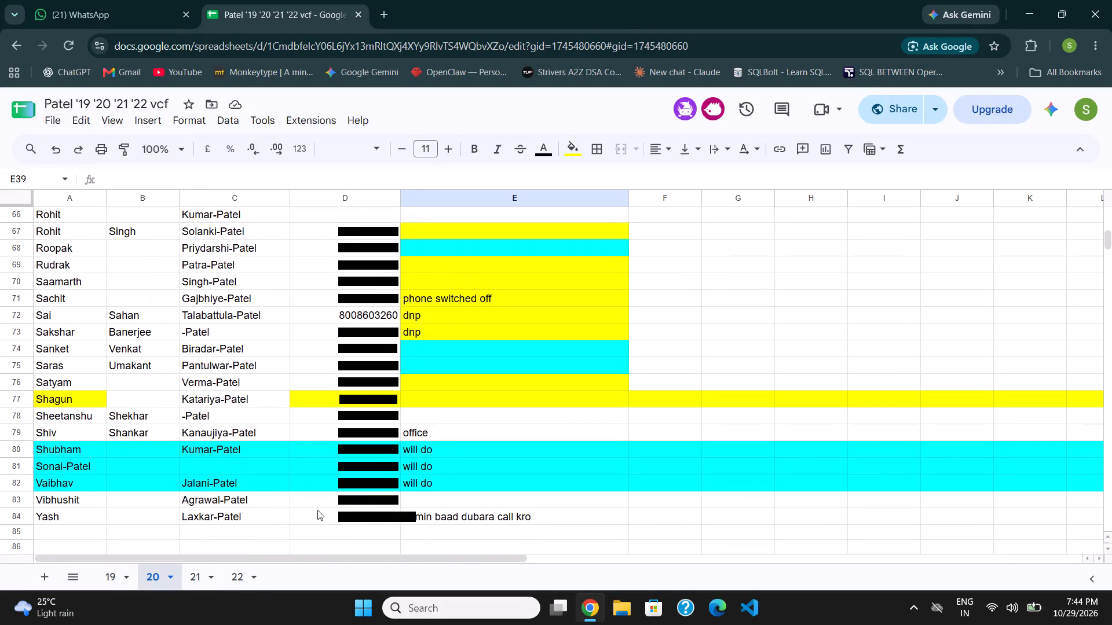
left_click(430, 511)
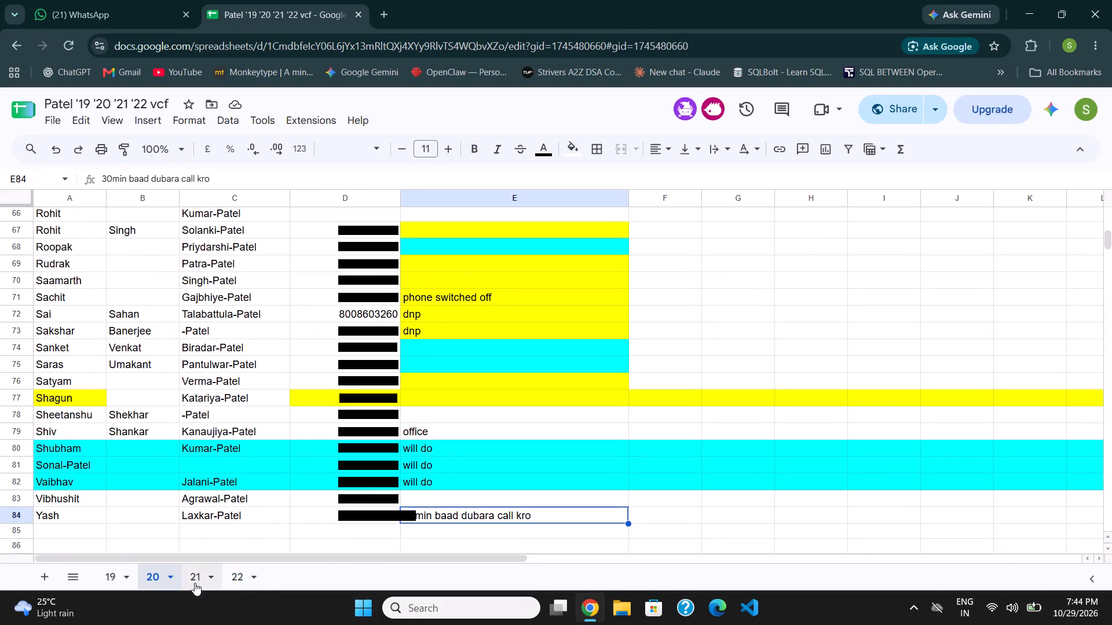
left_click(195, 583)
left_click(251, 570)
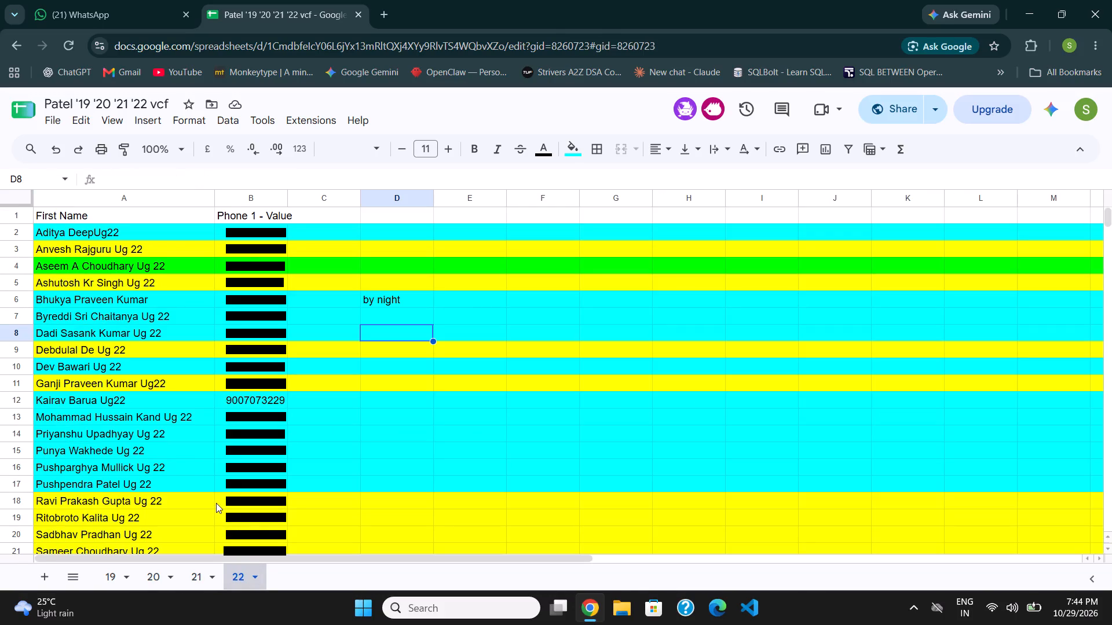
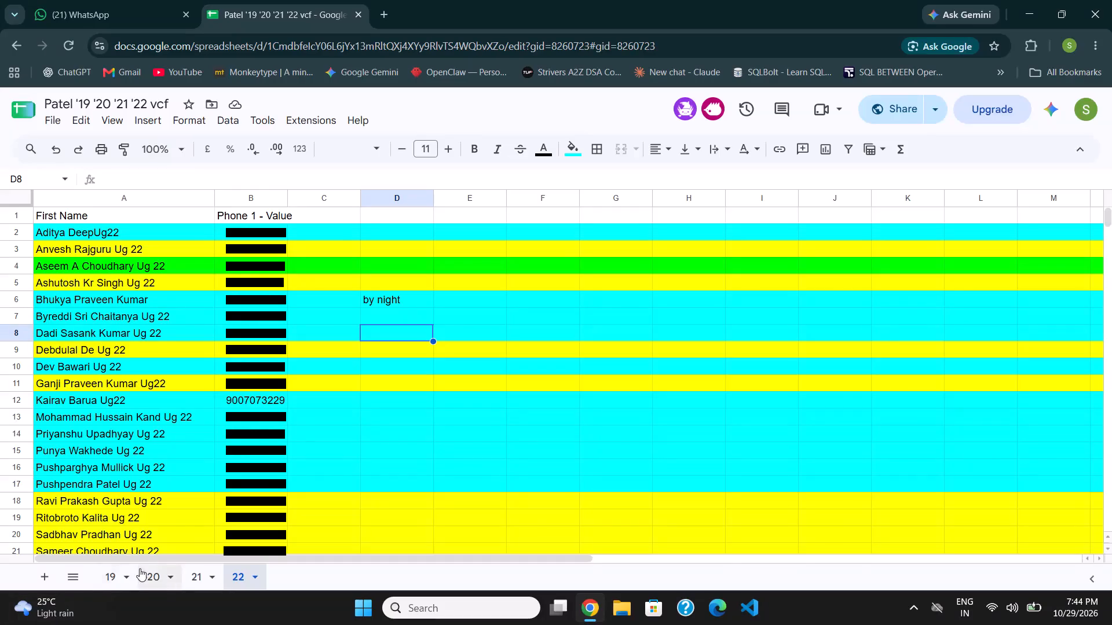
On sheet 21, change the fill of the entire contact row 4 to bright green.
left_click(193, 569)
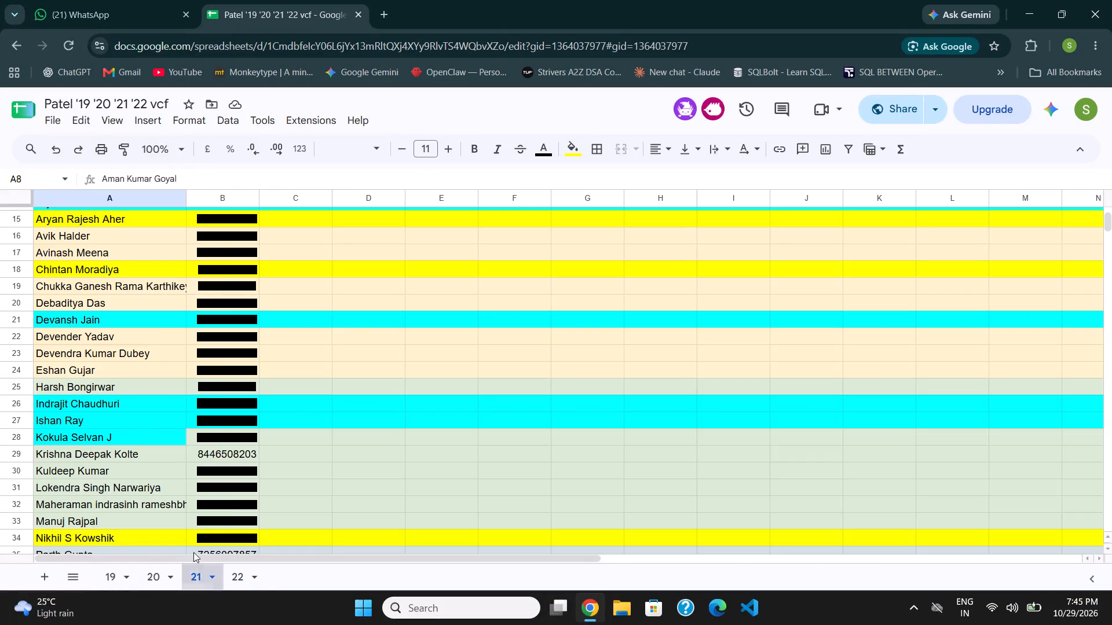
scroll(204, 303, "up", 8)
scroll(204, 303, "right", 12)
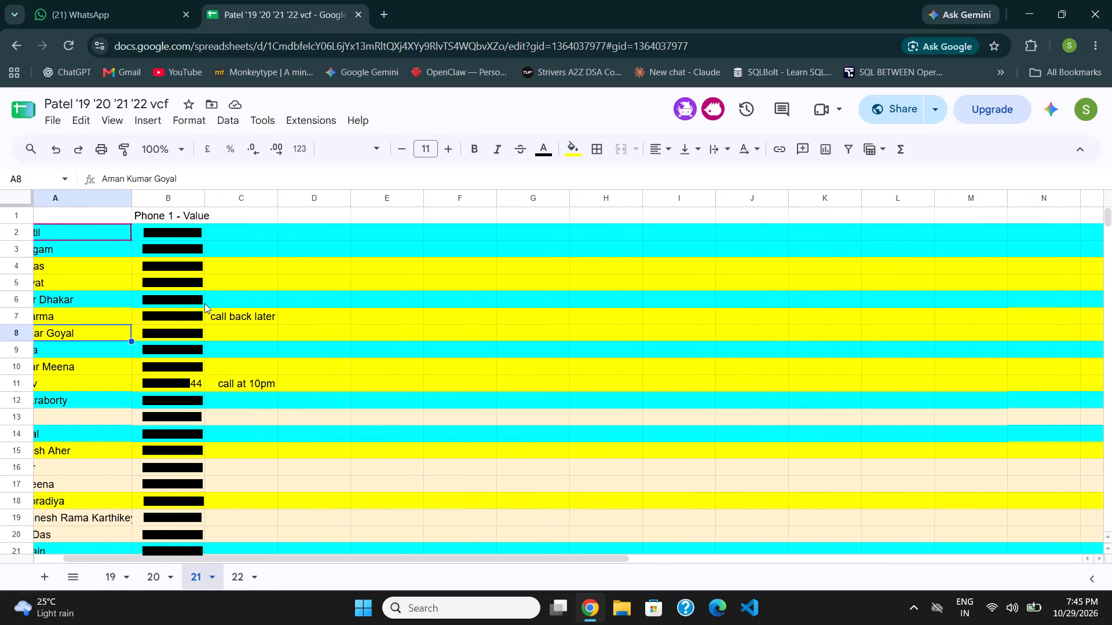
left_click(20, 265)
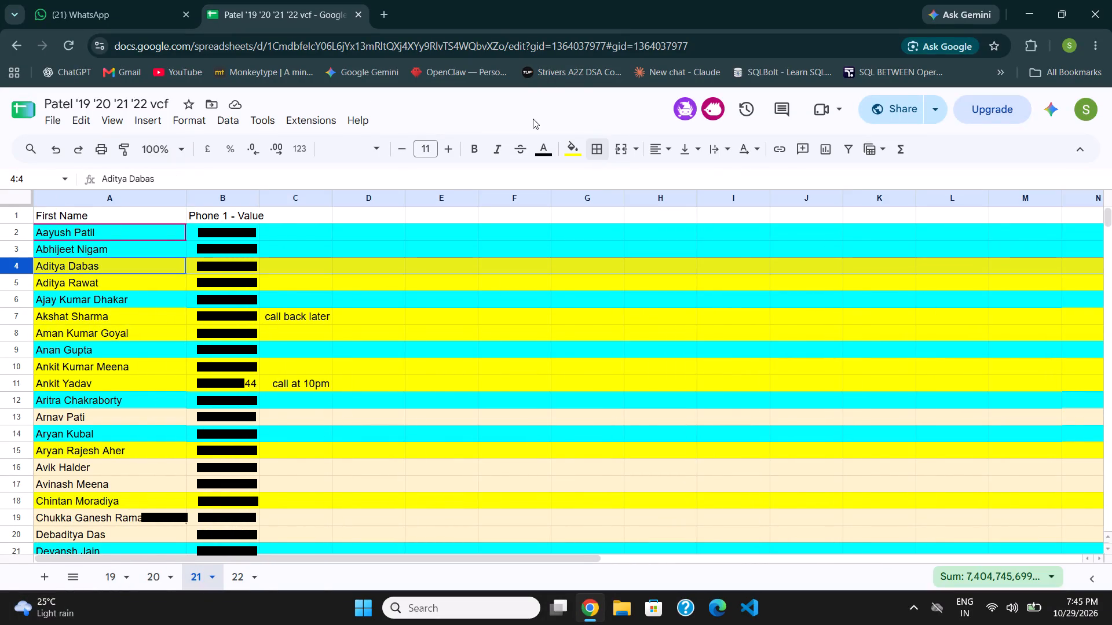
left_click(576, 154)
left_click(643, 220)
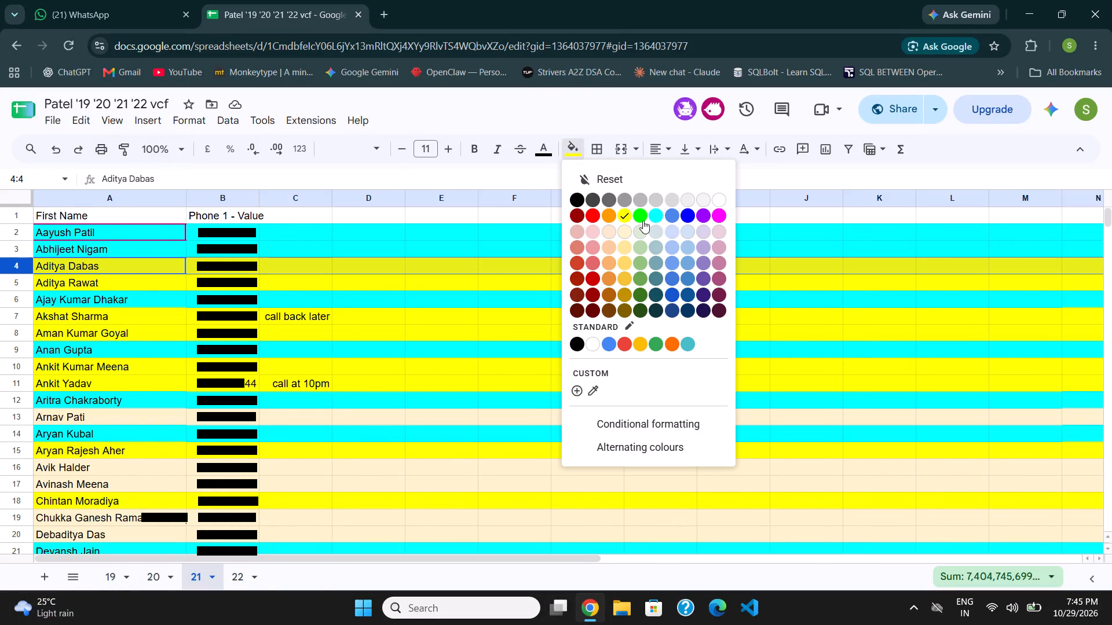
left_click(492, 278)
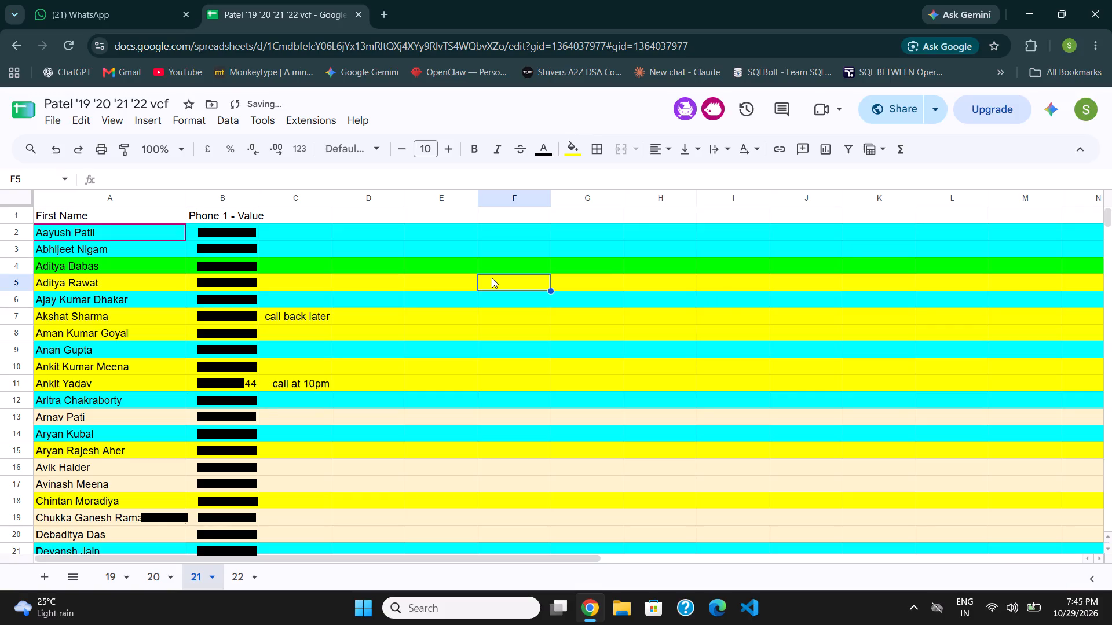
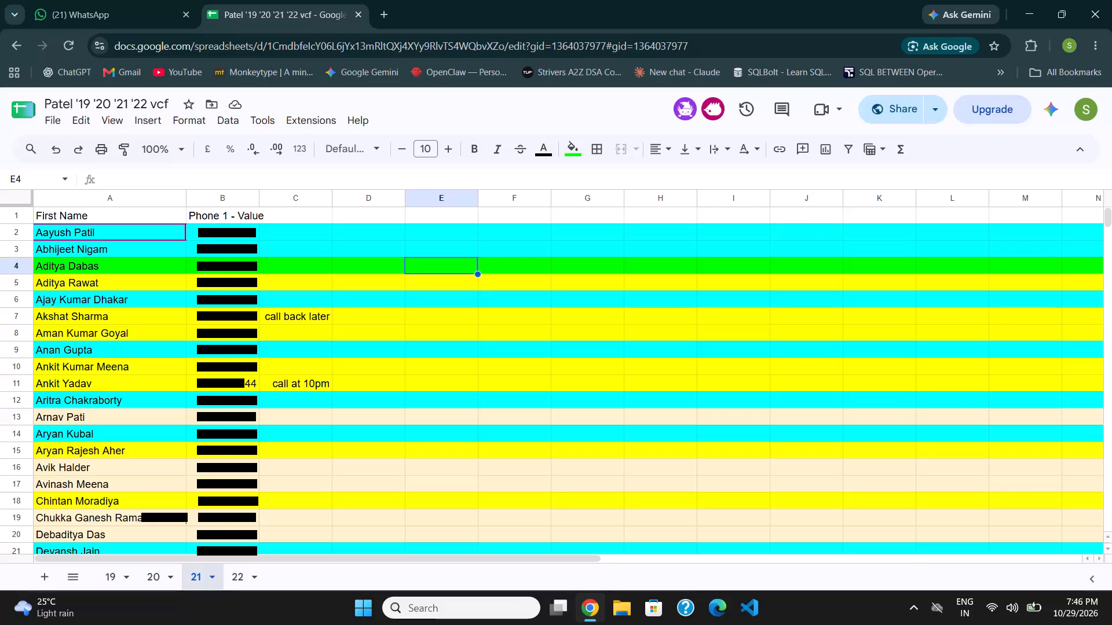
Enter the note "done" in cell E4 of the bright green contact row on sheet 21.
type("done")
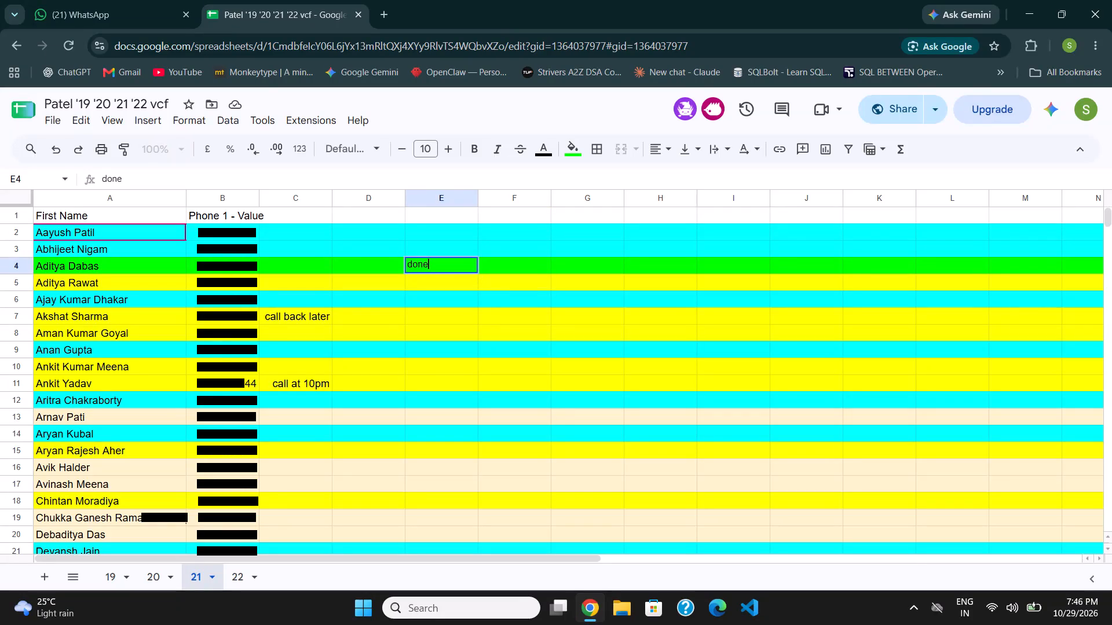
key("Return")
left_click(486, 306)
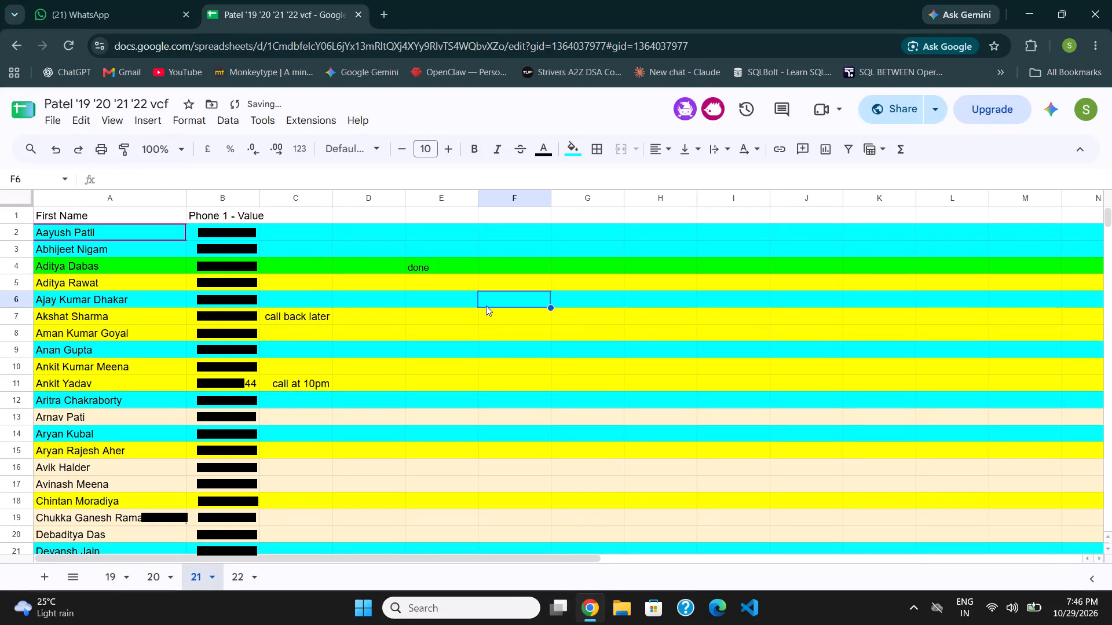
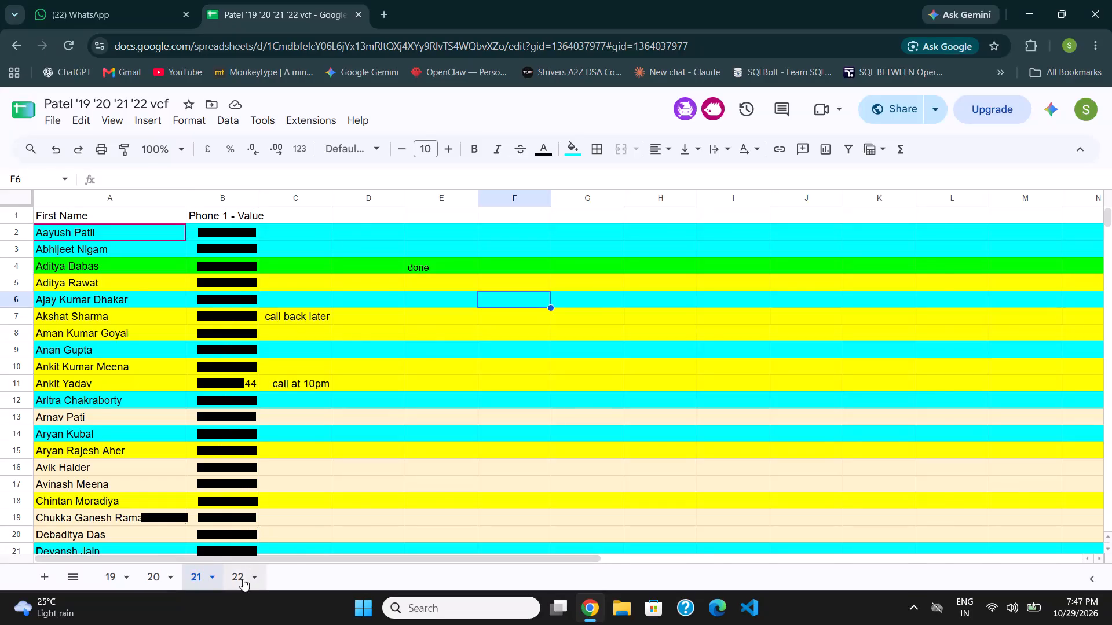
On sheet 22, enter the note "dnp" in cell D2 of the first contact row.
left_click(242, 583)
scroll(240, 416, "up", 2)
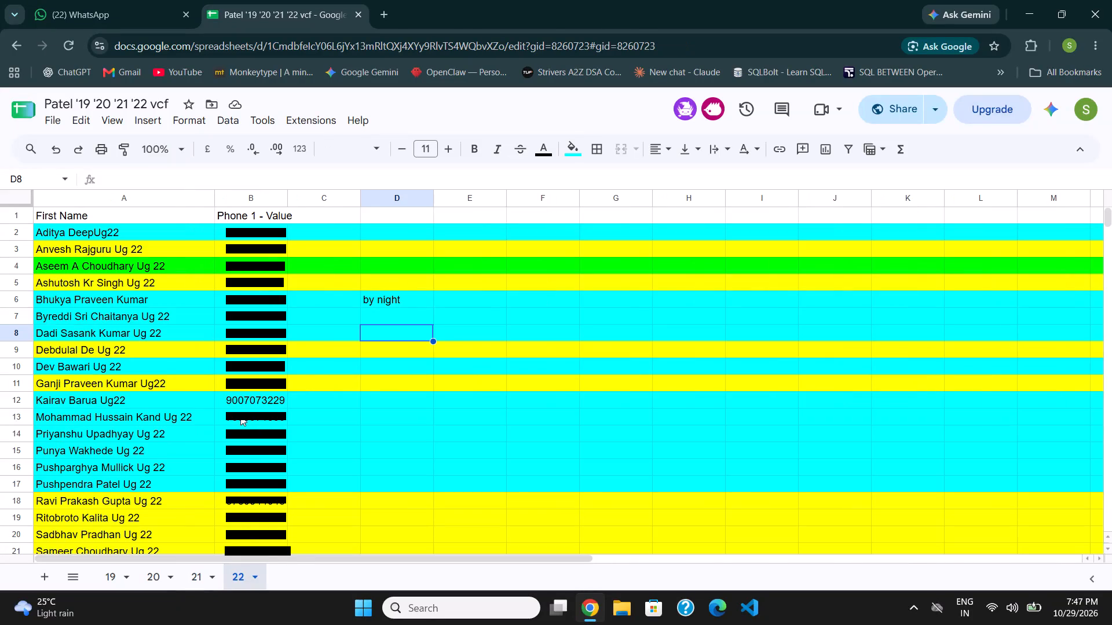
scroll(240, 416, "up", 1)
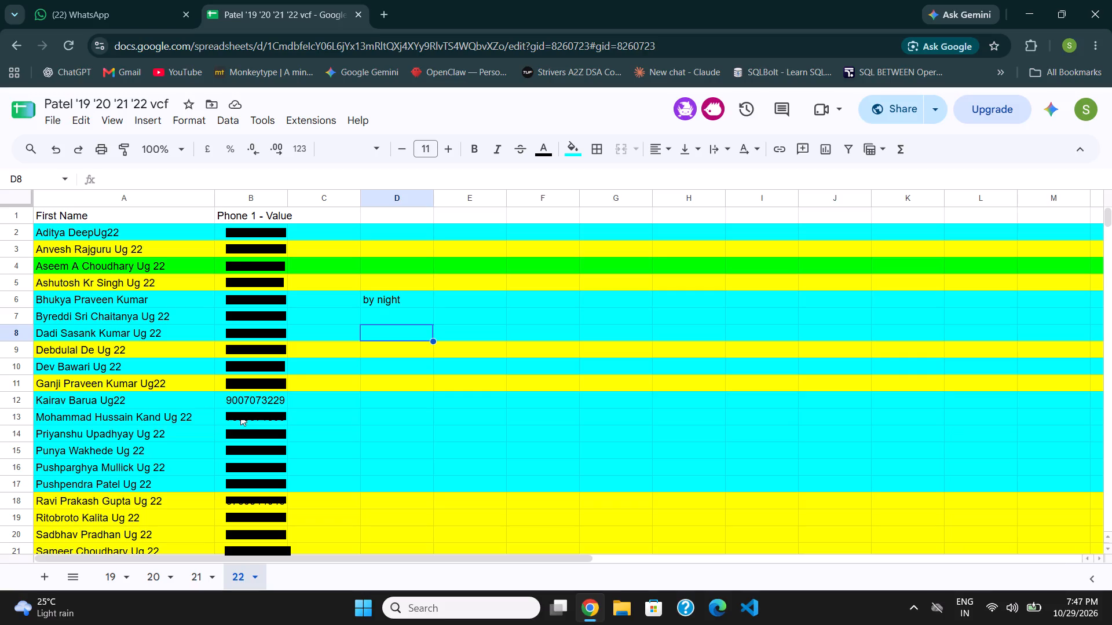
left_click(398, 230)
type("dnp")
left_click(404, 241)
left_click(381, 343)
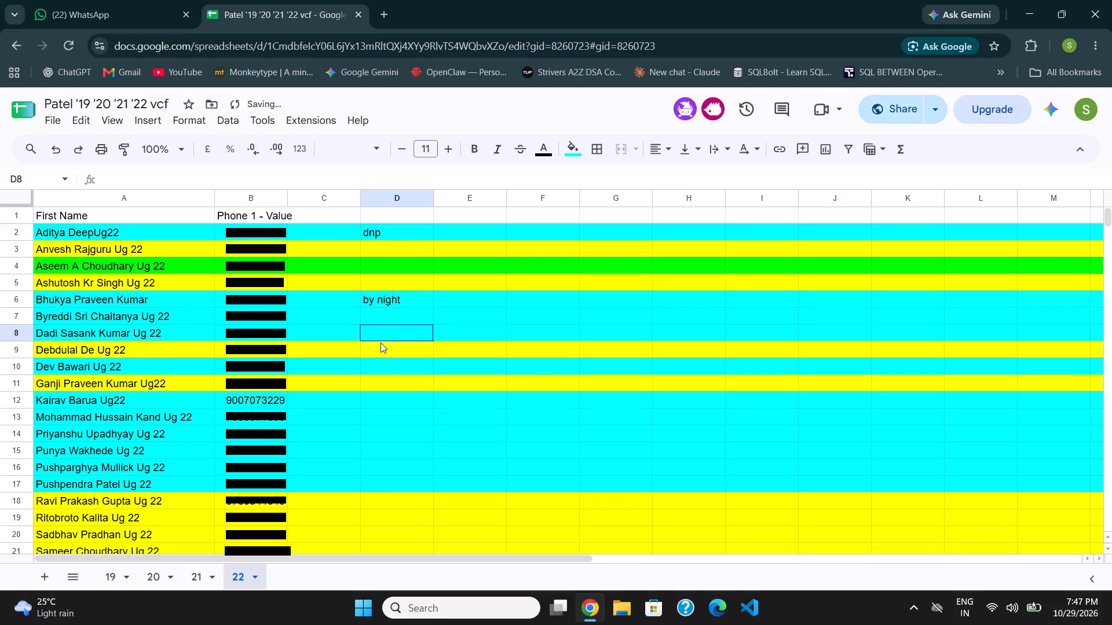
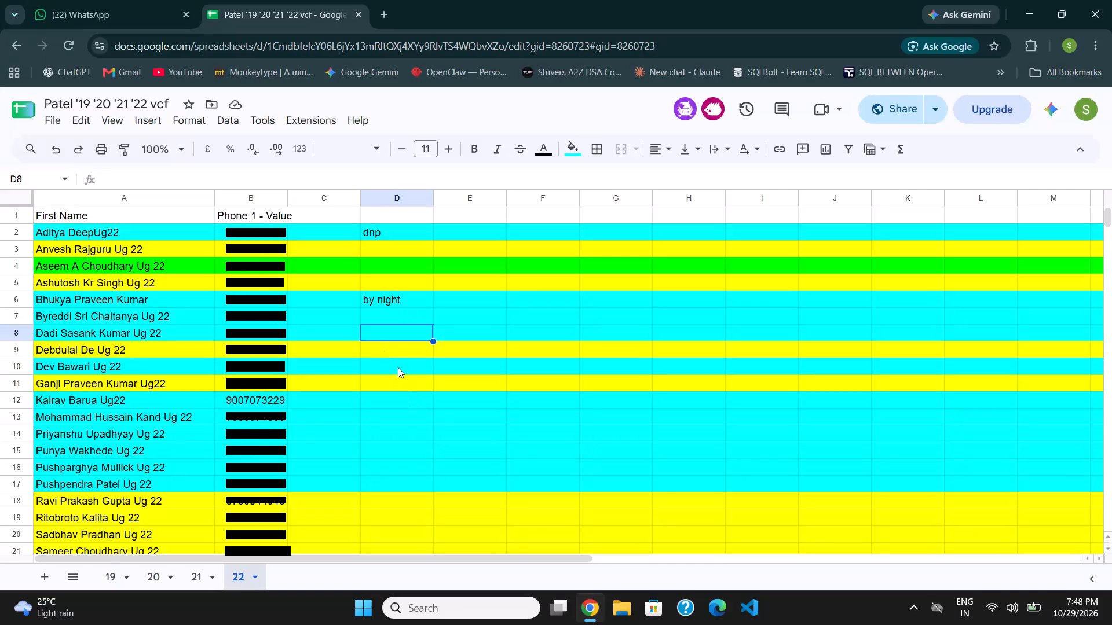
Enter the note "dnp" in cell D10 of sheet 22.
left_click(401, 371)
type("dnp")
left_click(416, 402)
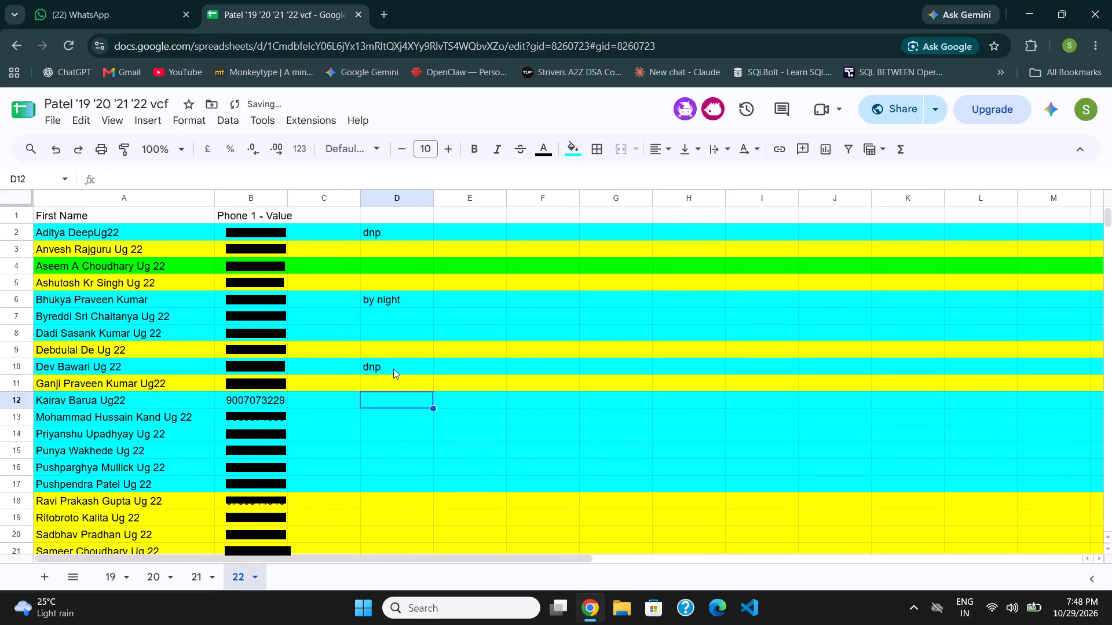
Fill the whole of row 10 with green in place of its cyan colour.
left_click(393, 369)
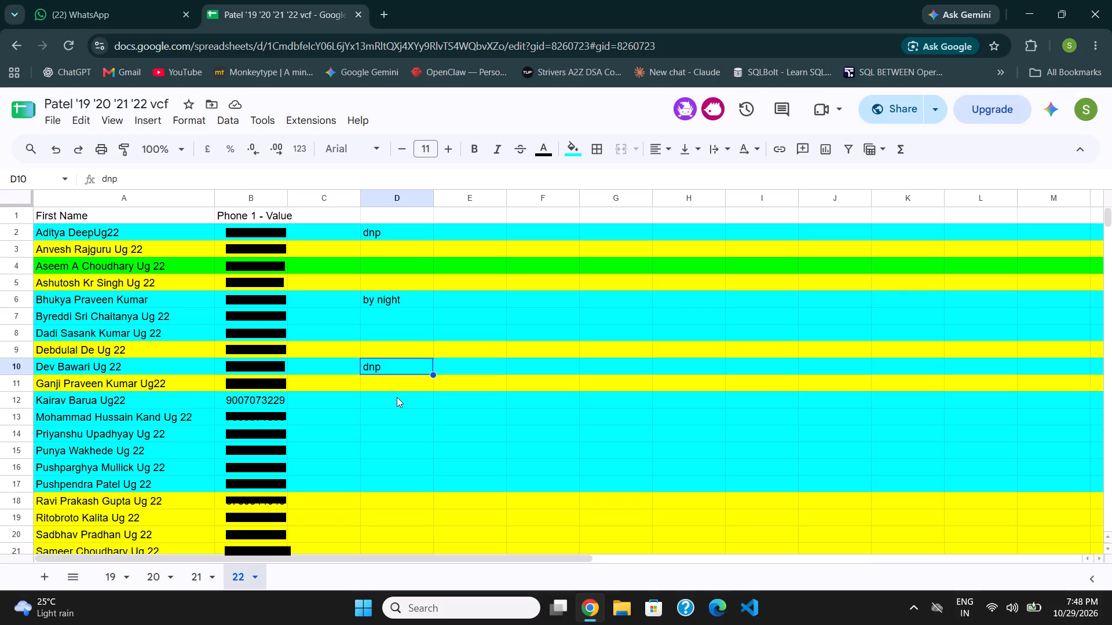
left_click(9, 366)
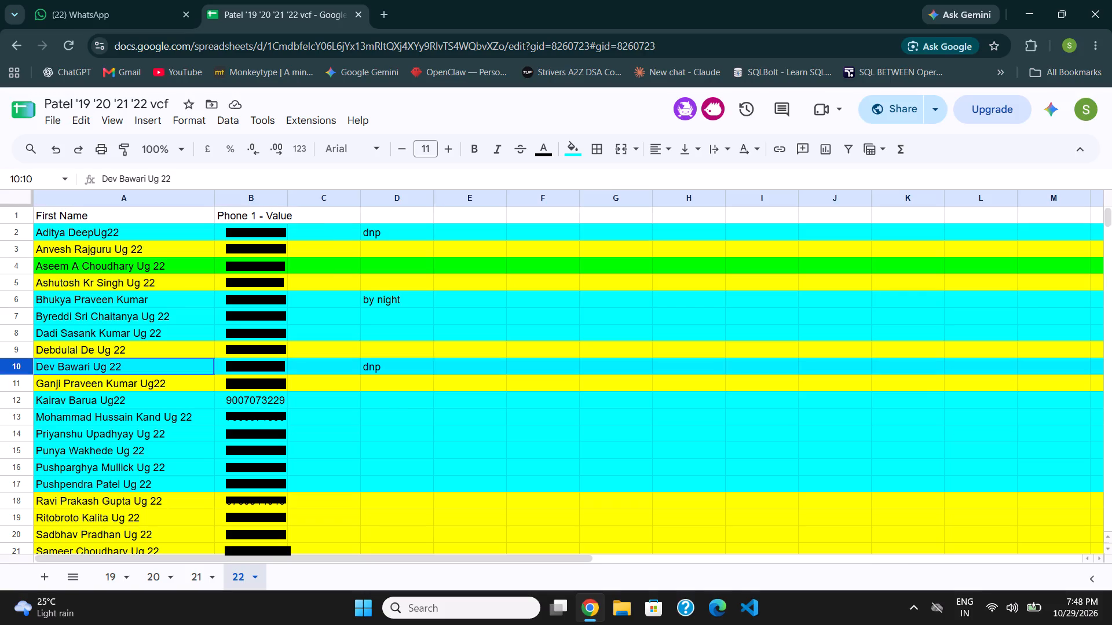
left_click(566, 150)
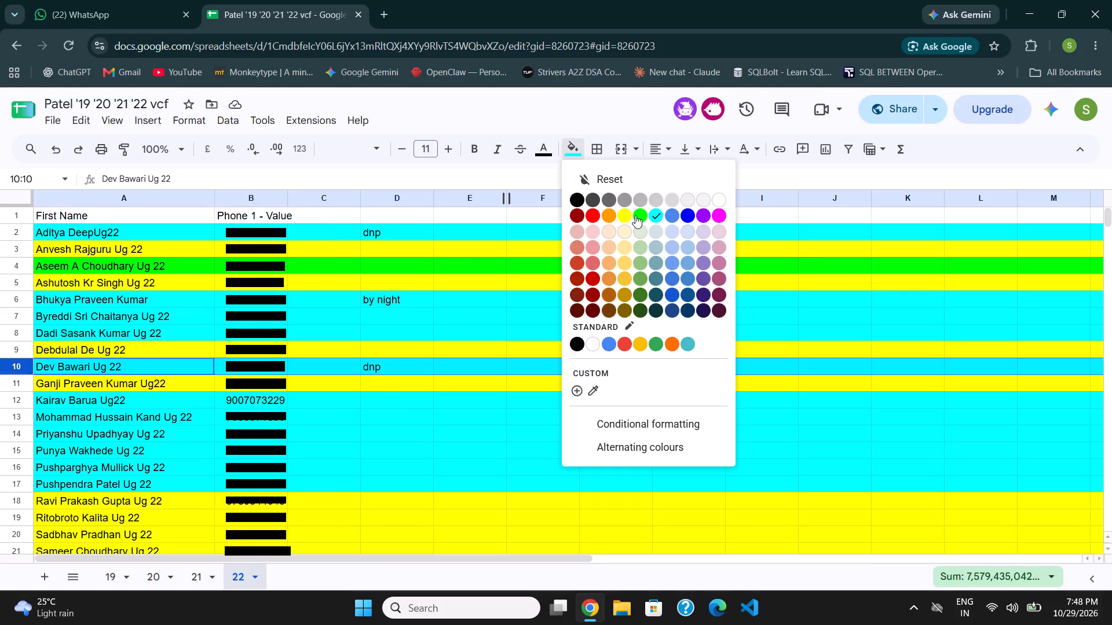
left_click(636, 215)
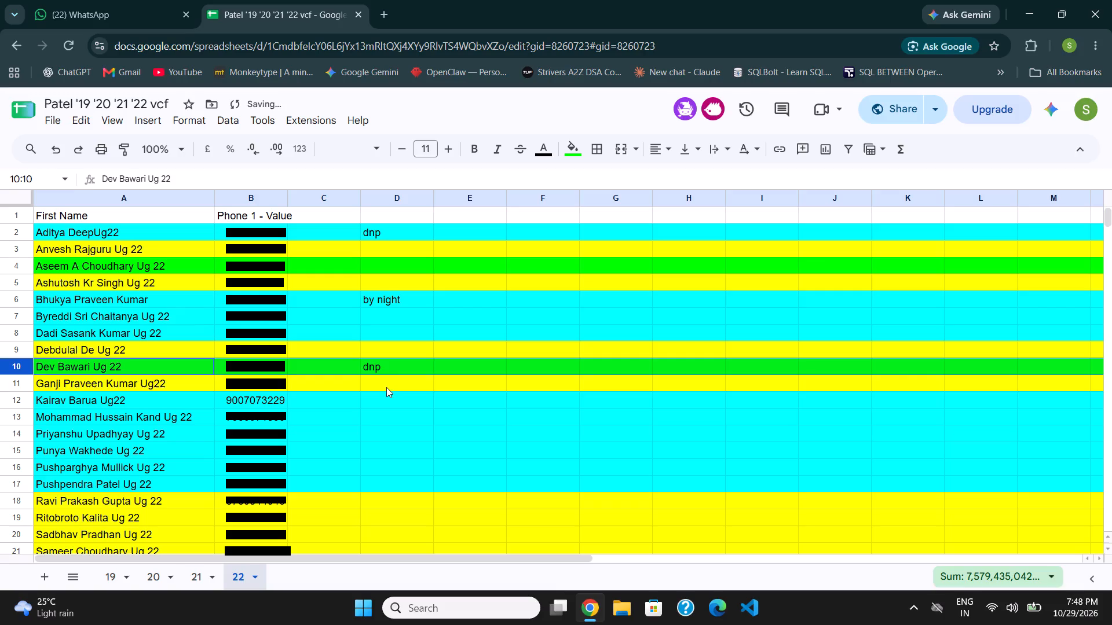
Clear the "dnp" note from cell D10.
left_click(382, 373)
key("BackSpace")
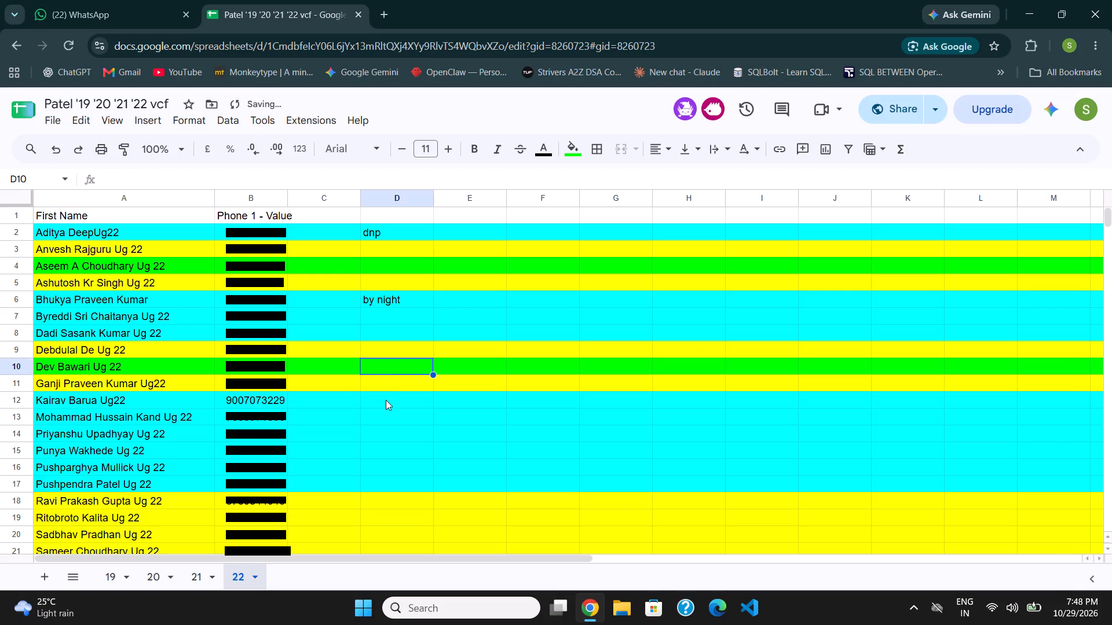
Enter the note "dnp" in cells D12 and D13 for the two cyan contact rows.
left_click(386, 400)
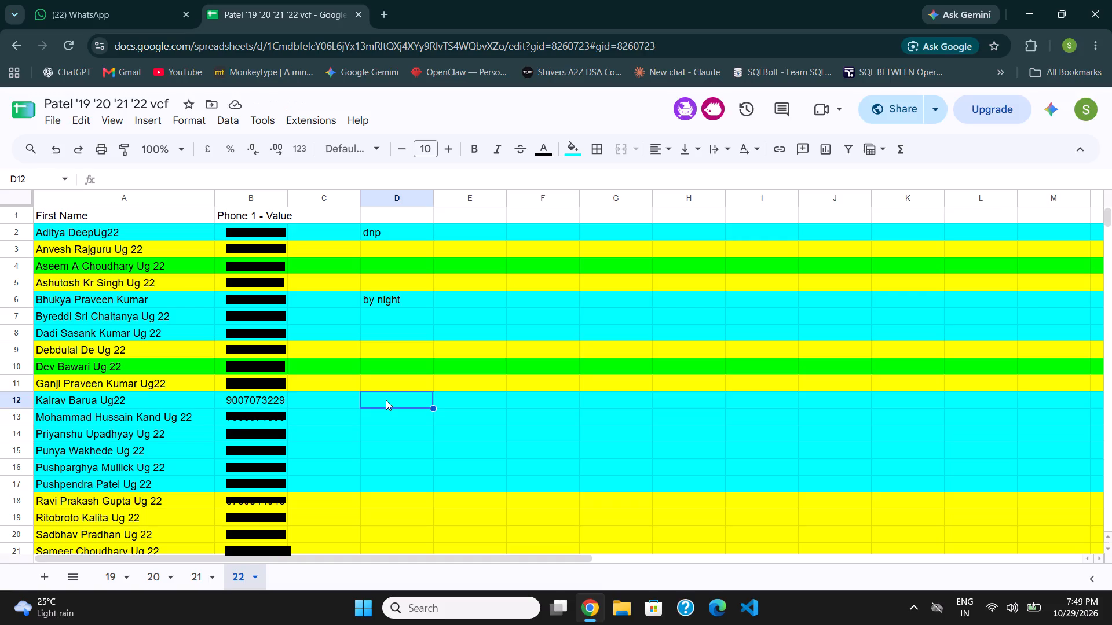
type("dnp")
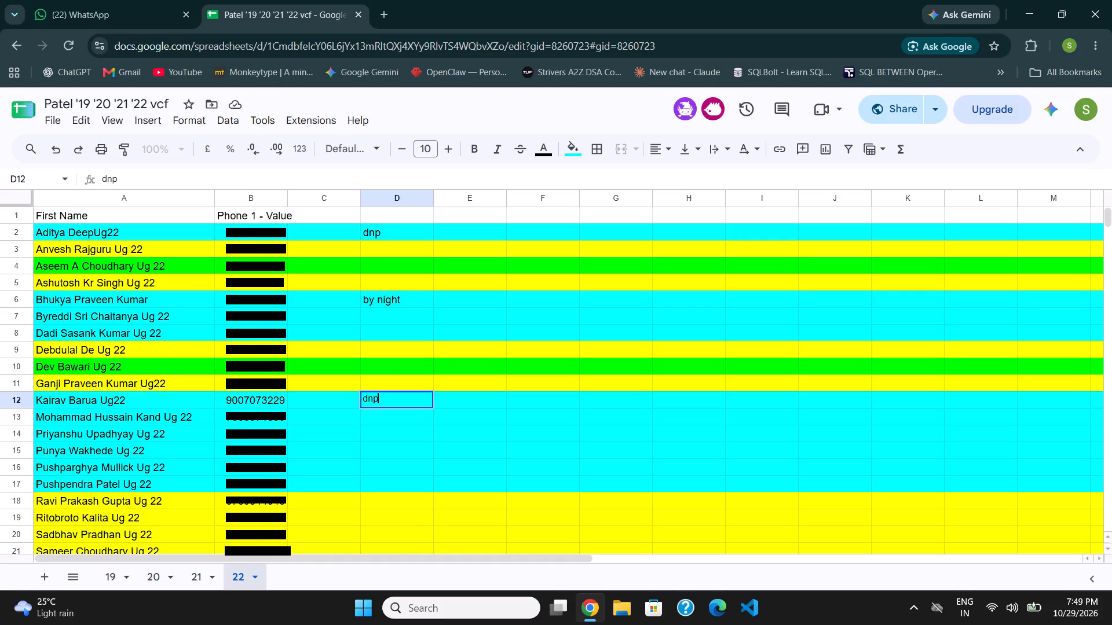
left_click_drag(387, 447, 389, 417)
left_click(389, 417)
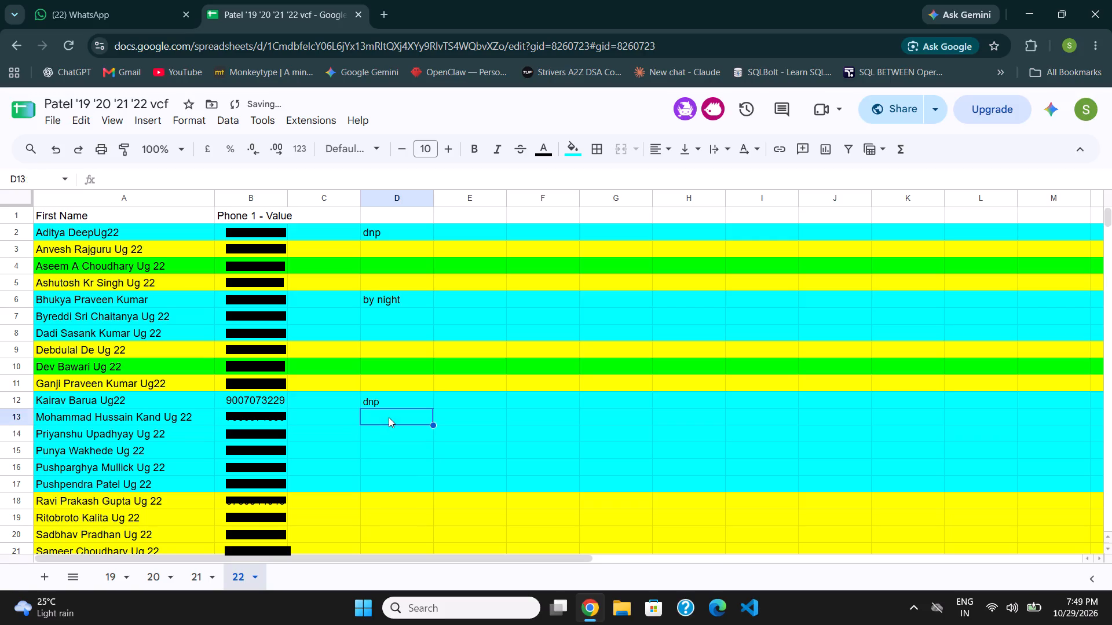
left_click(380, 312)
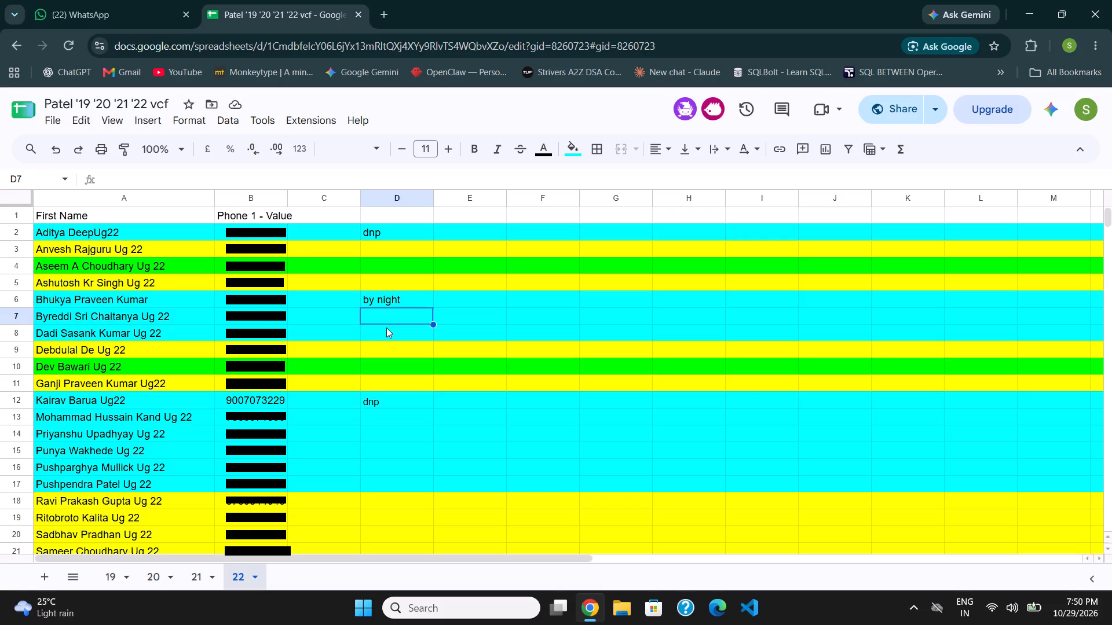
left_click(385, 418)
type("dnp")
key("Return")
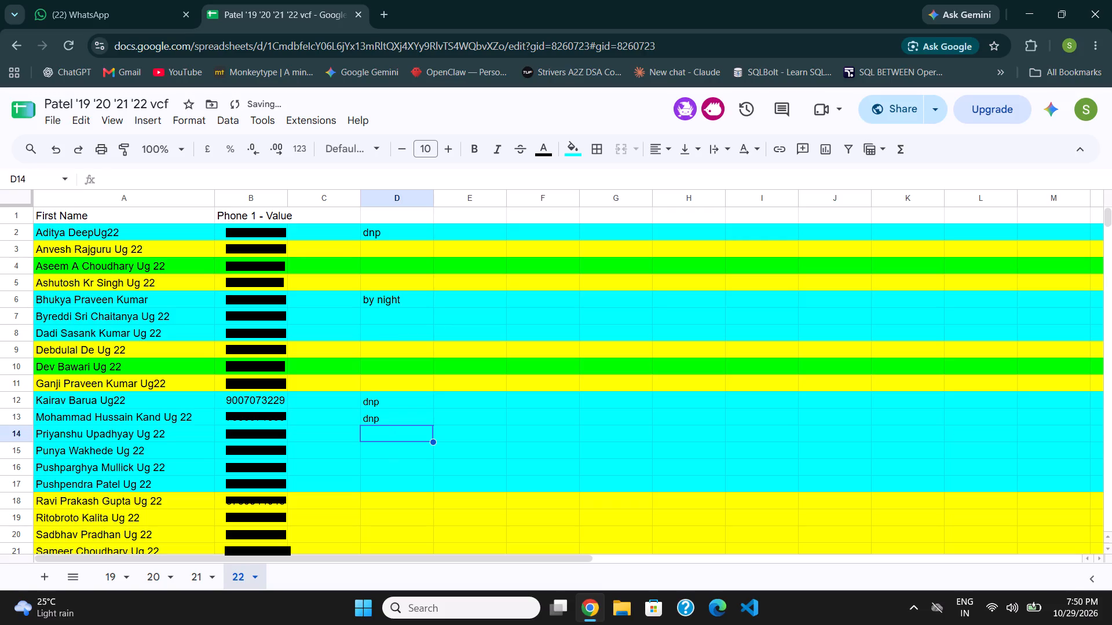
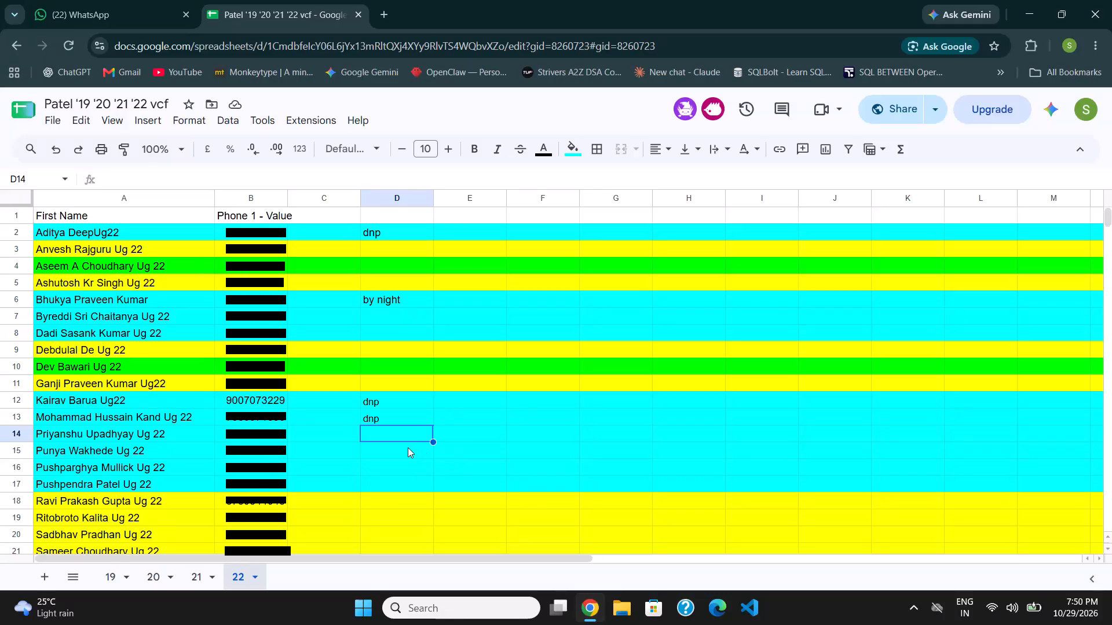
Enter the note "will do" in cell D15 of sheet 22.
left_click(408, 447)
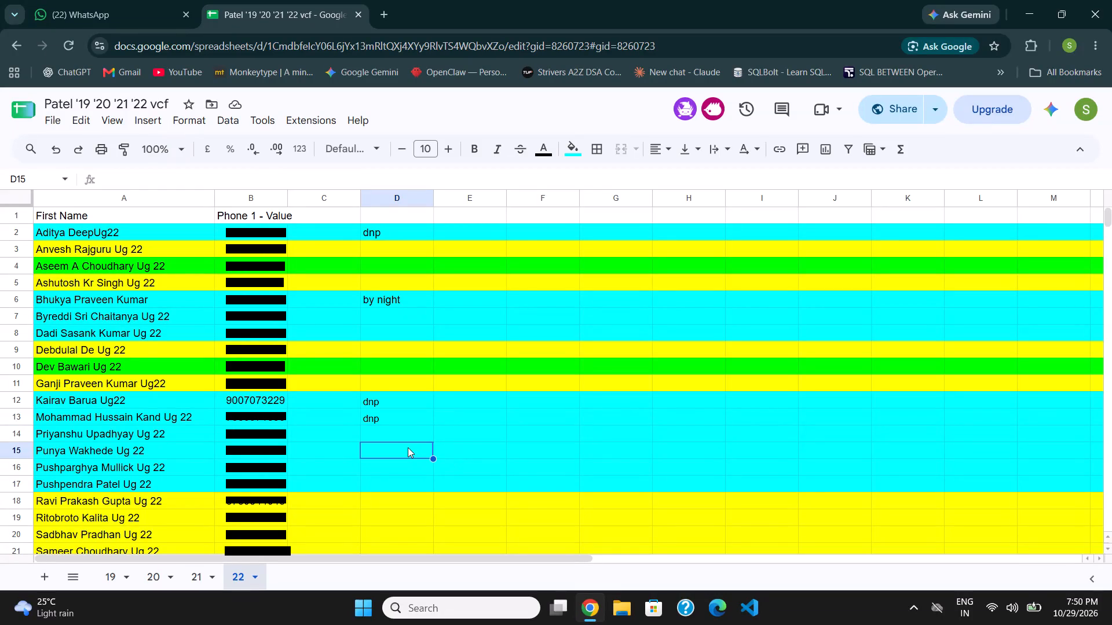
type("will do")
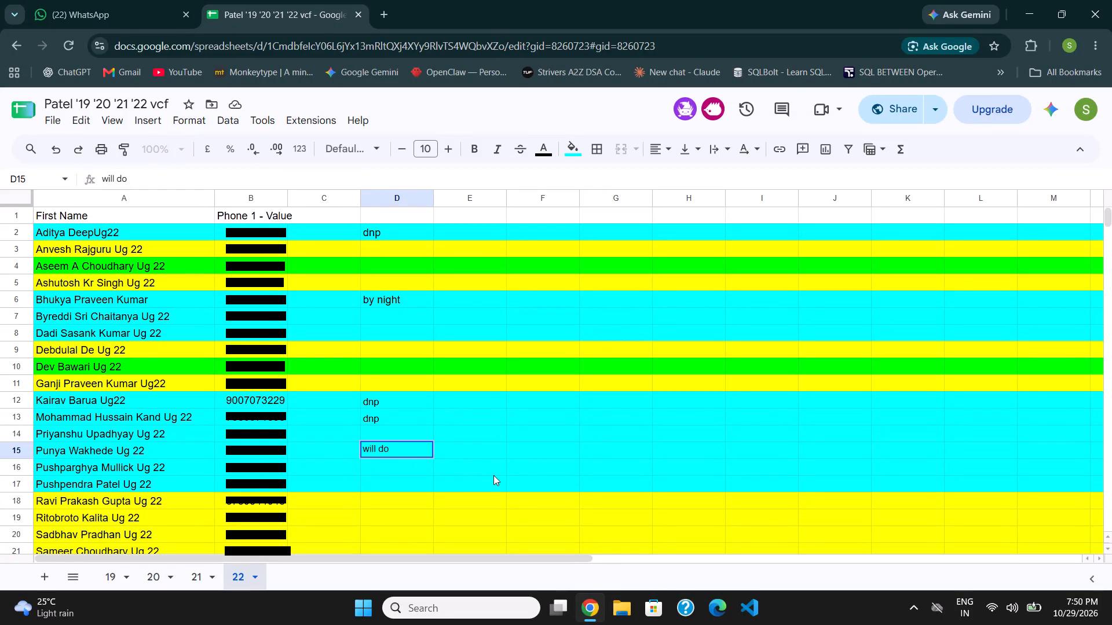
left_click(493, 475)
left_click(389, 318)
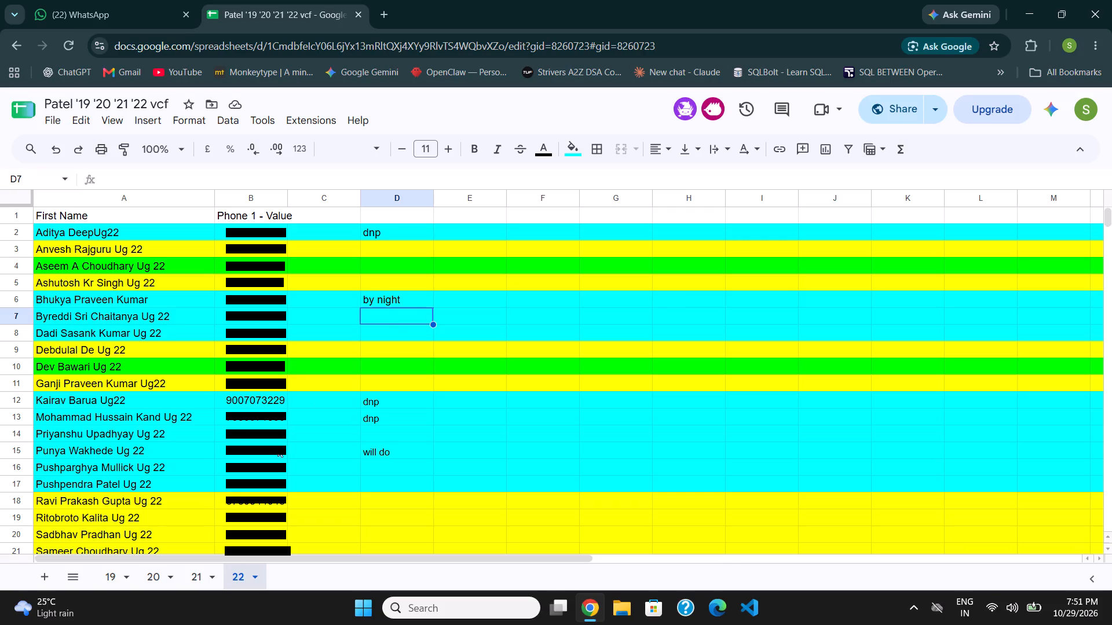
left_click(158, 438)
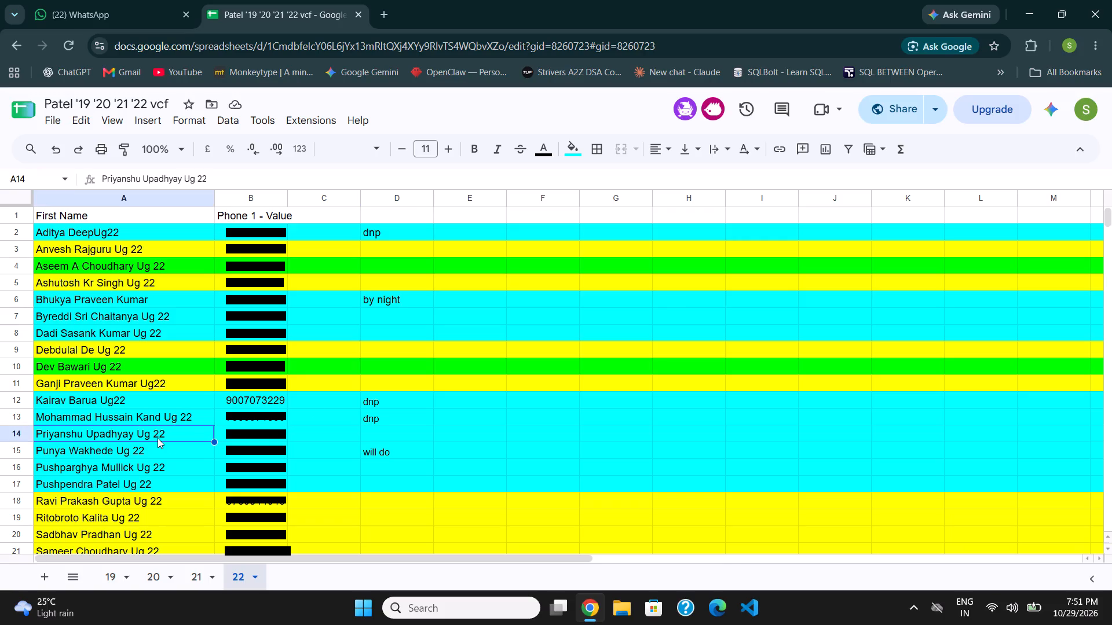
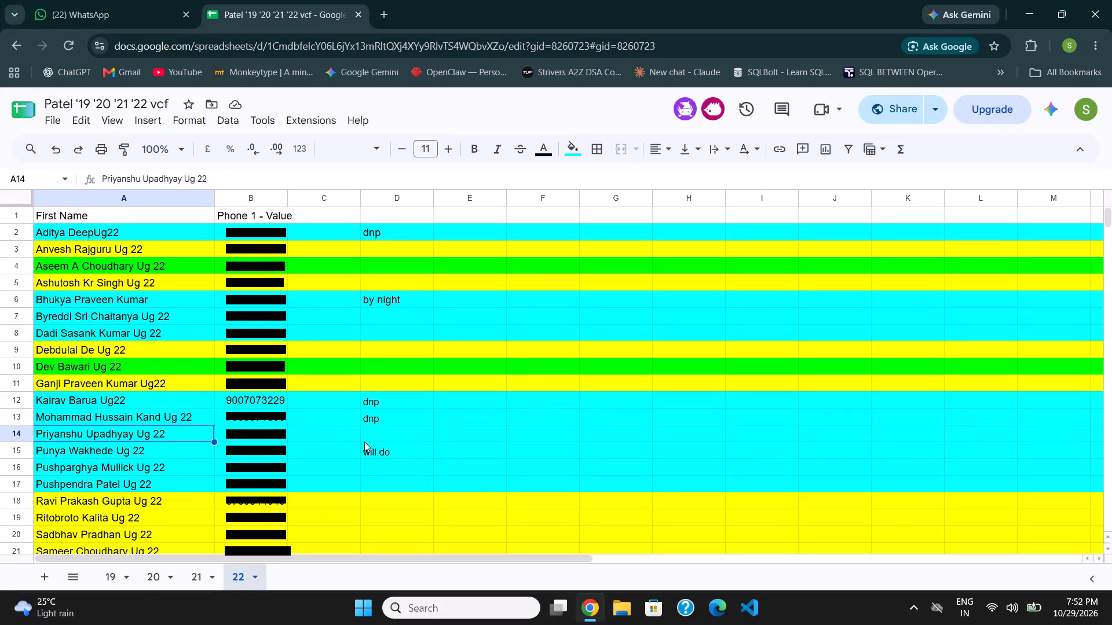
Review the row colours and call notes on sheets 21 and 22.
left_click(383, 432)
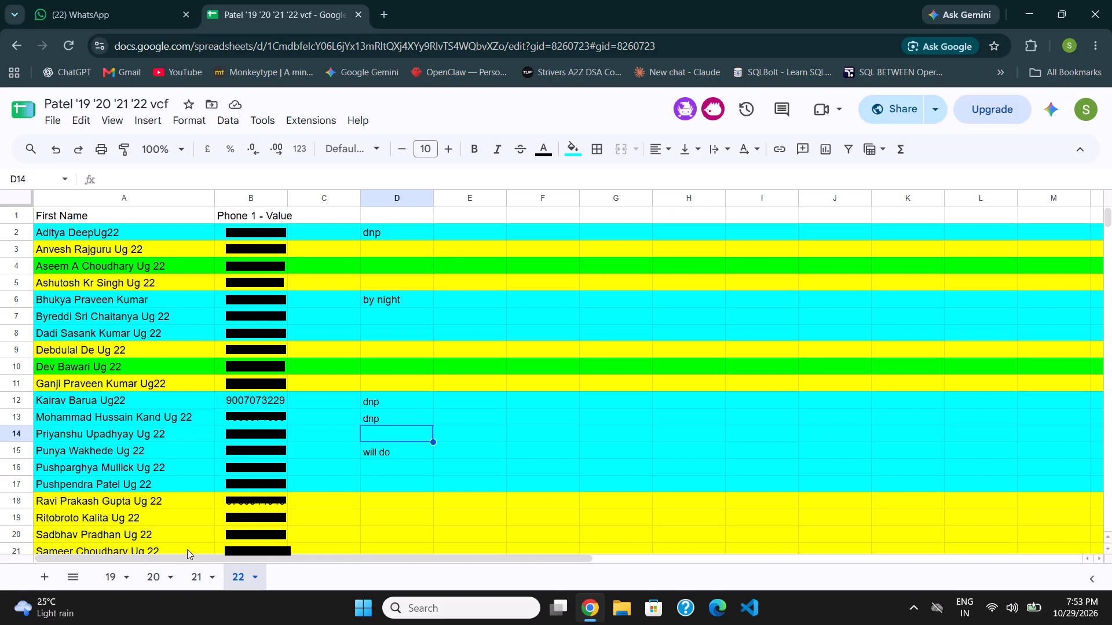
left_click(196, 568)
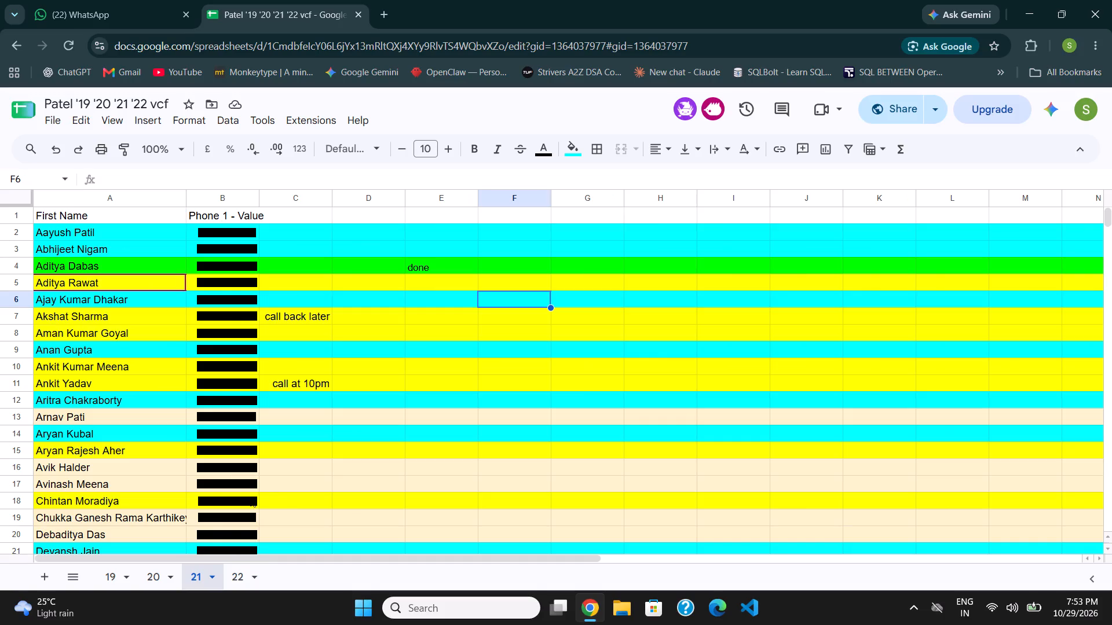
left_click(239, 579)
scroll(324, 475, "up", 2)
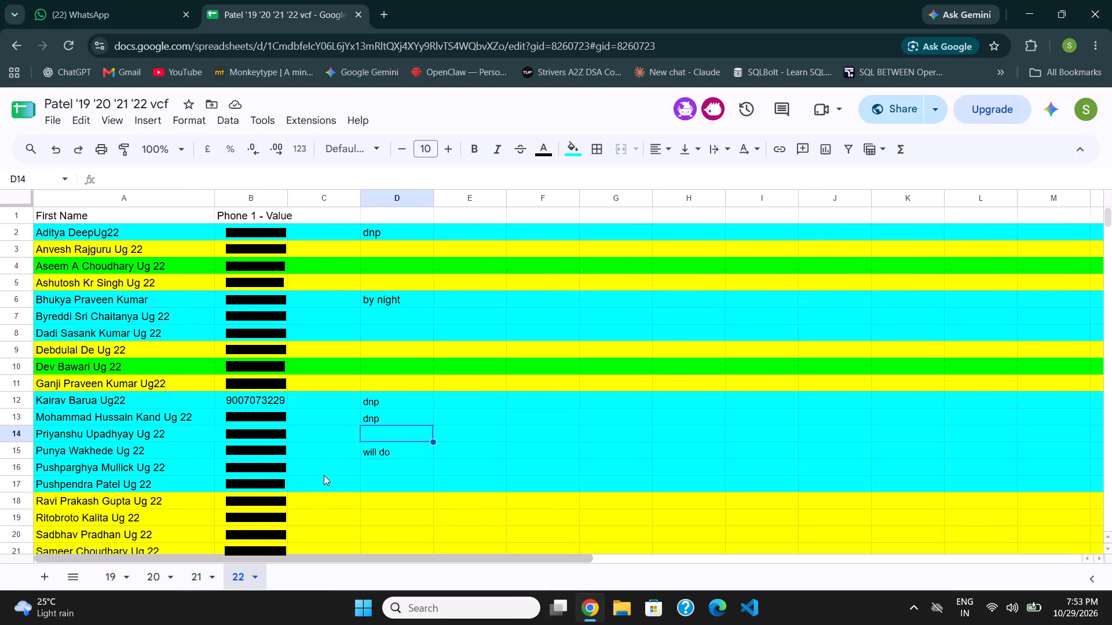
scroll(324, 475, "up", 1)
left_click(210, 569)
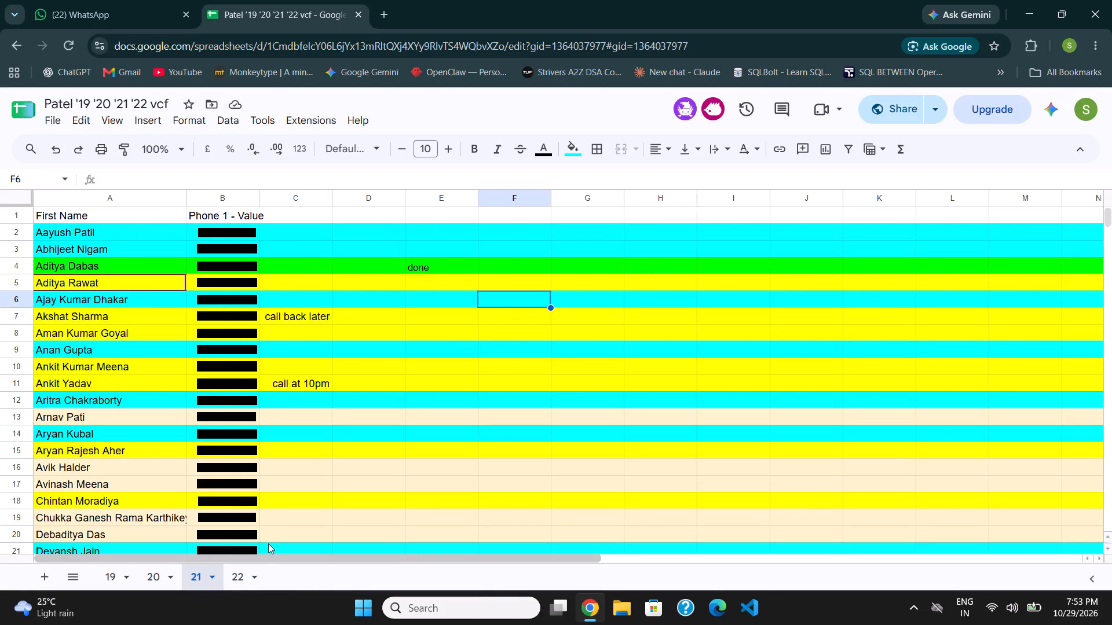
left_click(246, 575)
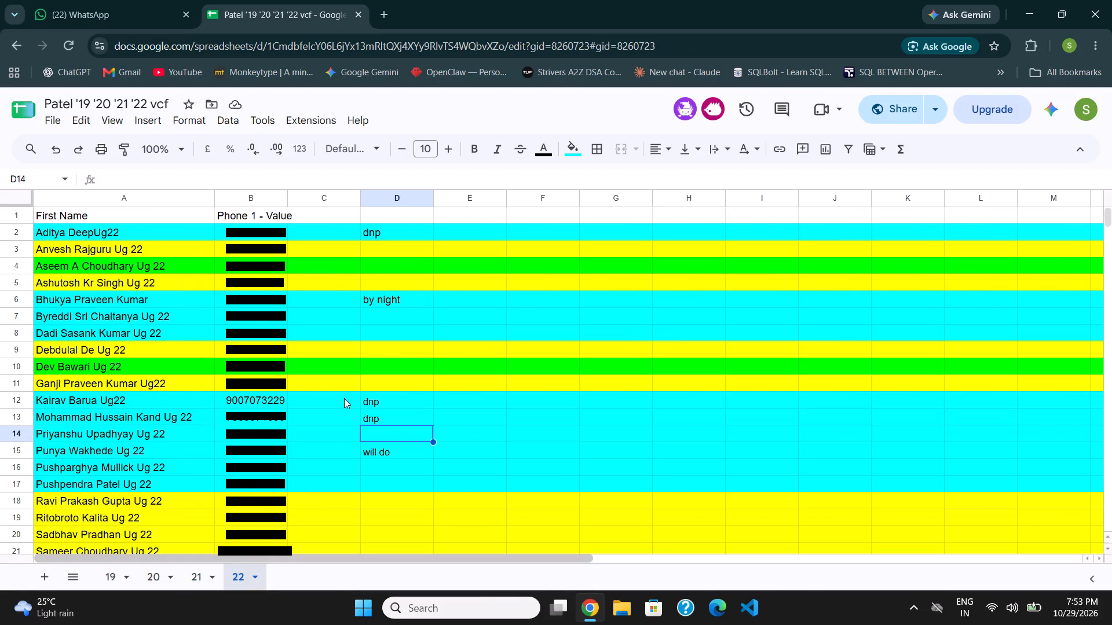
scroll(344, 398, "up", 1)
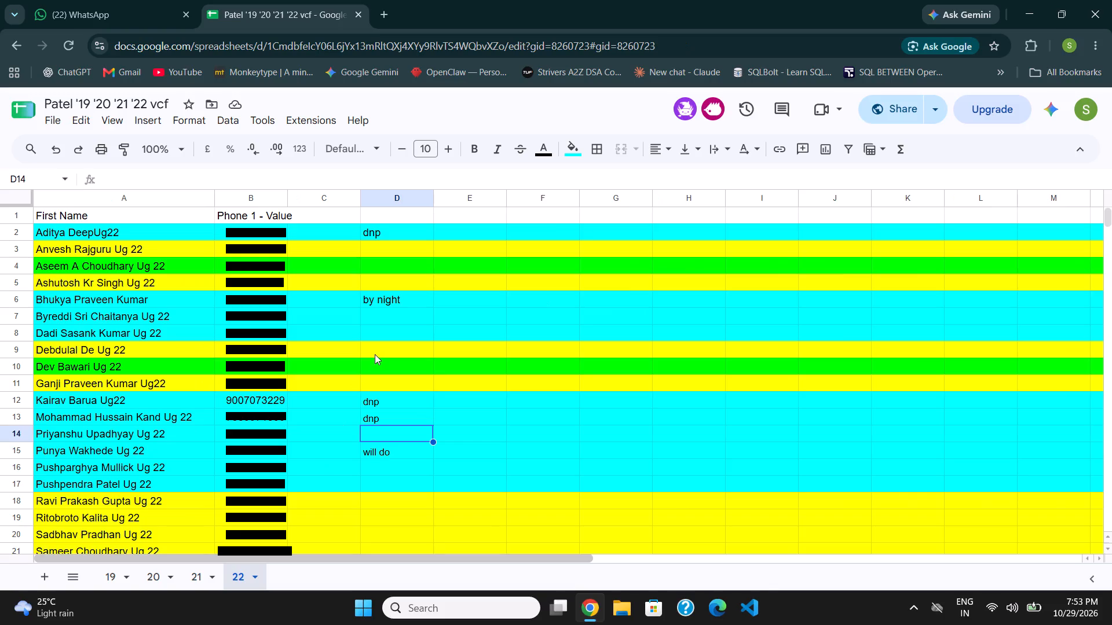
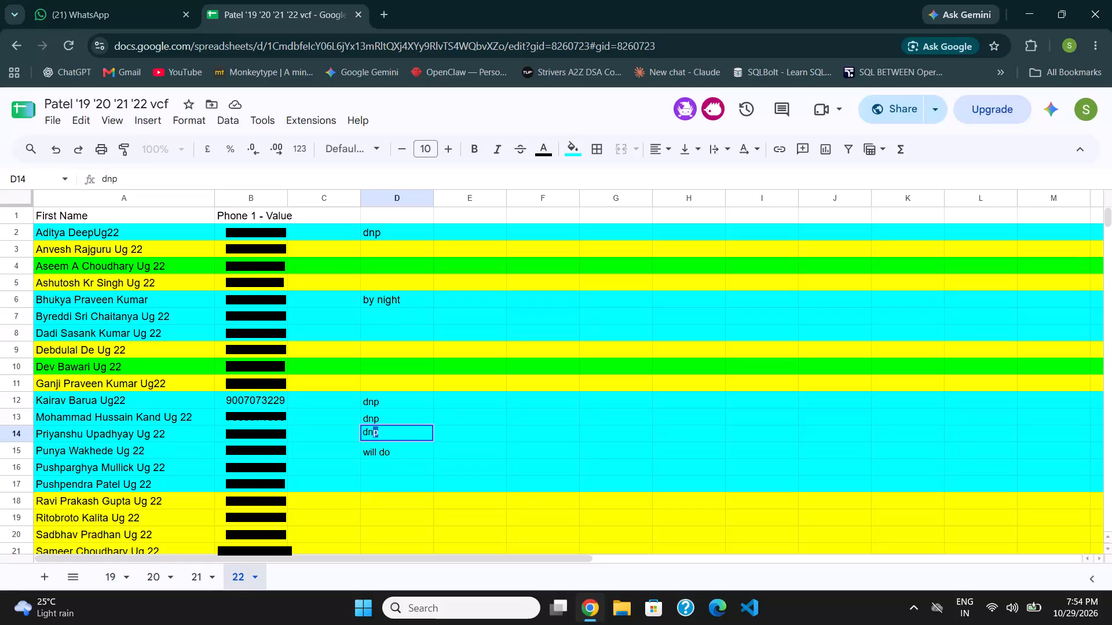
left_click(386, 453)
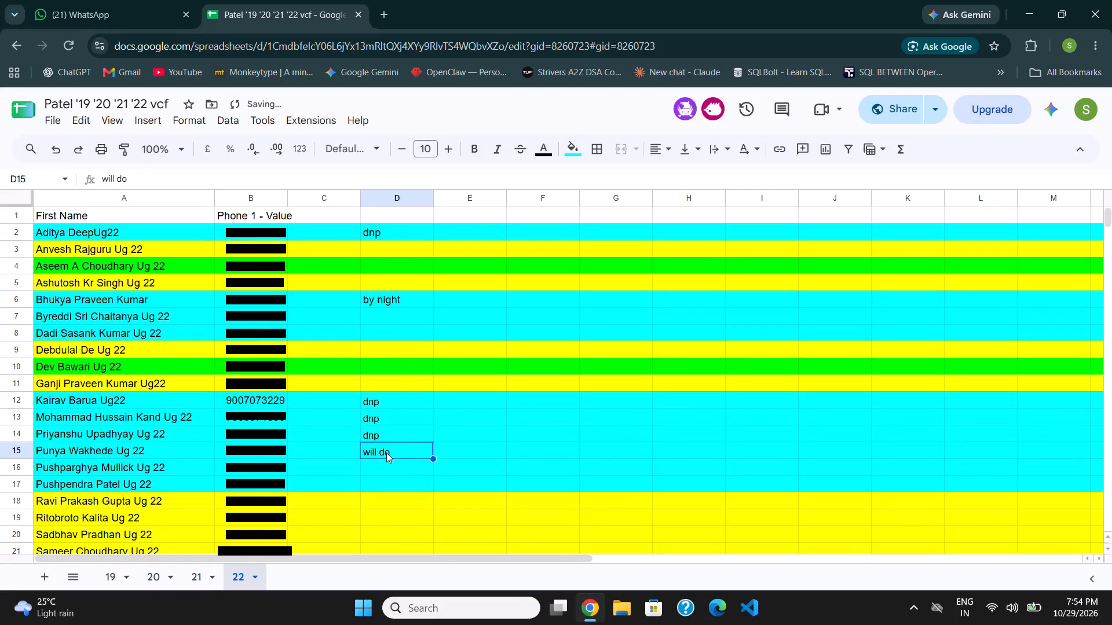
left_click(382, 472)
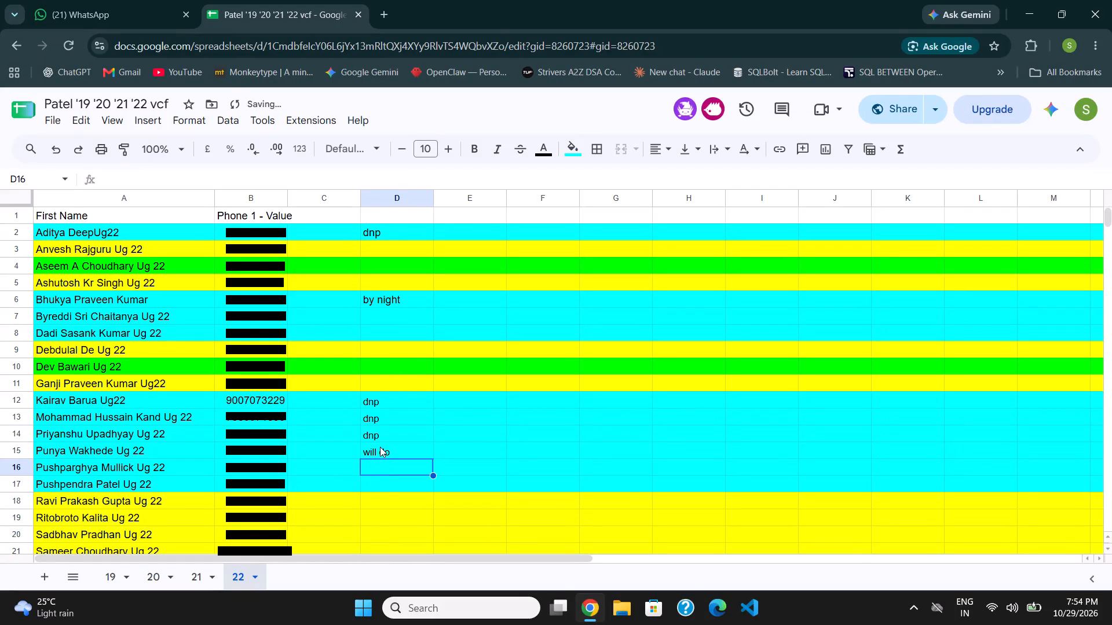
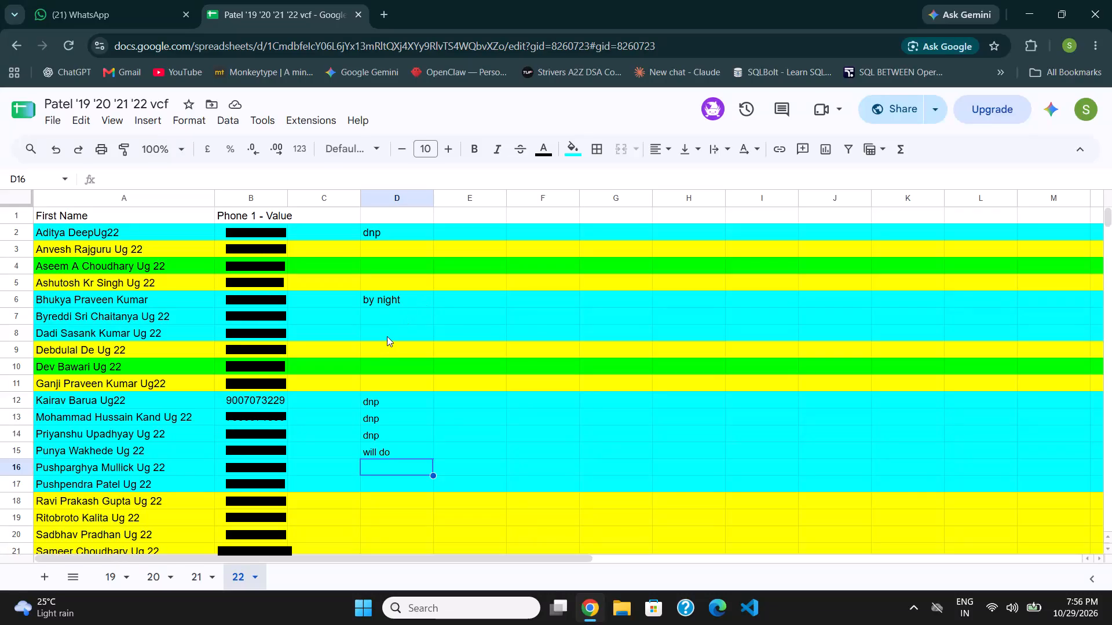
Enter the call note "dnp" in column D for the contact in row 8 of sheet 22.
left_click(387, 335)
type("dnp")
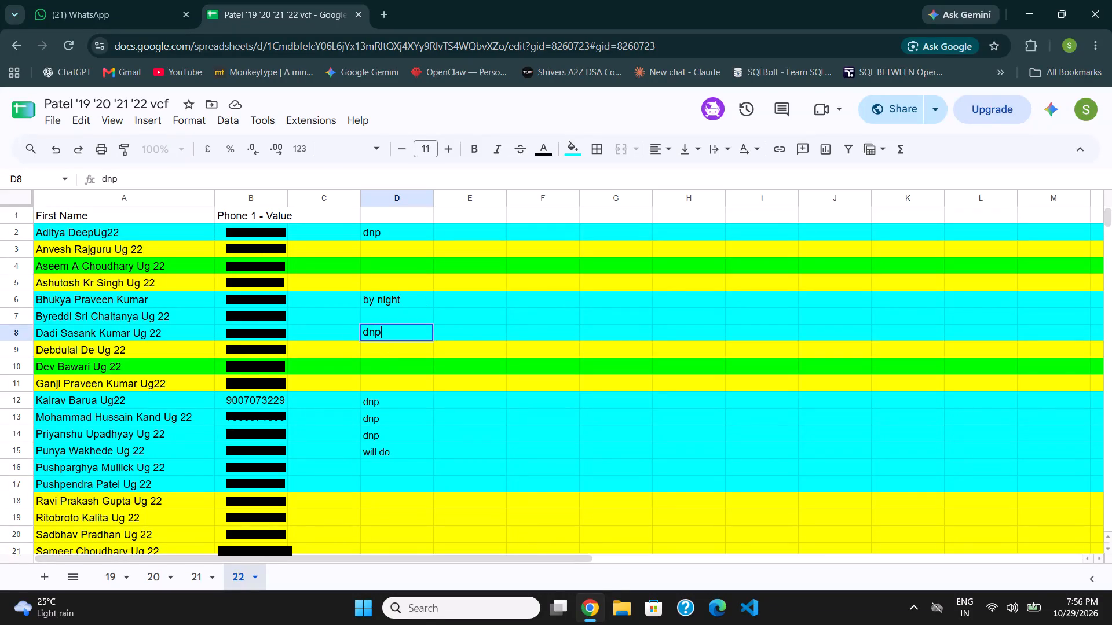
key("Return")
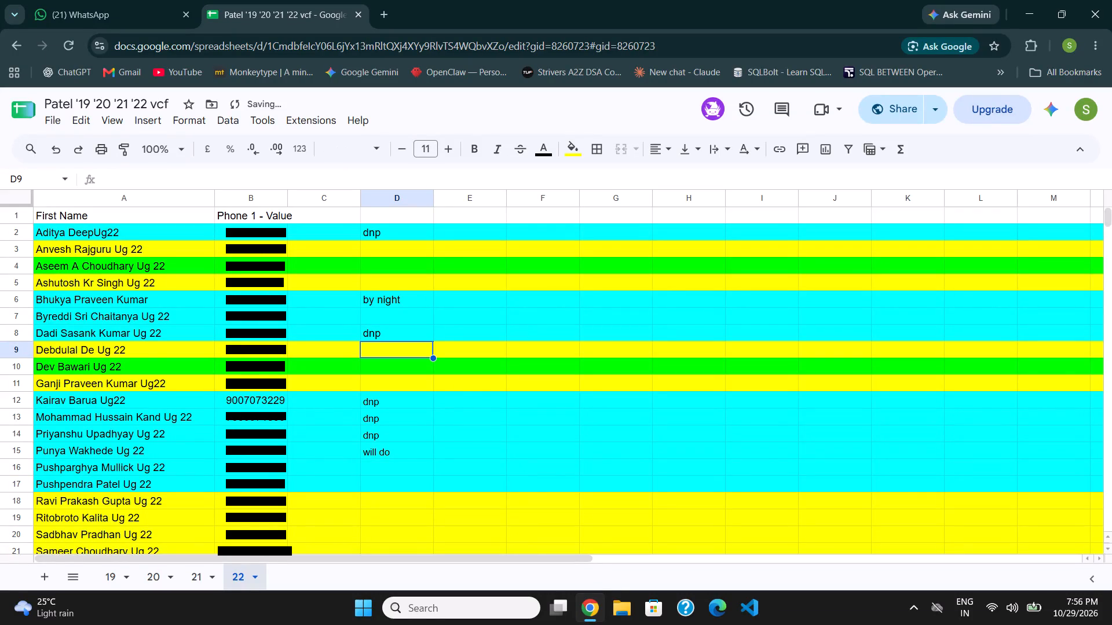
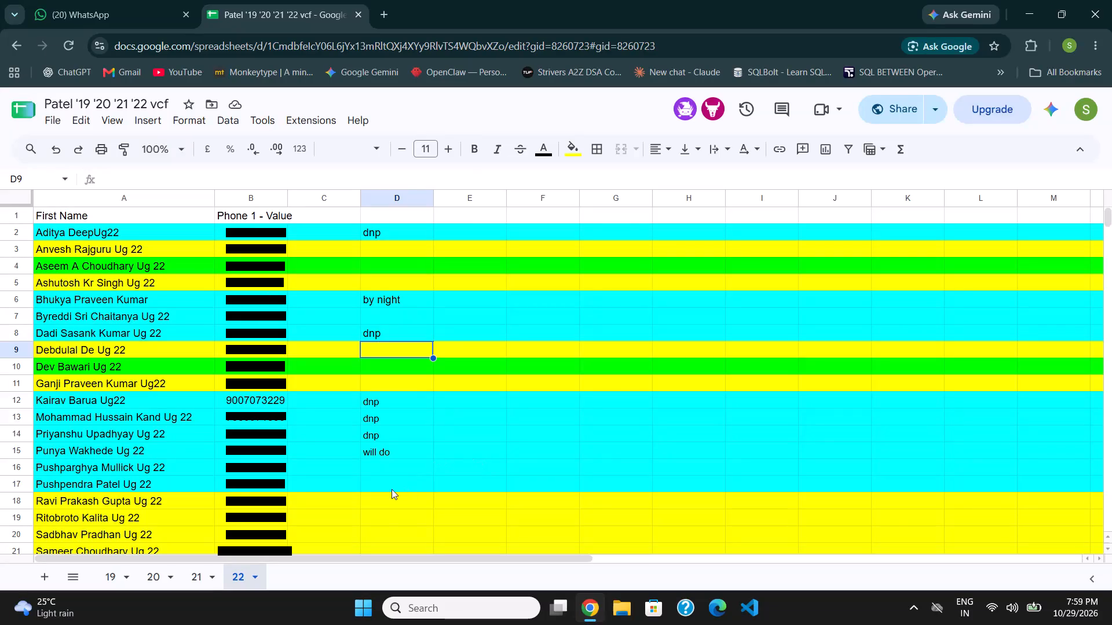
Select the empty call-note cell in column D for the contact in row 16 of sheet 22.
left_click(389, 473)
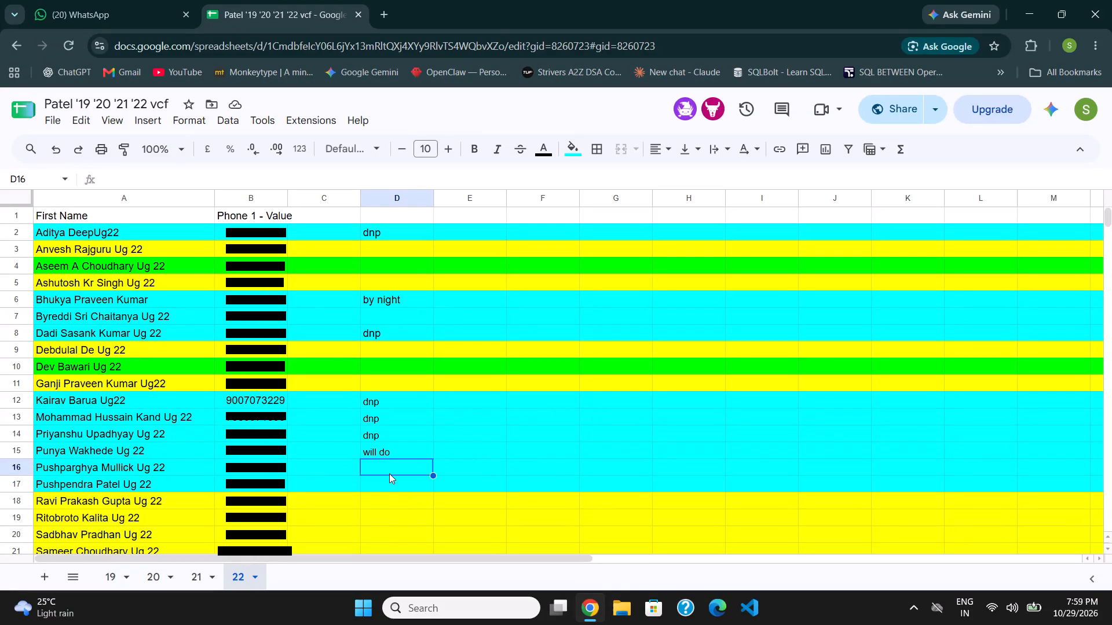
left_click(389, 473)
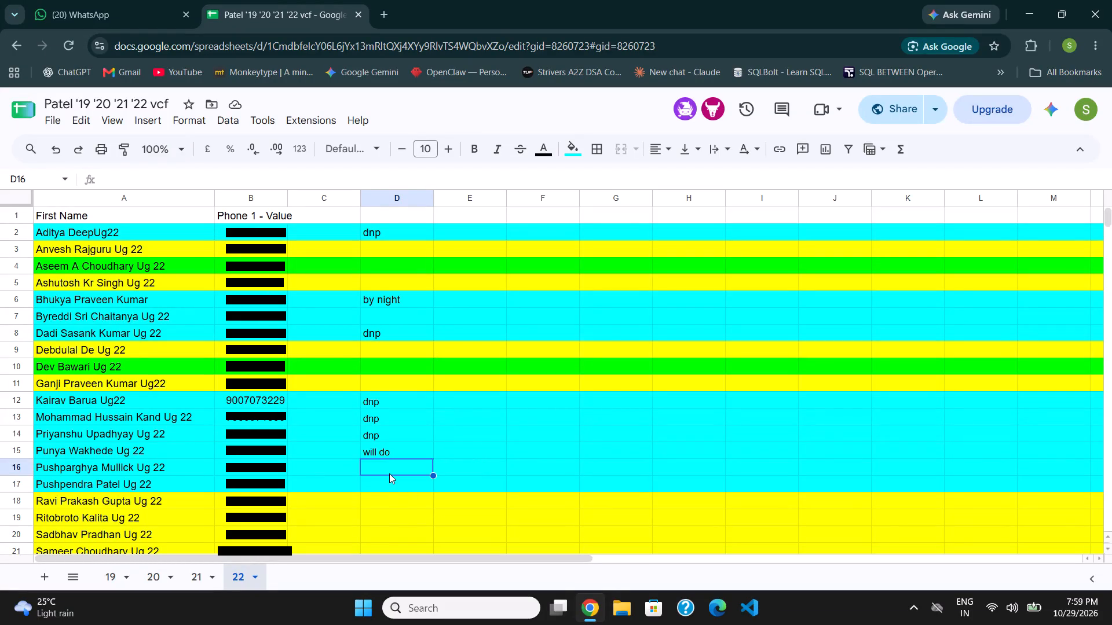
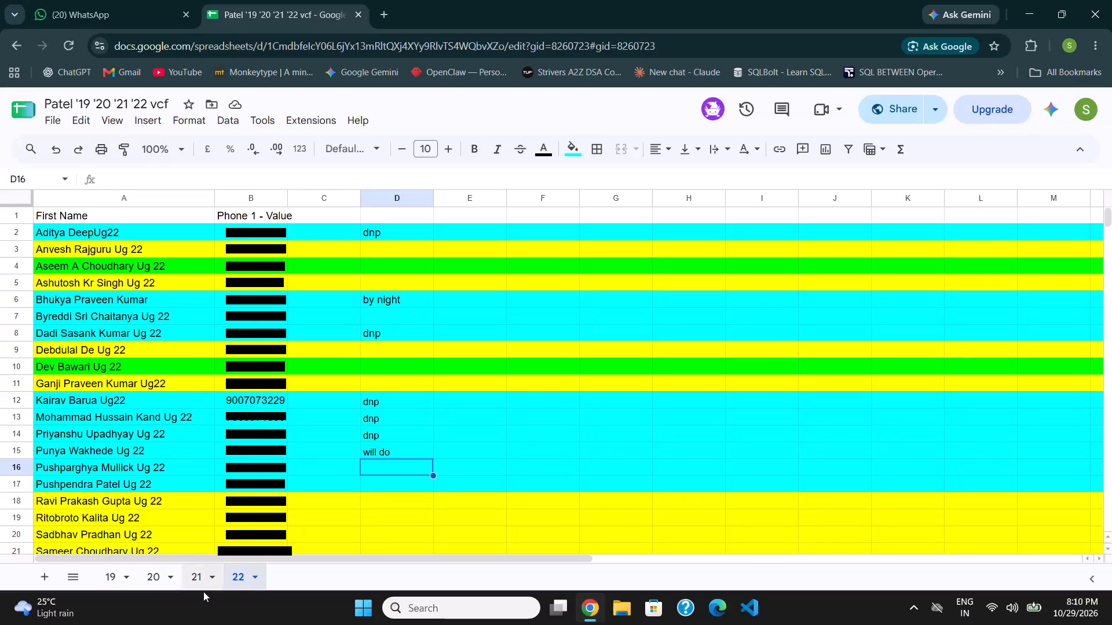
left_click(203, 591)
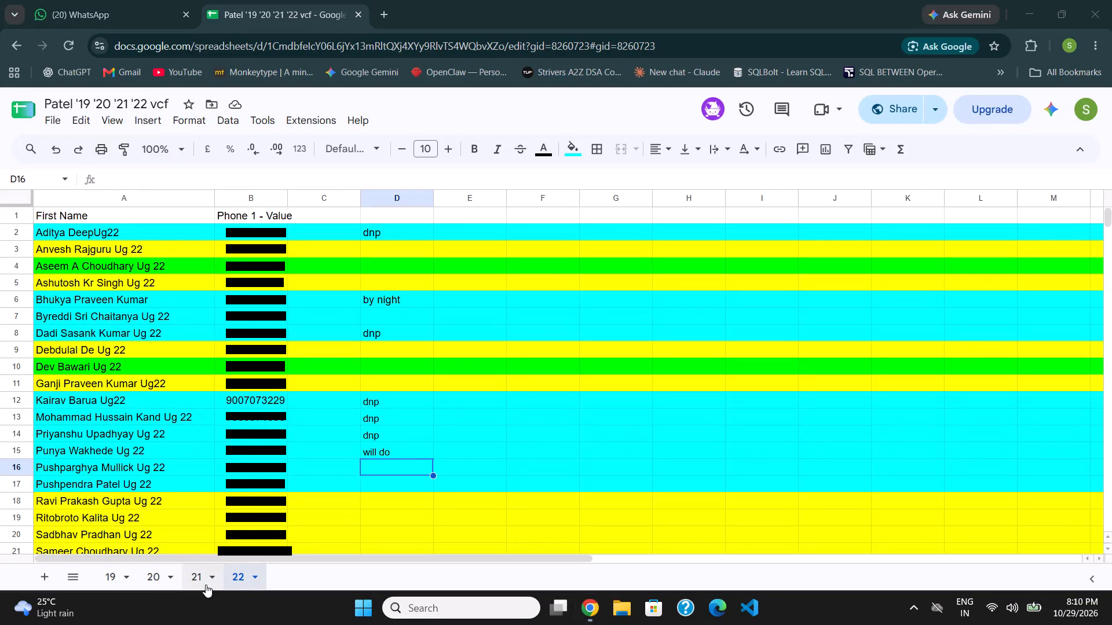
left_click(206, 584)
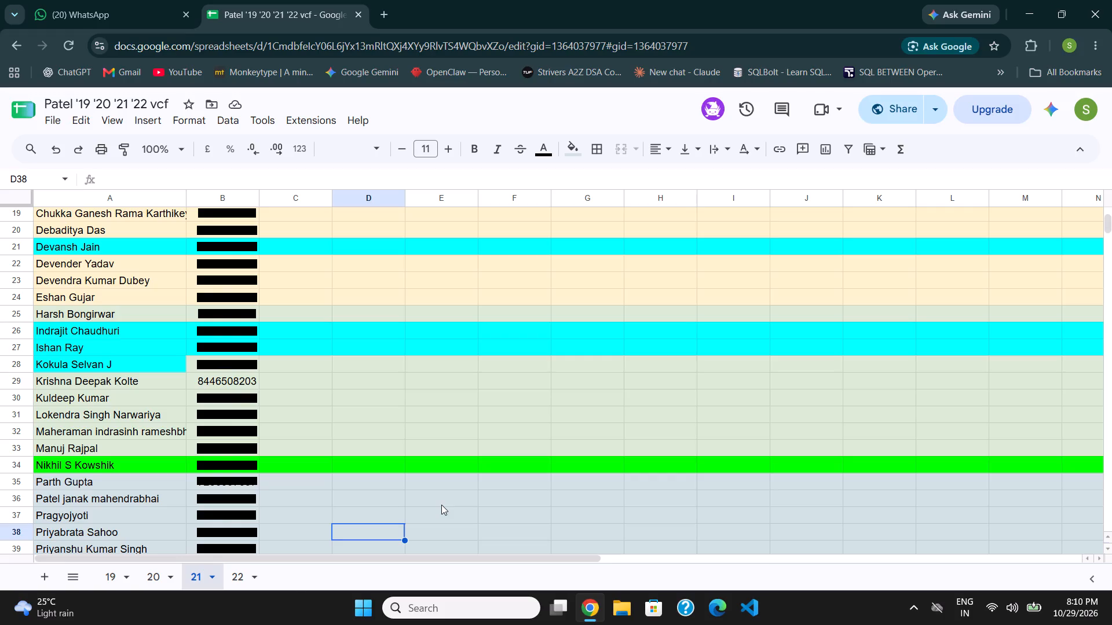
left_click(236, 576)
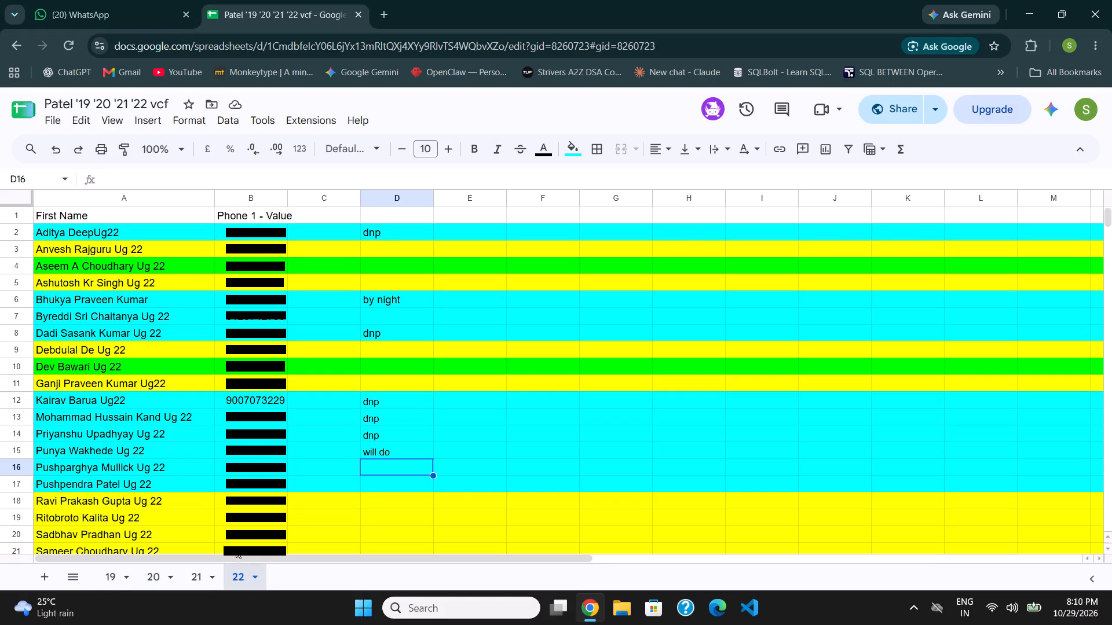
Enter the call note "dnp" in column D for the contacts in rows 7 and 8 of sheet 22.
scroll(270, 457, "down", 1)
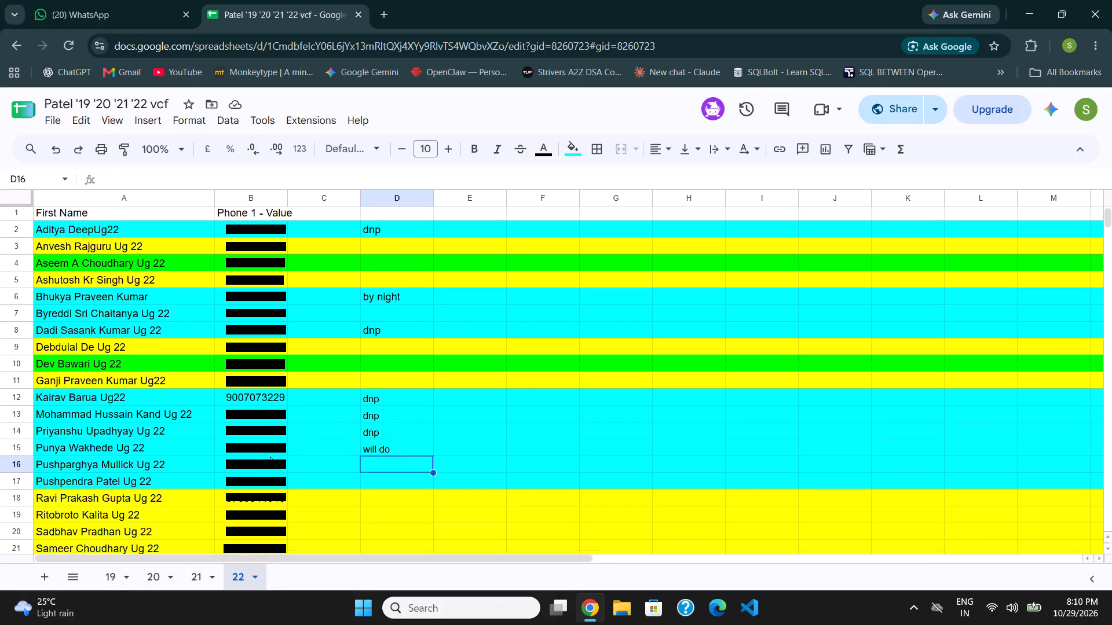
scroll(270, 457, "down", 1)
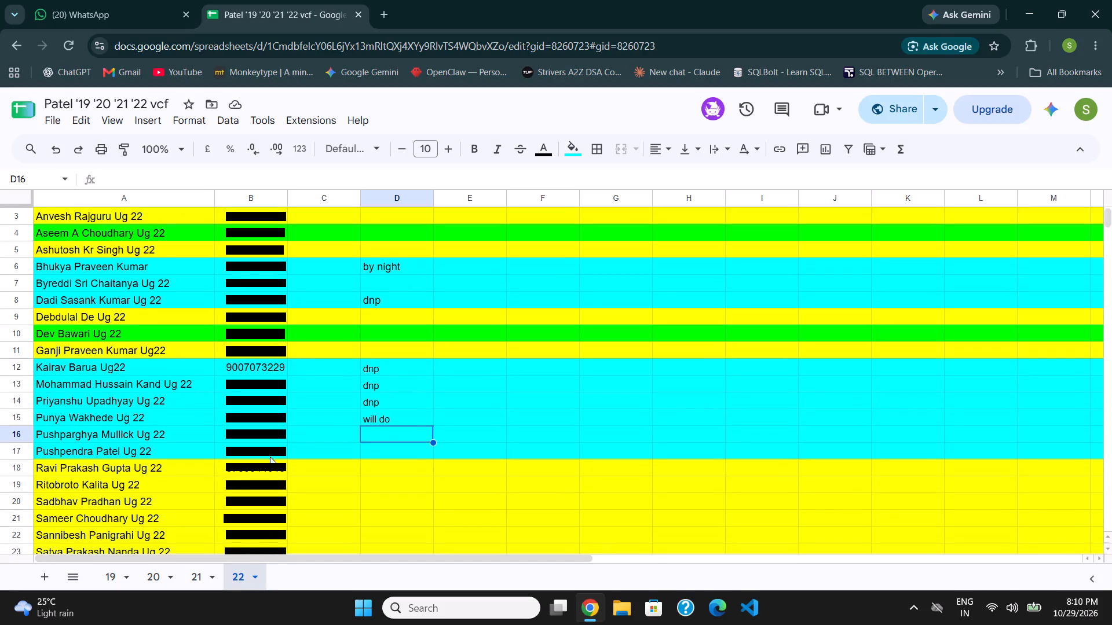
scroll(270, 457, "down", 1)
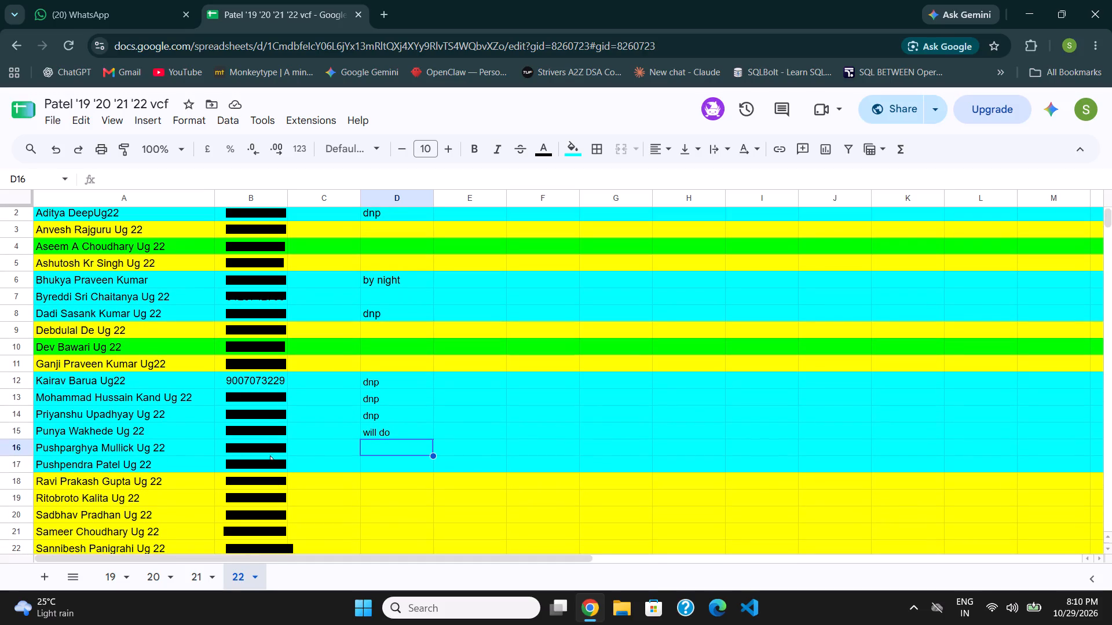
left_click(385, 289)
left_click(382, 298)
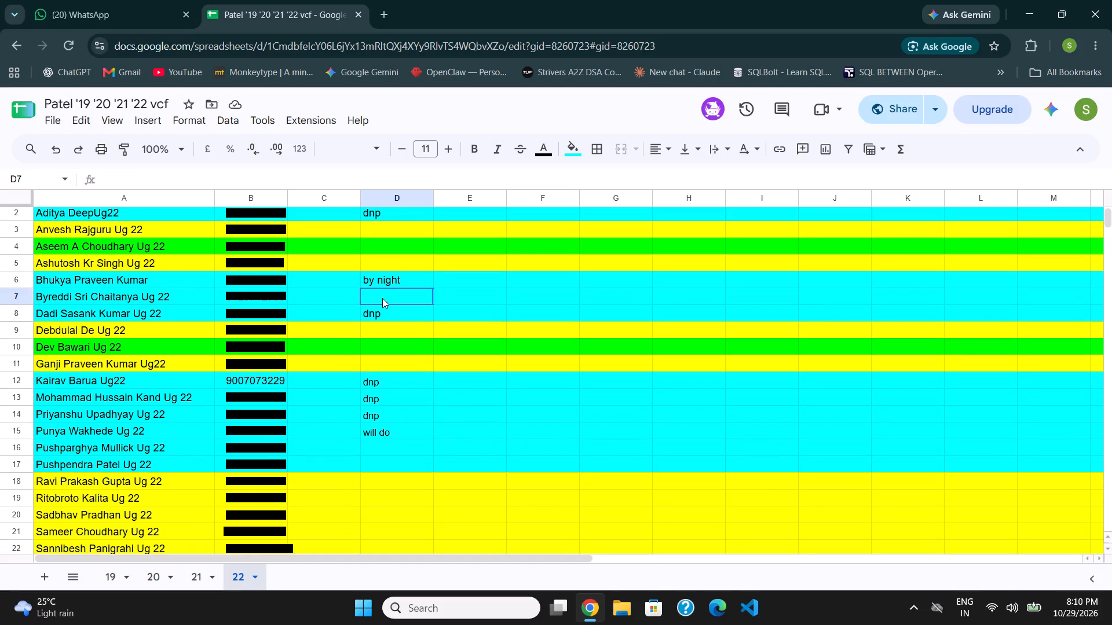
type("dn[p")
key("Return")
key("BackSpace")
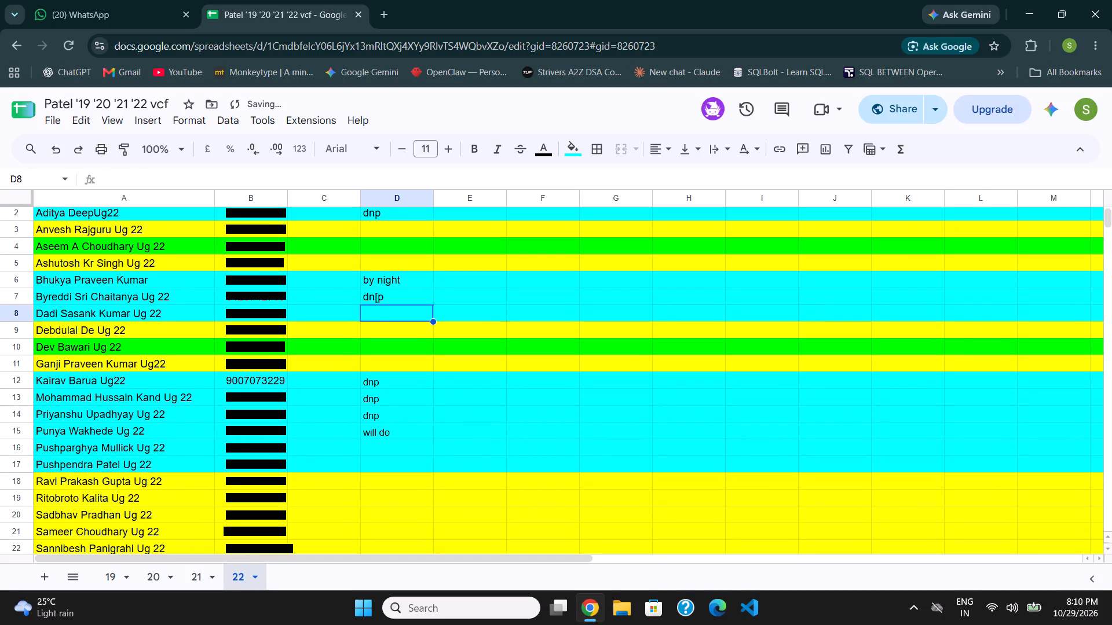
type("dnp")
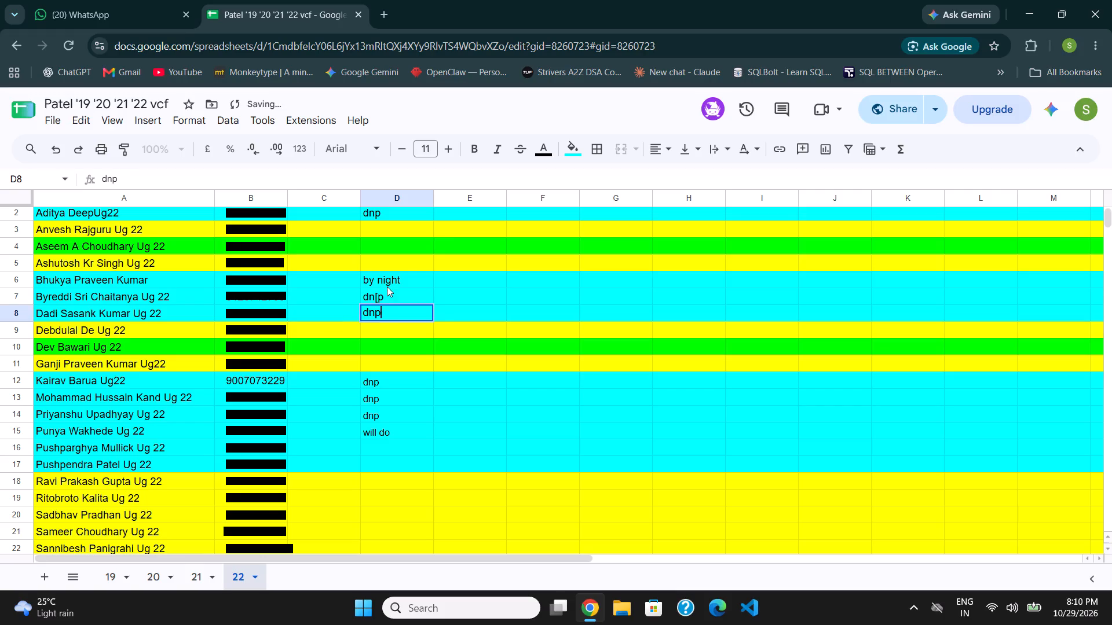
left_click(387, 286)
left_click(381, 299)
type("dnp")
key("Return")
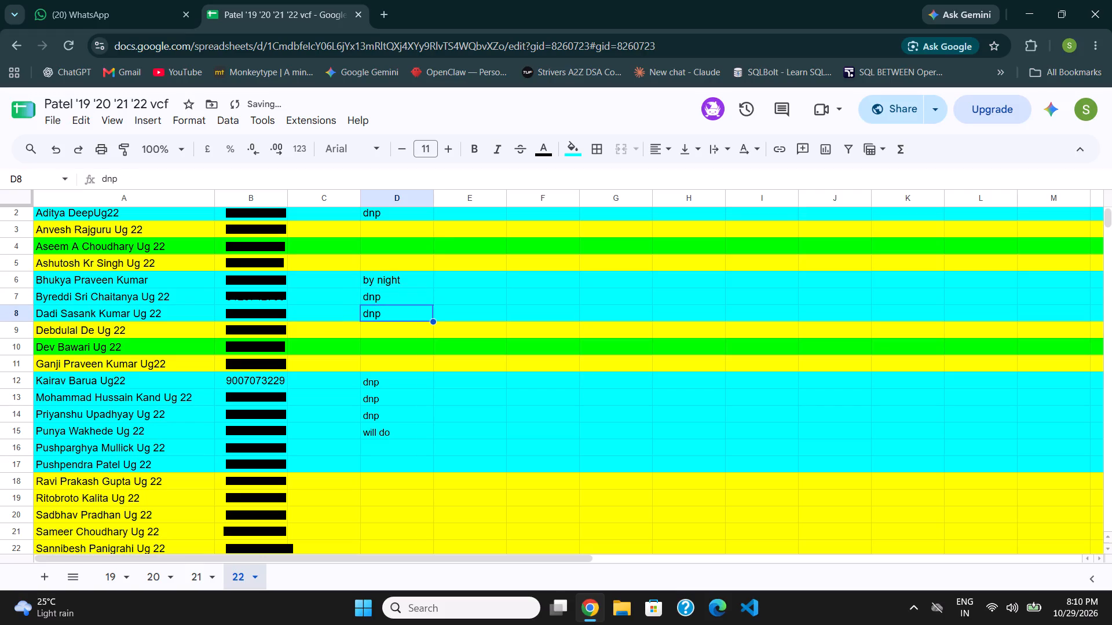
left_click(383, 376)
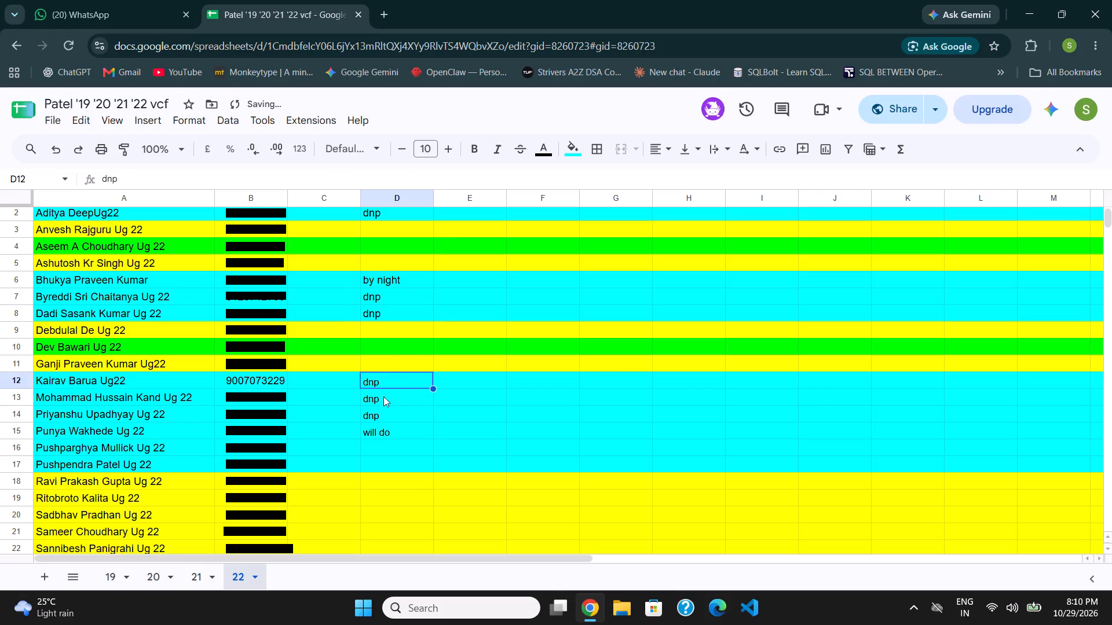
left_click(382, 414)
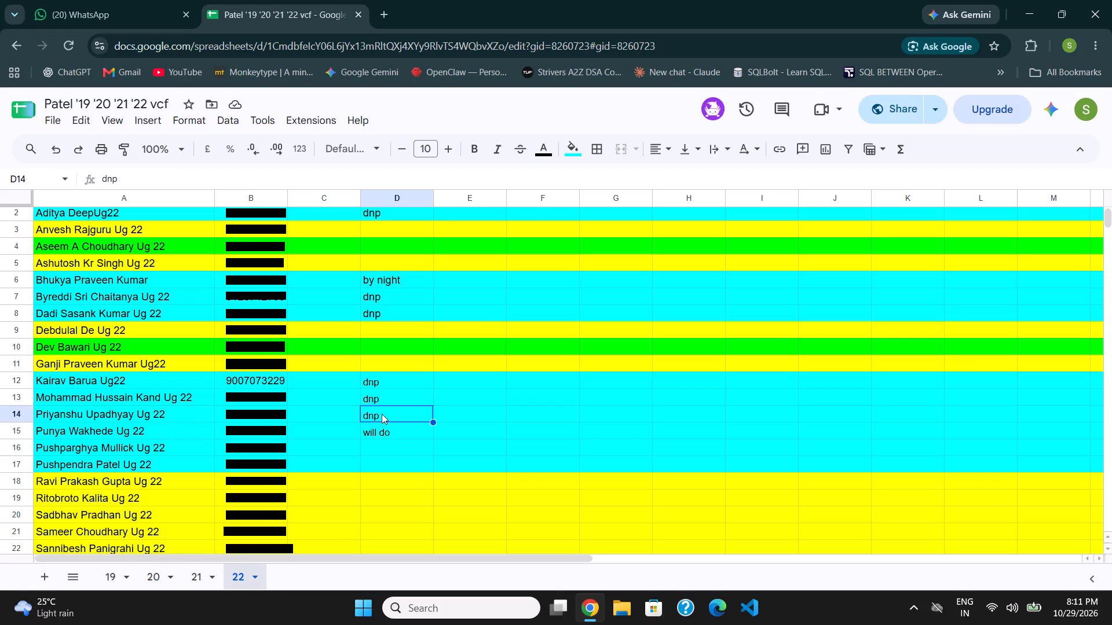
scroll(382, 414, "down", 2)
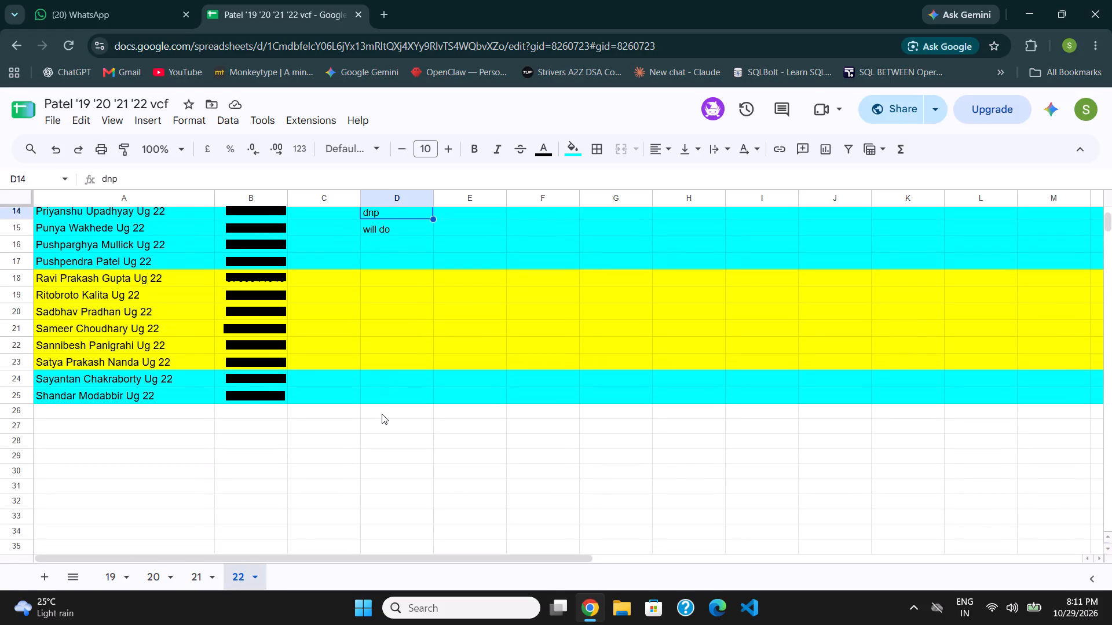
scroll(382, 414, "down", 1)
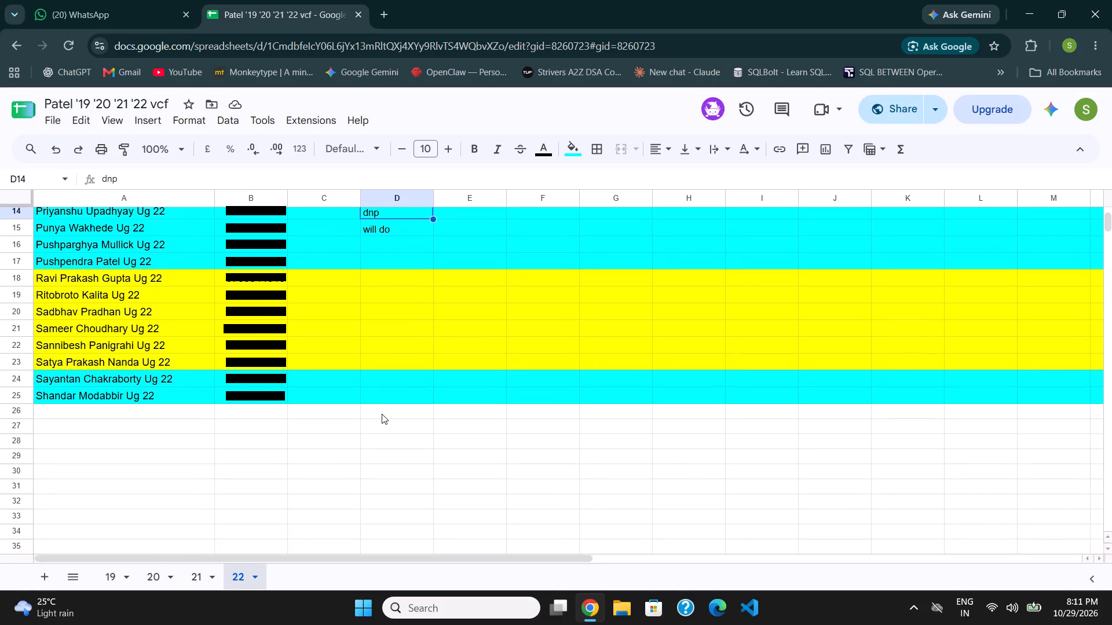
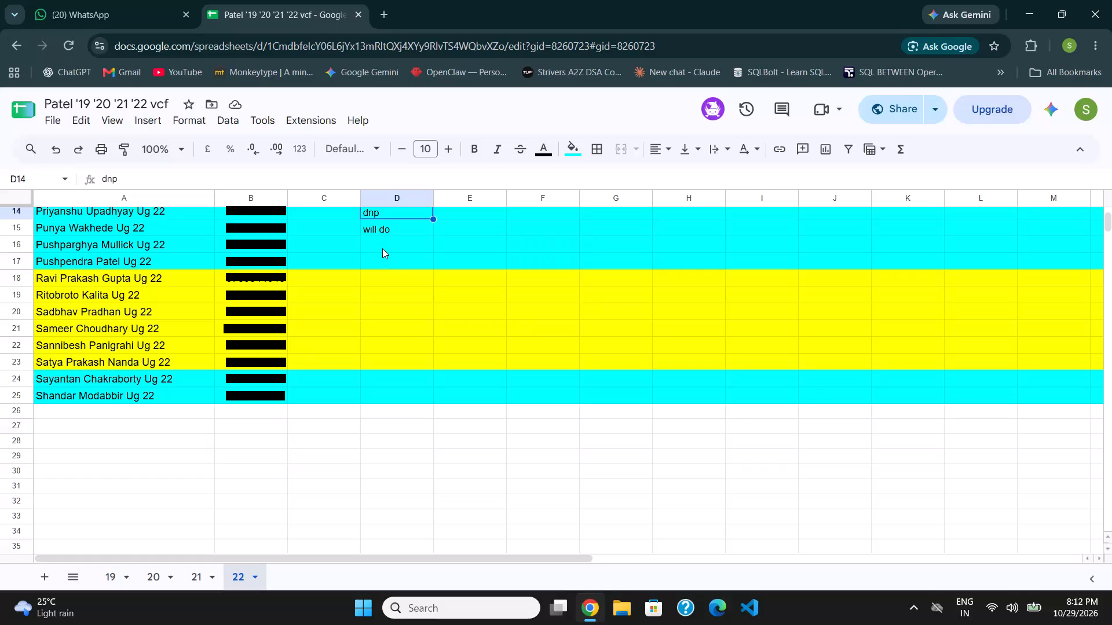
Enter the call note "dnp" in column D for the contact in row 16 of sheet 22.
left_click(383, 247)
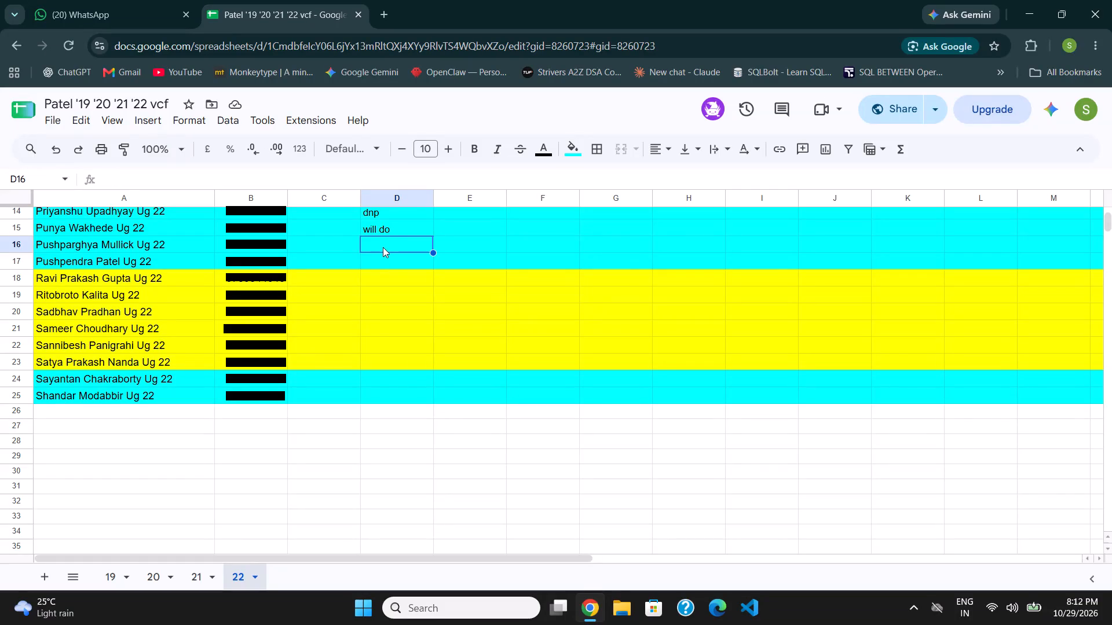
type("dnp")
key("Return")
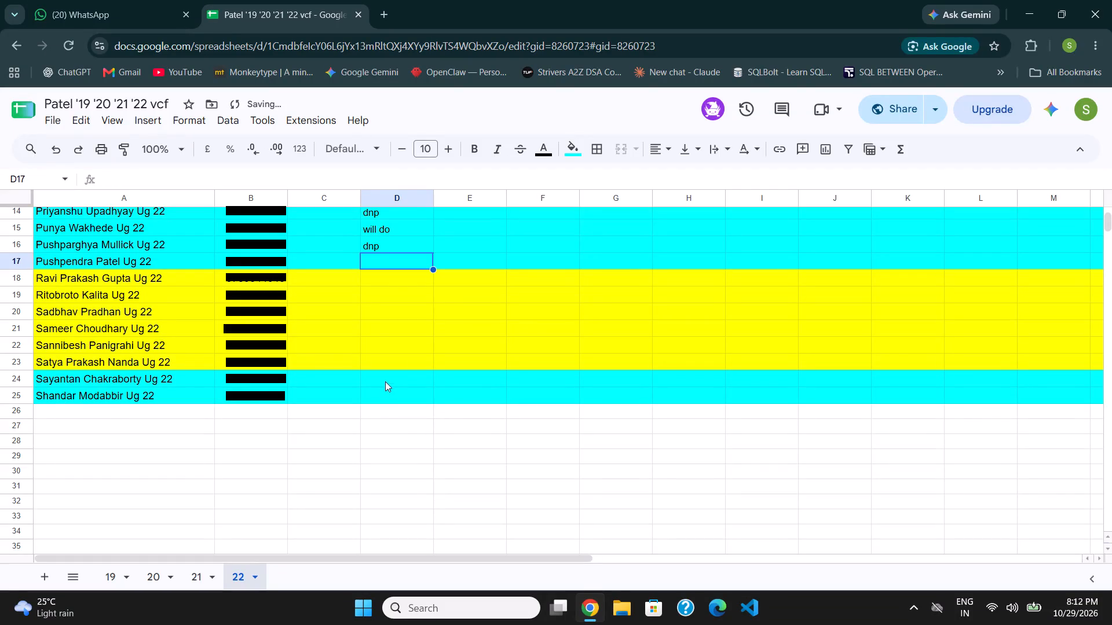
Look through the contact rows and call notes on sheets 20, 19 and 21.
left_click(377, 398)
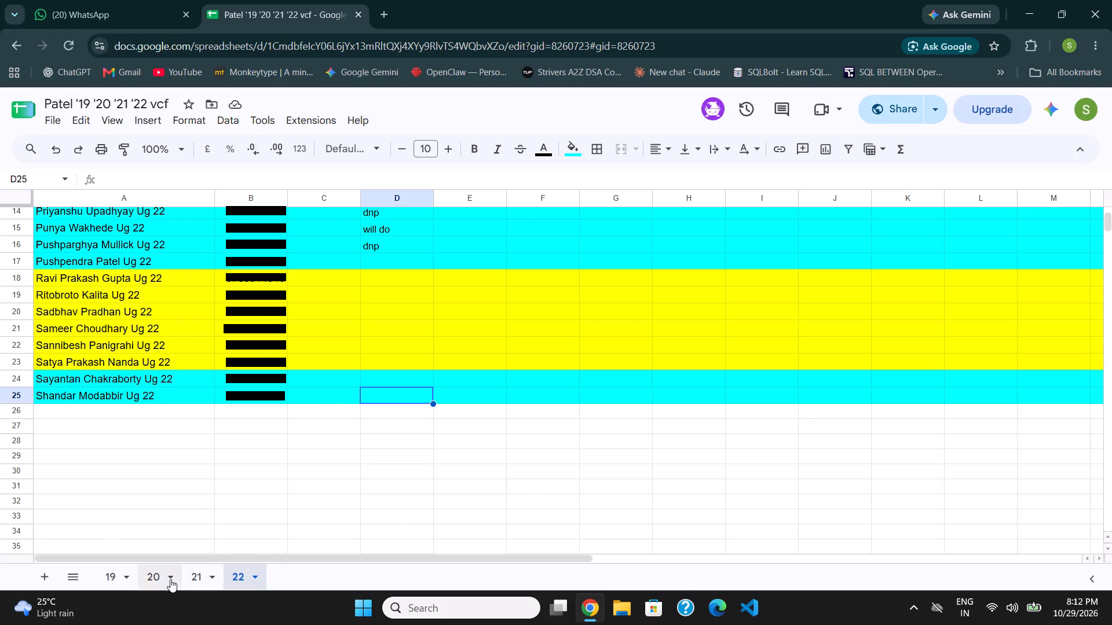
left_click(155, 580)
scroll(208, 455, "up", 13)
scroll(208, 455, "down", 1)
left_click(128, 584)
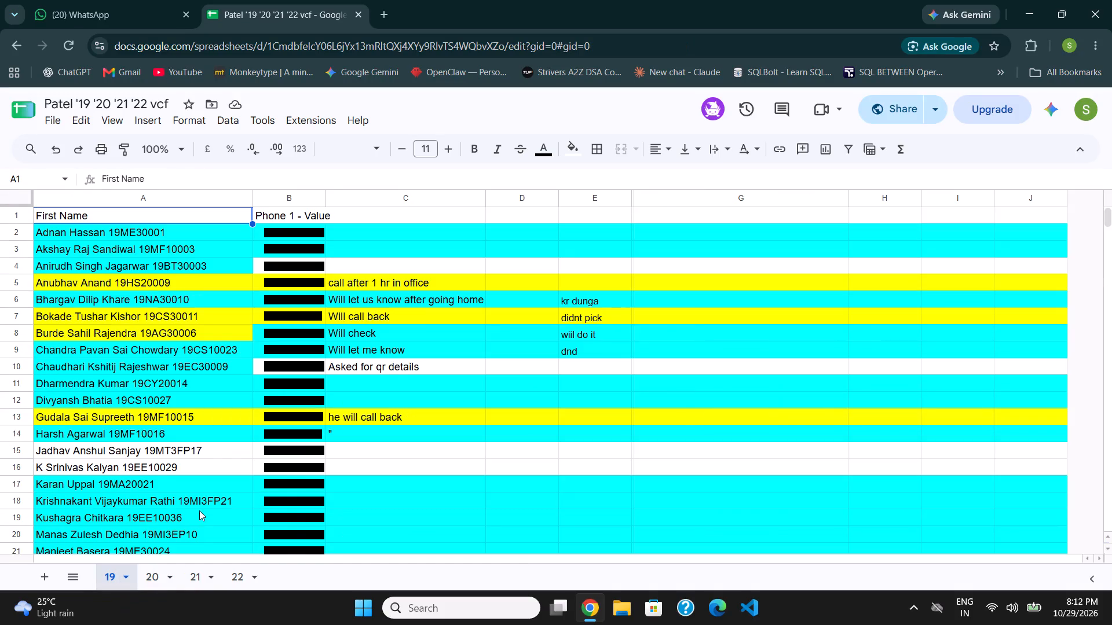
scroll(199, 510, "left", 1)
left_click(196, 583)
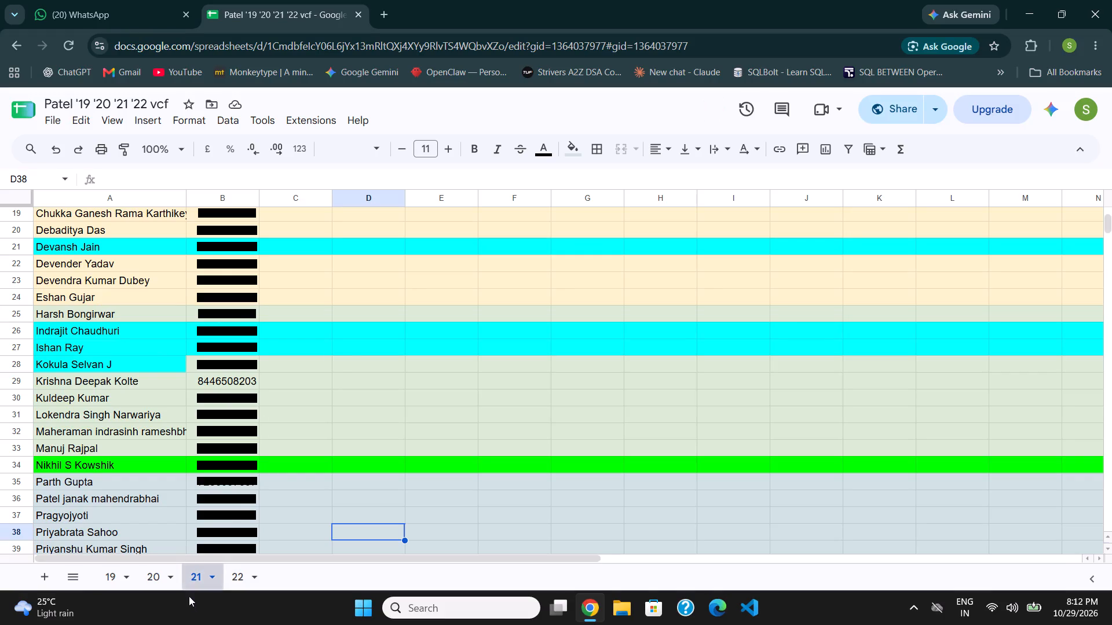
Enter the call note "didnt pick" in column D for the contact in row 17 of sheet 22.
left_click(233, 583)
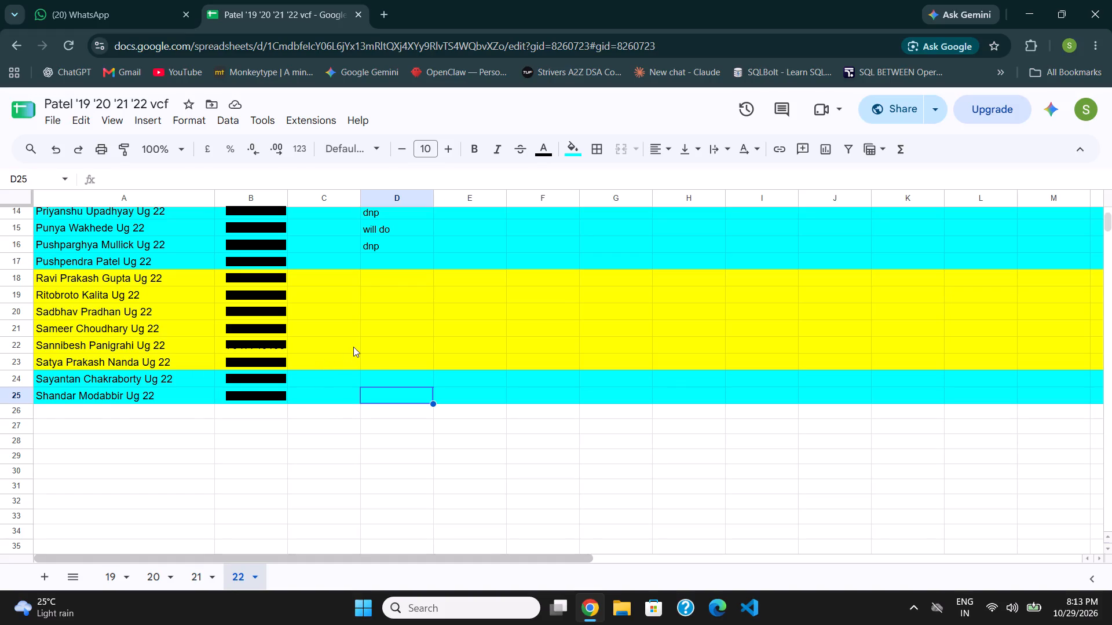
scroll(374, 352, "up", 1)
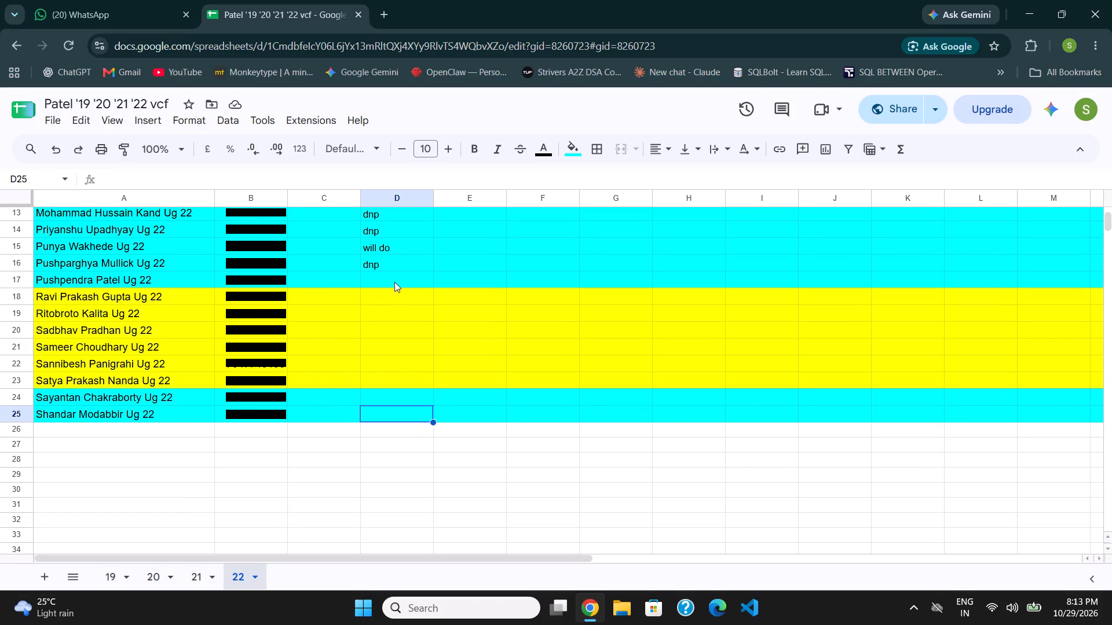
left_click(395, 282)
type("din")
key("d")
key("BackSpace")
key("BackSpace")
type("dnt pick")
key("space")
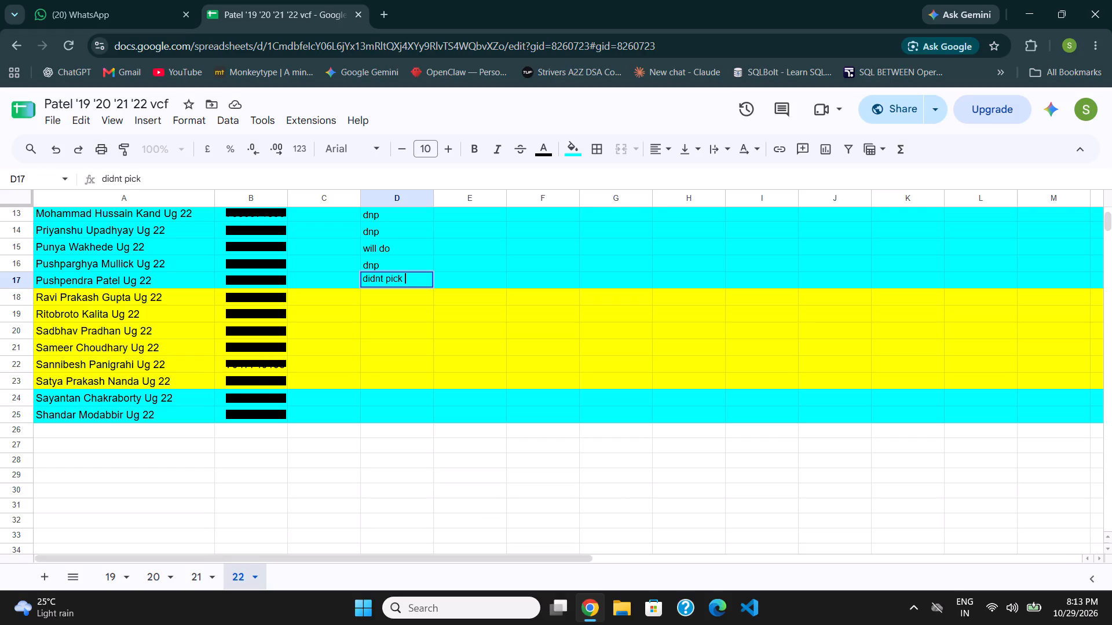
left_click(403, 293)
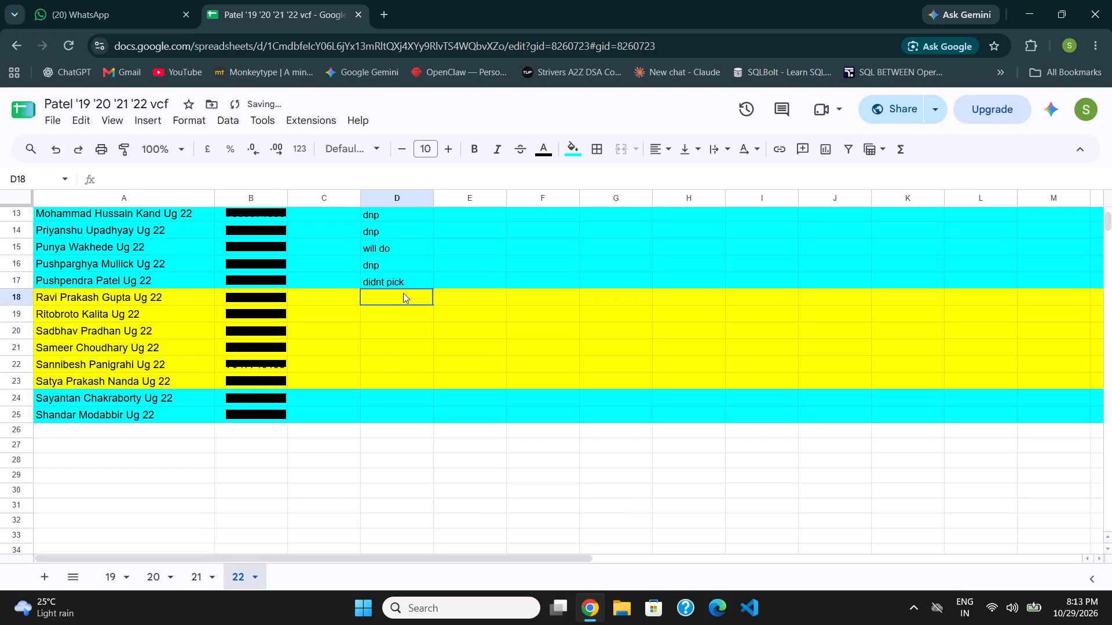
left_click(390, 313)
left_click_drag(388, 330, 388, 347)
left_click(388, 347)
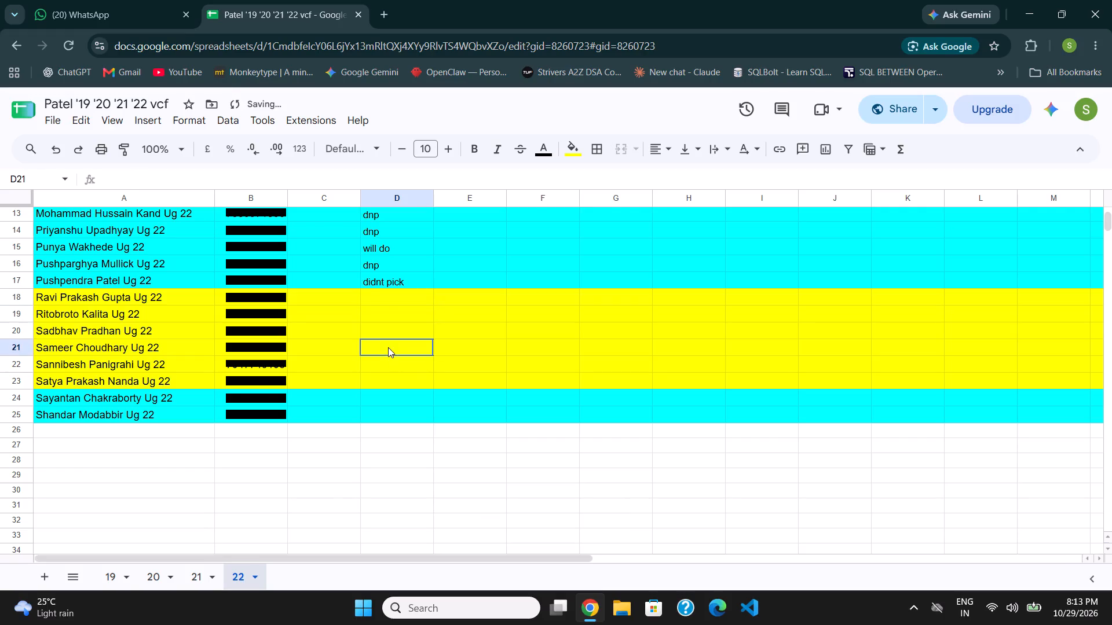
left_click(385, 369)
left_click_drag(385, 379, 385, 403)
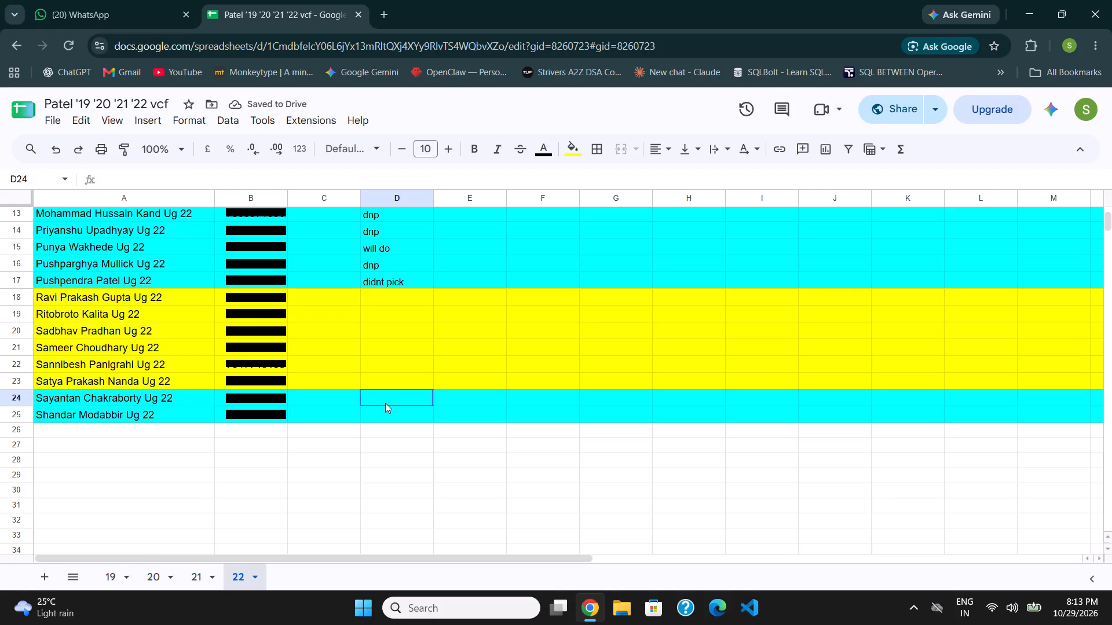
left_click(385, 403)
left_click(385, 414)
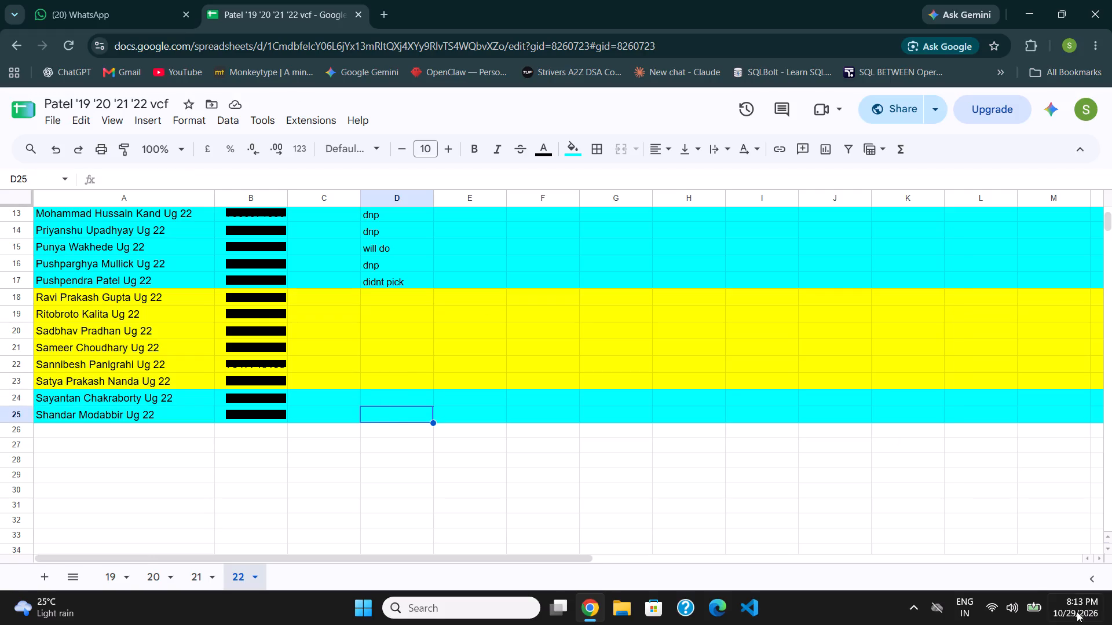
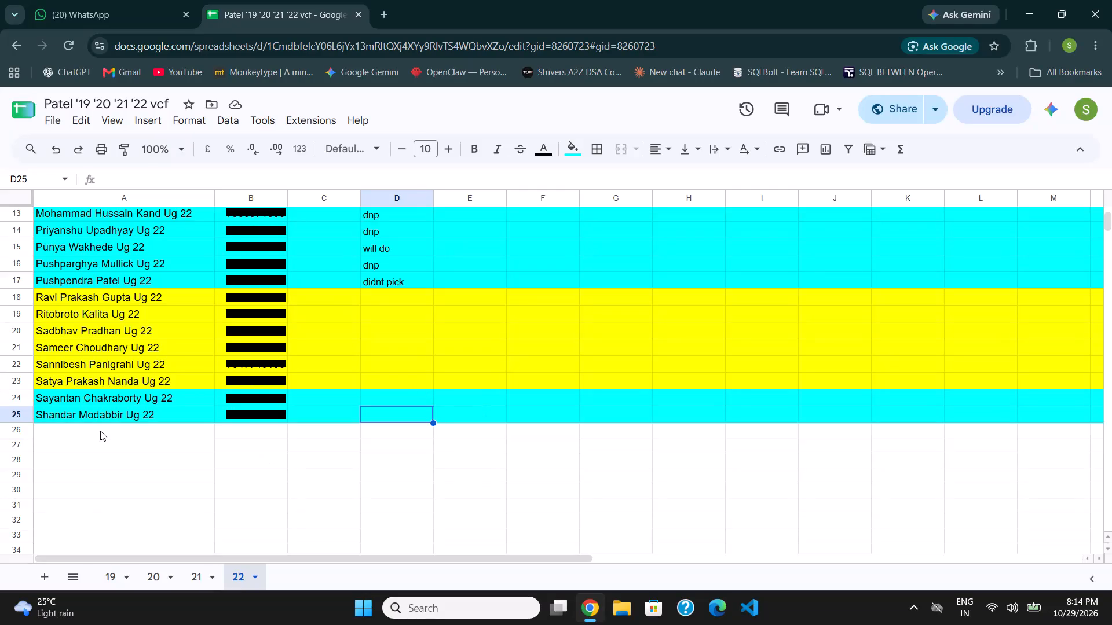
Fill the contact row 25 on sheet 22 with red.
left_click(12, 413)
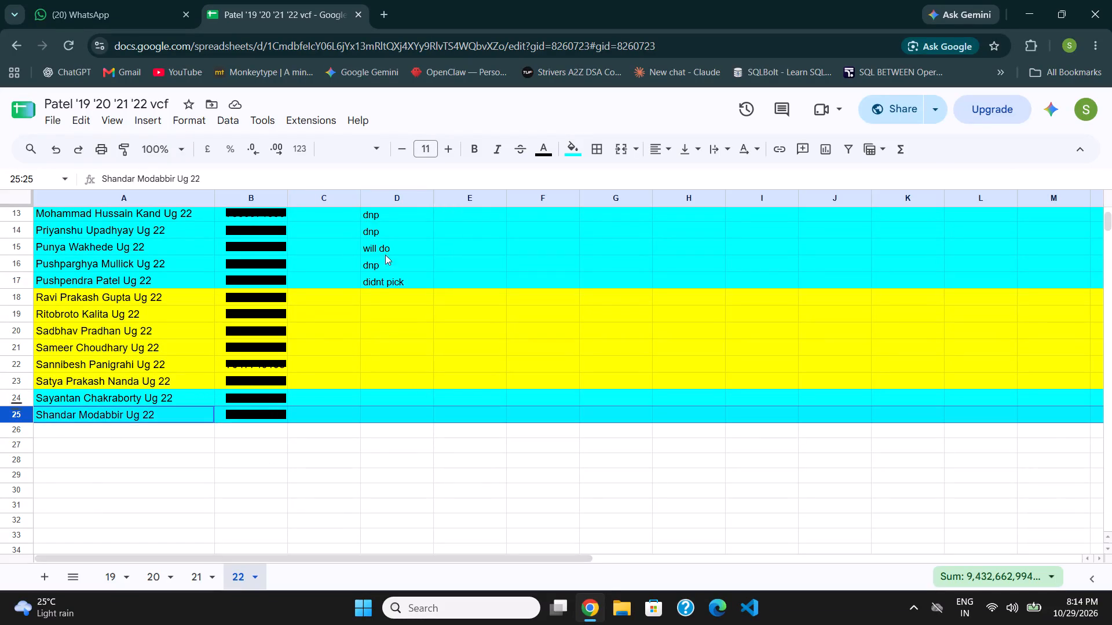
left_click(568, 153)
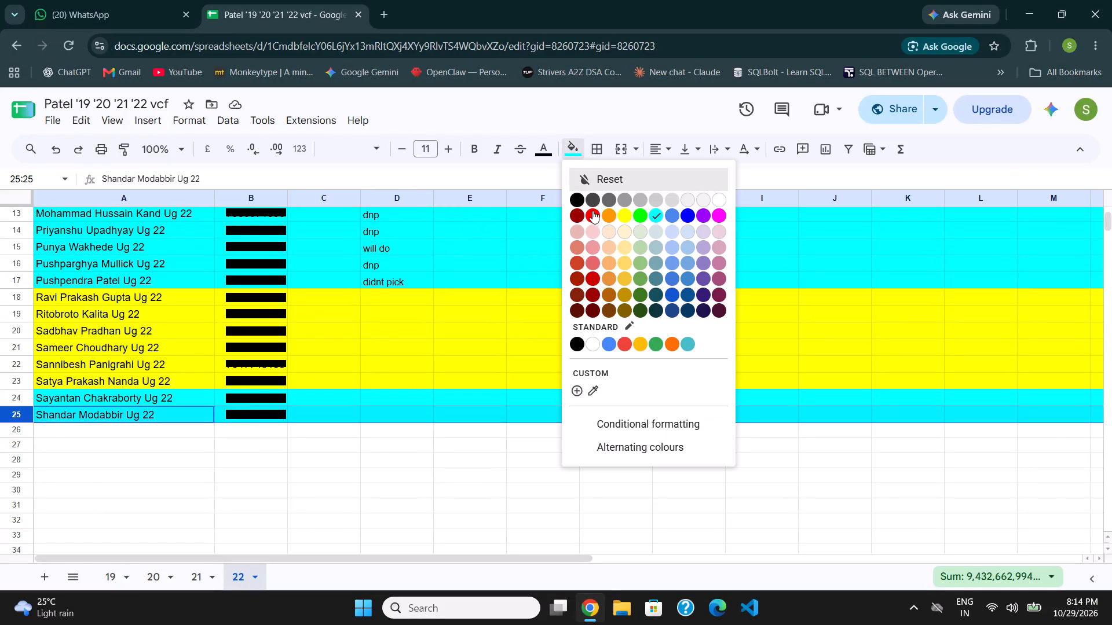
left_click(592, 211)
left_click(276, 436)
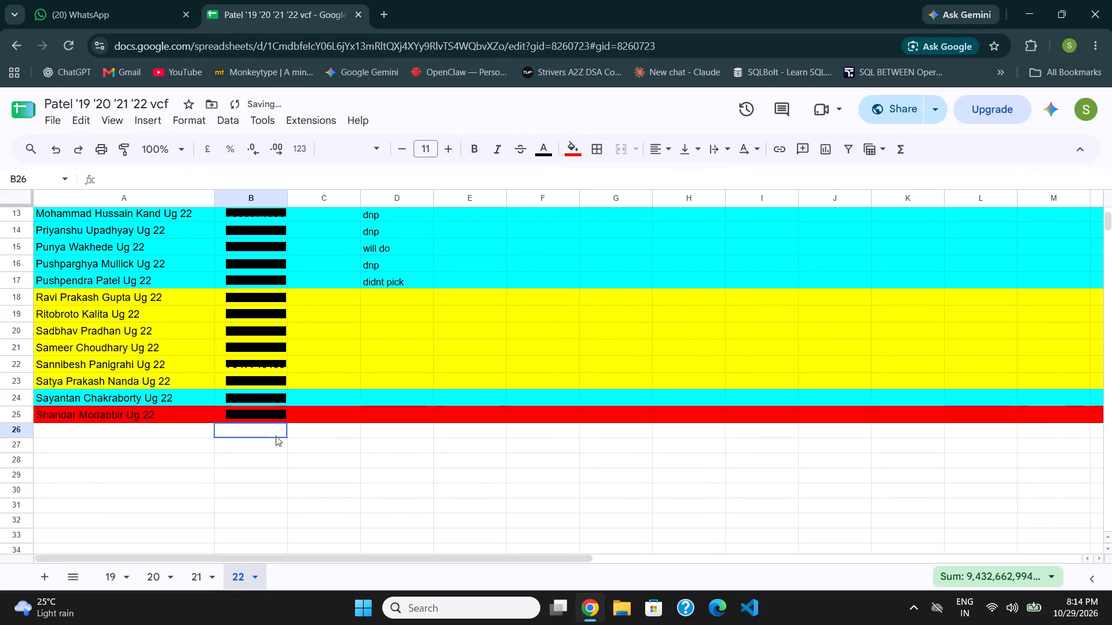
Look through the contact rows and call notes on sheet 22.
left_click(124, 441)
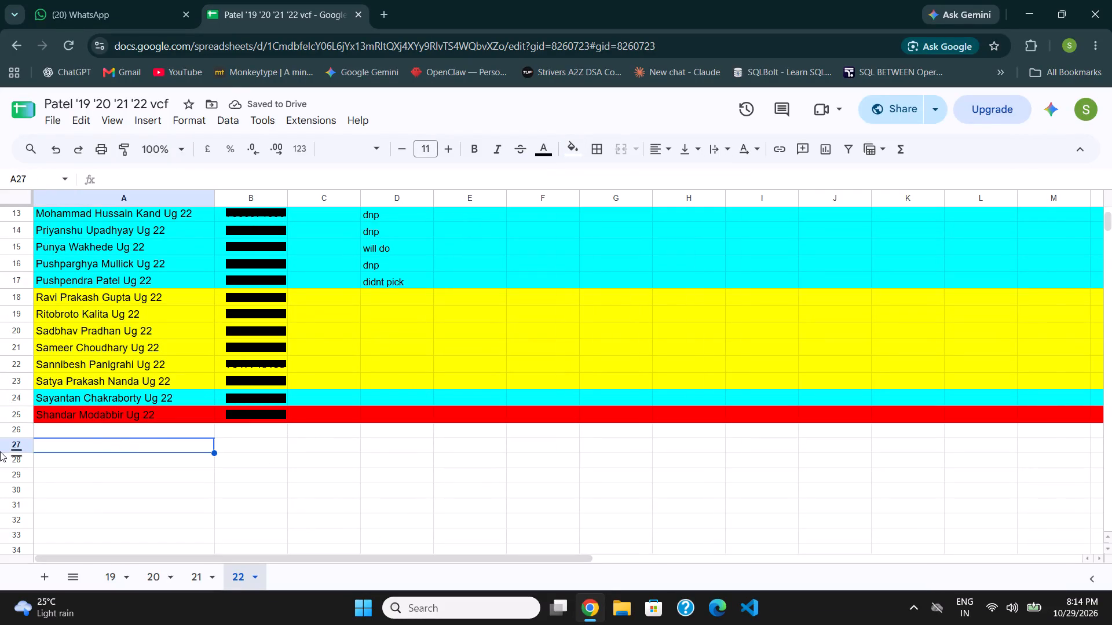
scroll(318, 416, "up", 5)
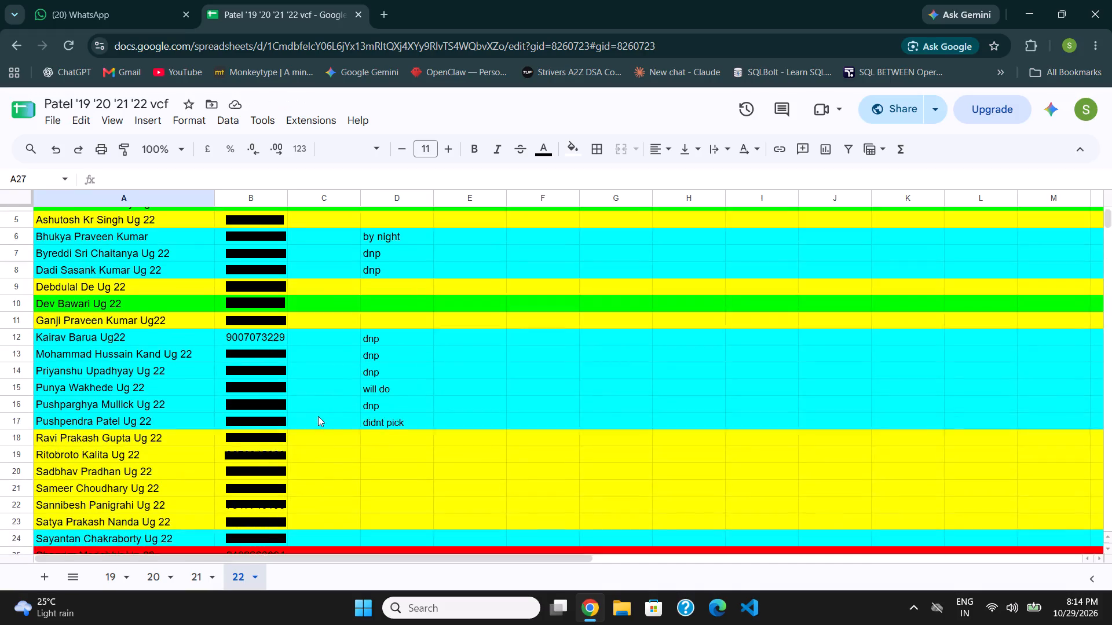
scroll(318, 416, "up", 5)
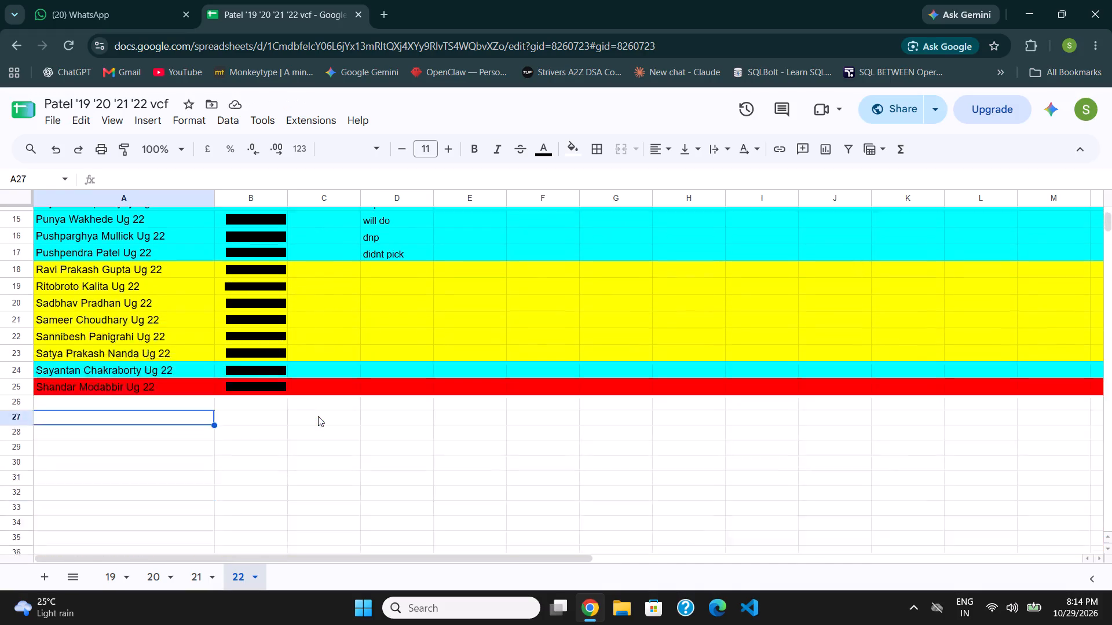
scroll(318, 416, "up", 1)
scroll(318, 416, "down", 1)
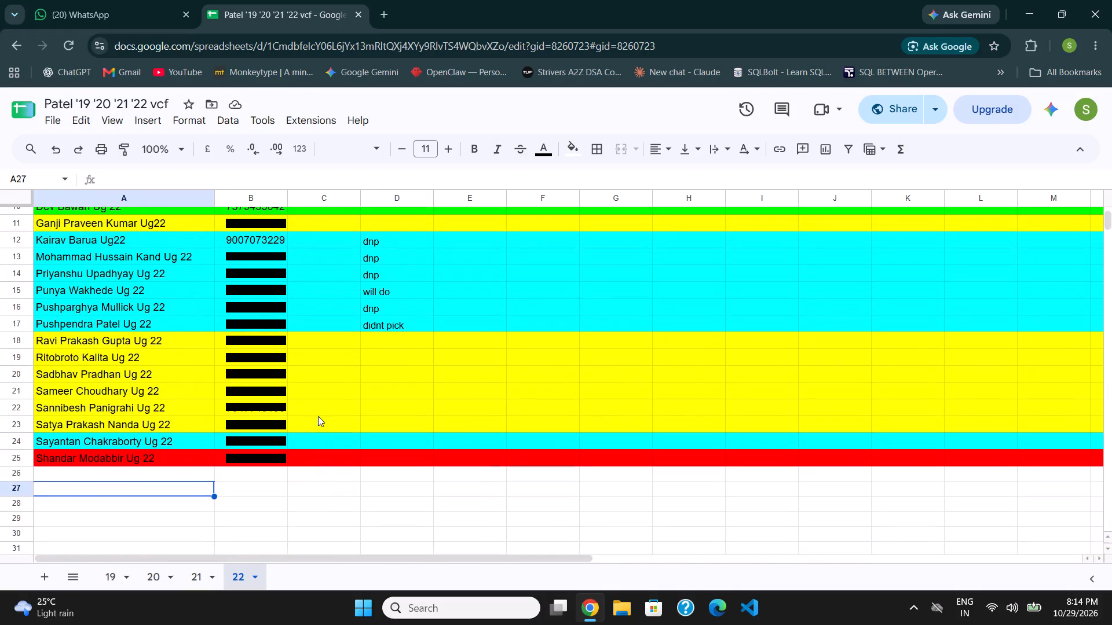
scroll(318, 416, "down", 1)
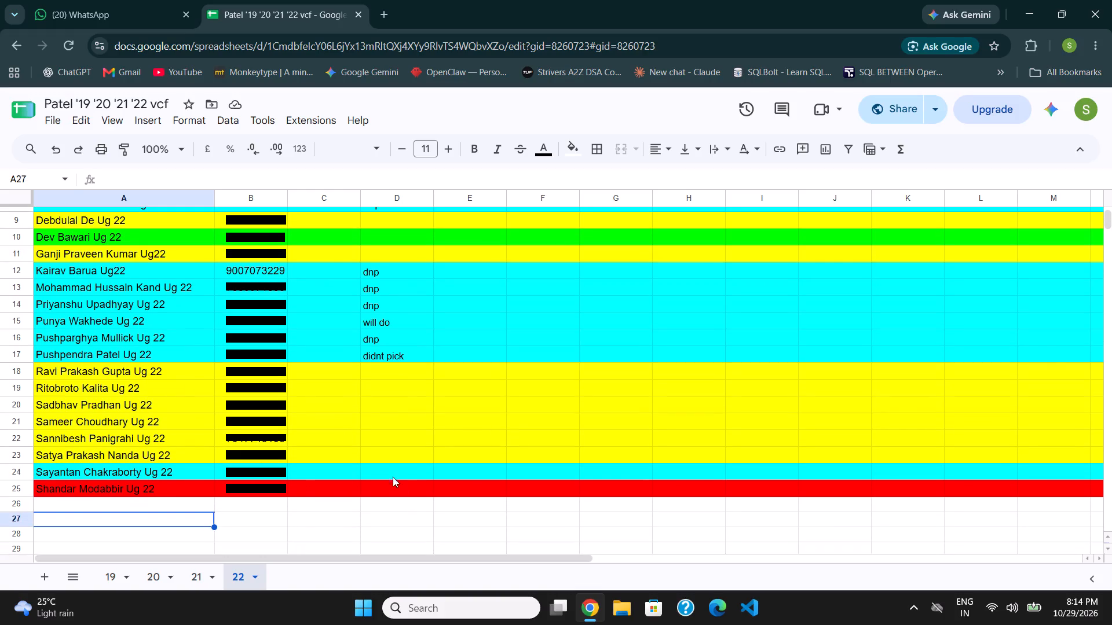
left_click(381, 468)
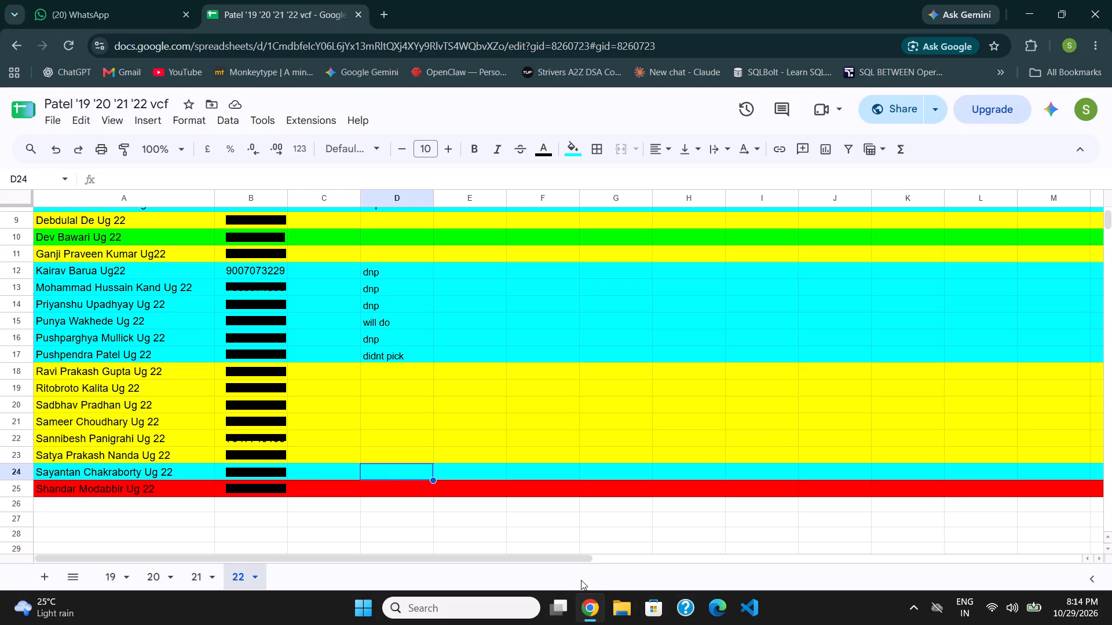
Fill row 61, just below the last contact on sheet 19, with white to clear the stray cyan cell.
left_click(120, 586)
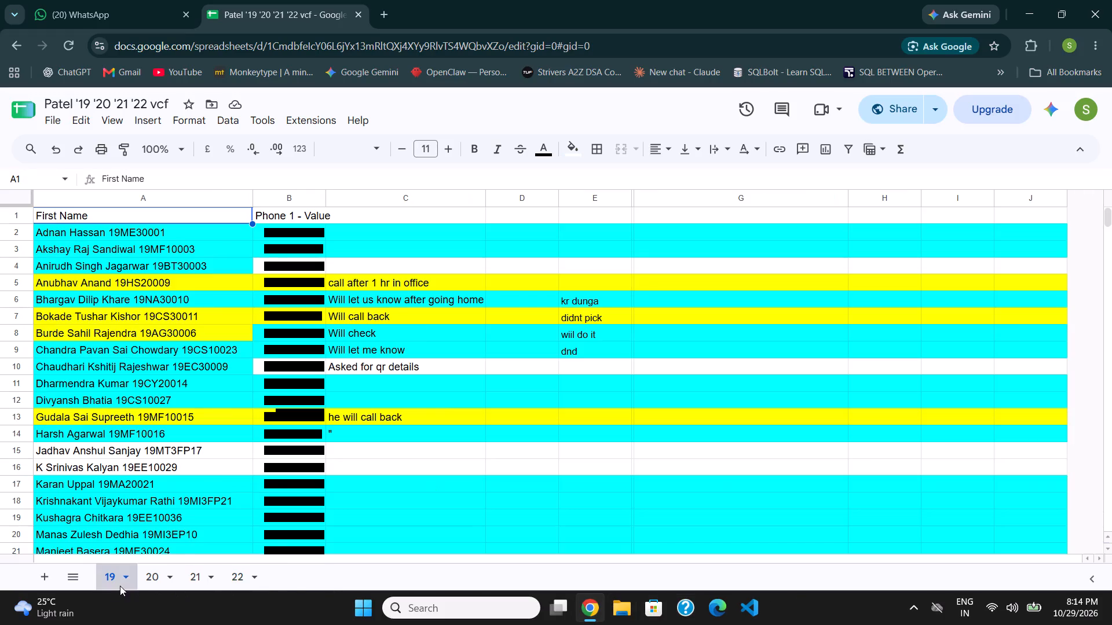
scroll(229, 413, "down", 9)
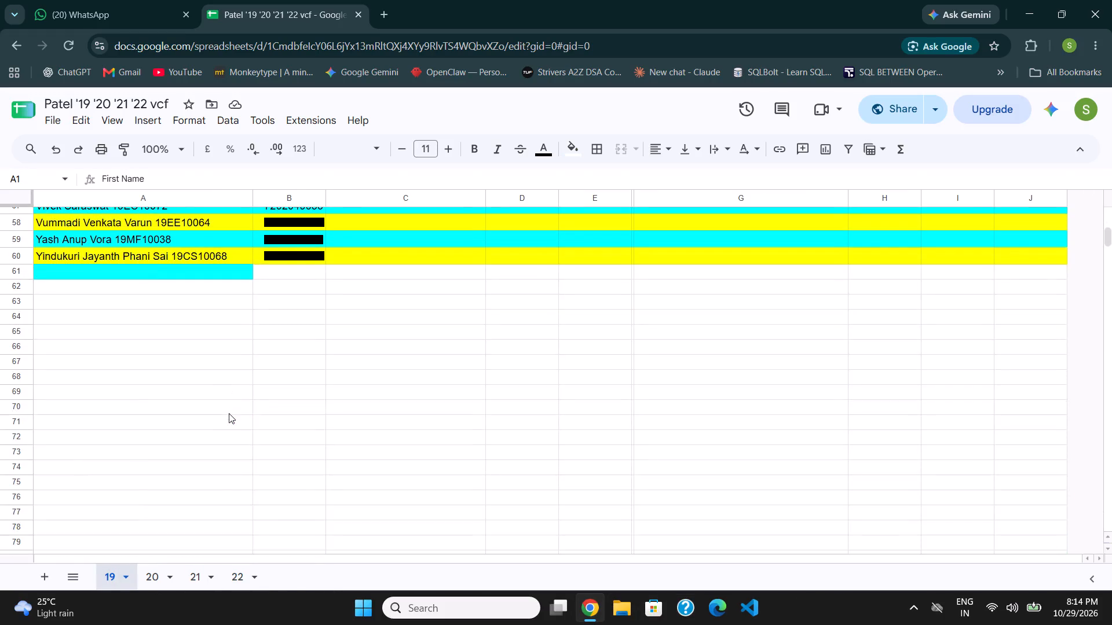
scroll(229, 413, "up", 2)
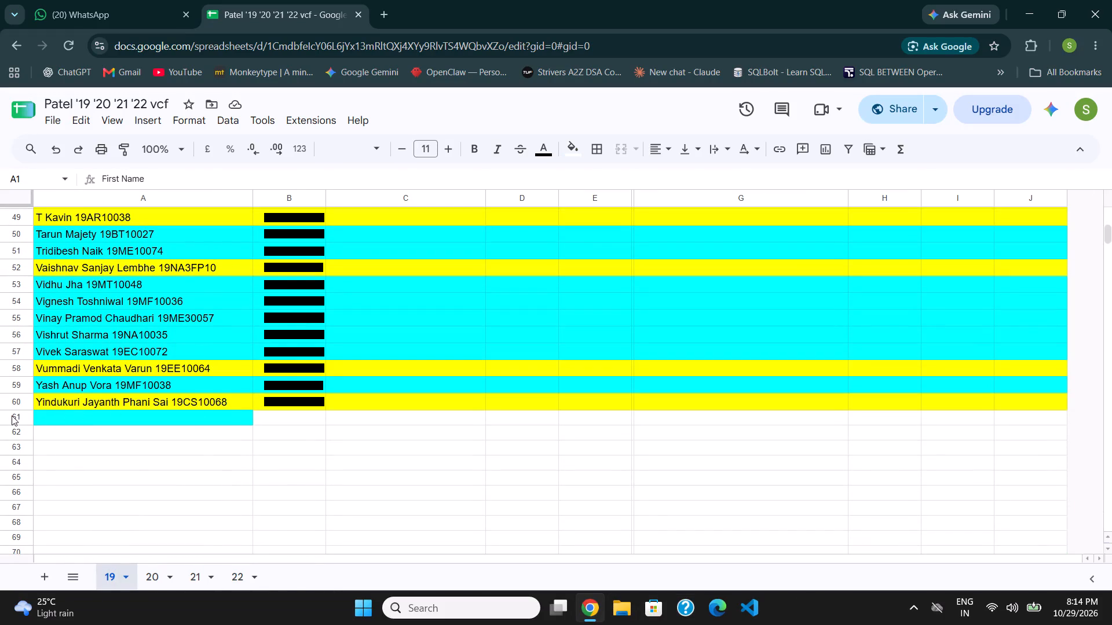
left_click(12, 416)
left_click(568, 144)
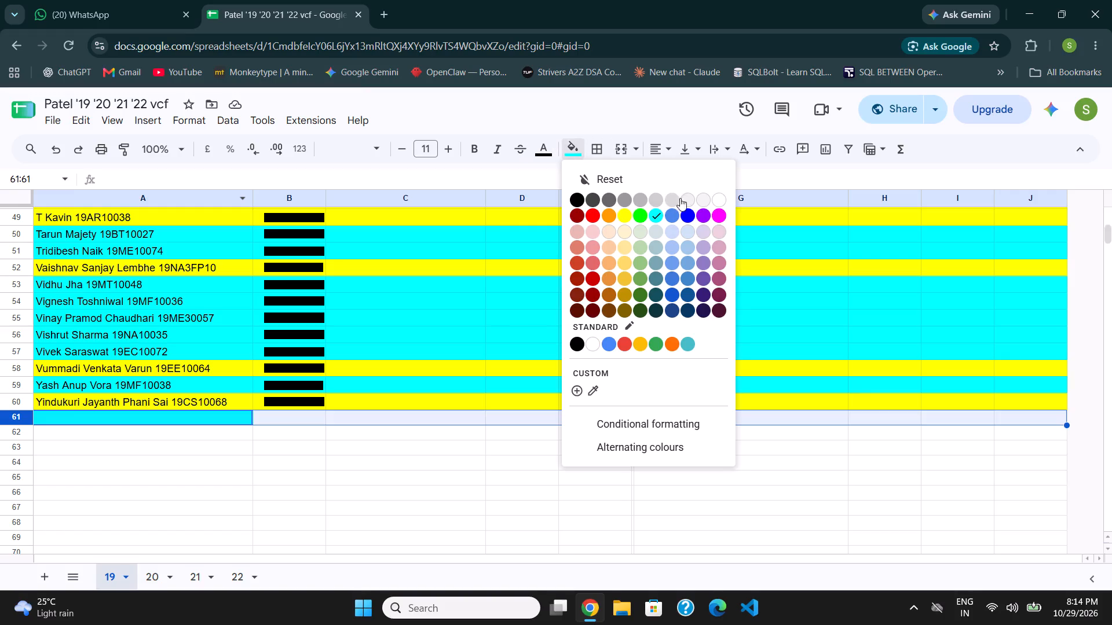
left_click(723, 198)
left_click(287, 521)
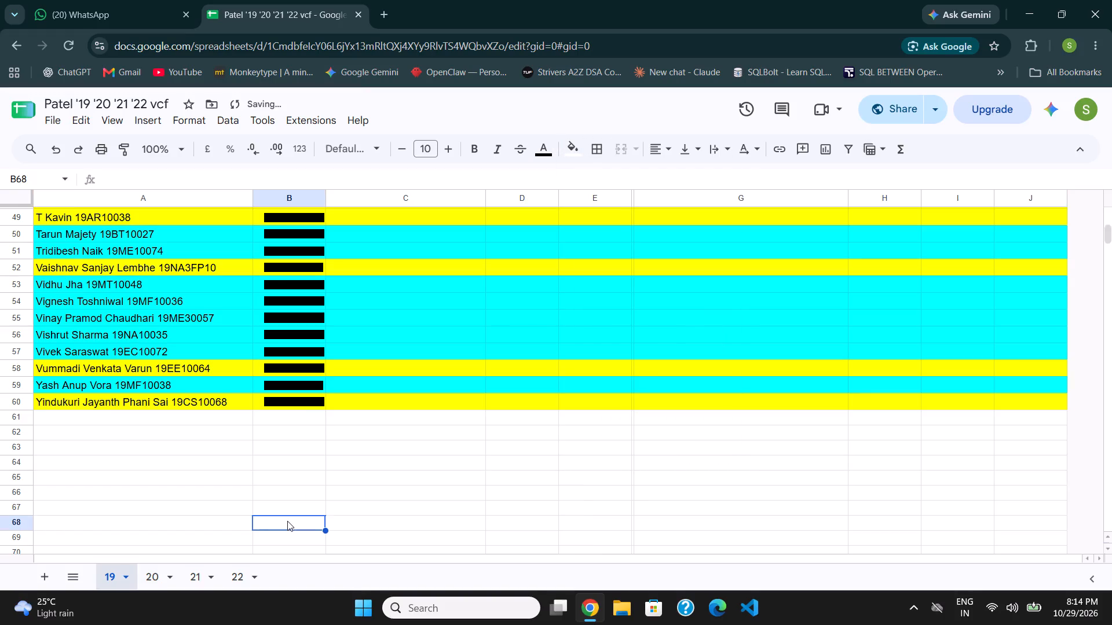
Look through the contact rows, fill colours and call notes on sheets 20, 22 and 21.
left_click(157, 576)
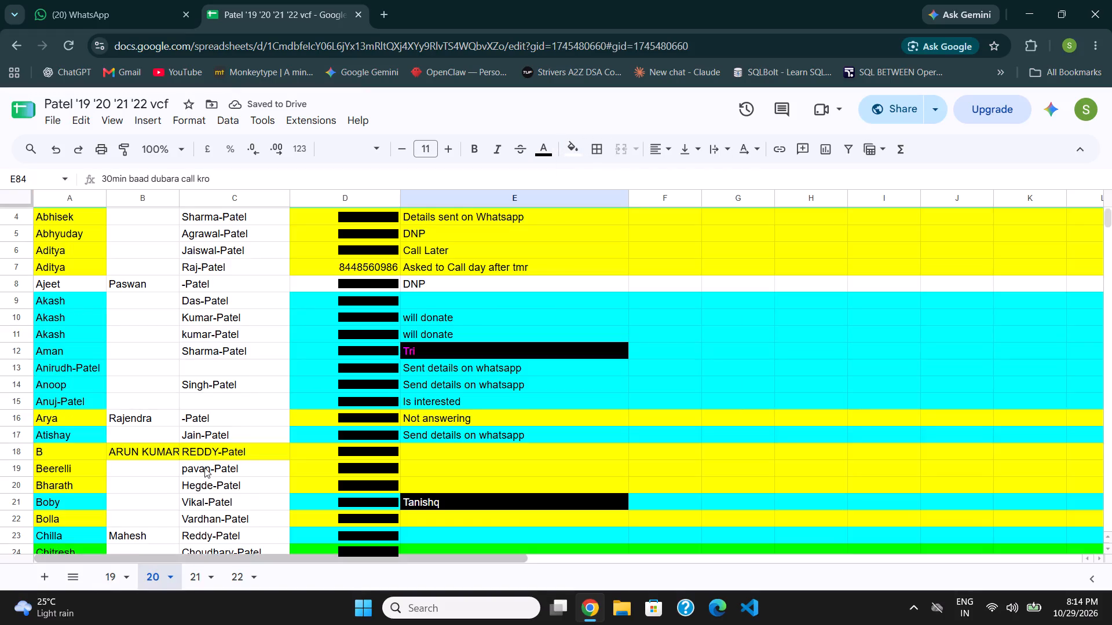
scroll(204, 468, "down", 4)
left_click(233, 572)
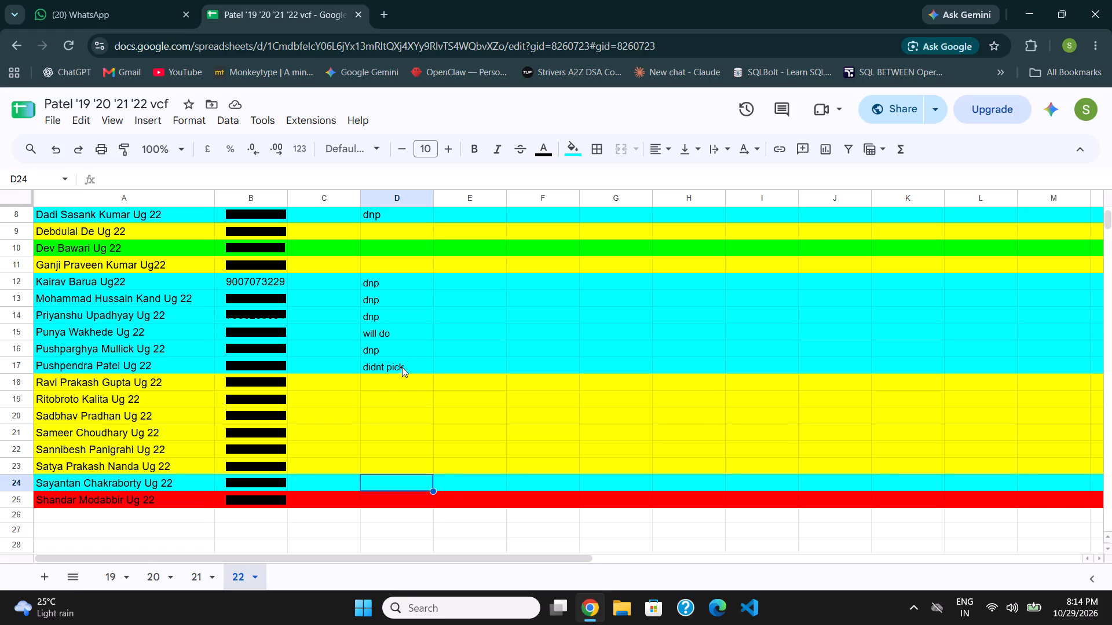
left_click(90, 372)
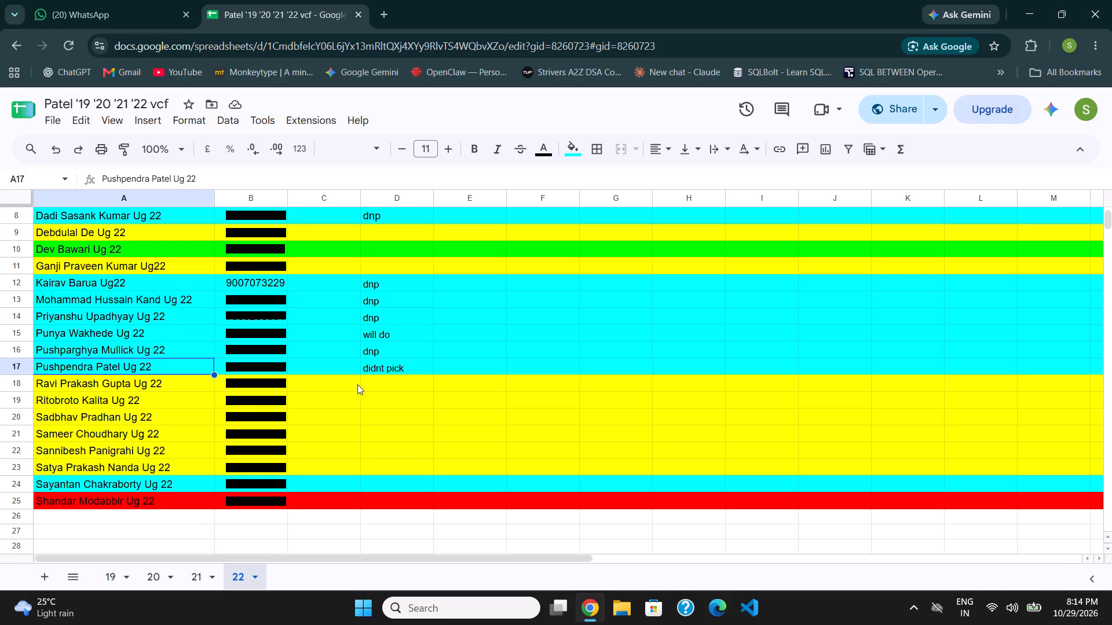
left_click(385, 387)
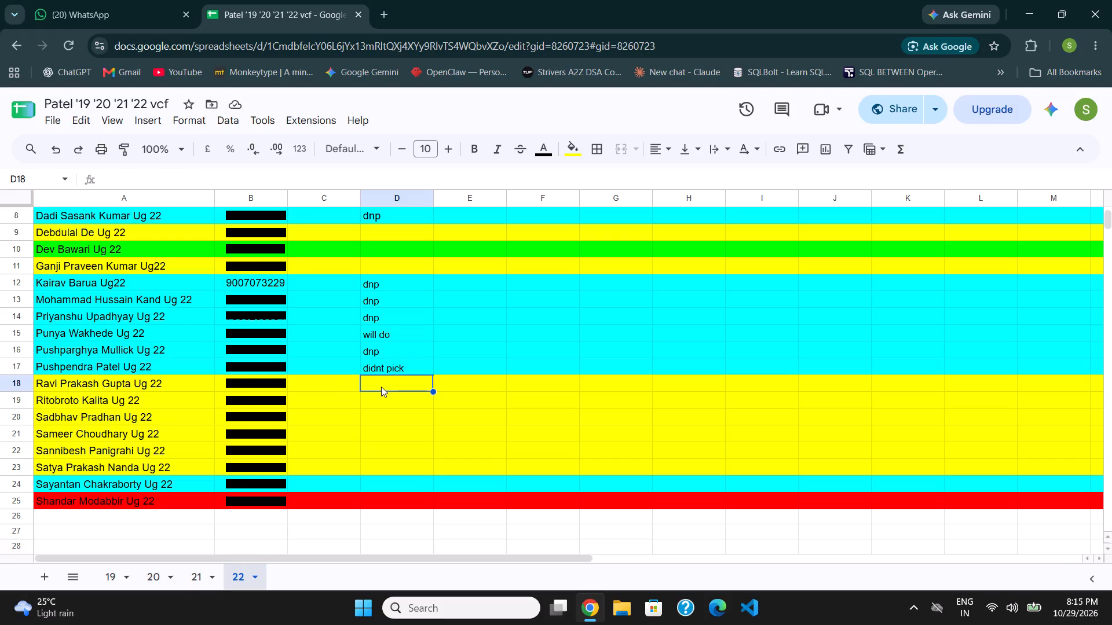
scroll(381, 387, "up", 3)
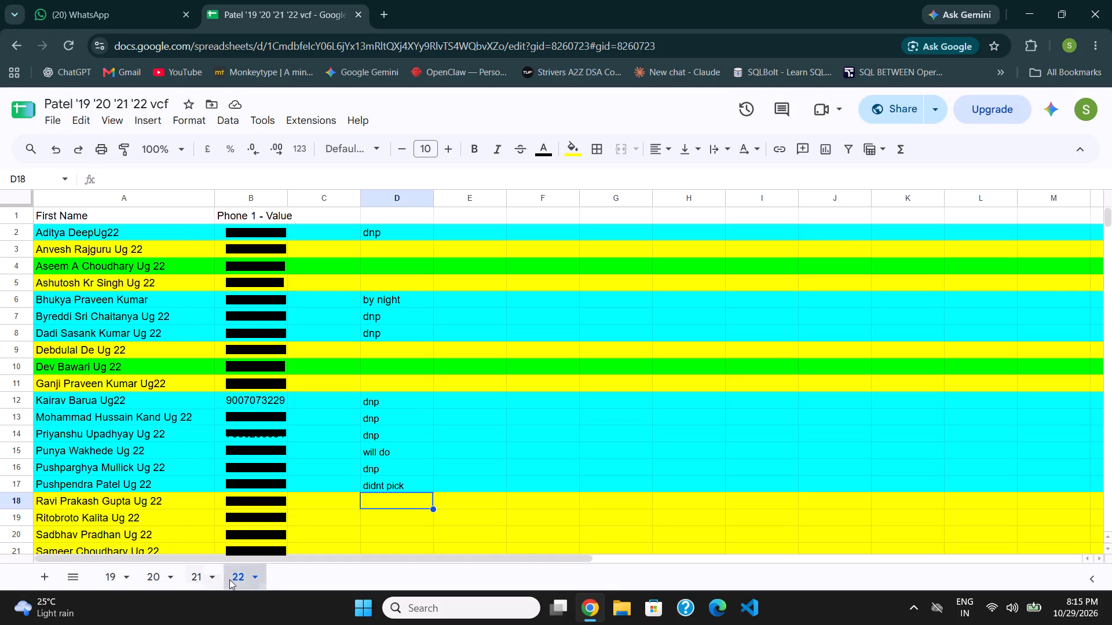
left_click(185, 584)
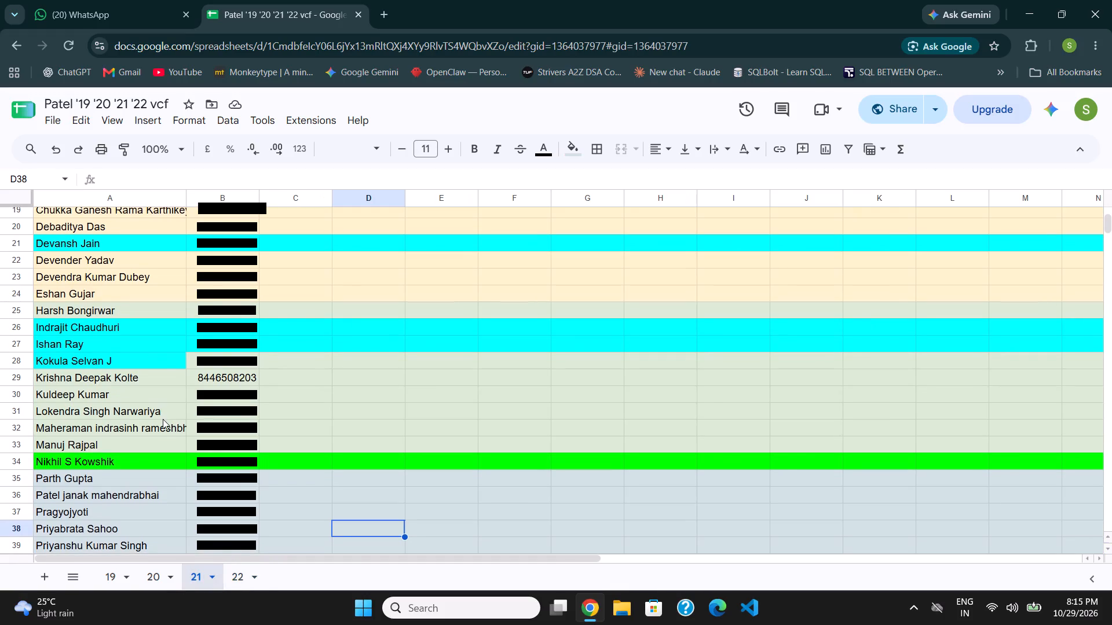
scroll(137, 417, "up", 1)
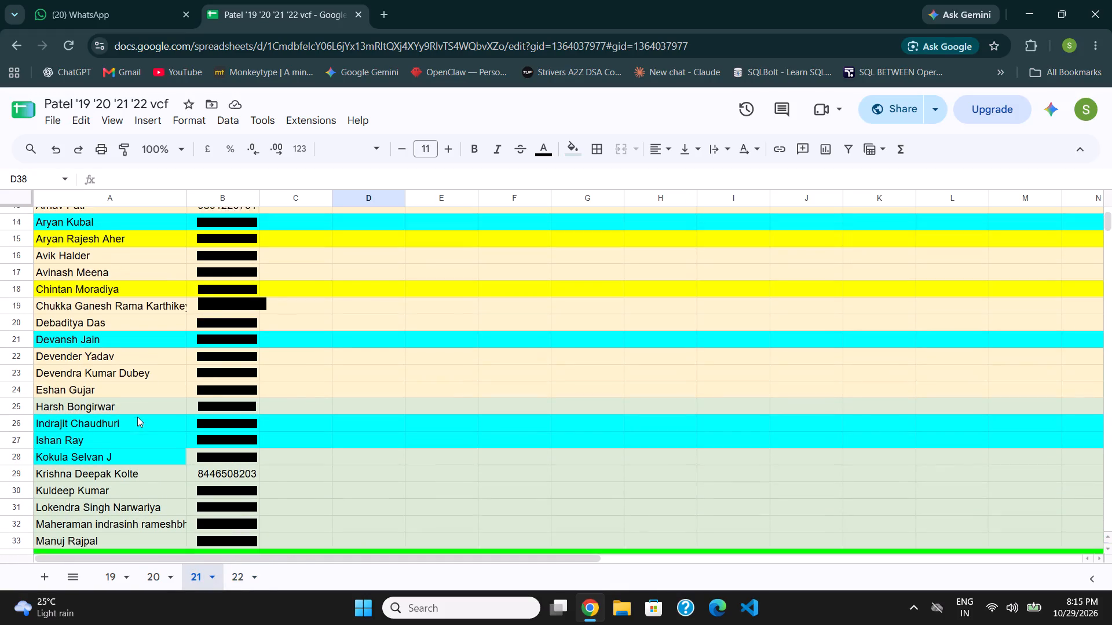
scroll(137, 417, "up", 4)
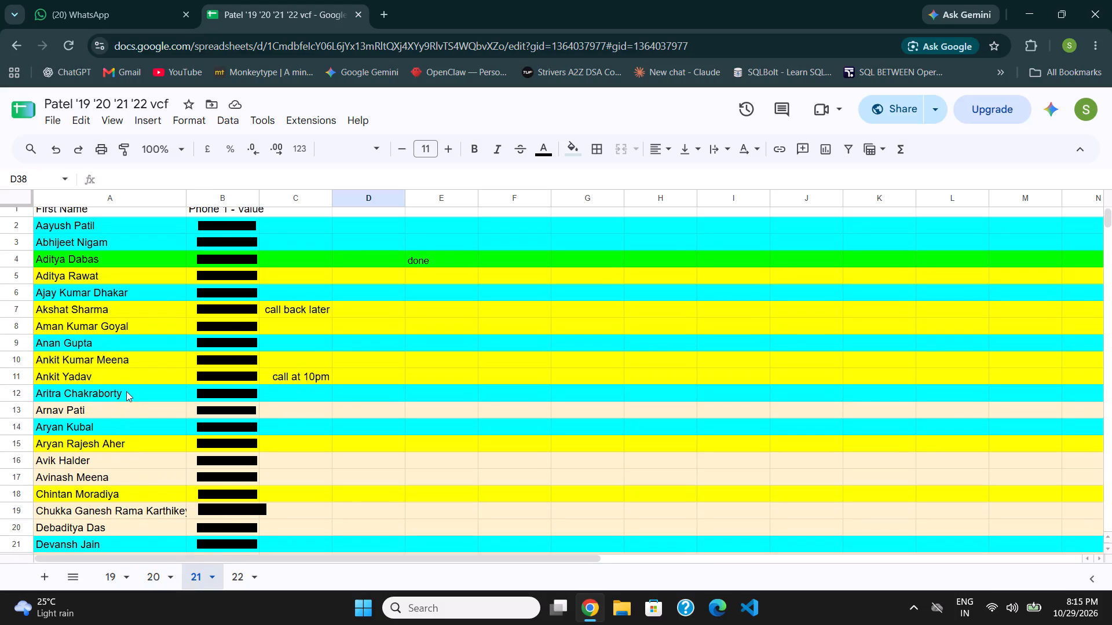
scroll(126, 391, "up", 2)
scroll(126, 391, "down", 7)
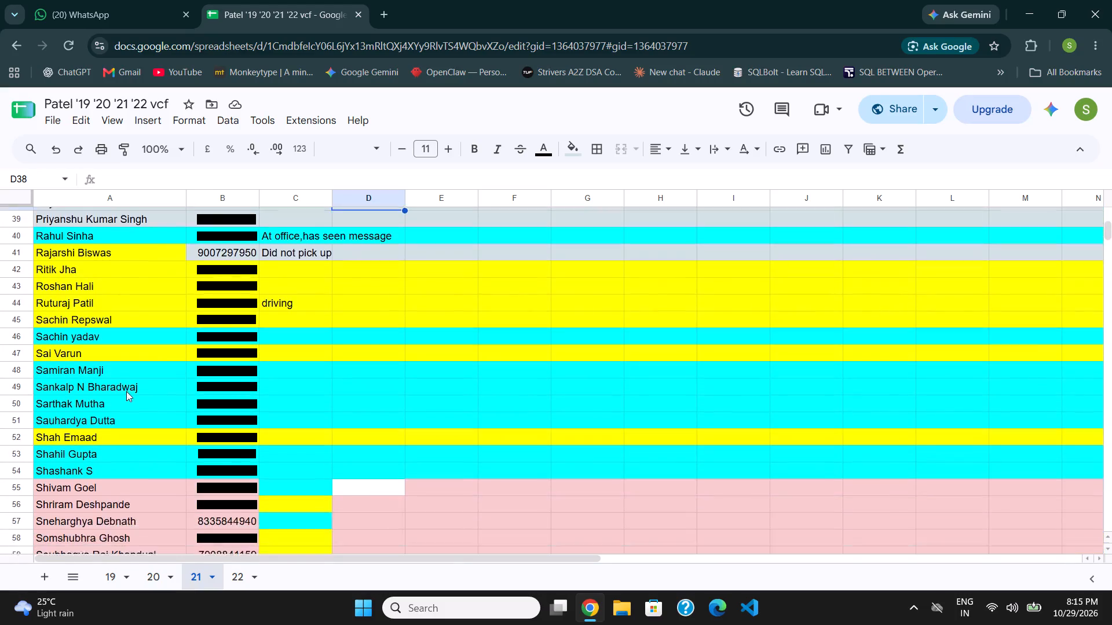
scroll(126, 391, "down", 6)
scroll(126, 391, "up", 7)
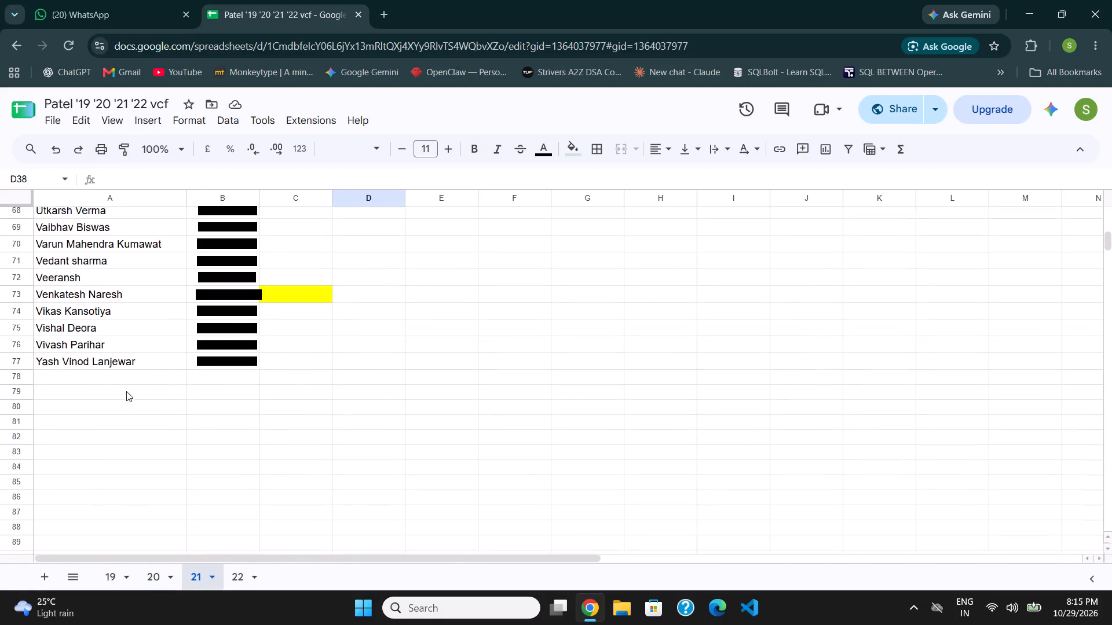
scroll(126, 391, "up", 2)
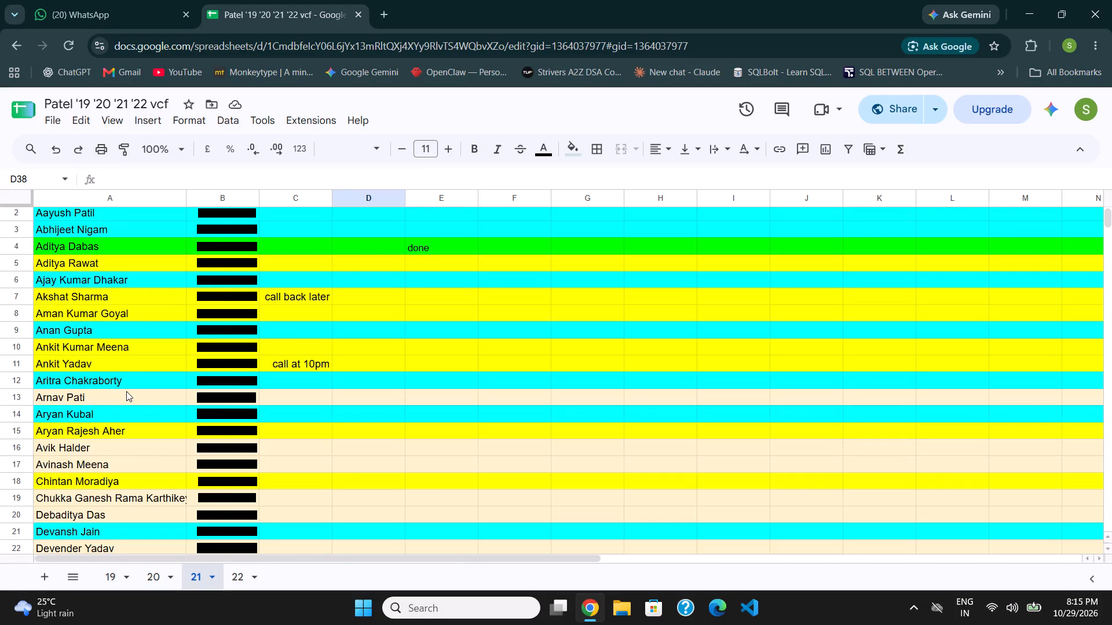
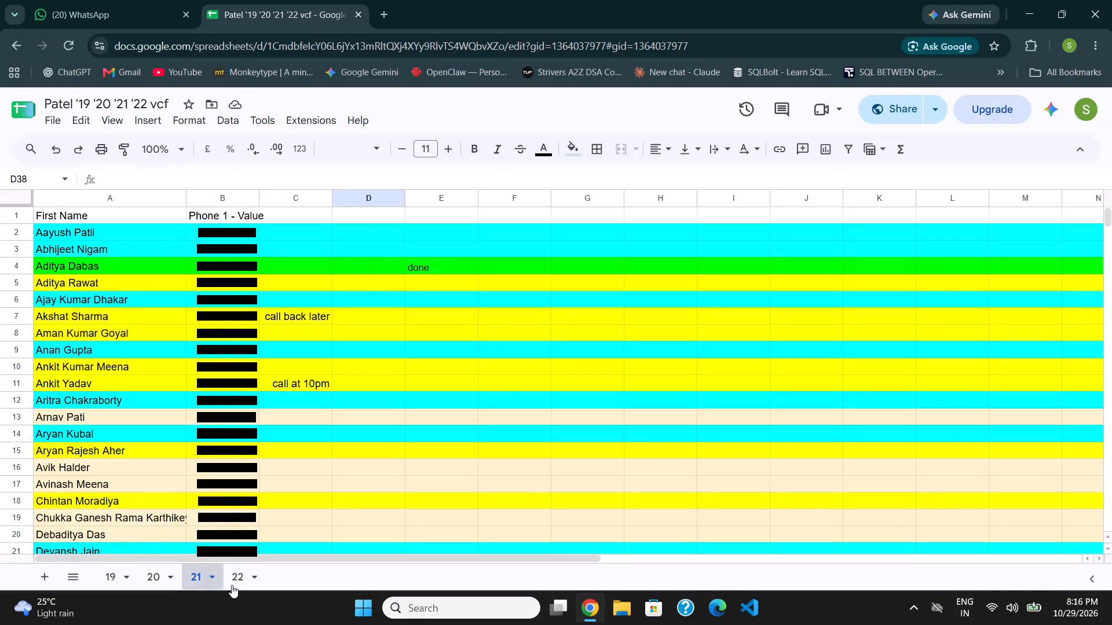
Search sheets 22 and 21 for "indrajit" and go to the matching contact row.
left_click(240, 586)
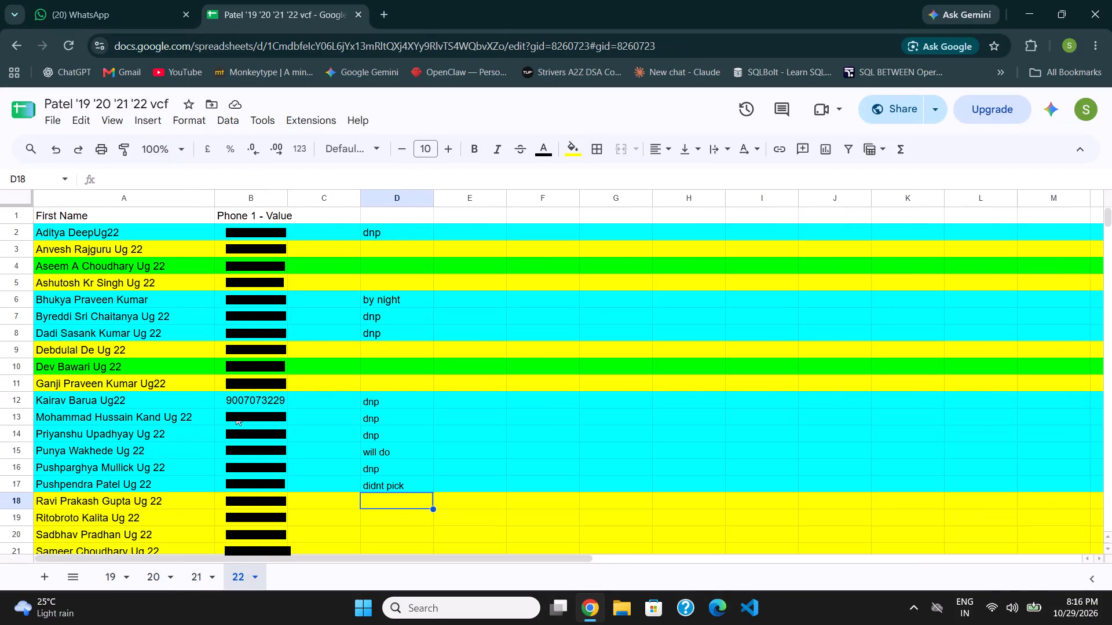
scroll(236, 415, "up", 4)
left_click(611, 232)
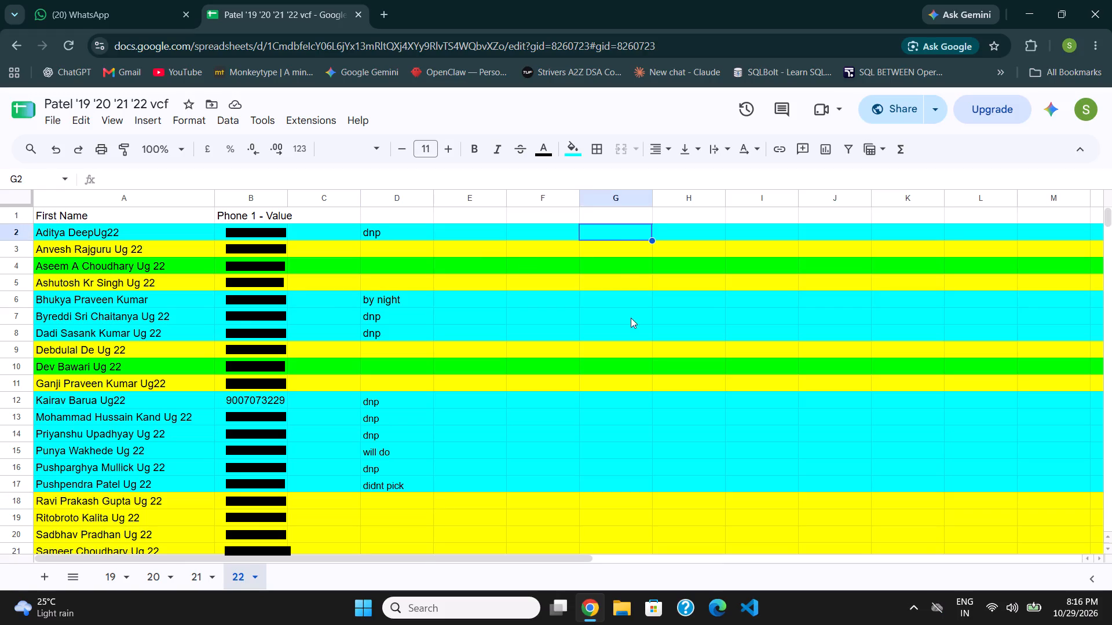
left_click(637, 345)
key("ctrl+f")
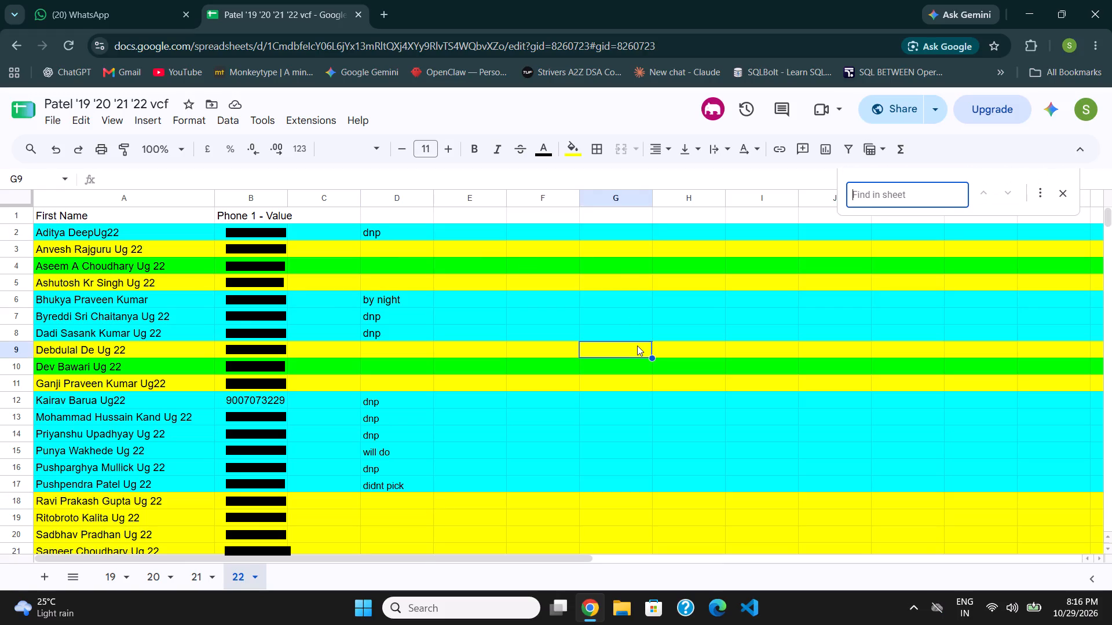
type("indrajit")
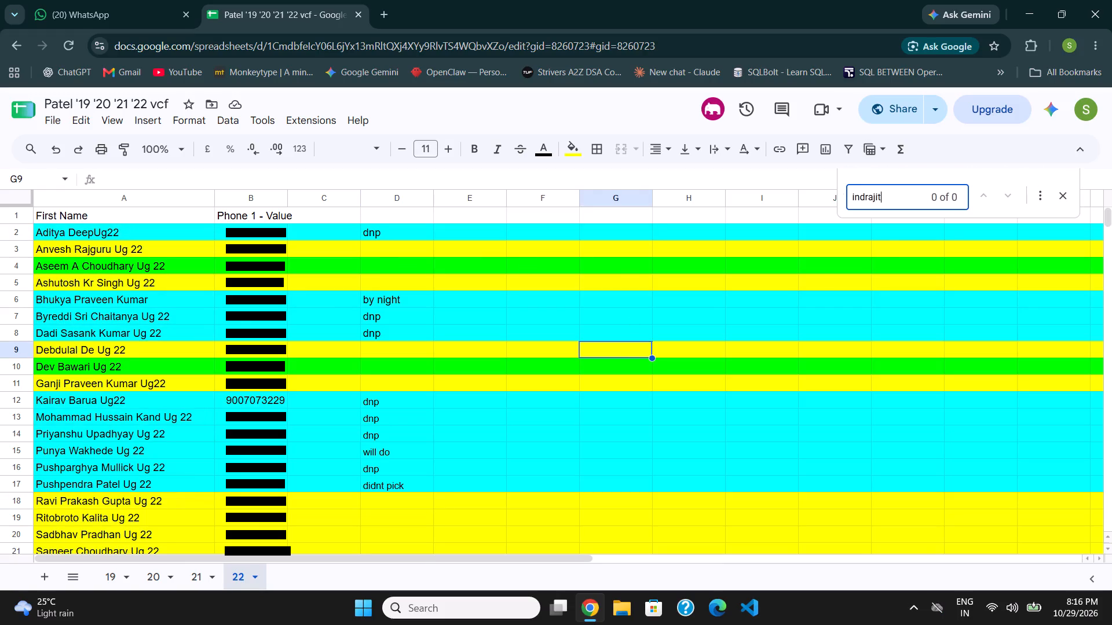
left_click(195, 569)
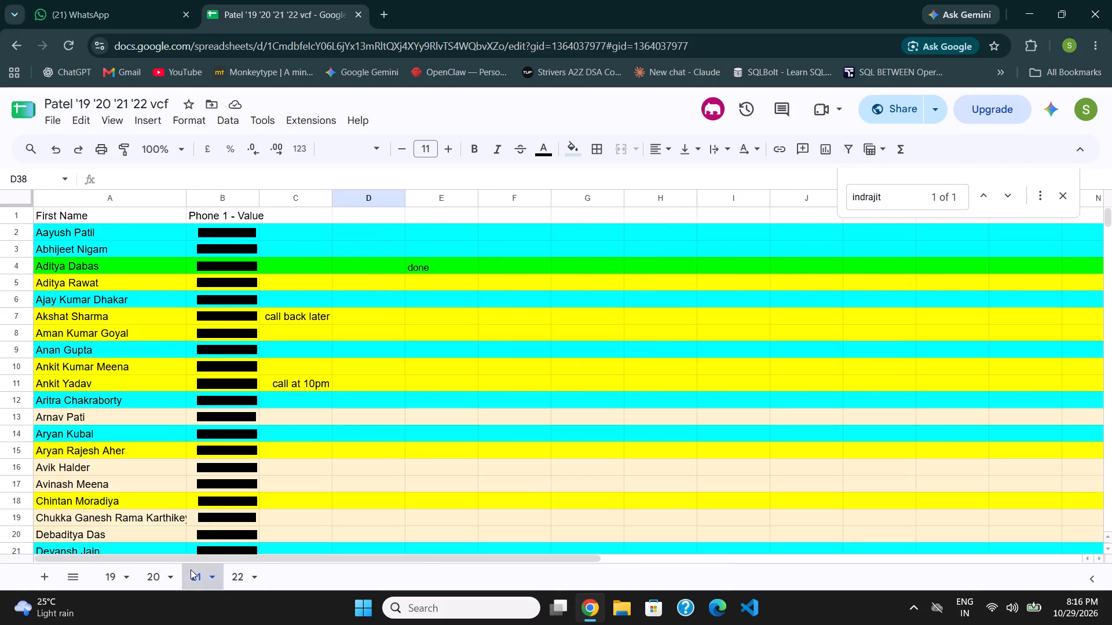
left_click(983, 202)
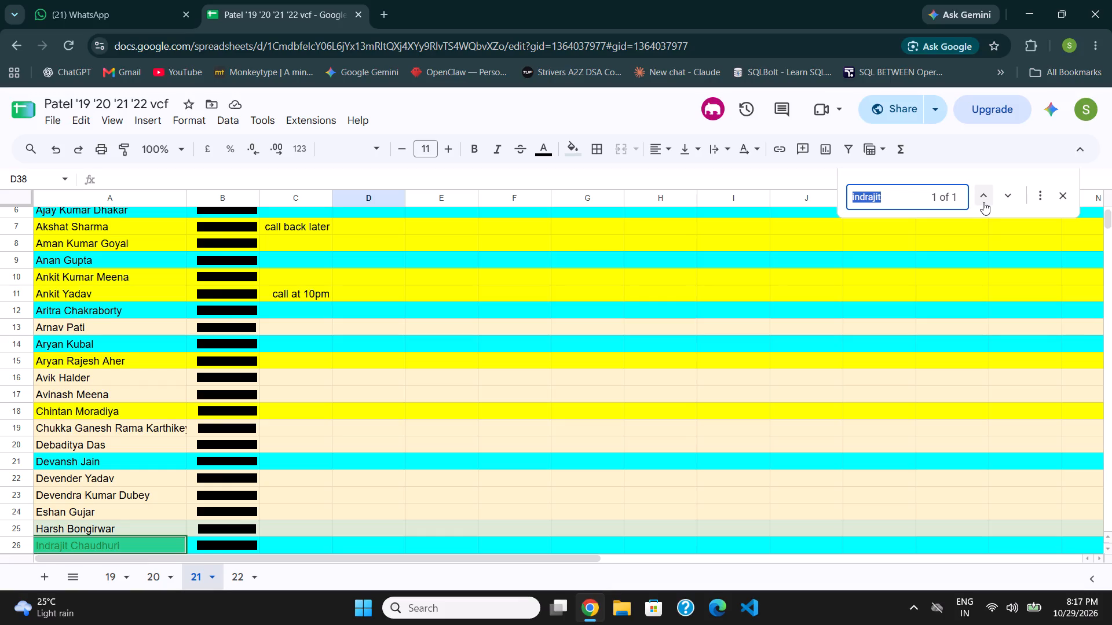
Return to sheet 22 and look over its contact rows and call notes.
left_click(243, 568)
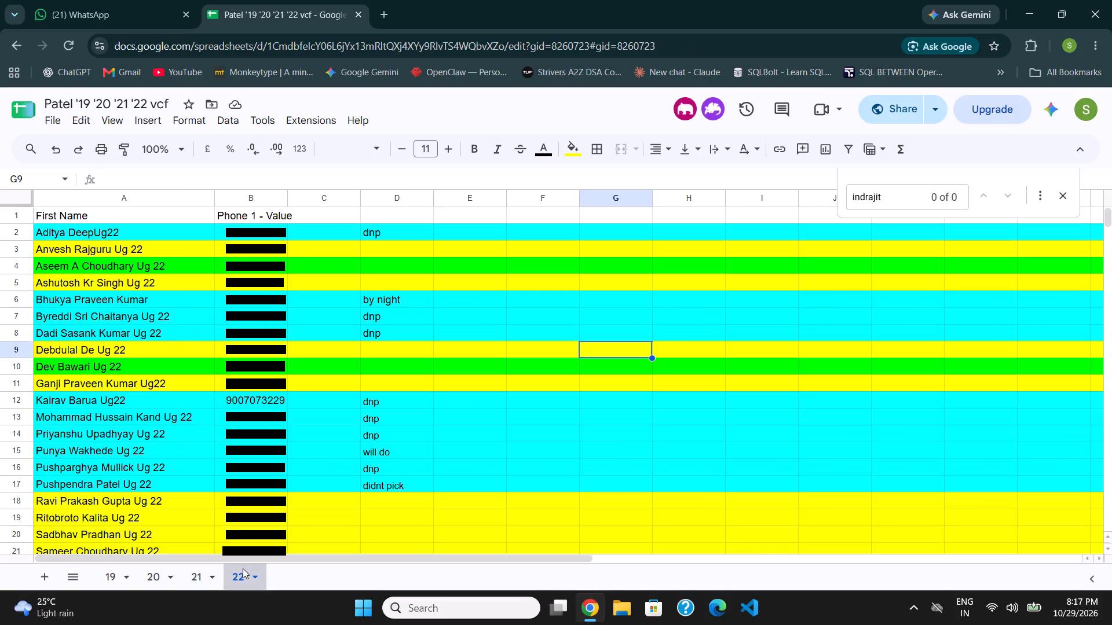
scroll(265, 460, "up", 3)
scroll(265, 460, "right", 8)
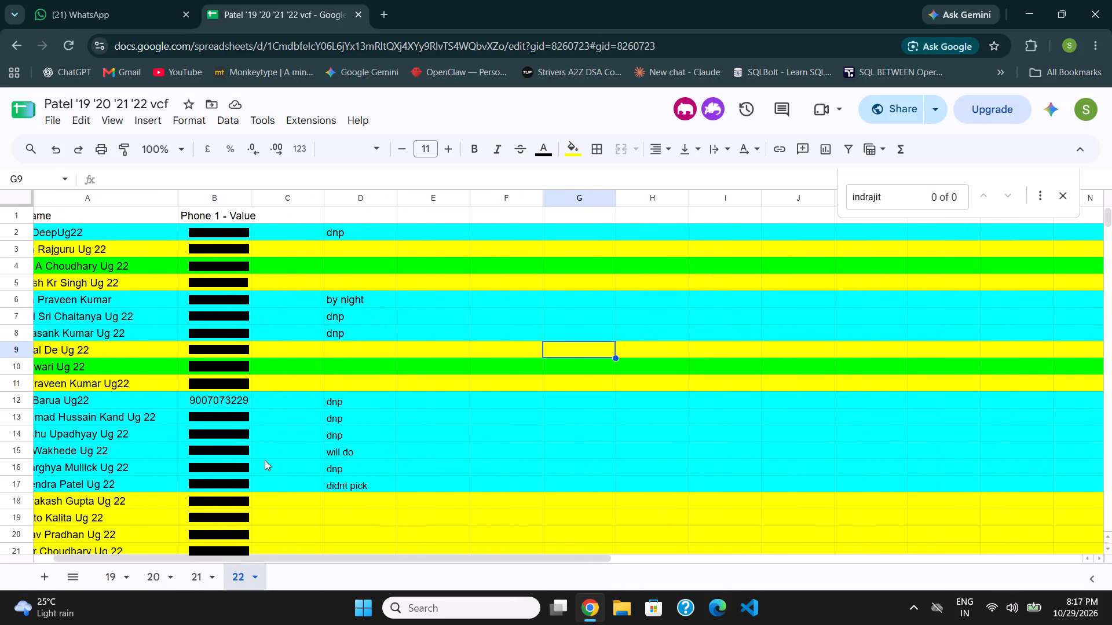
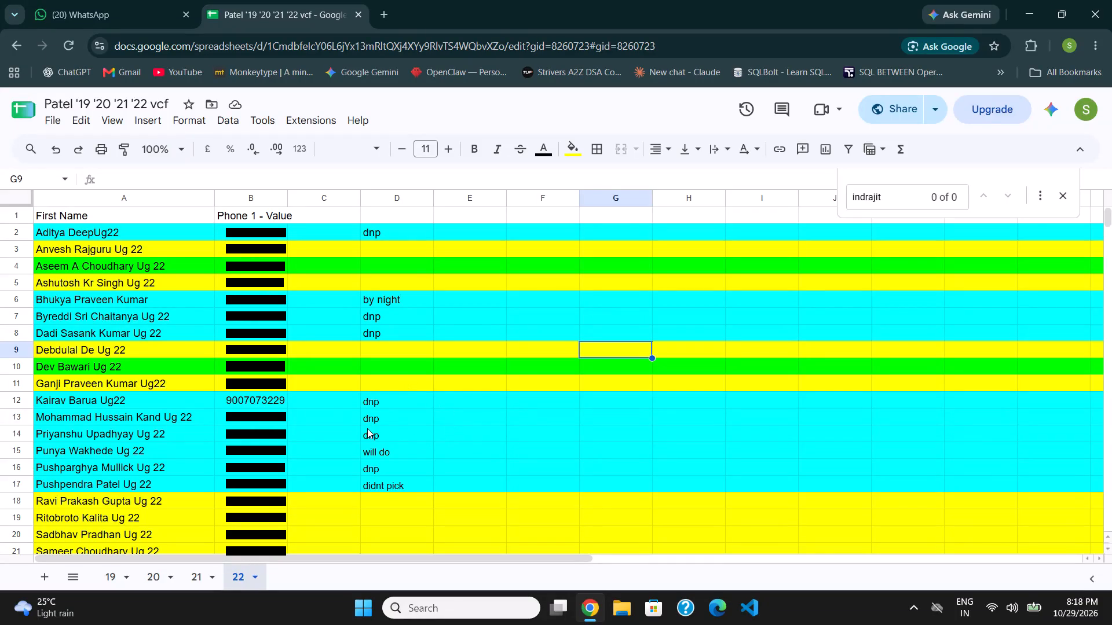
Enter the call note "message dropped" in column D for the yellow contact in row 3 of sheet 22.
scroll(317, 397, "down", 1)
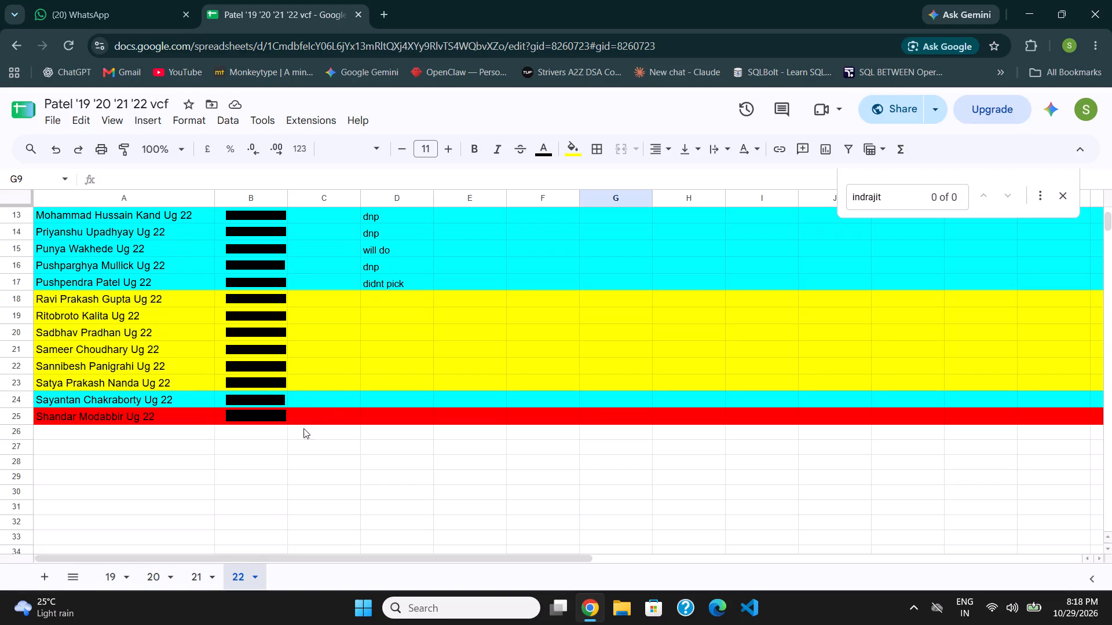
scroll(252, 325, "up", 3)
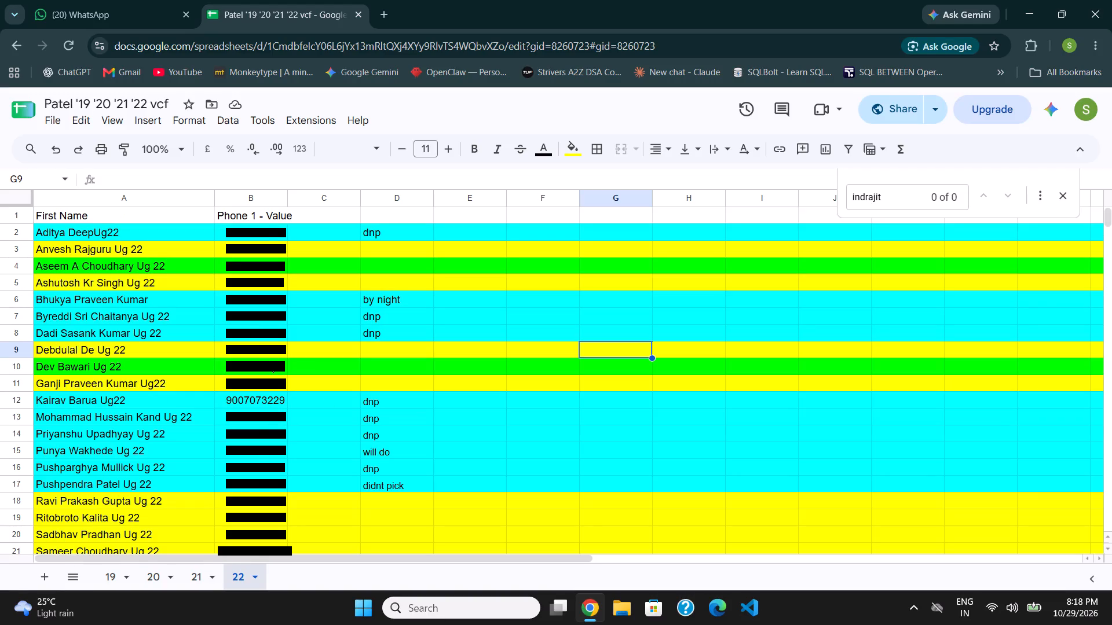
left_click(6, 255)
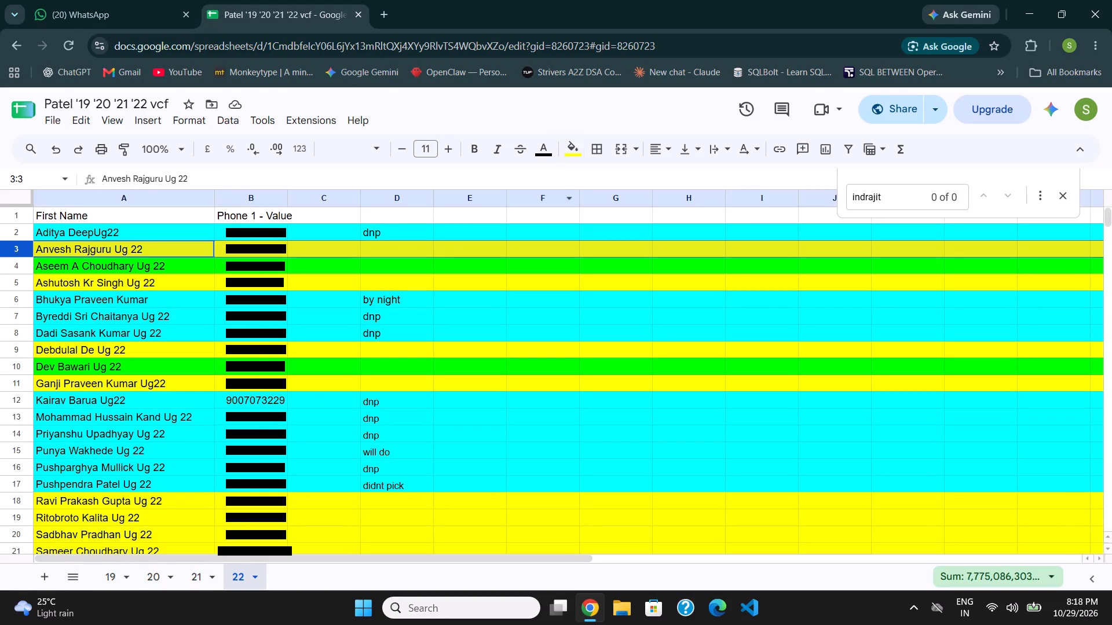
left_click(380, 253)
type("message dropper")
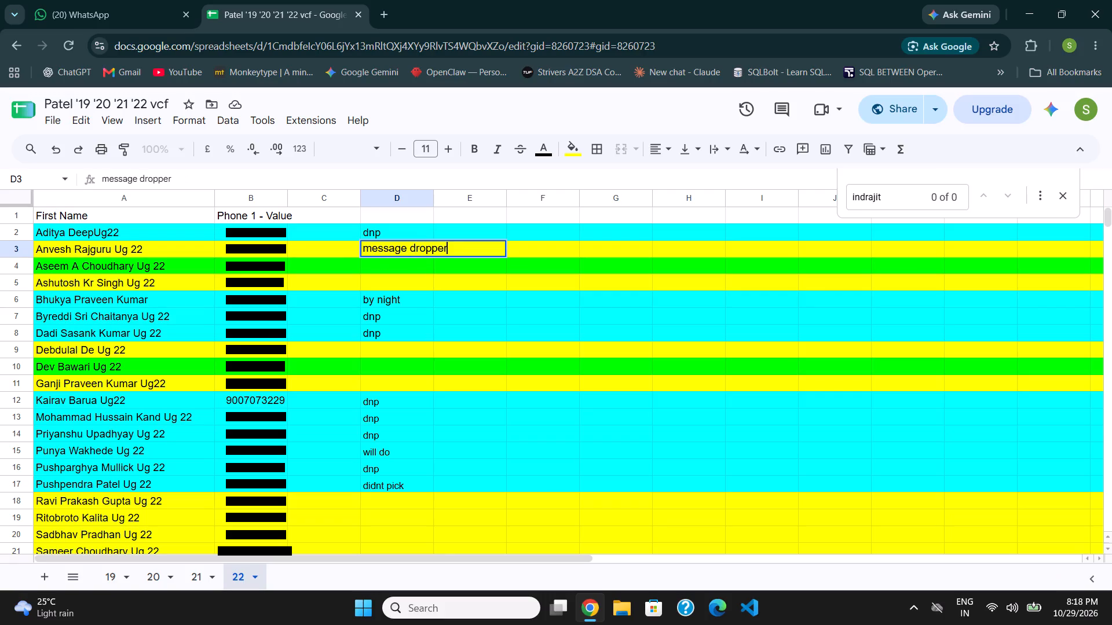
key("BackSpace")
key("d")
Enter the call note "message" in column D for the yellow contact in row 5.
left_click(384, 279)
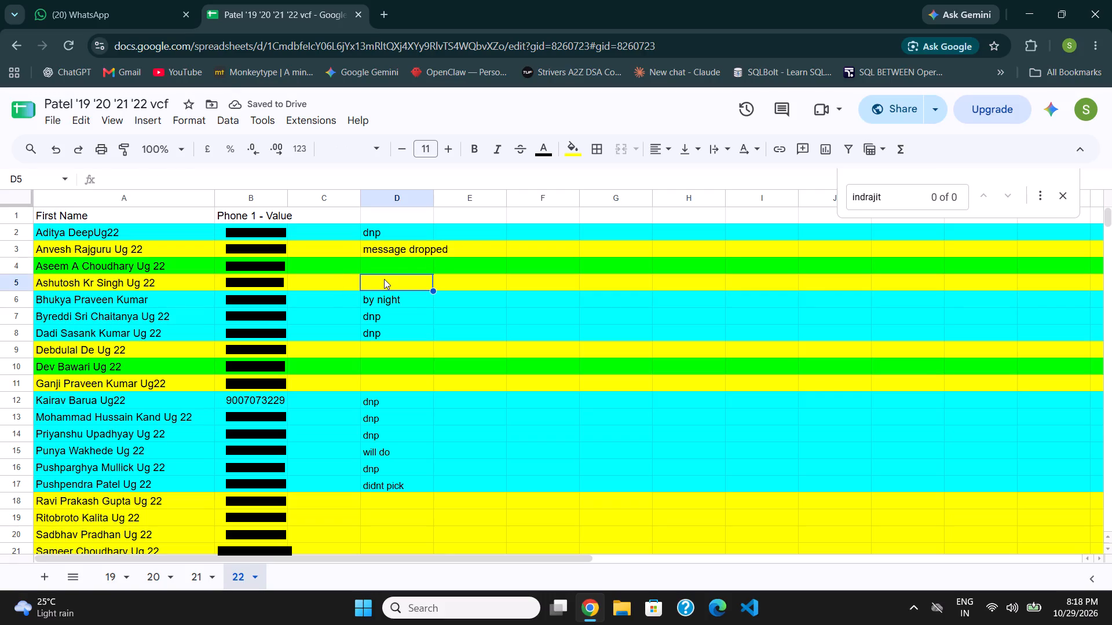
type("message")
left_click(482, 333)
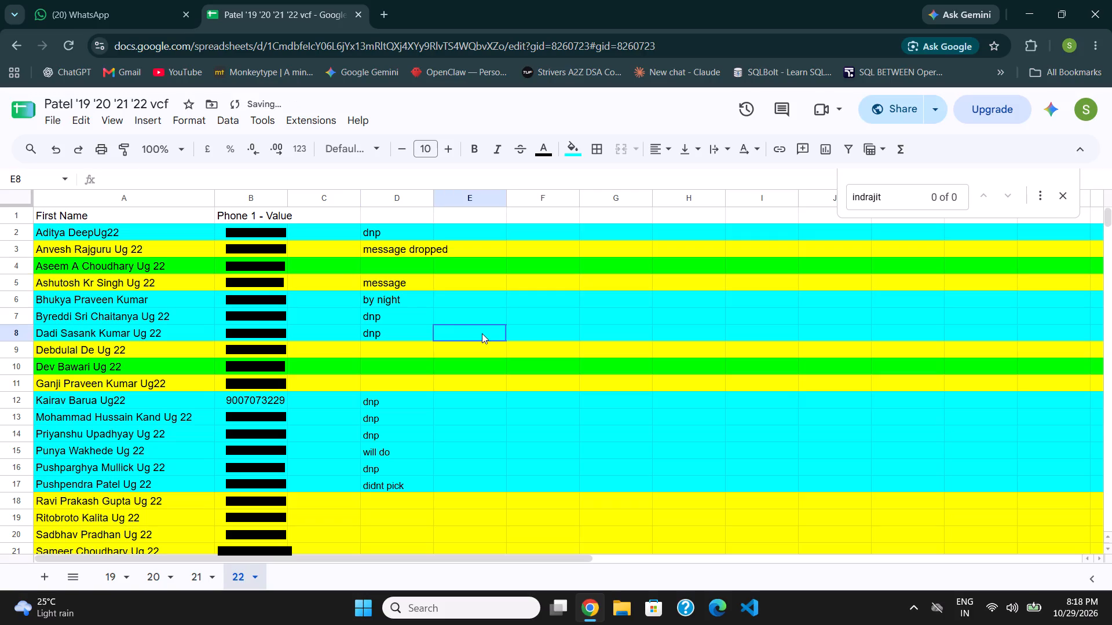
Select the empty call-note cell in column D for the yellow contact in row 9.
left_click(398, 328)
left_click(390, 348)
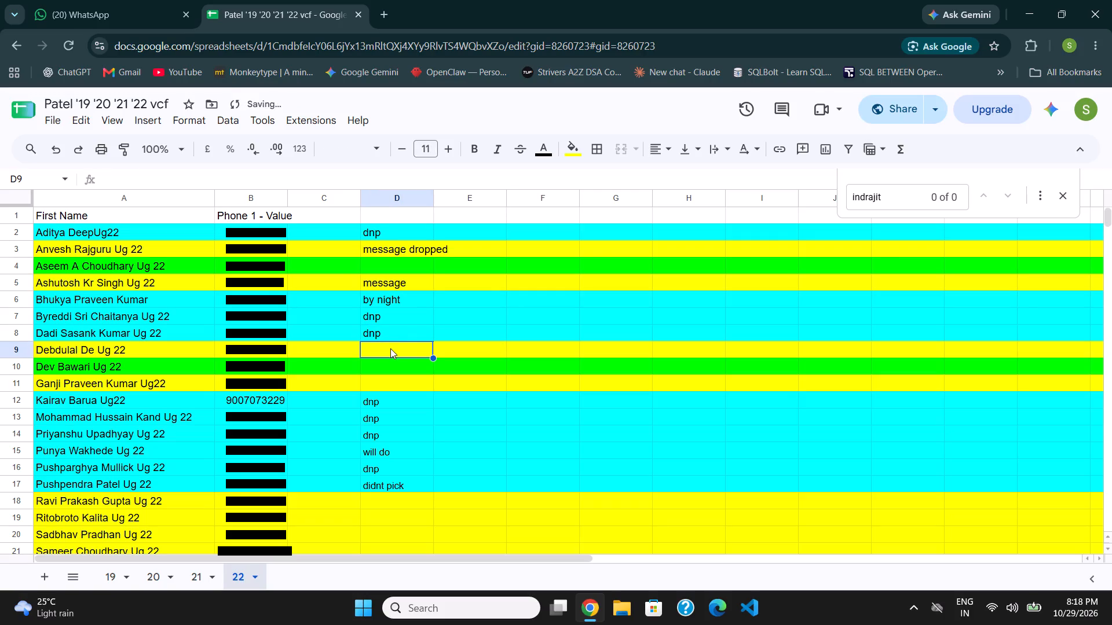
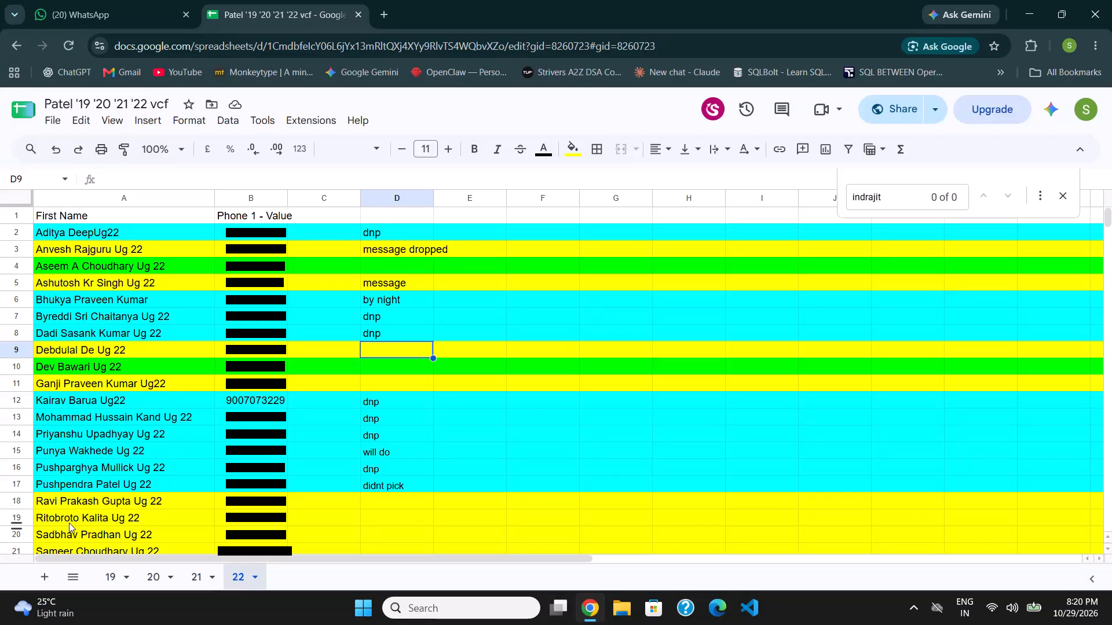
Recolour the whole of yellow contact row 20 in sheet 22 with a cyan fill.
left_click(25, 537)
left_click(575, 152)
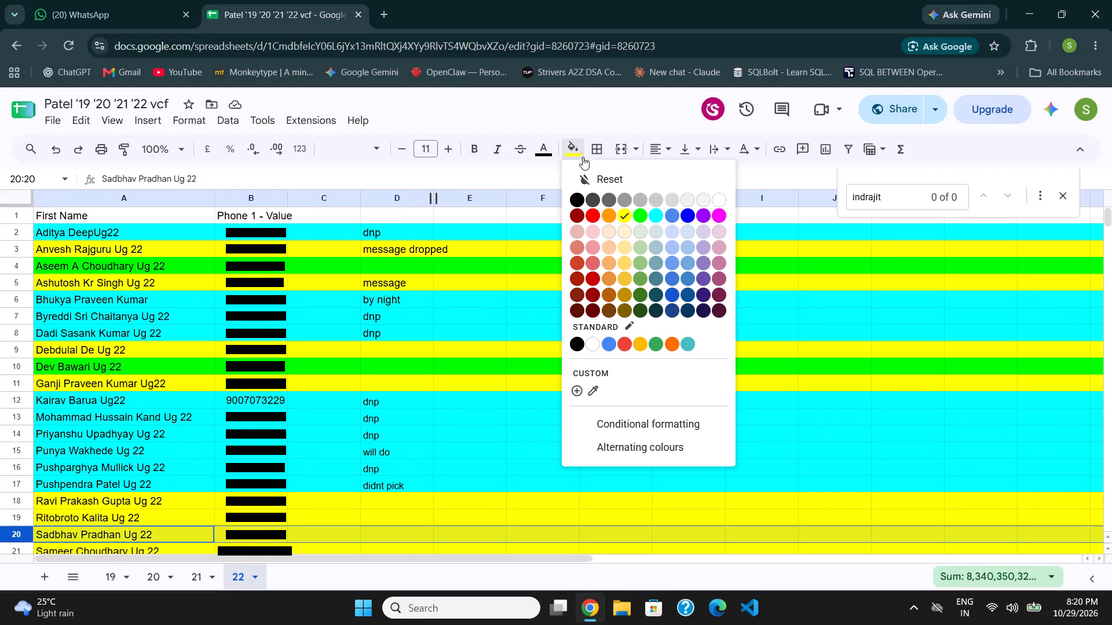
left_click(655, 217)
left_click(333, 391)
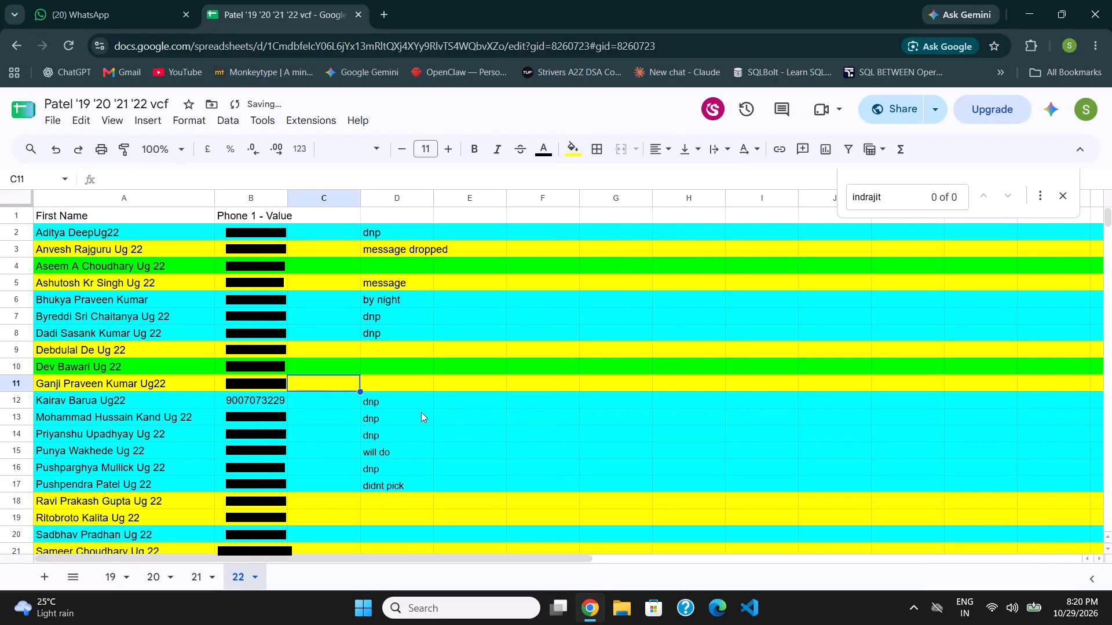
left_click(472, 438)
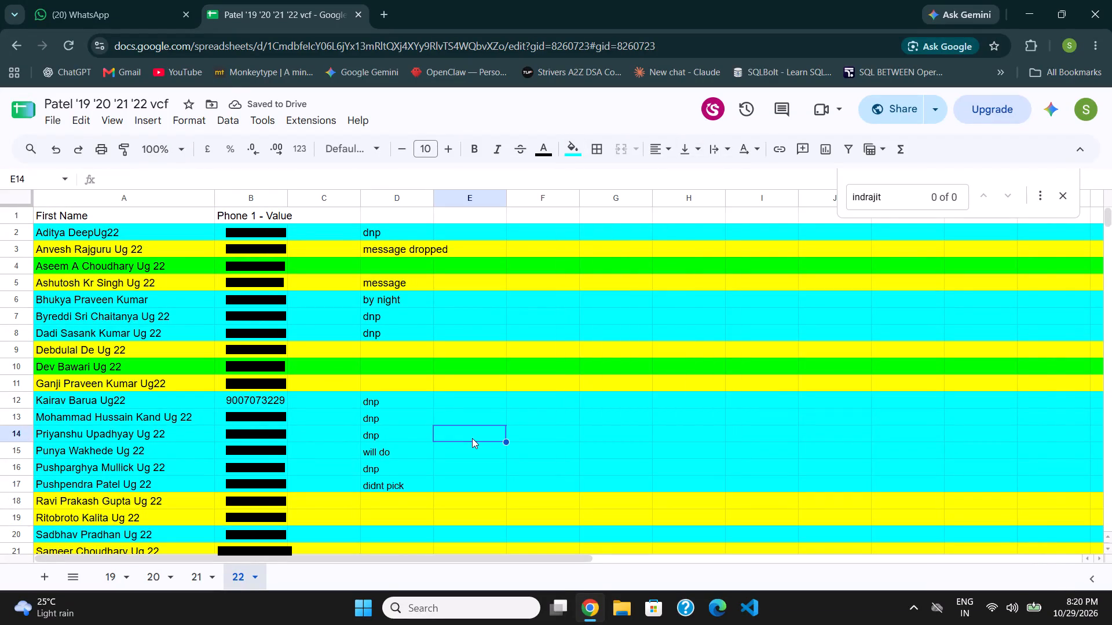
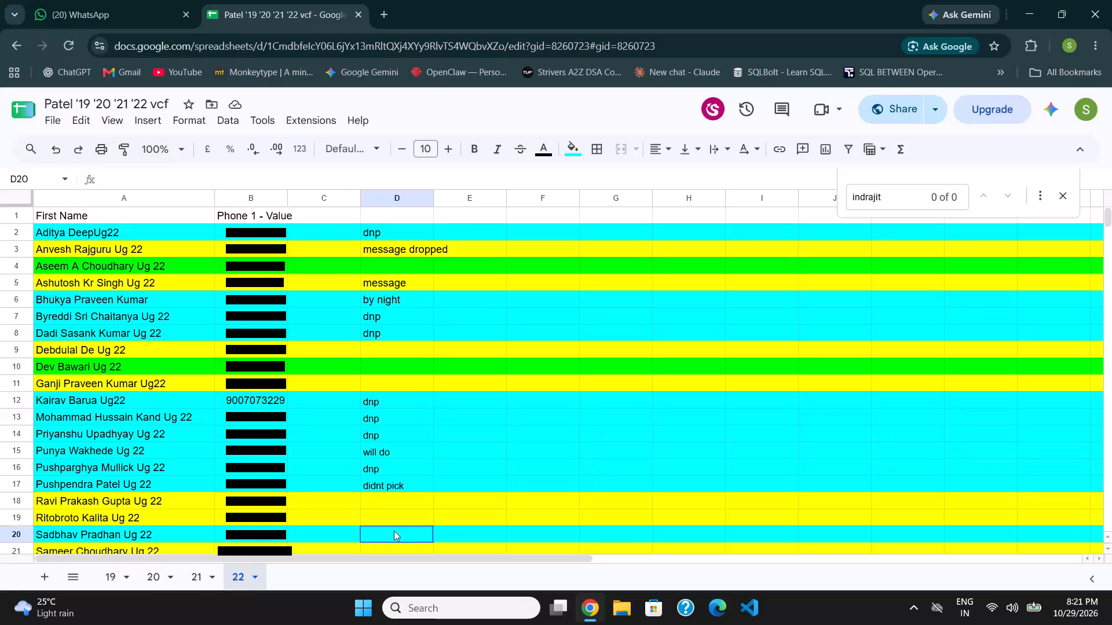
Enter the call note "message dropped" in column D for contact rows 20 and 19 of sheet 22.
type("message dropped")
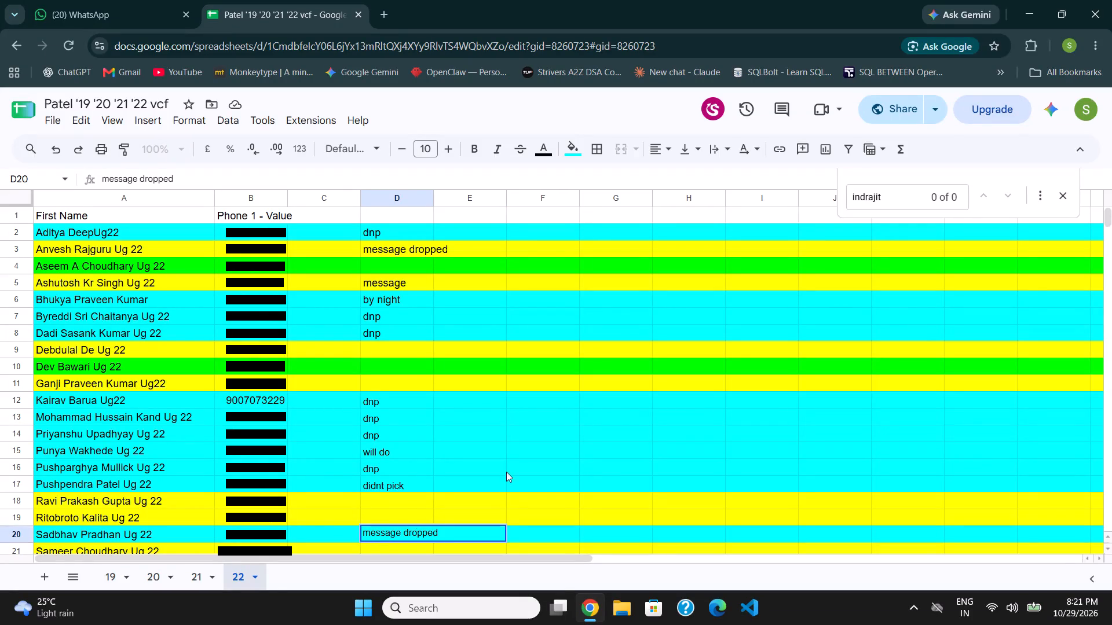
key("shift+Return")
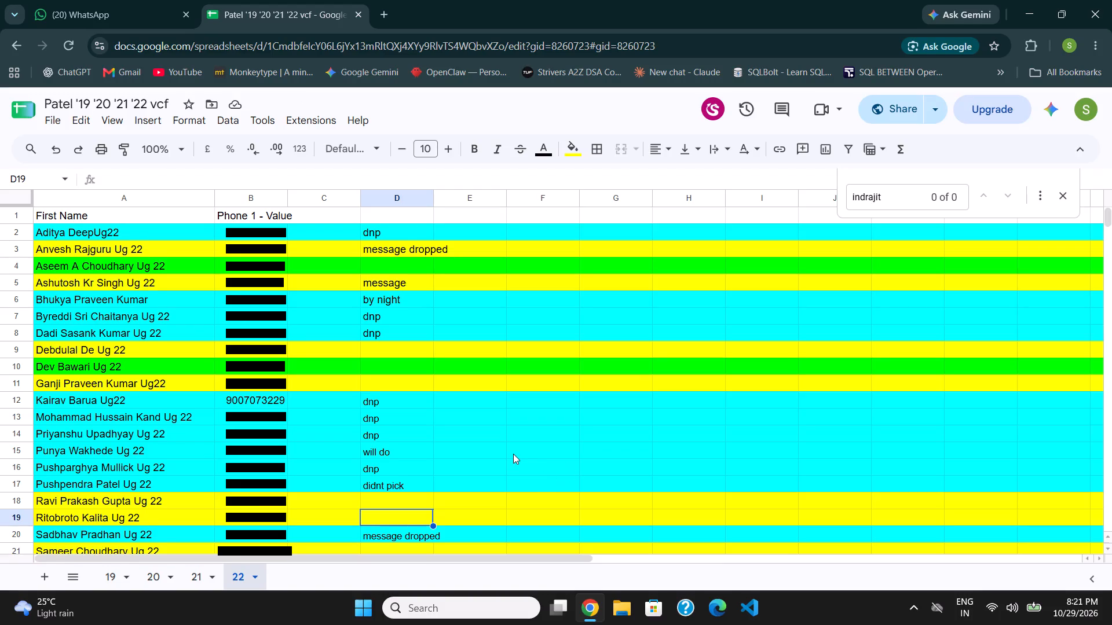
scroll(513, 454, "down", 2)
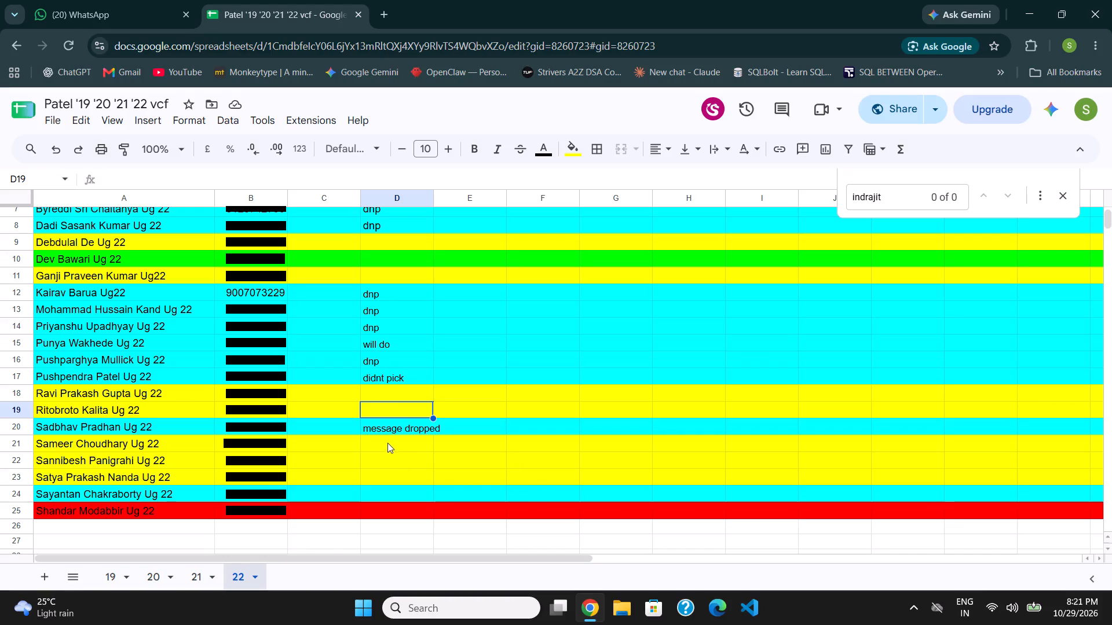
type("dmp")
key("BackSpace")
key("BackSpace")
key("BackSpace")
type("mesa")
key("BackSpace")
type("sage")
key("space")
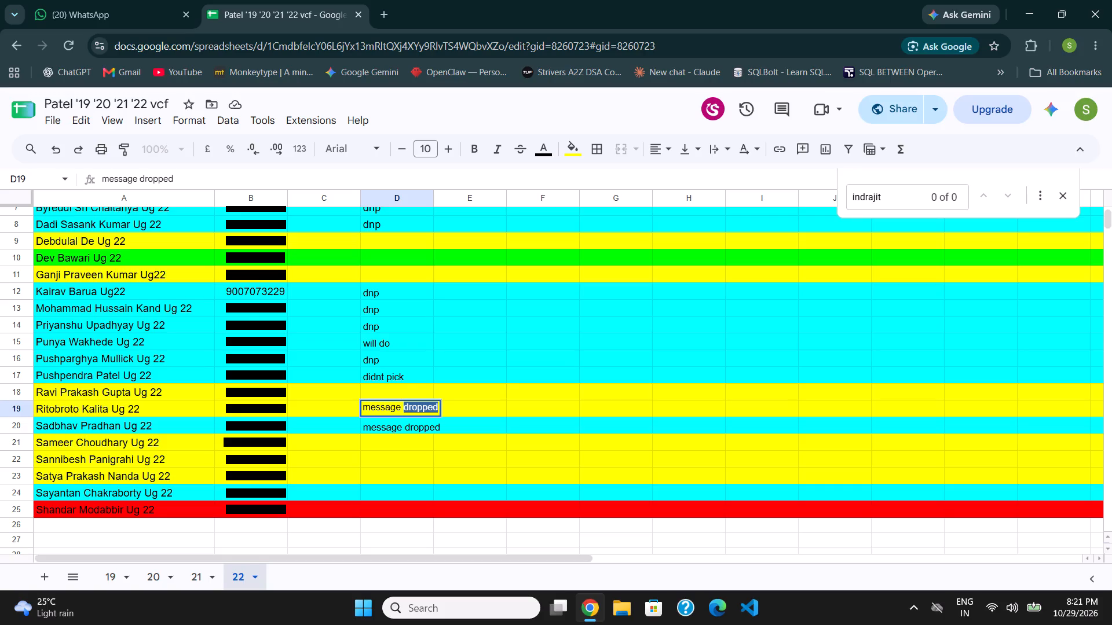
key("Tab")
left_click(397, 447)
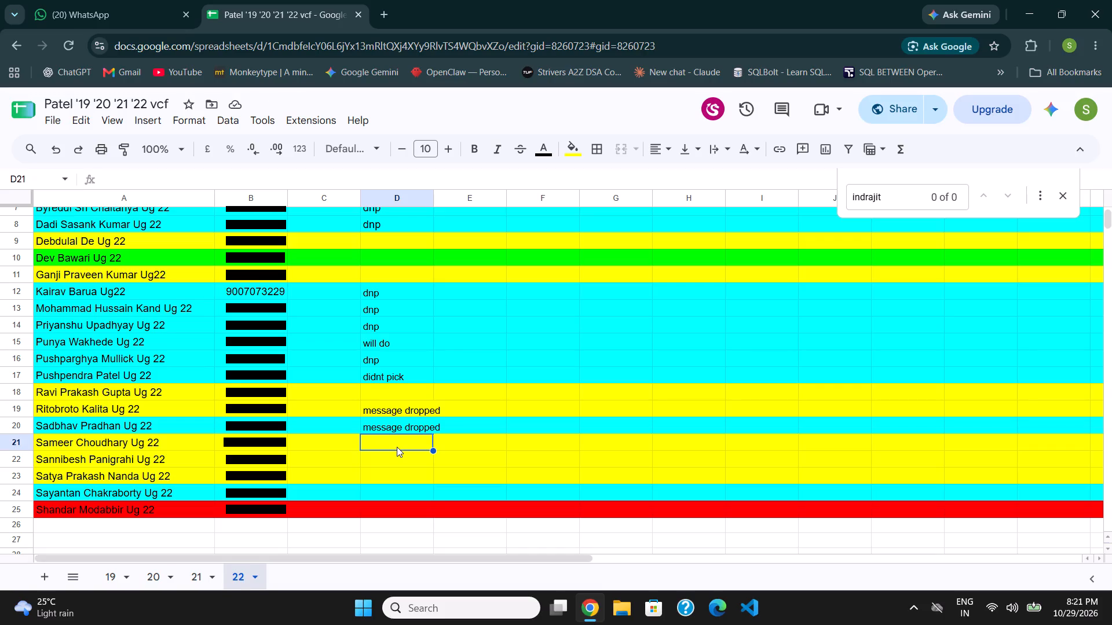
Enter the call note "message dropped" in column D for contact row 18.
left_click(393, 388)
type("message dropped")
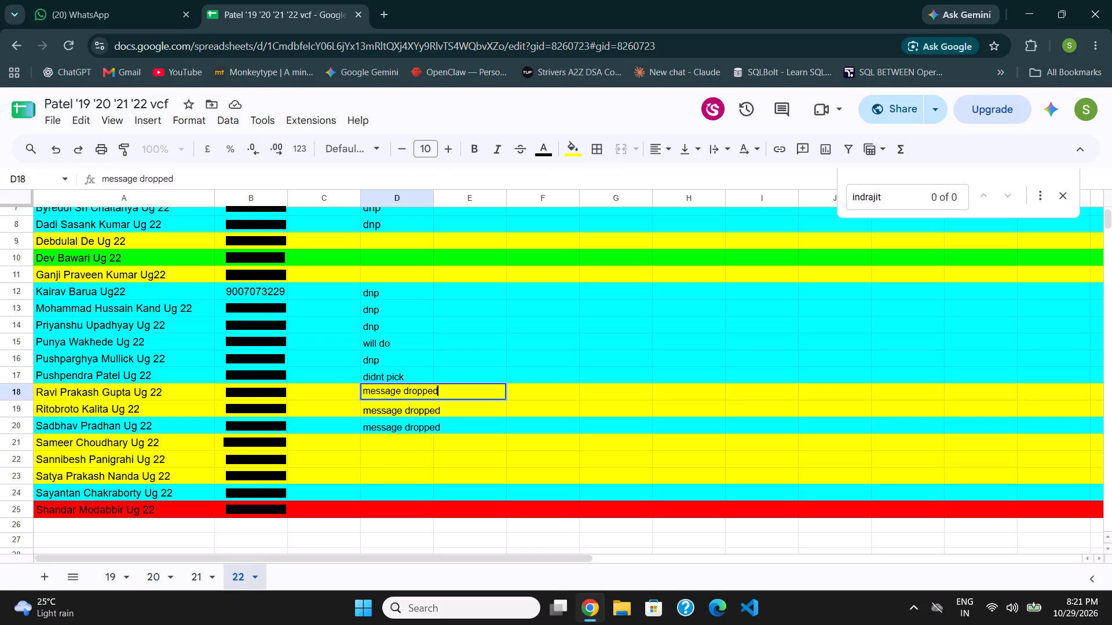
left_click(346, 414)
left_click(388, 446)
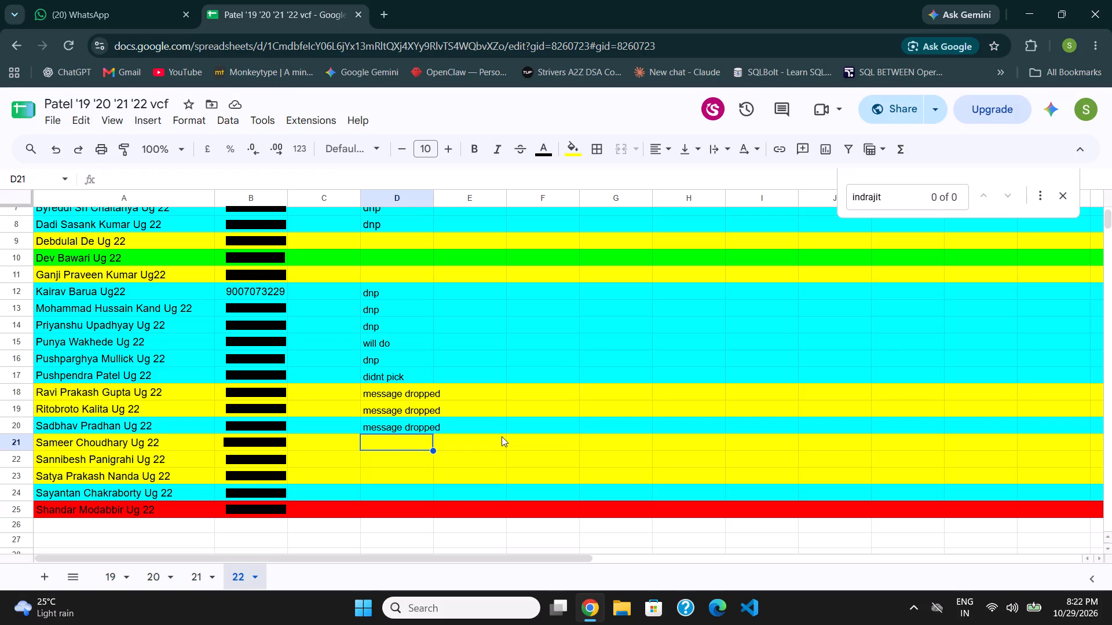
Recolour the whole of yellow contact row 3 in sheet 22 with a green fill.
scroll(236, 345, "up", 9)
left_click(16, 252)
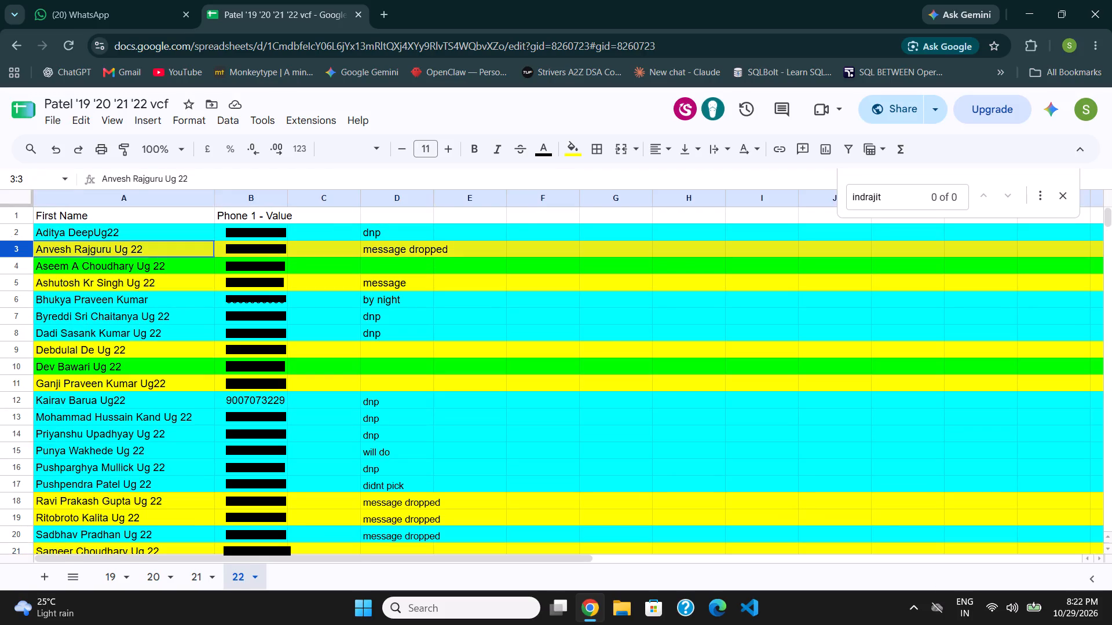
left_click(572, 148)
left_click(637, 208)
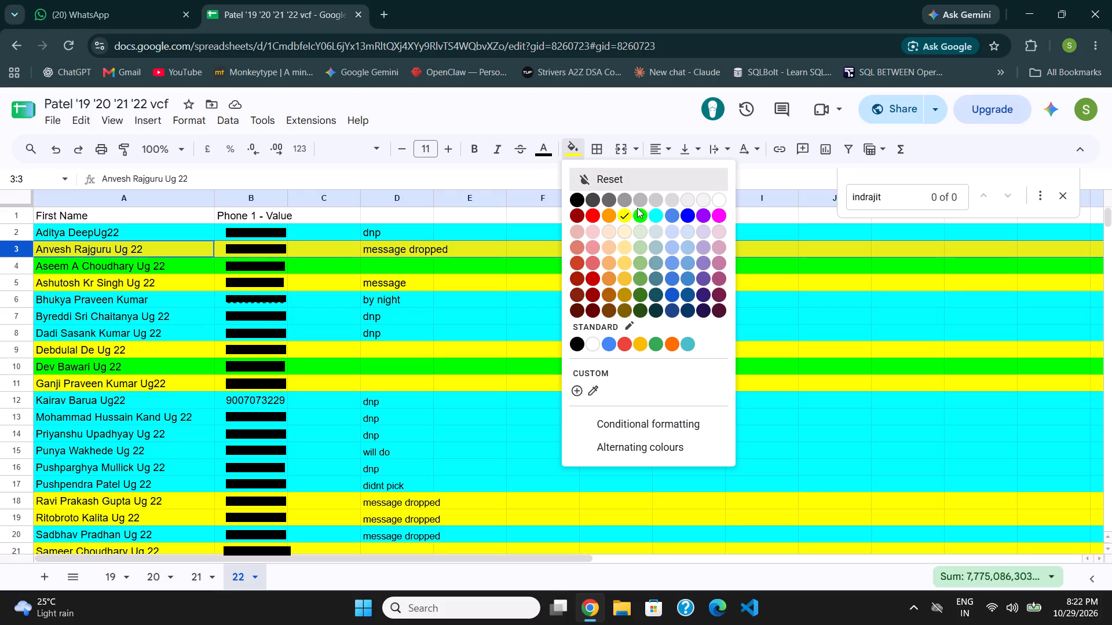
left_click(579, 159)
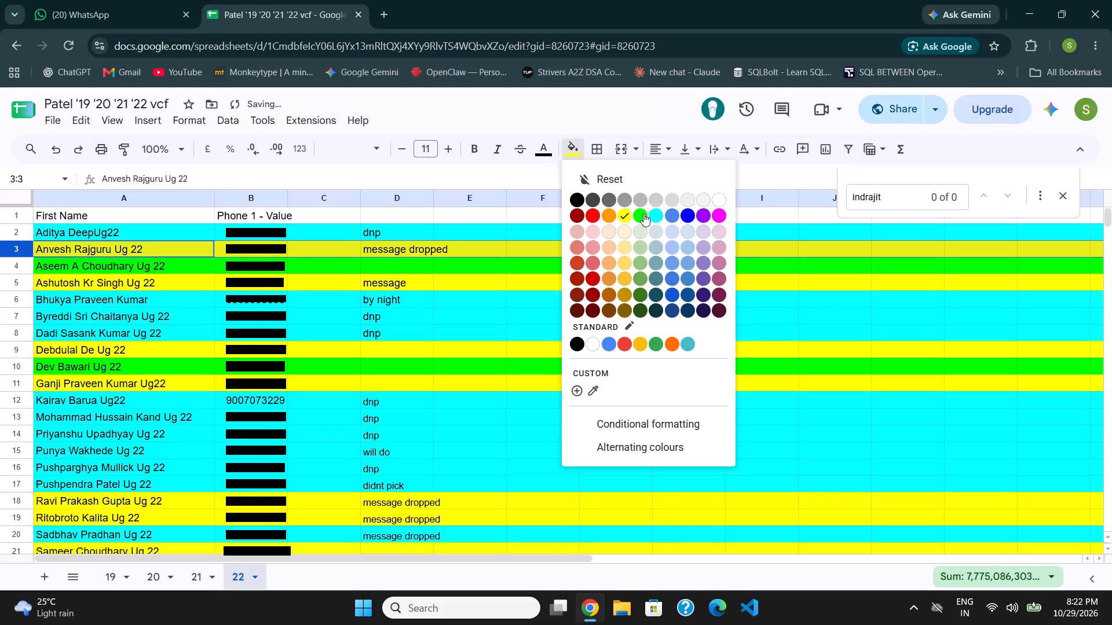
left_click(643, 214)
left_click(604, 343)
Clear the "message dropped" note from column D of contact row 3.
left_click(412, 242)
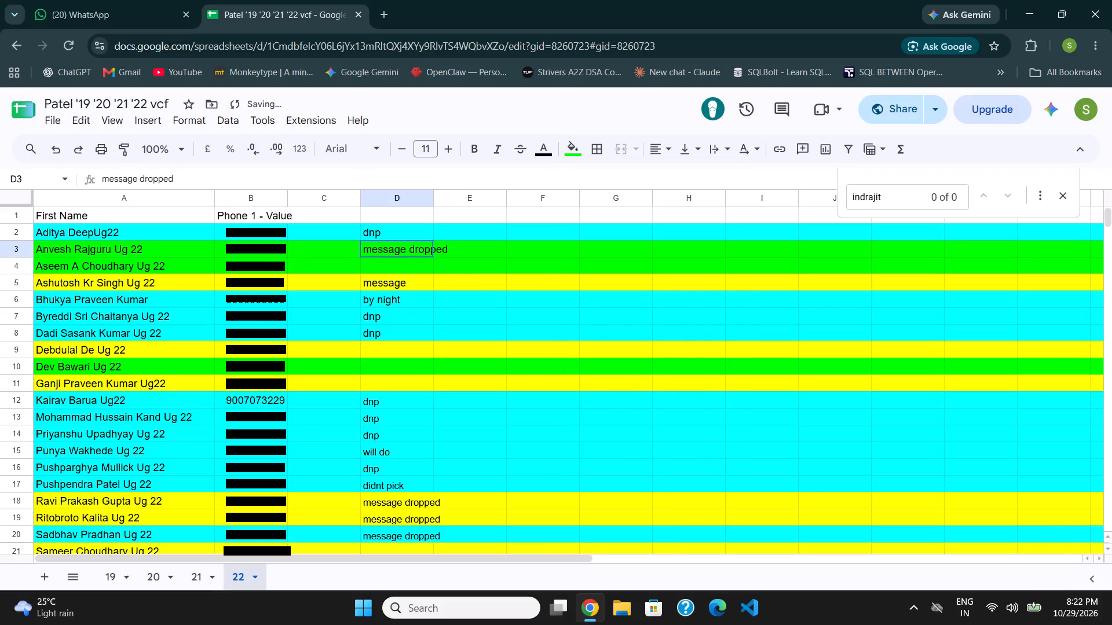
key("BackSpace")
left_click(491, 429)
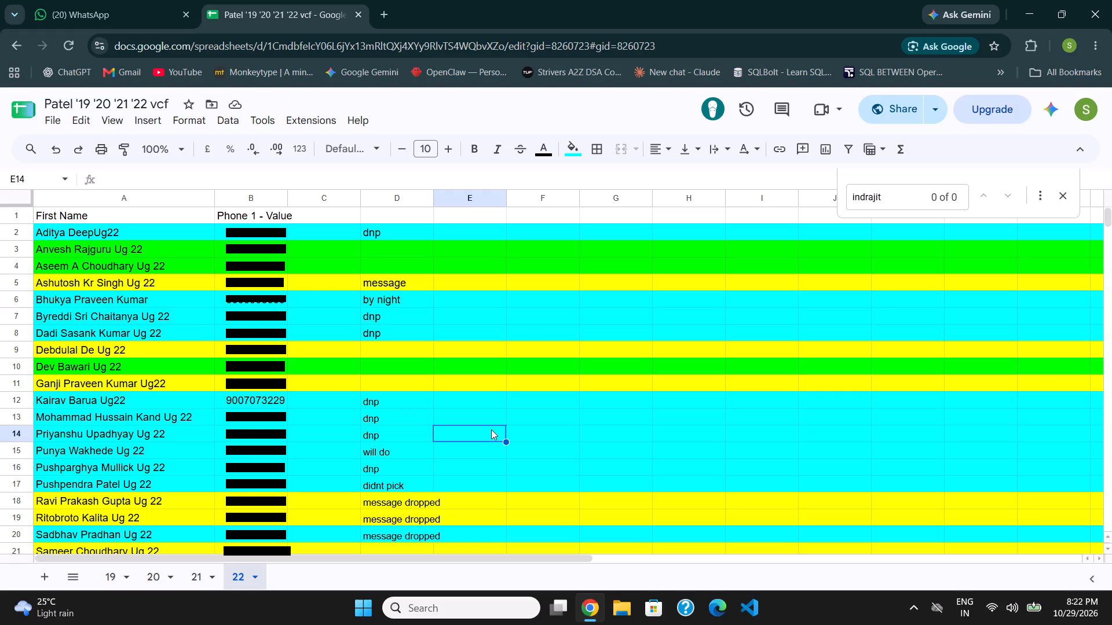
Copy the "message dropped" note from column D of row 20 into the same column of contact row 21.
scroll(502, 451, "down", 7)
scroll(502, 451, "up", 11)
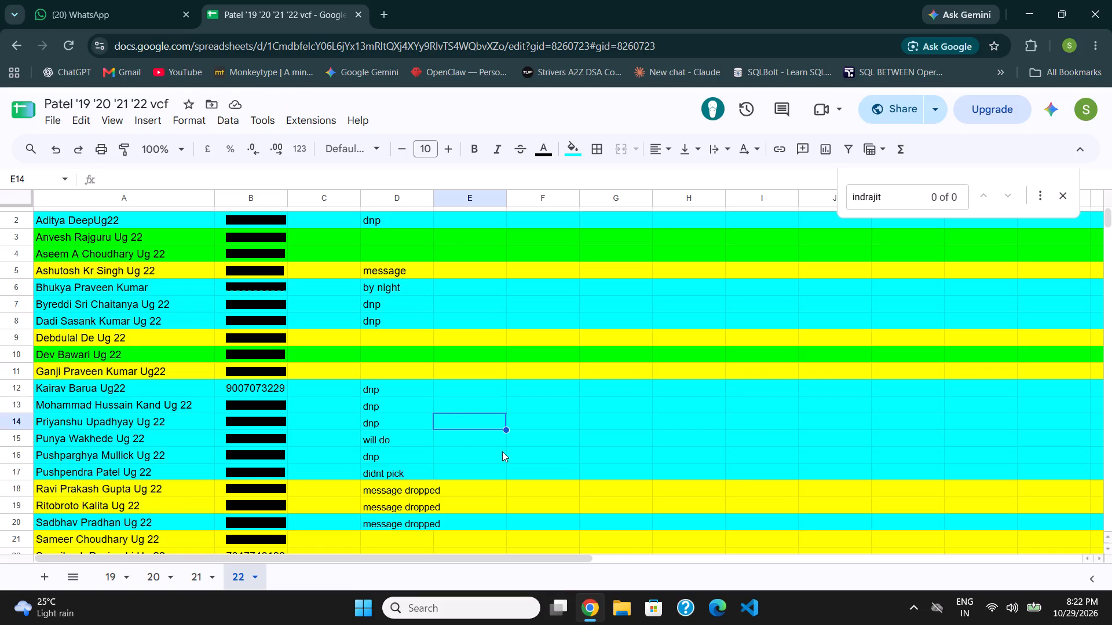
scroll(460, 412, "down", 2)
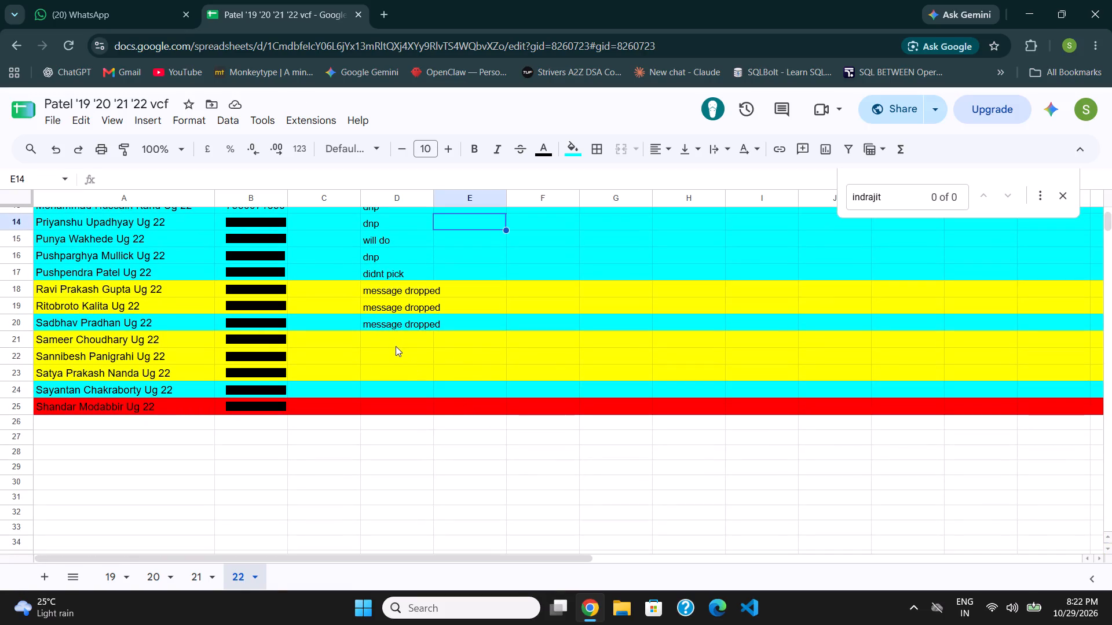
left_click(393, 341)
key("Up")
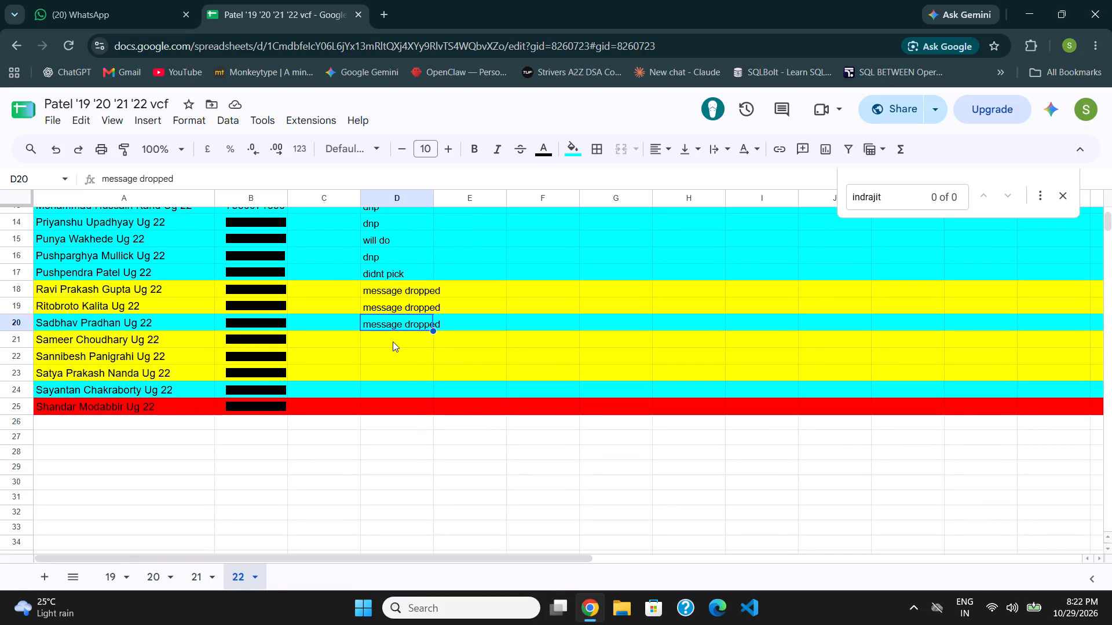
key("ctrl+c")
key("Down")
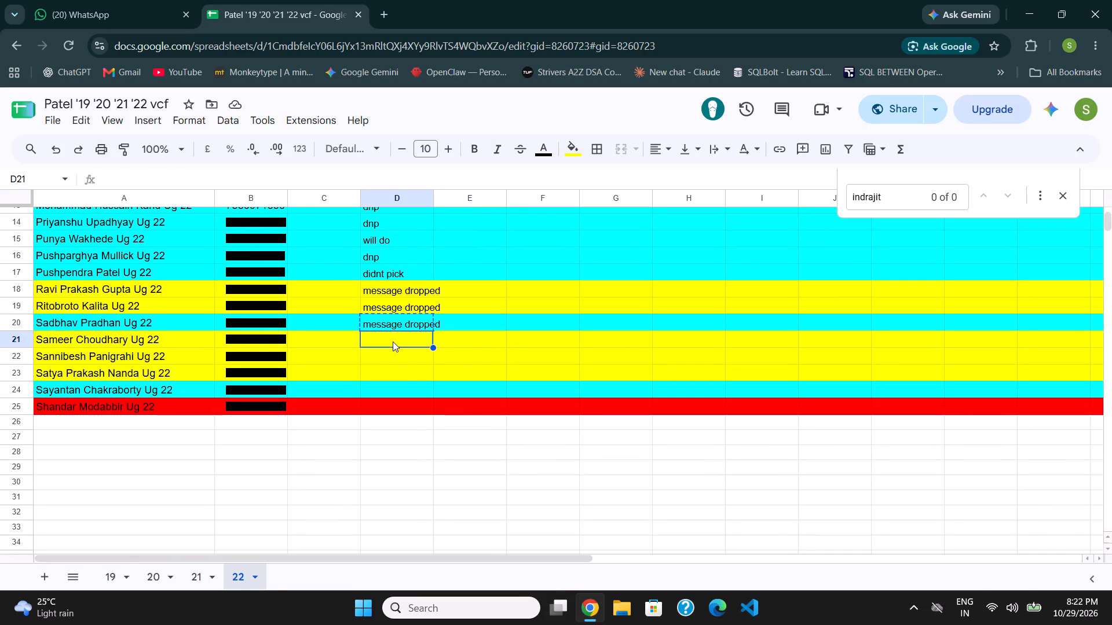
key("ctrl+v")
key("Down")
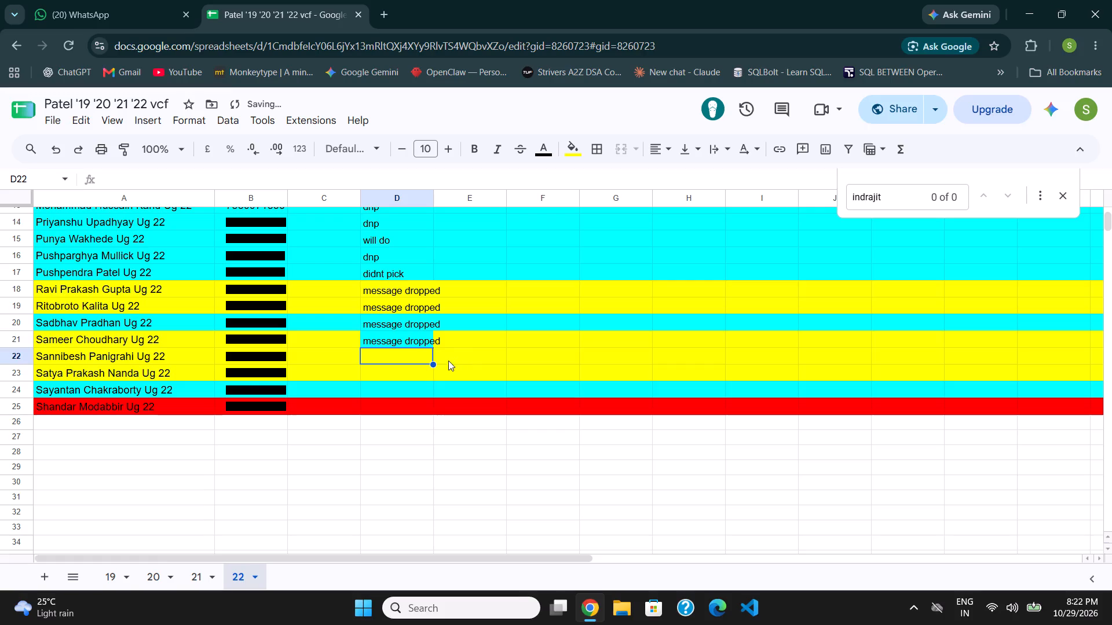
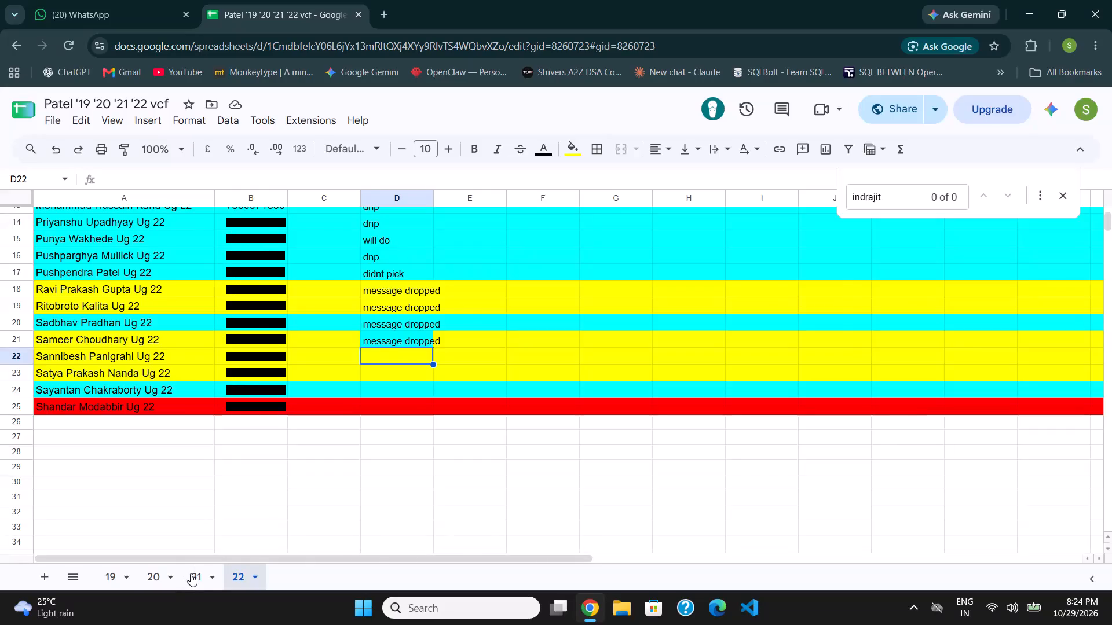
Look through the contact rows in sheet 21, checking their fill colours and call notes.
left_click(191, 573)
scroll(224, 440, "down", 1)
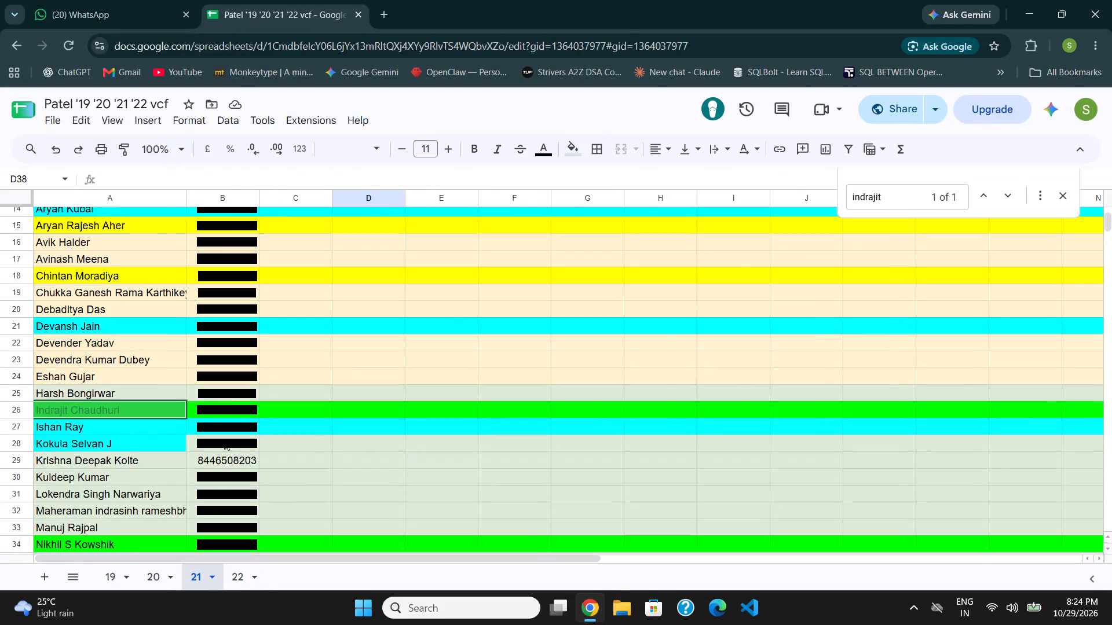
scroll(224, 440, "down", 1)
left_click(285, 443)
scroll(285, 443, "down", 2)
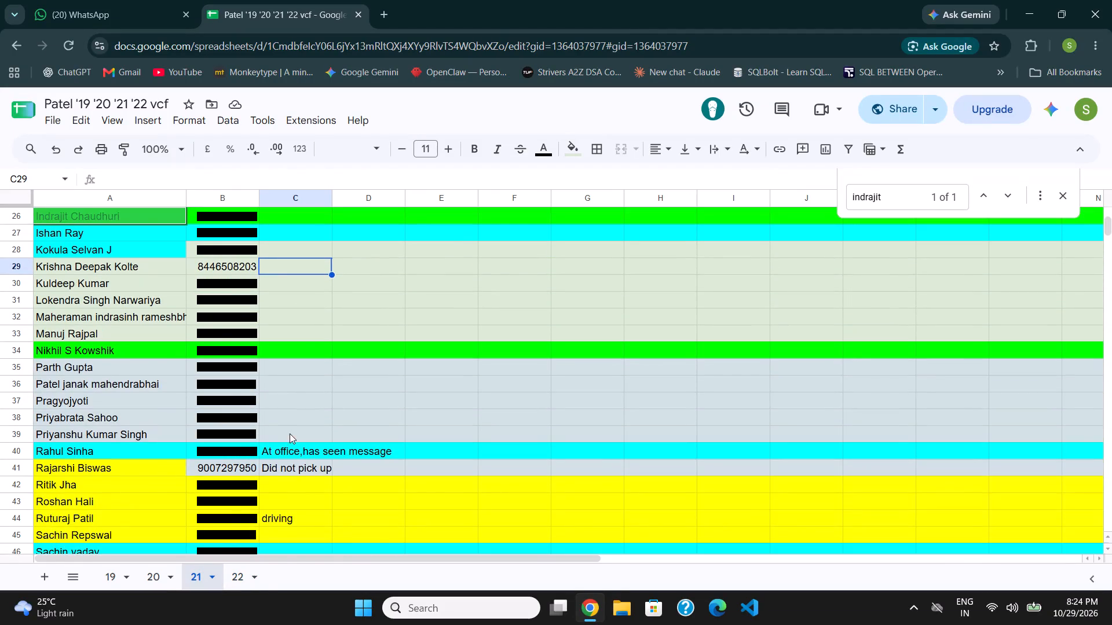
scroll(293, 431, "down", 1)
left_click(1063, 198)
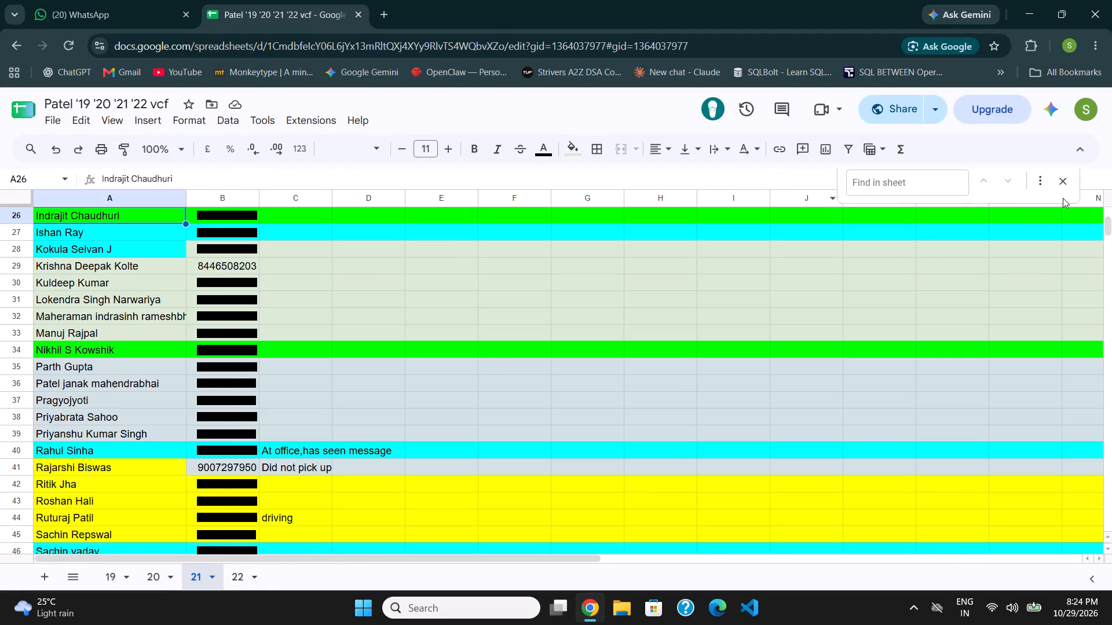
left_click(659, 395)
scroll(659, 395, "down", 1)
scroll(527, 369, "down", 1)
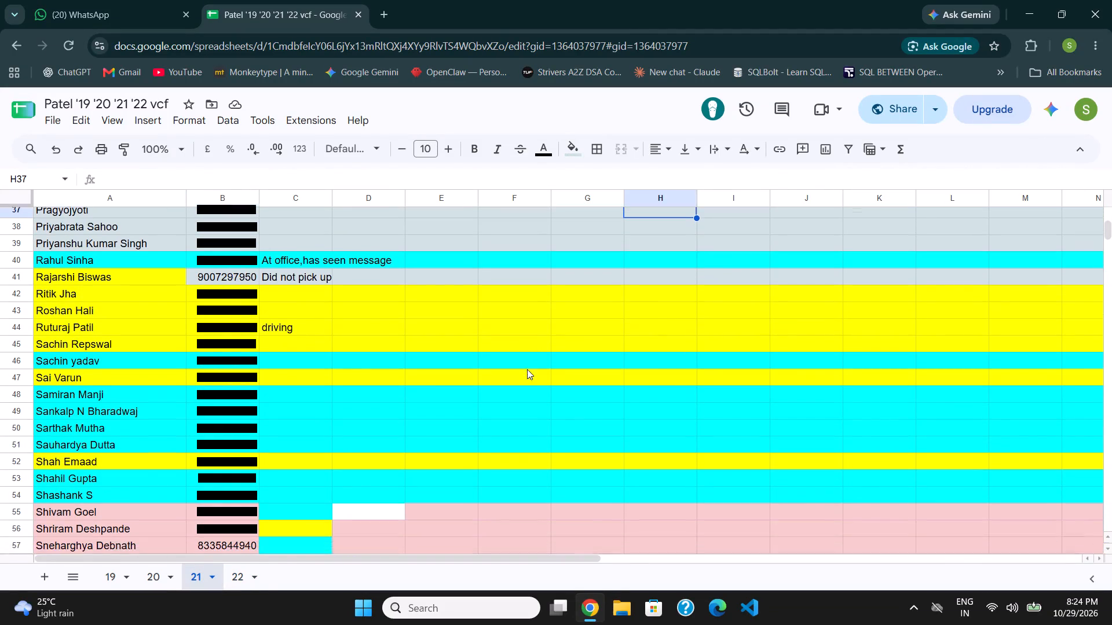
scroll(527, 369, "down", 1)
scroll(445, 348, "down", 4)
scroll(445, 348, "up", 1)
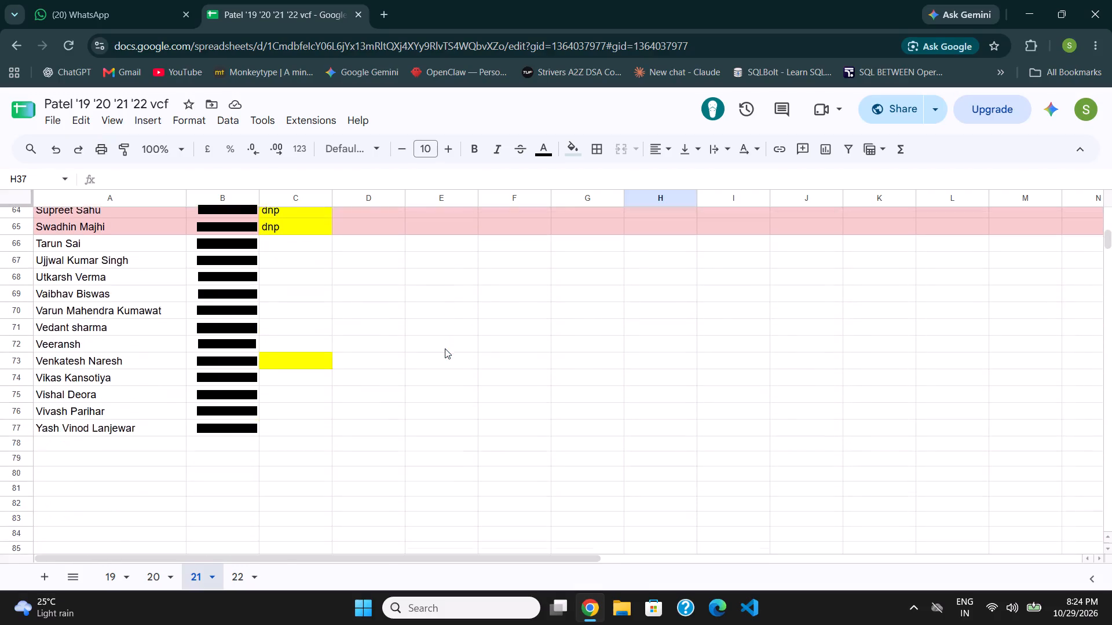
scroll(445, 348, "up", 1)
scroll(479, 406, "up", 3)
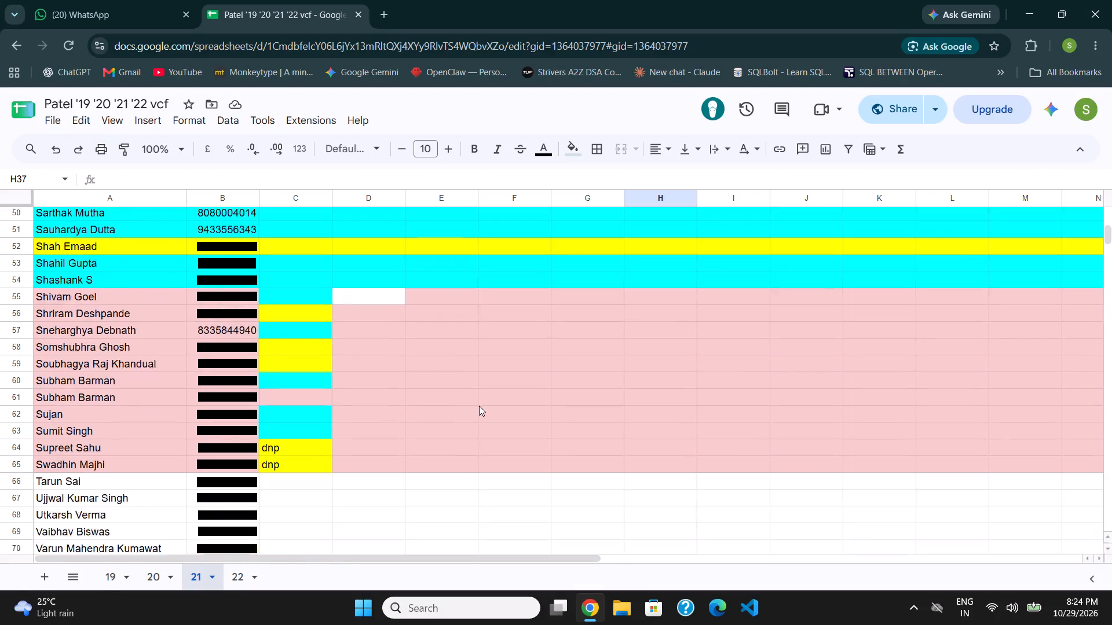
scroll(479, 406, "up", 7)
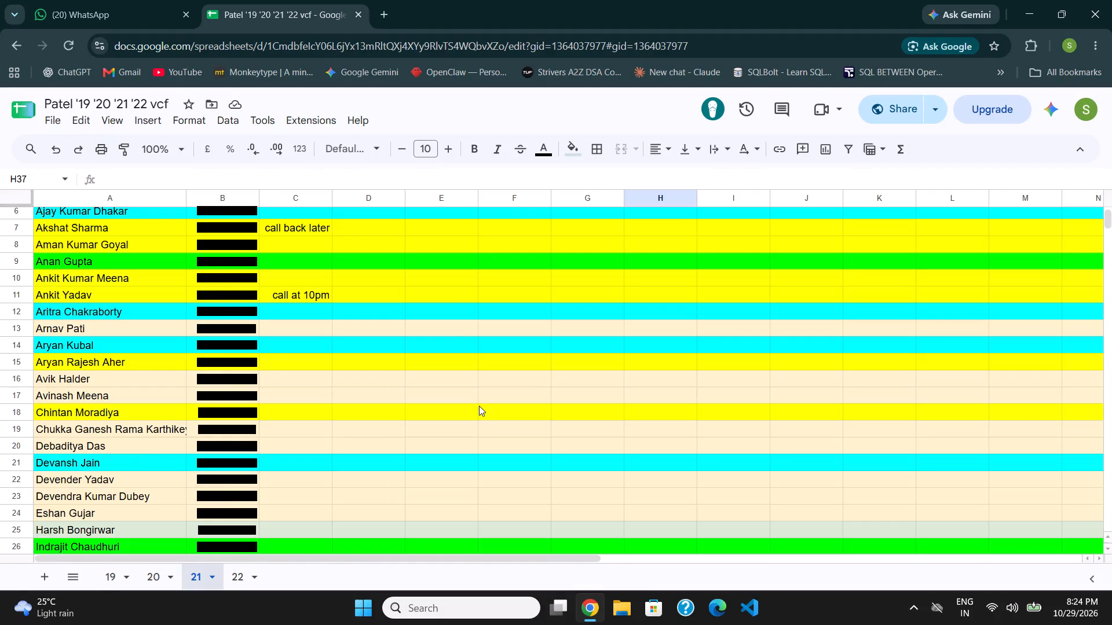
scroll(479, 406, "down", 3)
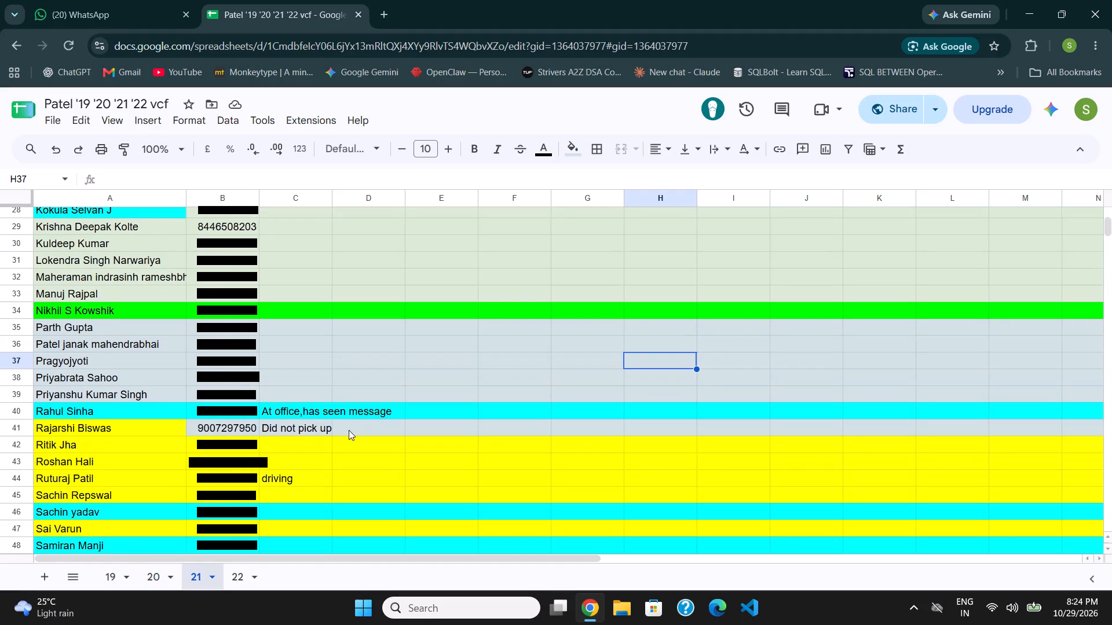
scroll(349, 430, "down", 3)
scroll(349, 430, "up", 10)
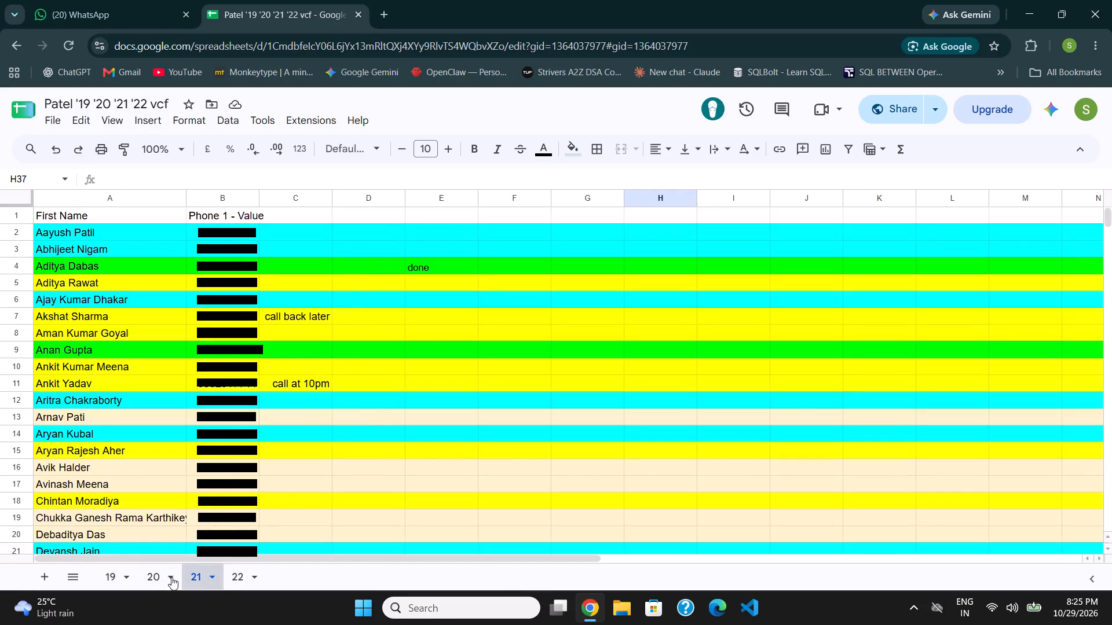
Delete the two green contact rows, 24 and 30, from sheet 20.
left_click(171, 577)
scroll(150, 455, "down", 4)
scroll(150, 455, "up", 3)
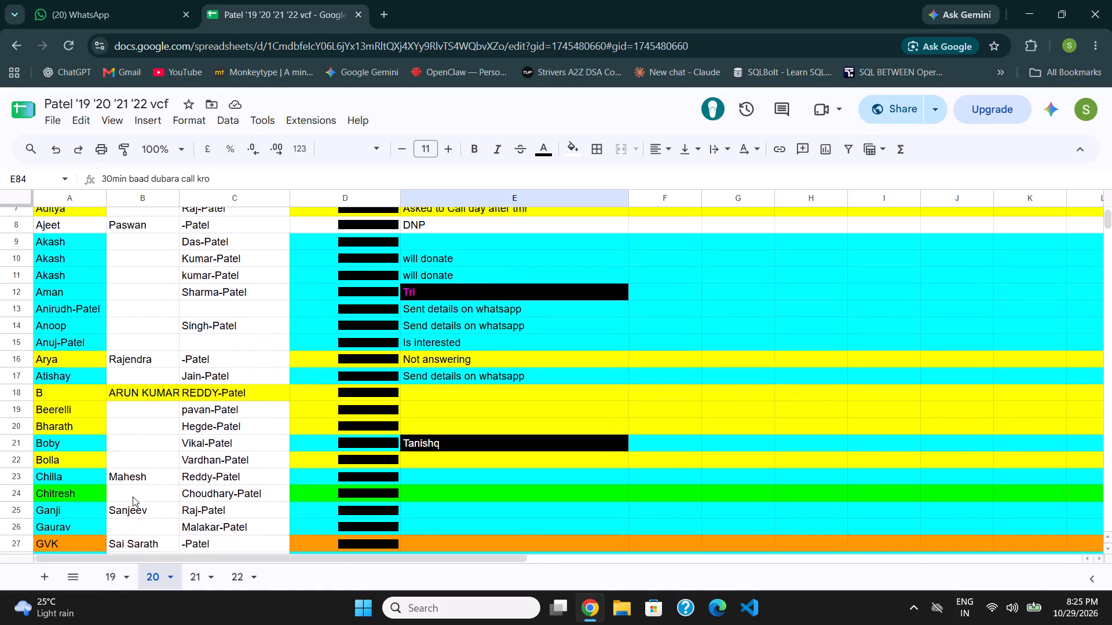
scroll(145, 450, "up", 6)
scroll(255, 373, "down", 3)
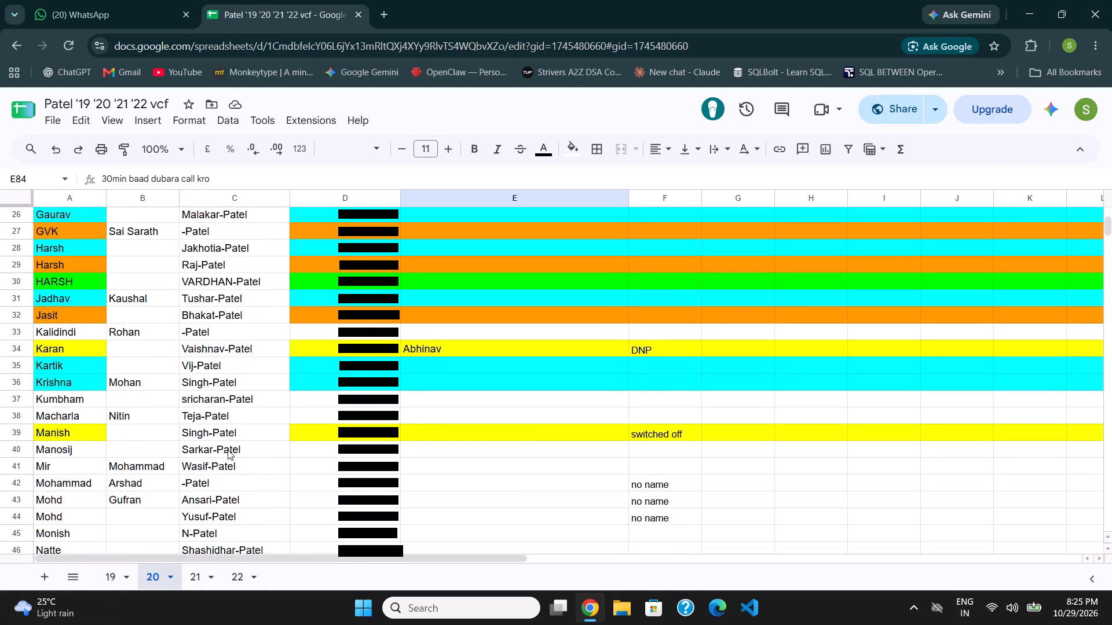
scroll(228, 450, "up", 1)
scroll(158, 403, "up", 1)
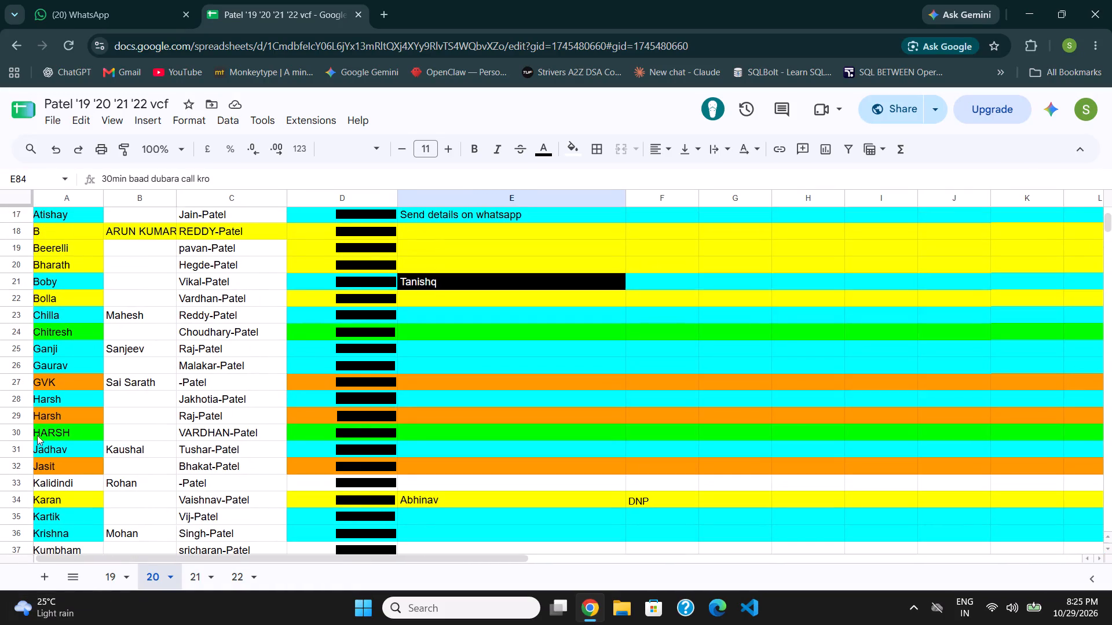
left_click(25, 434)
left_click(18, 332, "ctrl")
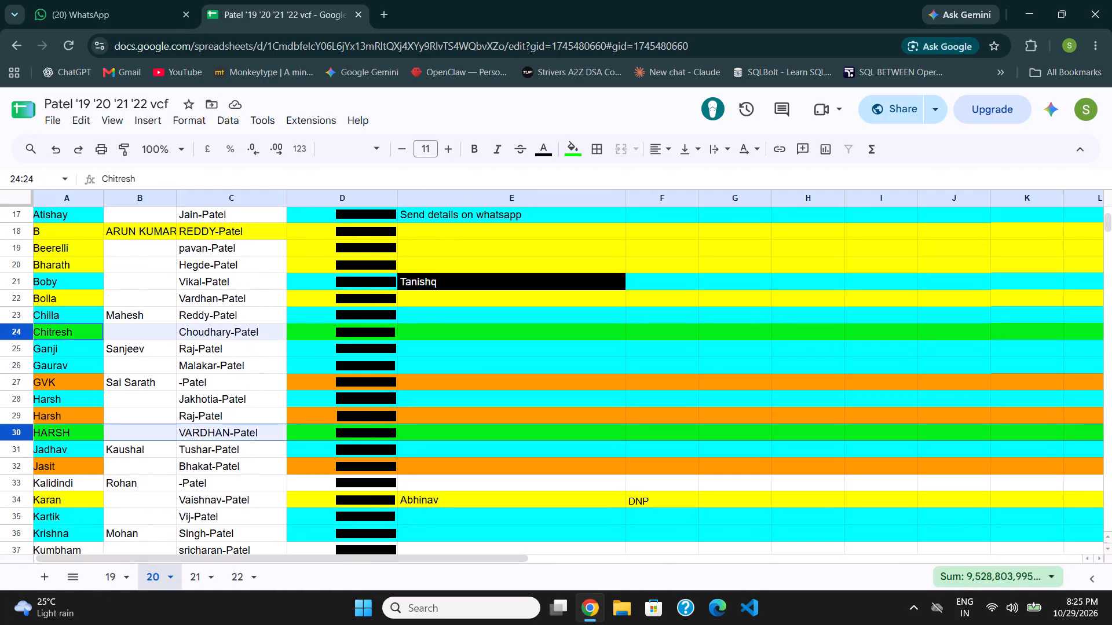
left_click(14, 338)
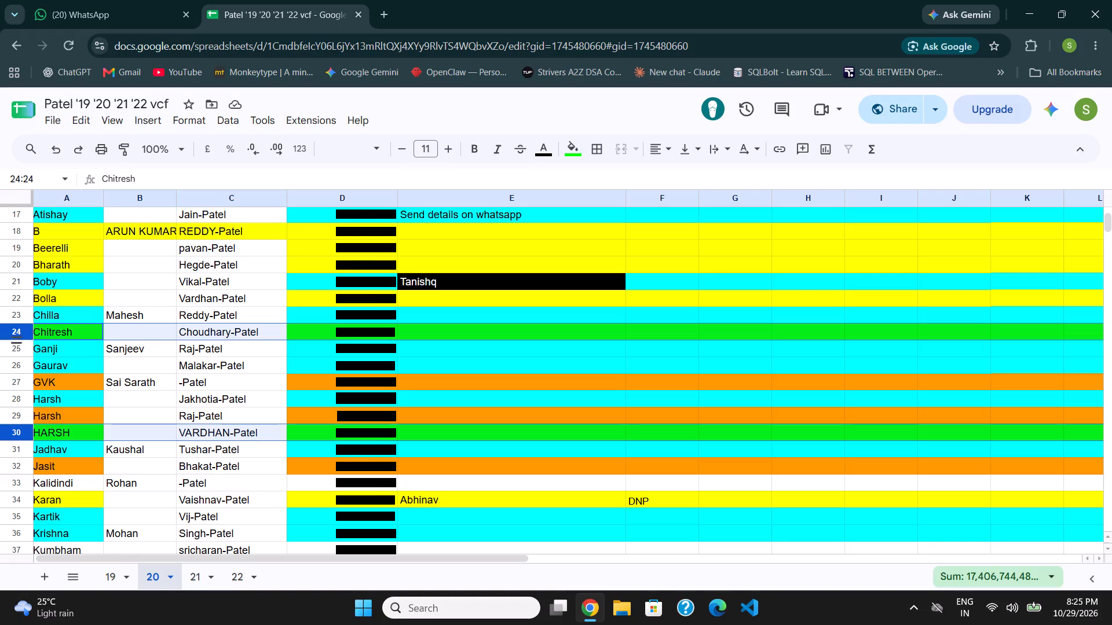
left_click(142, 444)
scroll(142, 444, "right", 4)
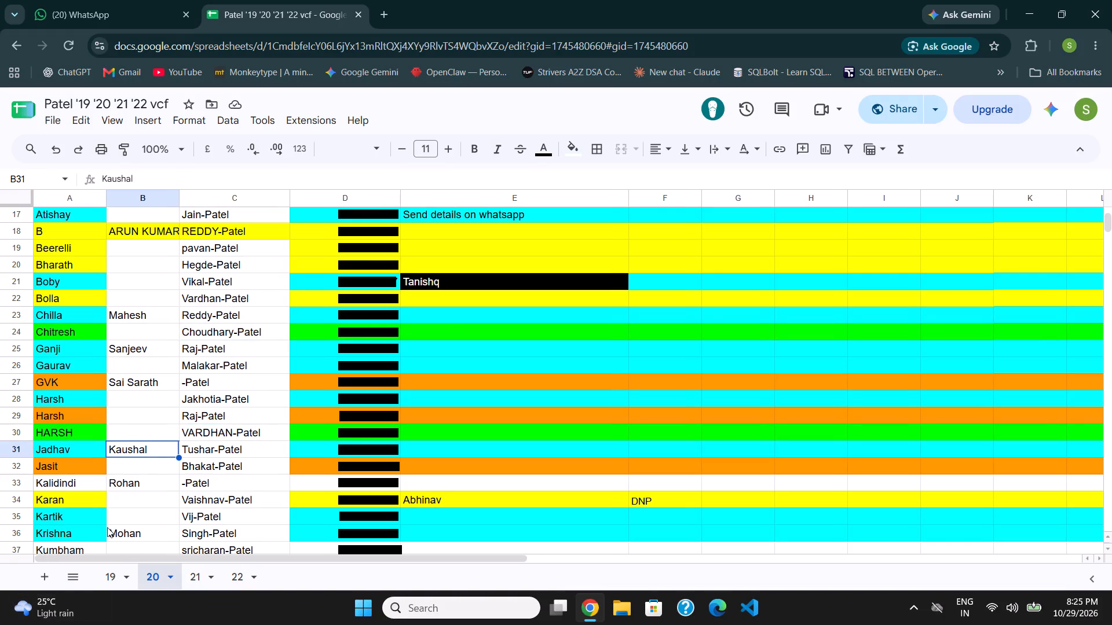
left_click(12, 437)
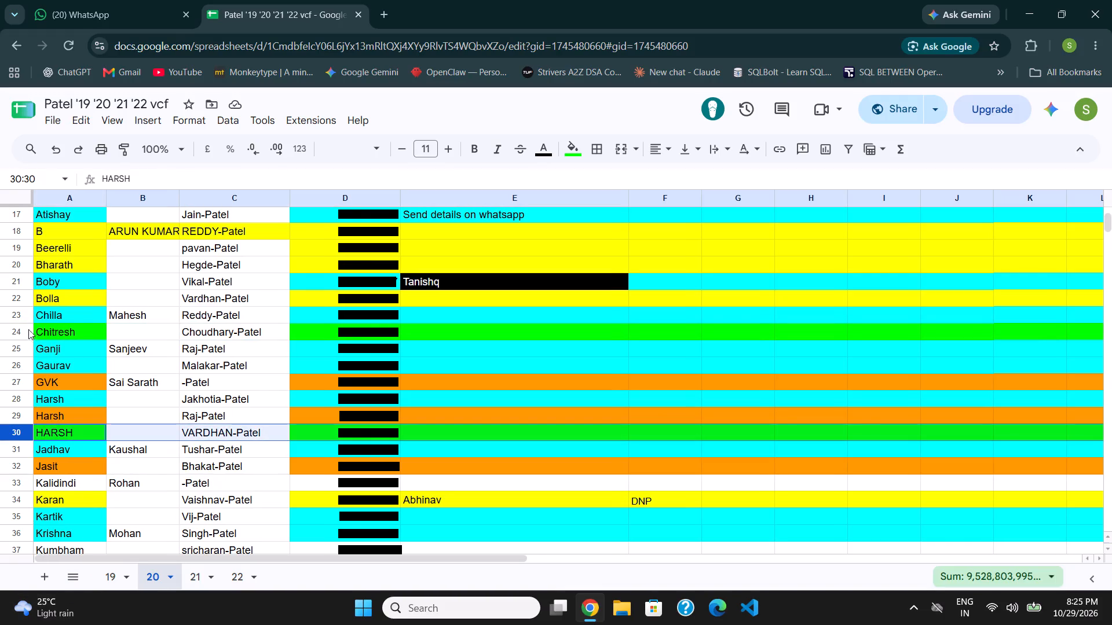
left_click(18, 329, "ctrl")
right_click(19, 330)
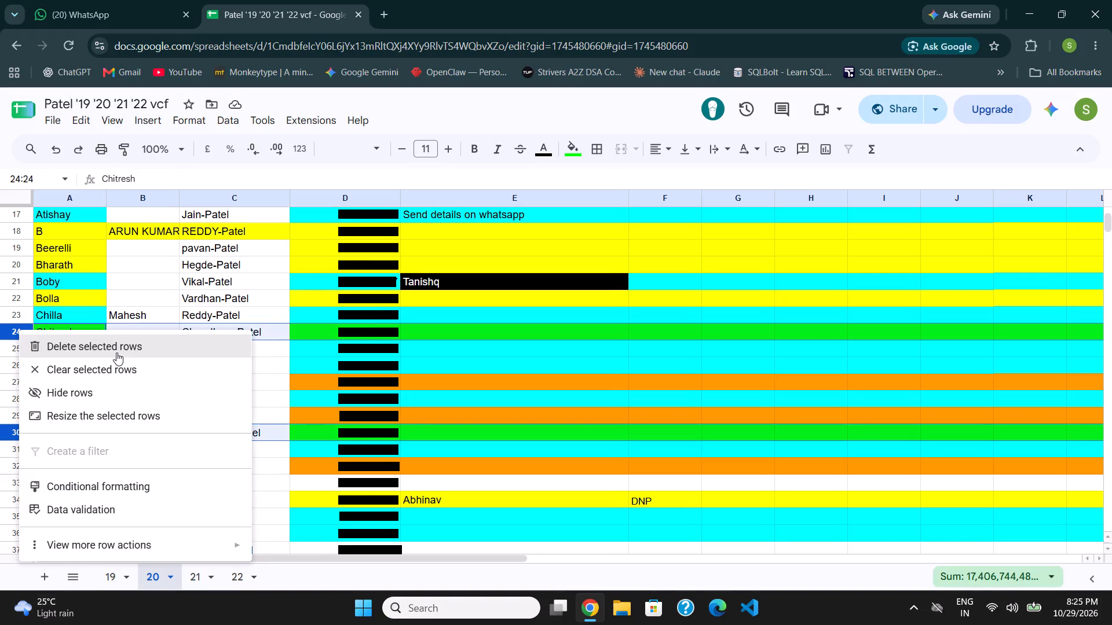
left_click(116, 352)
left_click(236, 396)
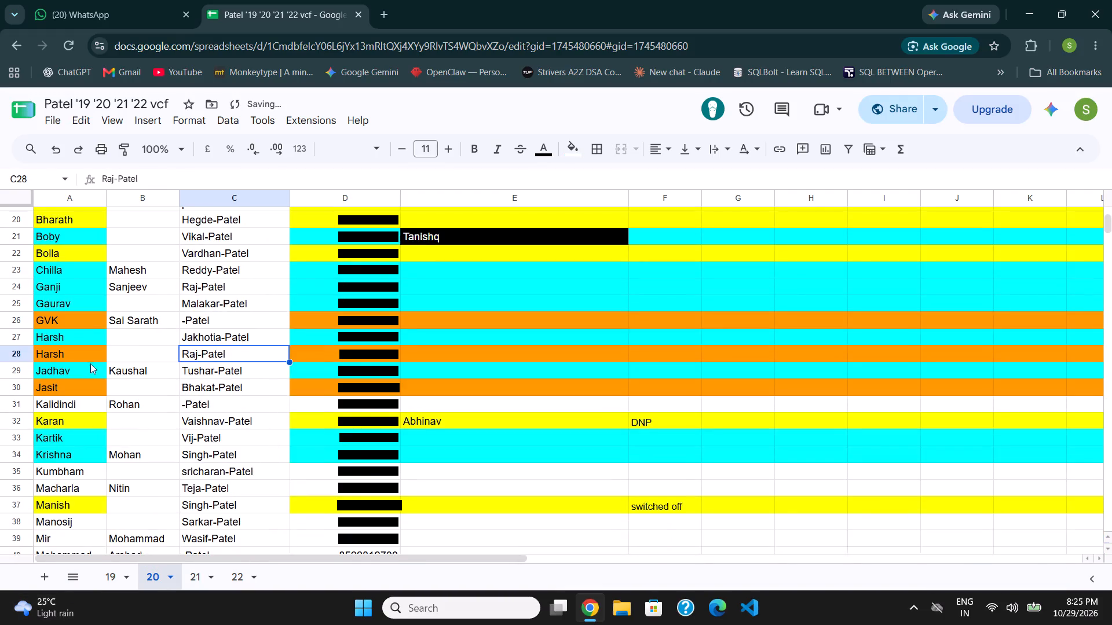
Recolour the orange contact rows 26, 28 and 30 in sheet 20 with a yellow fill.
left_click(17, 324)
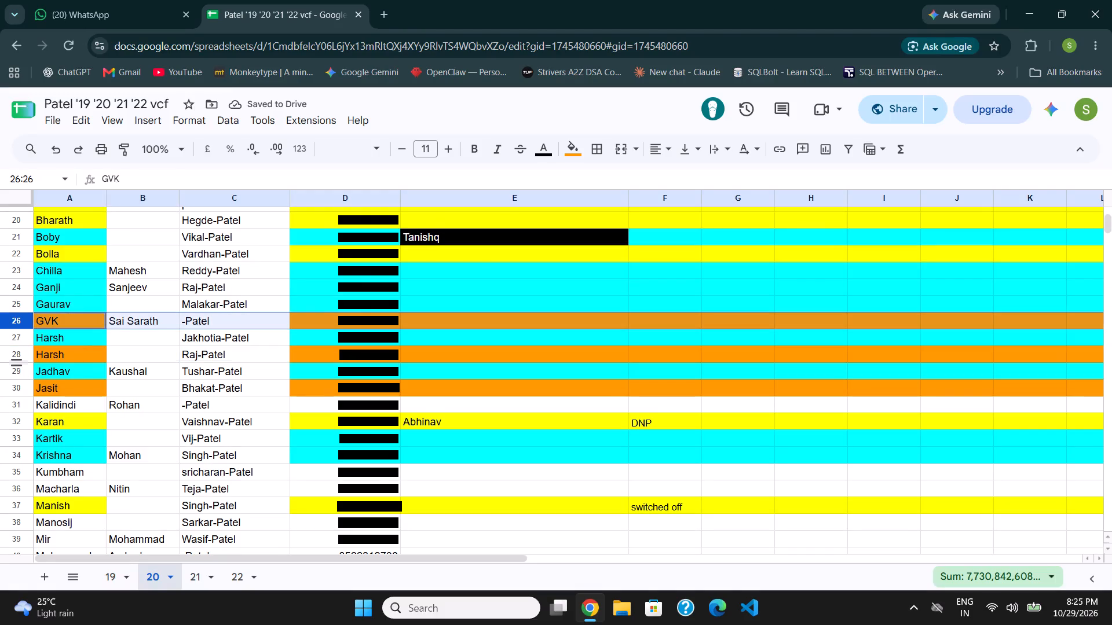
left_click(20, 361, "ctrl")
left_click(22, 356, "ctrl")
left_click(20, 389, "ctrl")
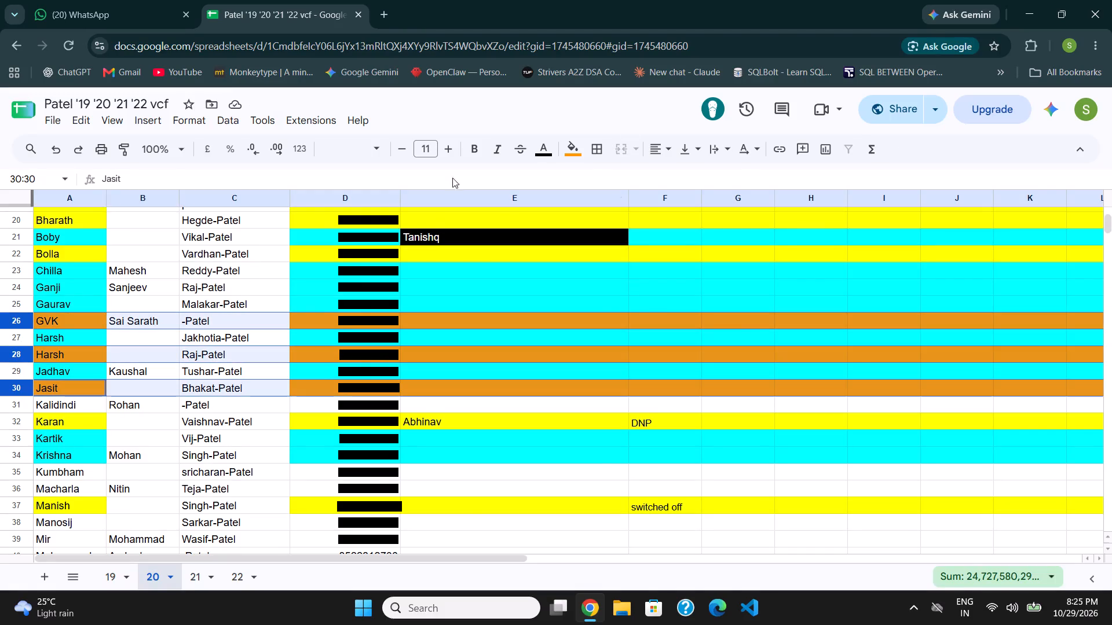
left_click(578, 161)
left_click(621, 212)
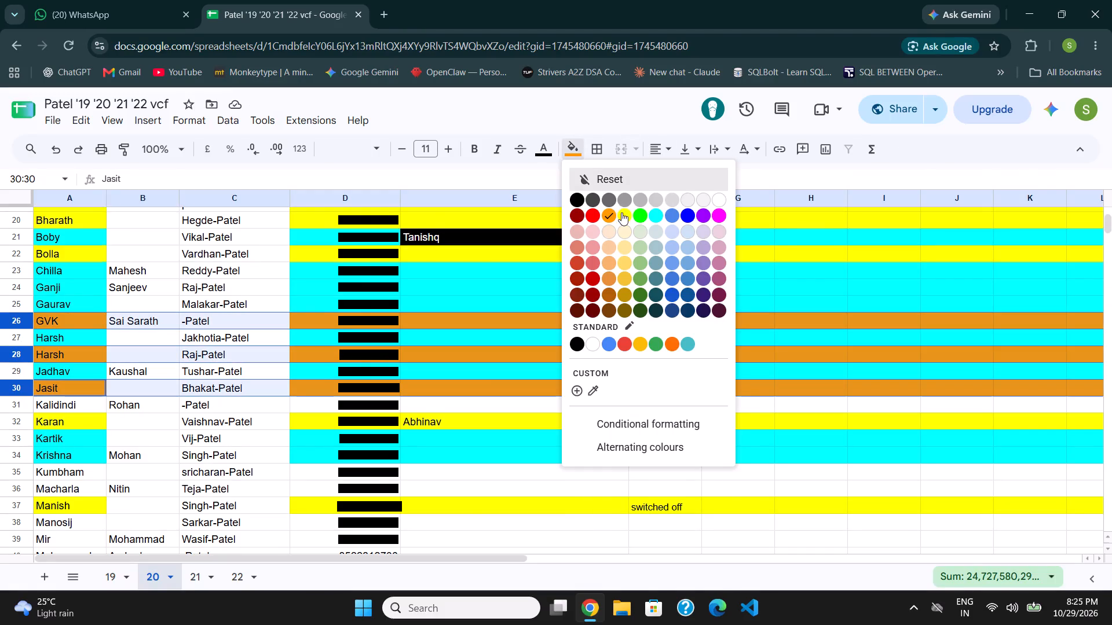
left_click(577, 311)
left_click(505, 345)
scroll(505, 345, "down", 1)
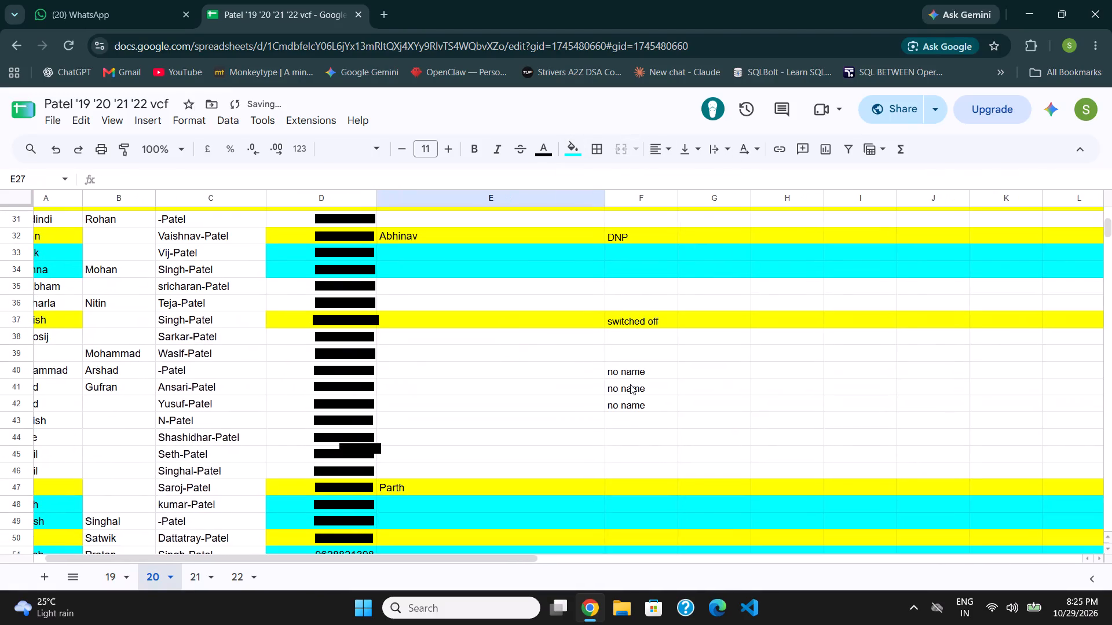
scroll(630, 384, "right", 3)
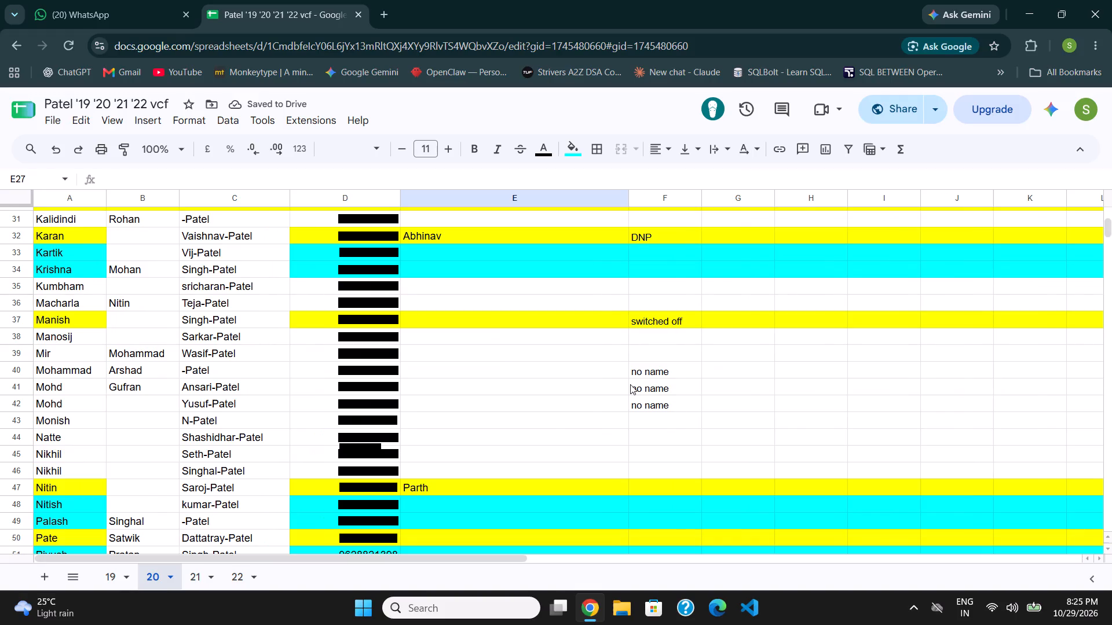
In a new browser tab, search the web for sheets and open Google Sheets from the results.
left_click(379, 9)
left_click(996, 80)
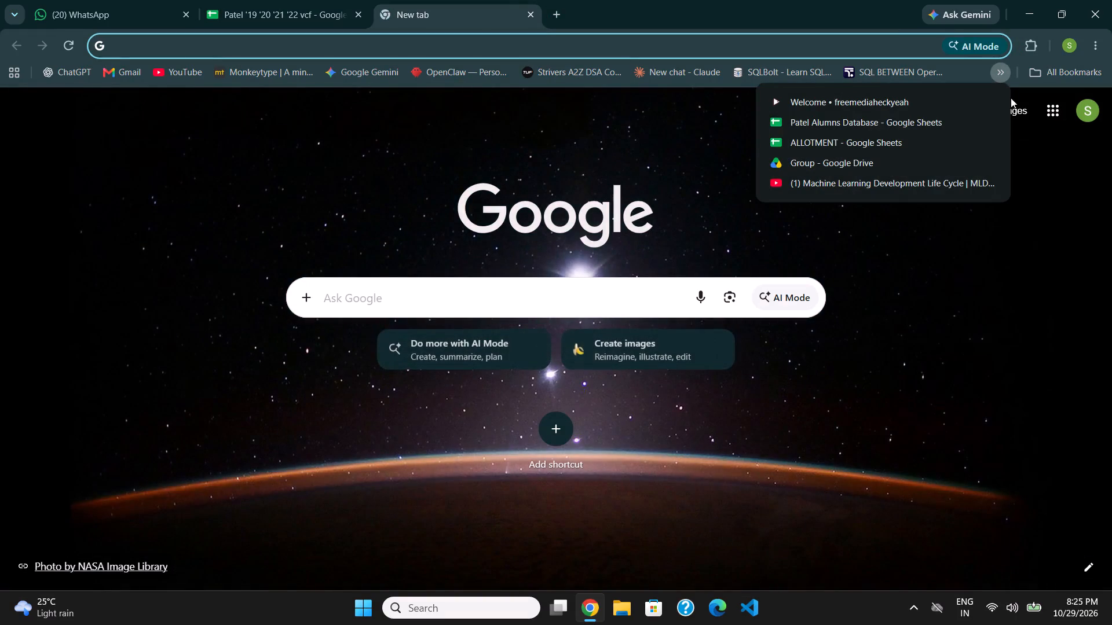
left_click(1080, 161)
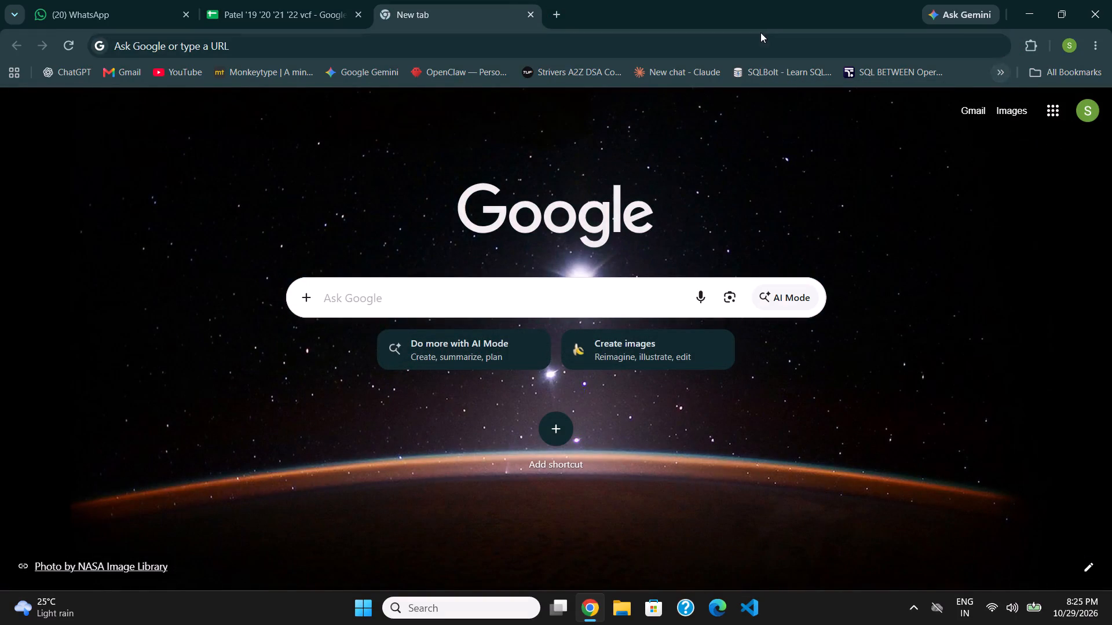
left_click(756, 46)
key("s")
type("he")
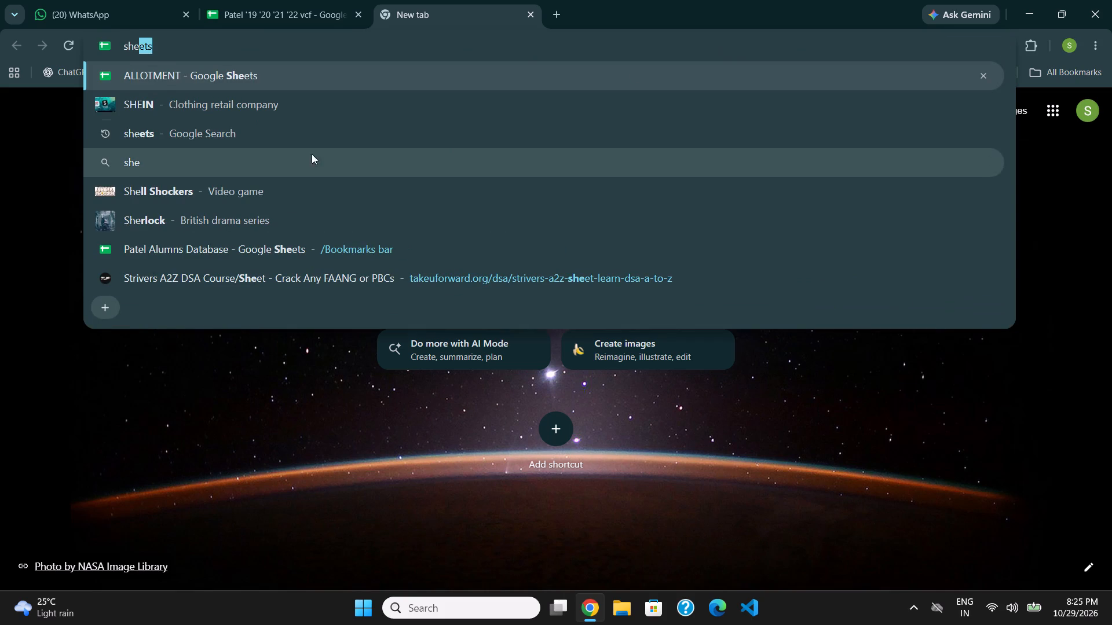
left_click(226, 127)
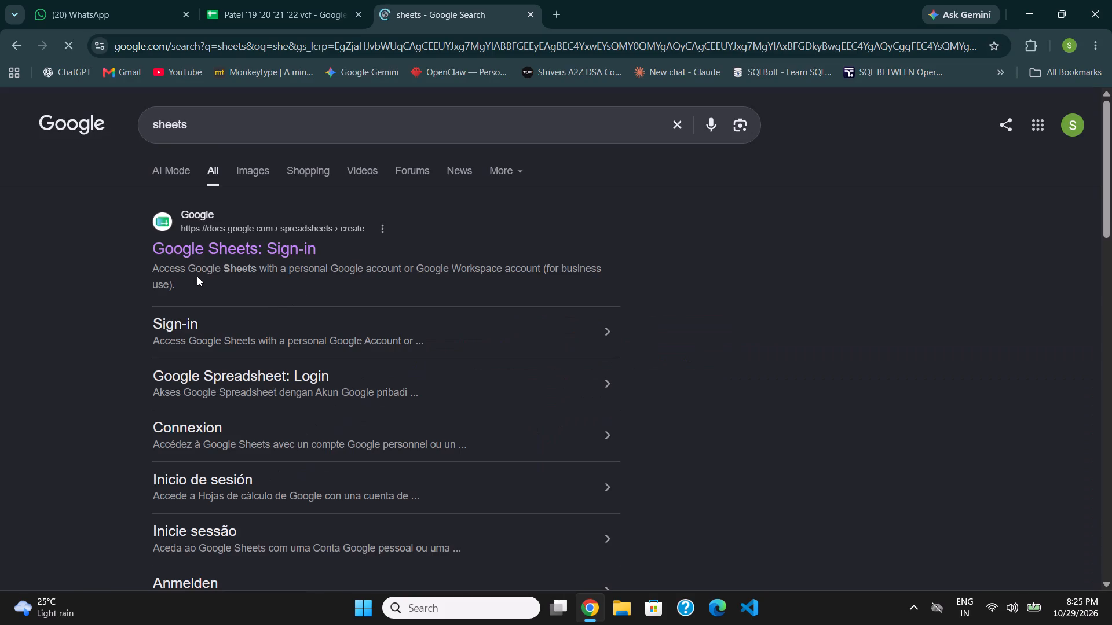
left_click(210, 258)
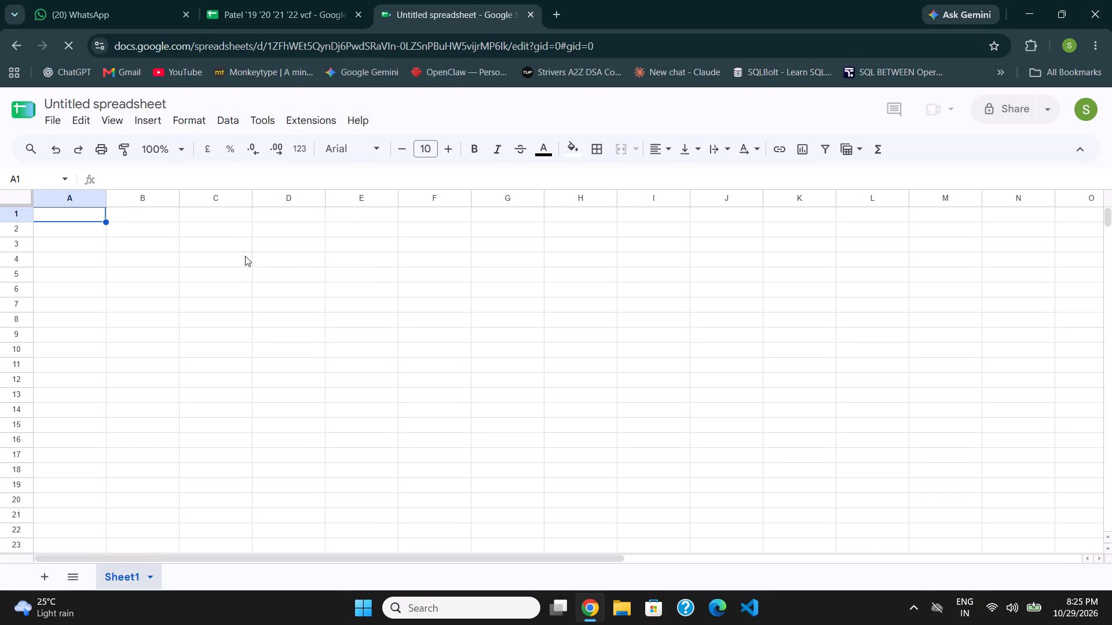
Go to the Sheets home page and open the Patel Alumns Database spreadsheet from the file list.
left_click(55, 117)
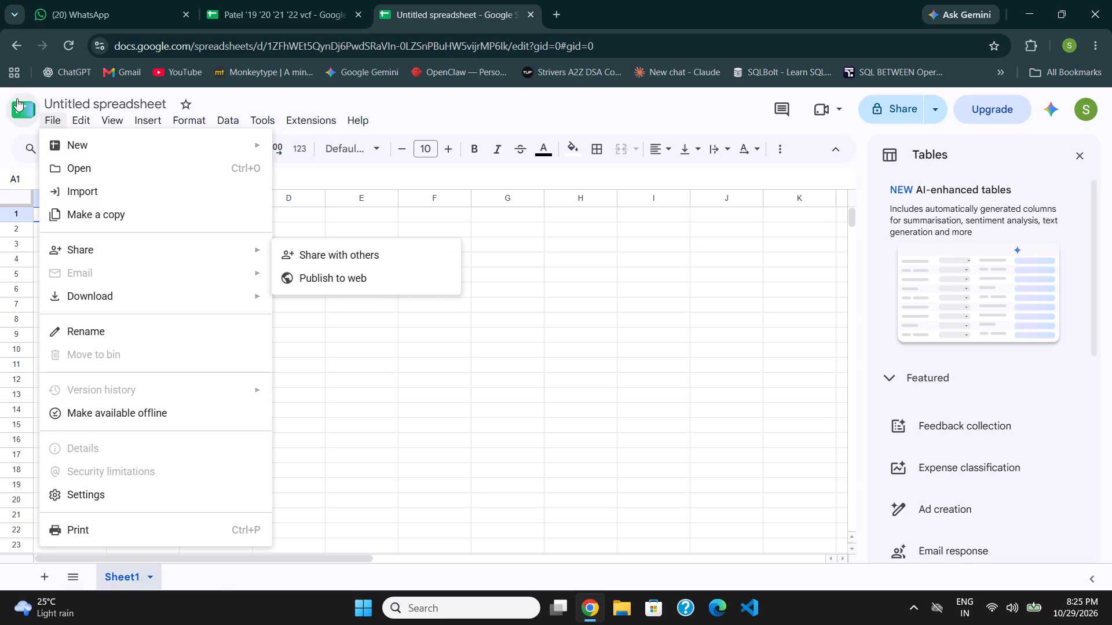
left_click(17, 108)
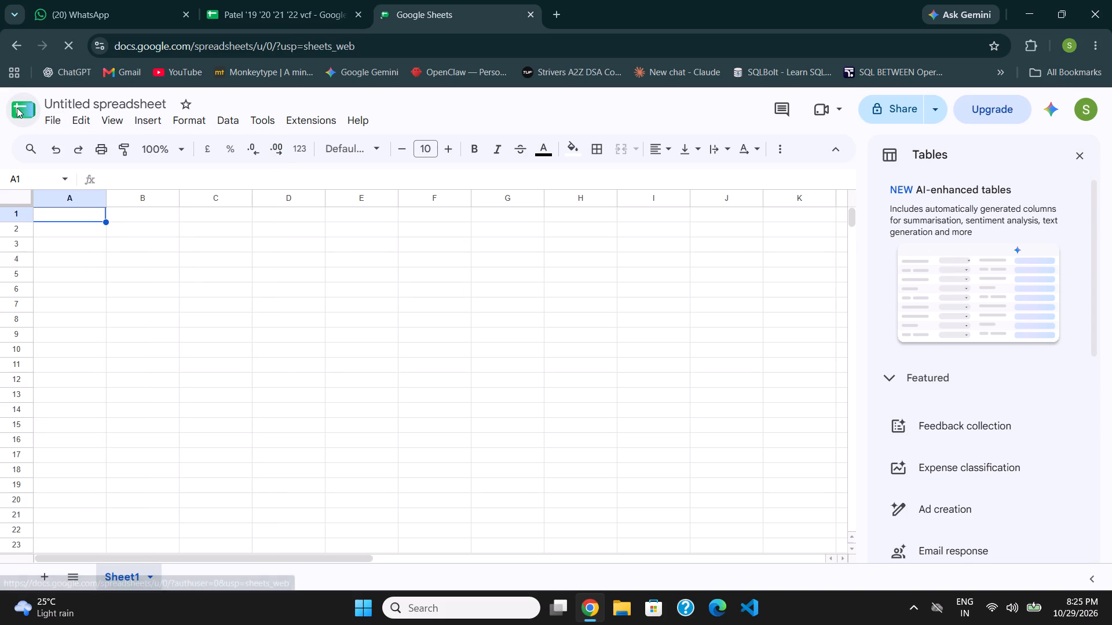
scroll(354, 340, "down", 1)
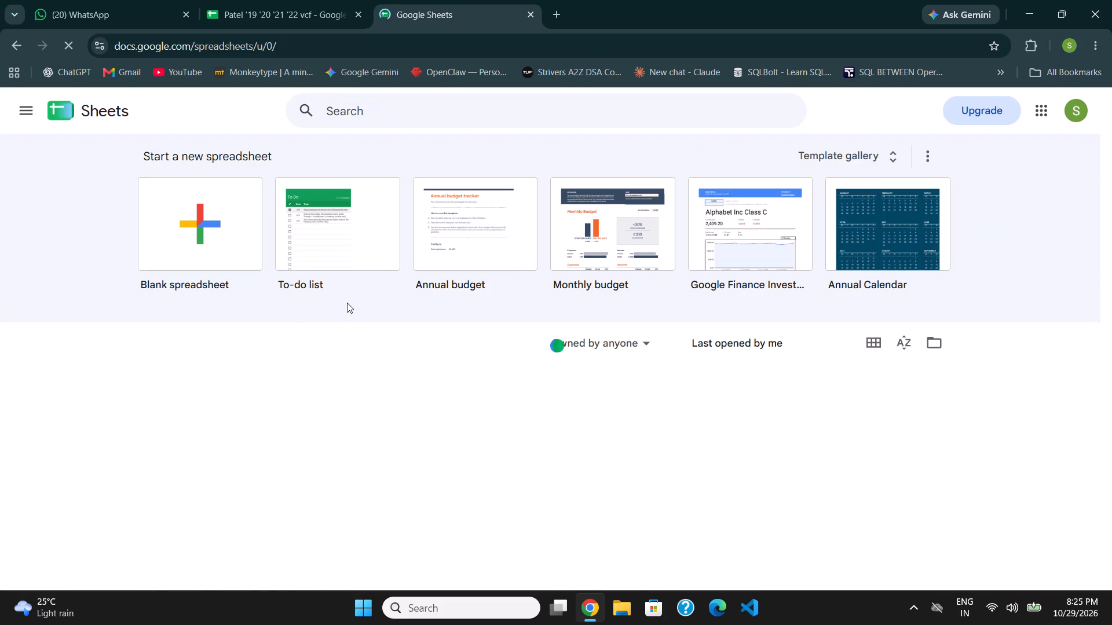
scroll(392, 369, "down", 1)
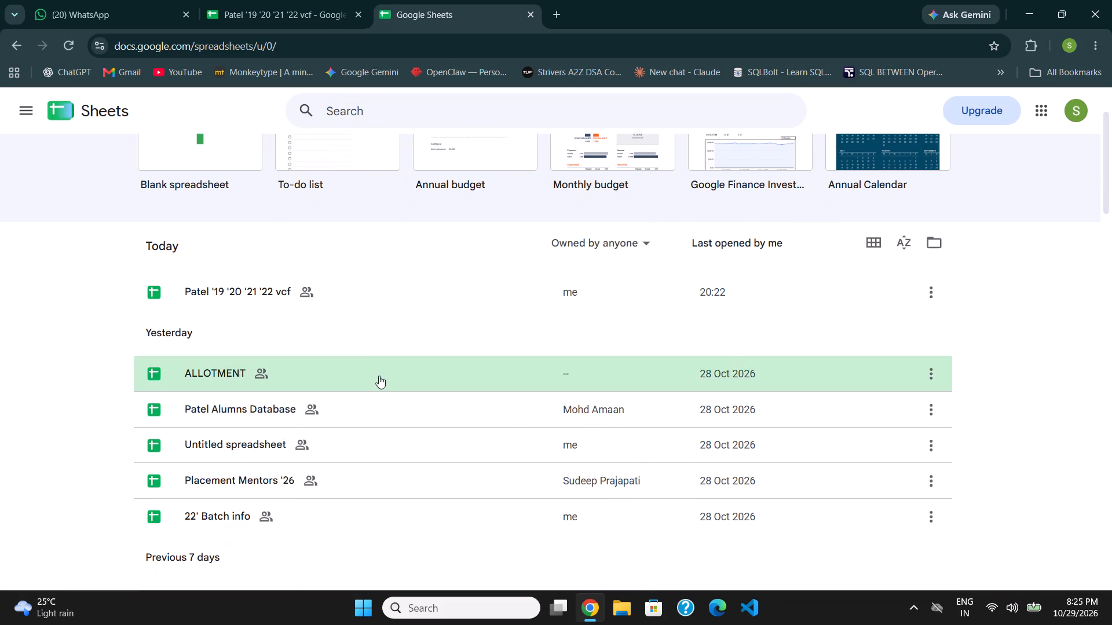
left_click(371, 409)
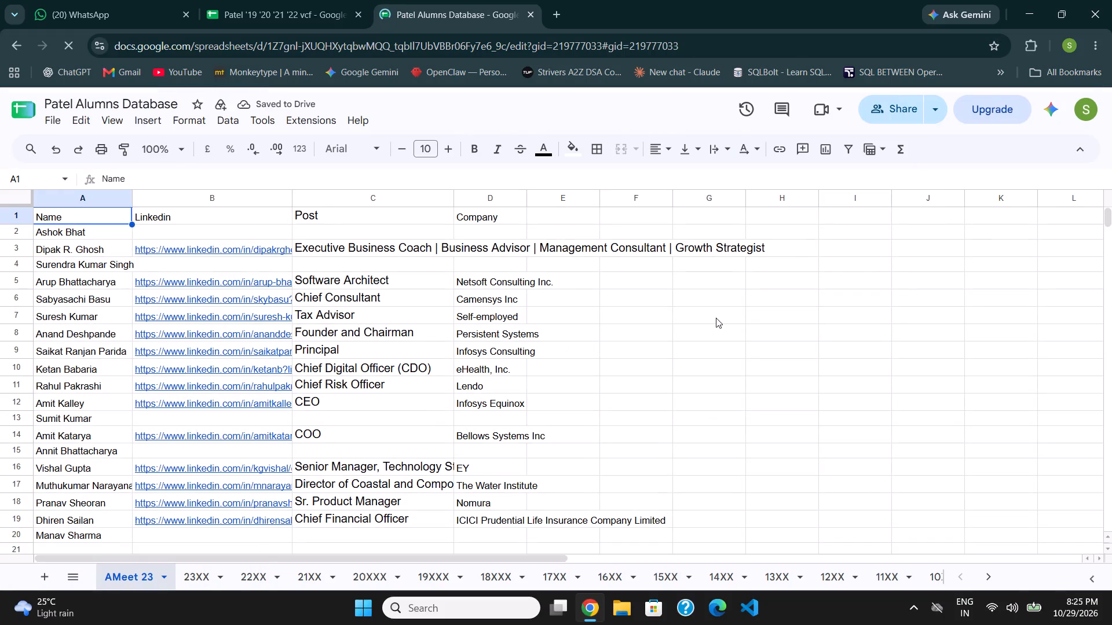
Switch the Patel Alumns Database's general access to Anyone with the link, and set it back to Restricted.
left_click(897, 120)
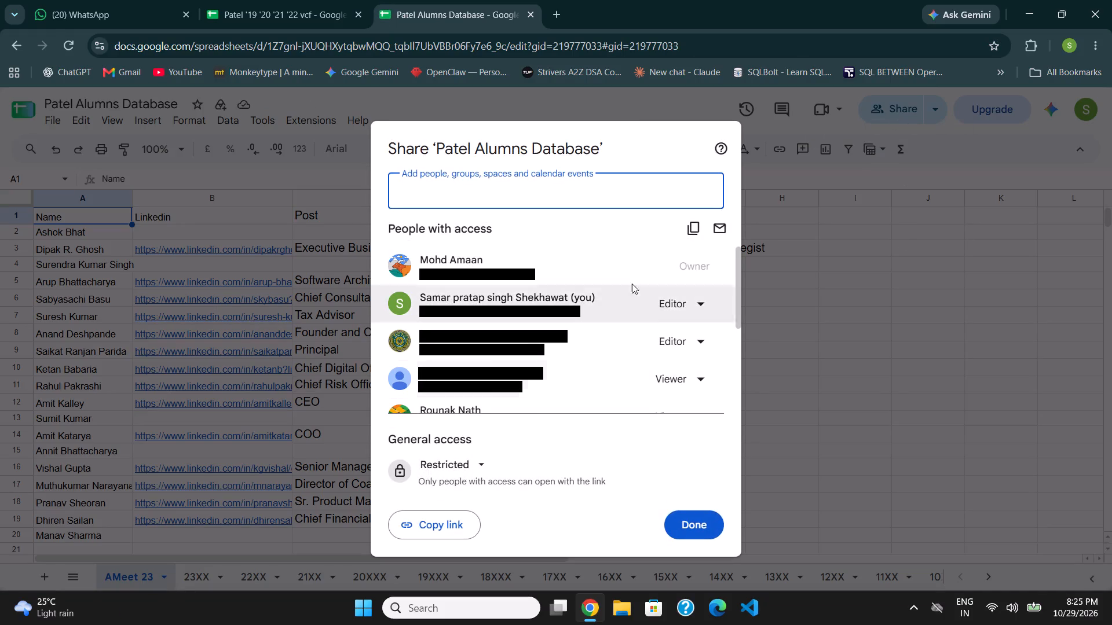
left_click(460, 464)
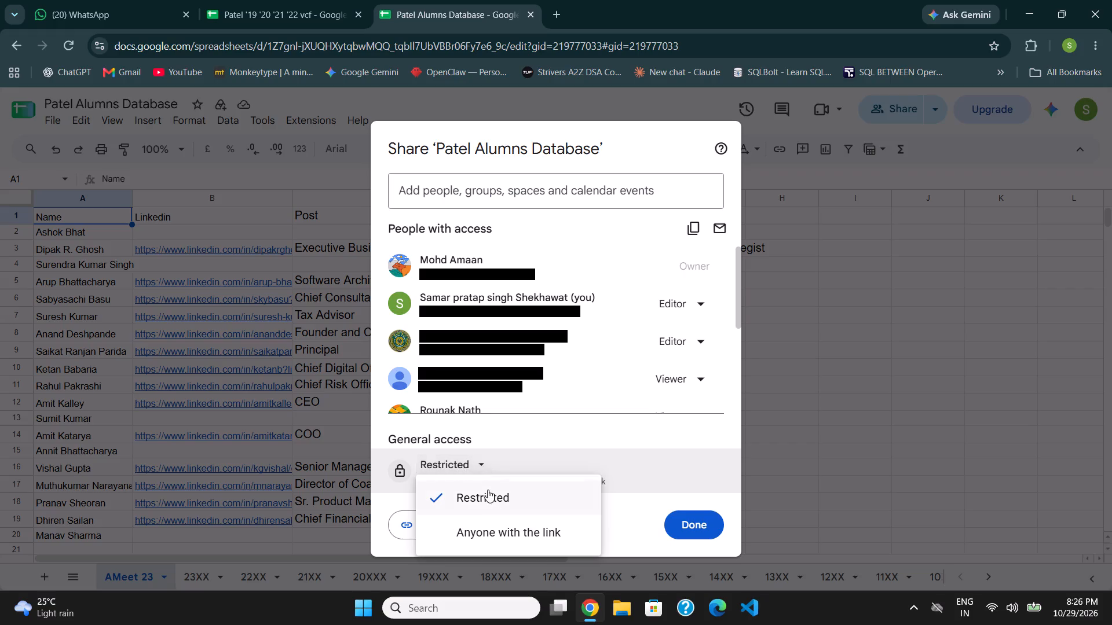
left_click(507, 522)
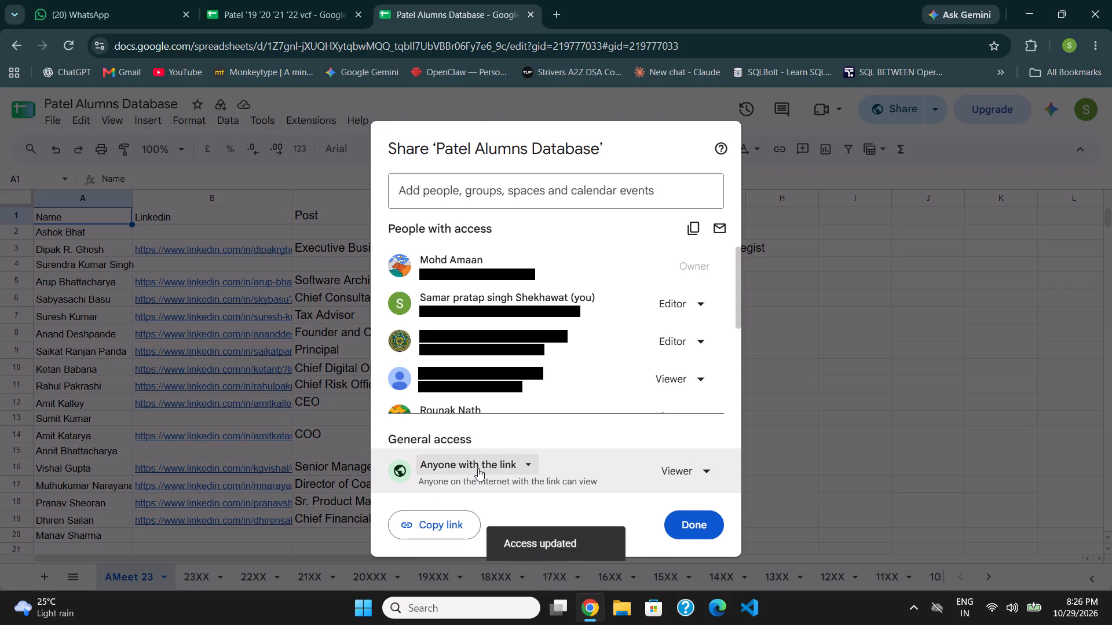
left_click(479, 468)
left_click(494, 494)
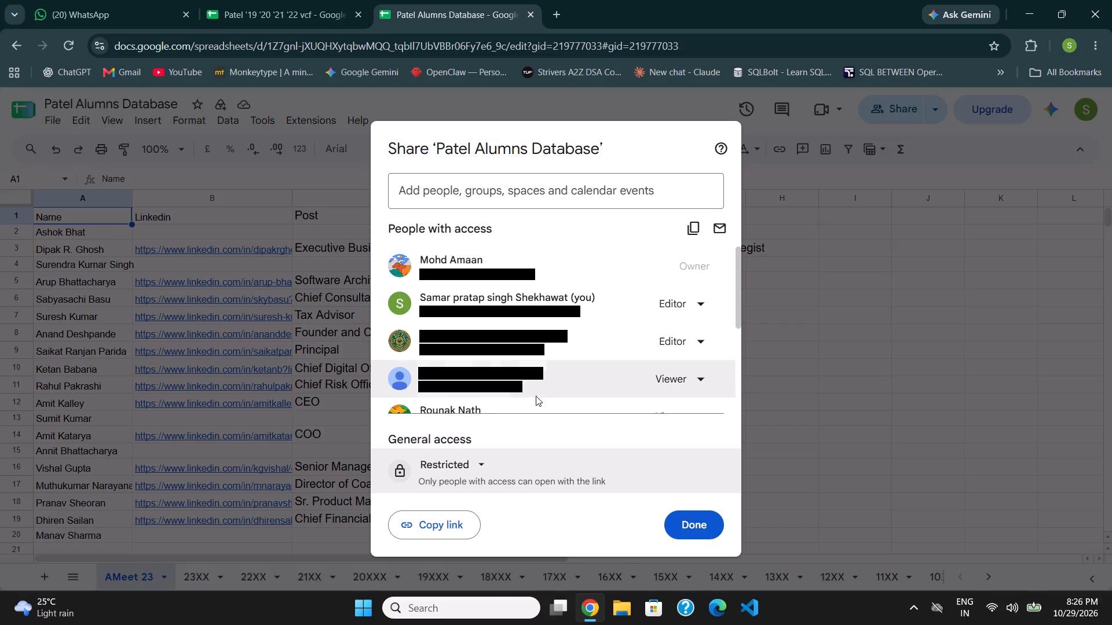
Copy the sharing link of the Patel Alumns Database.
scroll(551, 390, "down", 4)
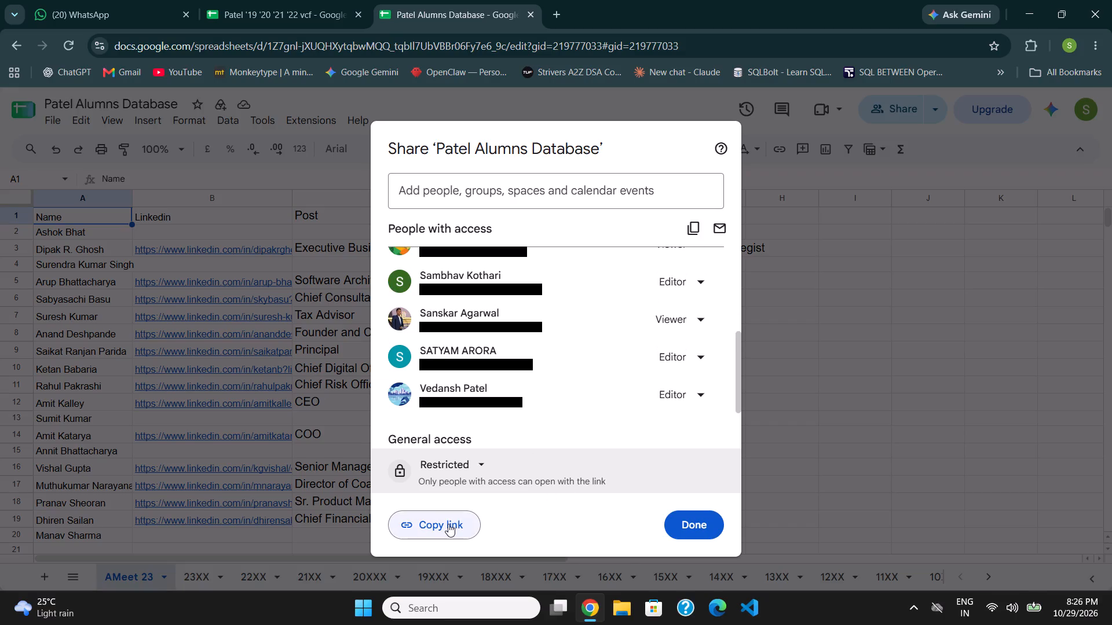
left_click(448, 524)
Review the people with access and their roles, check the suggested contacts for sharing, and close the sharing settings.
scroll(604, 366, "up", 6)
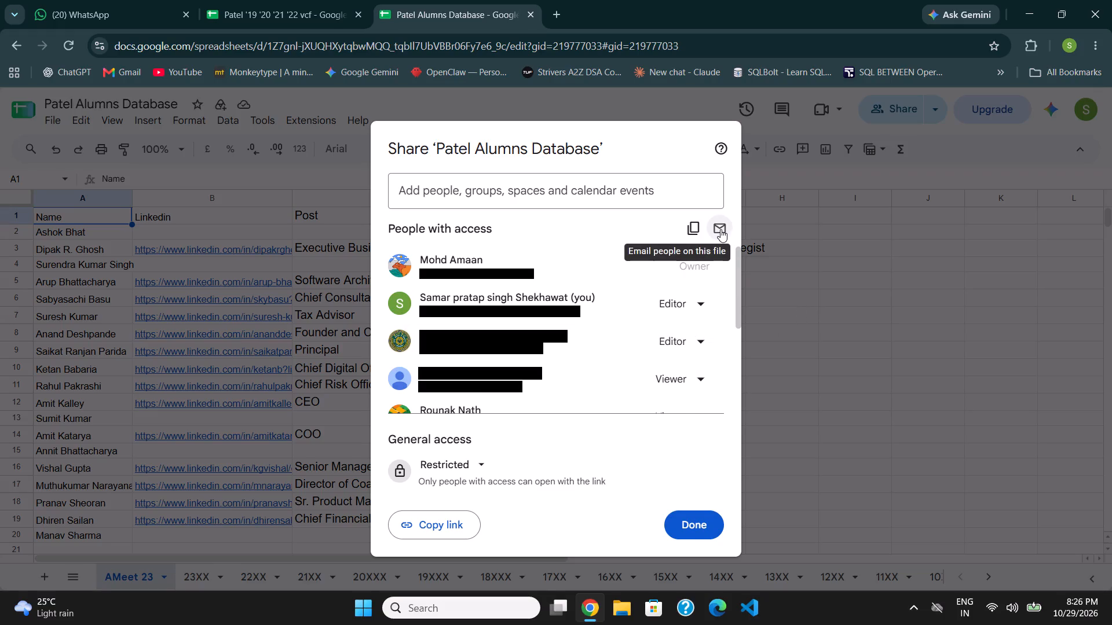
scroll(665, 378, "down", 2)
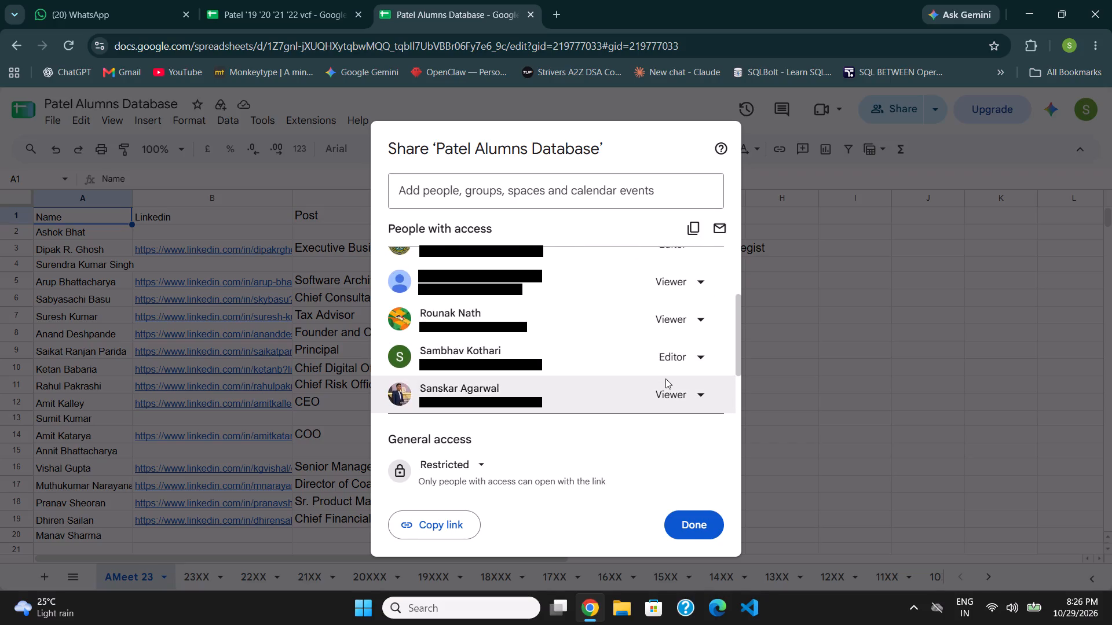
left_click(527, 203)
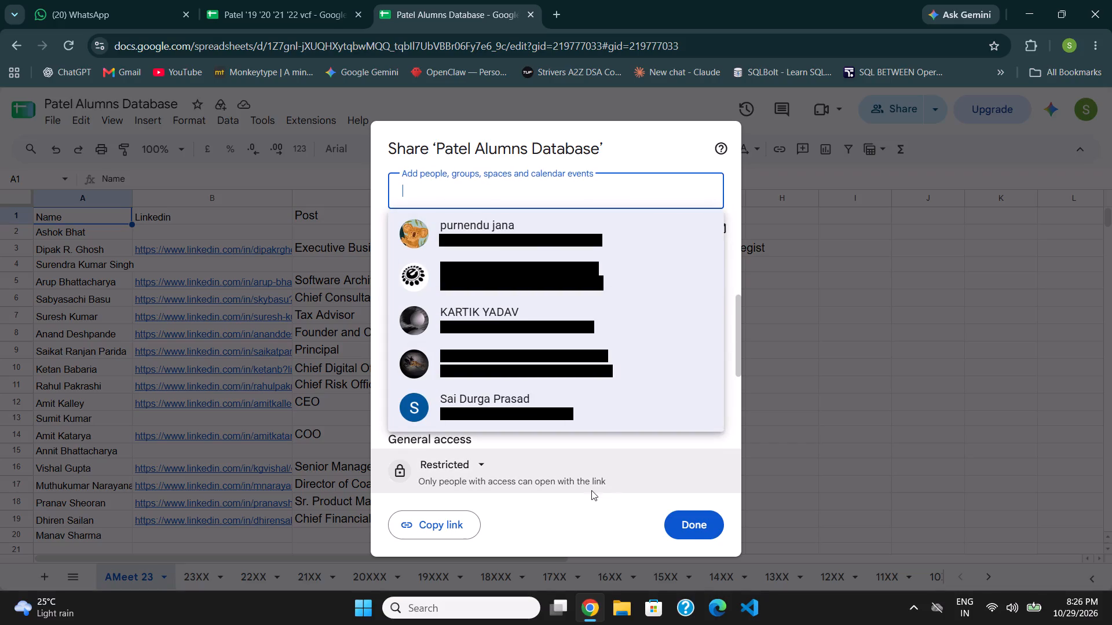
scroll(527, 329, "down", 2)
left_click(575, 526)
scroll(561, 365, "up", 5)
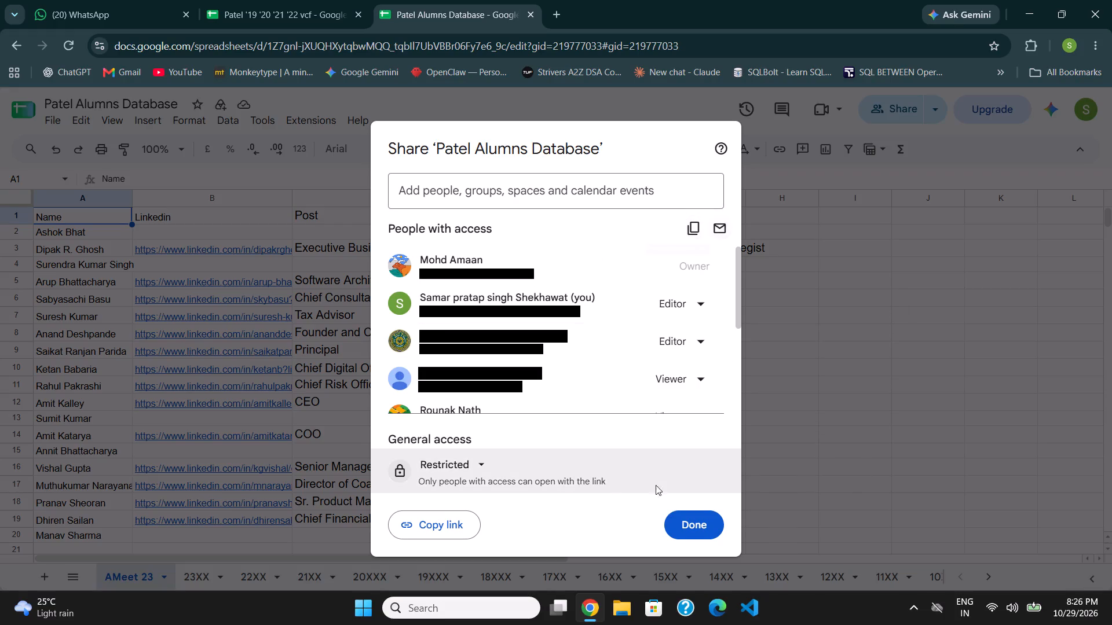
left_click(701, 521)
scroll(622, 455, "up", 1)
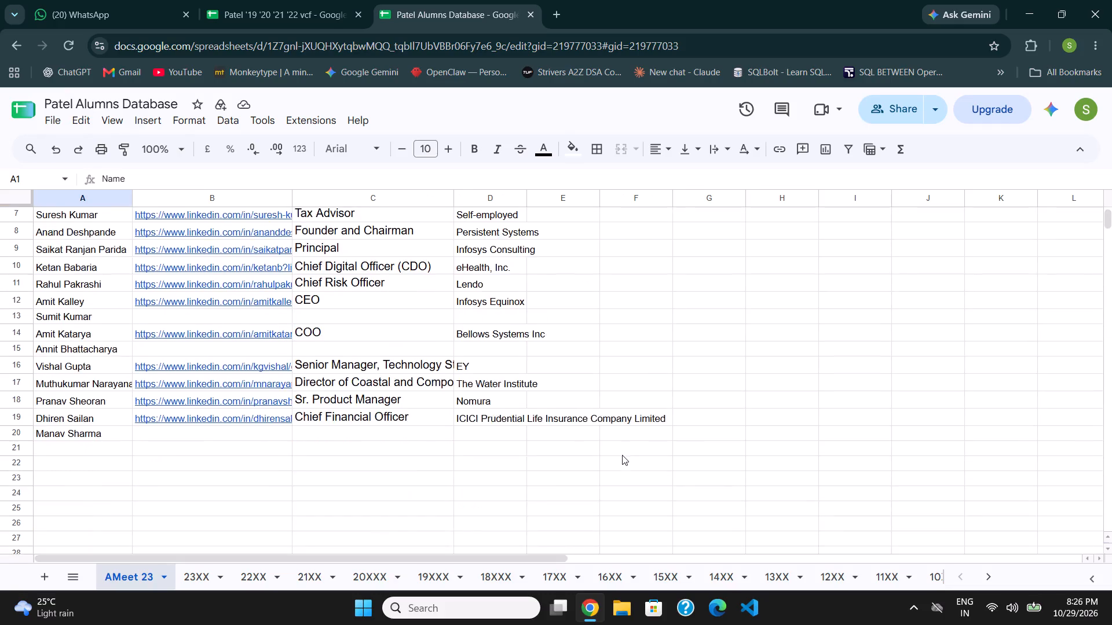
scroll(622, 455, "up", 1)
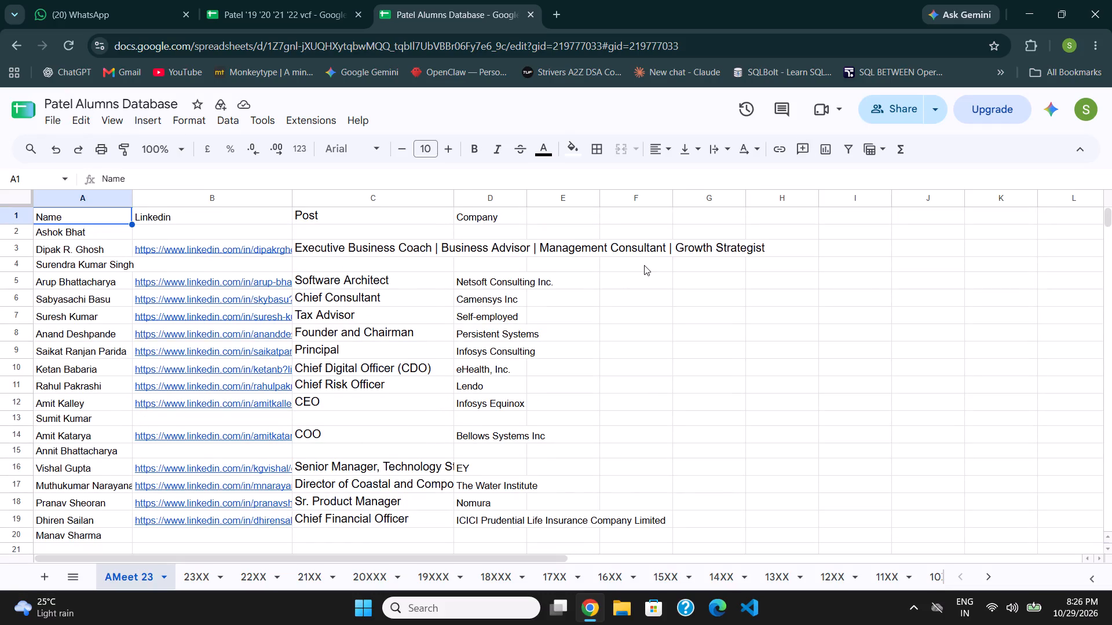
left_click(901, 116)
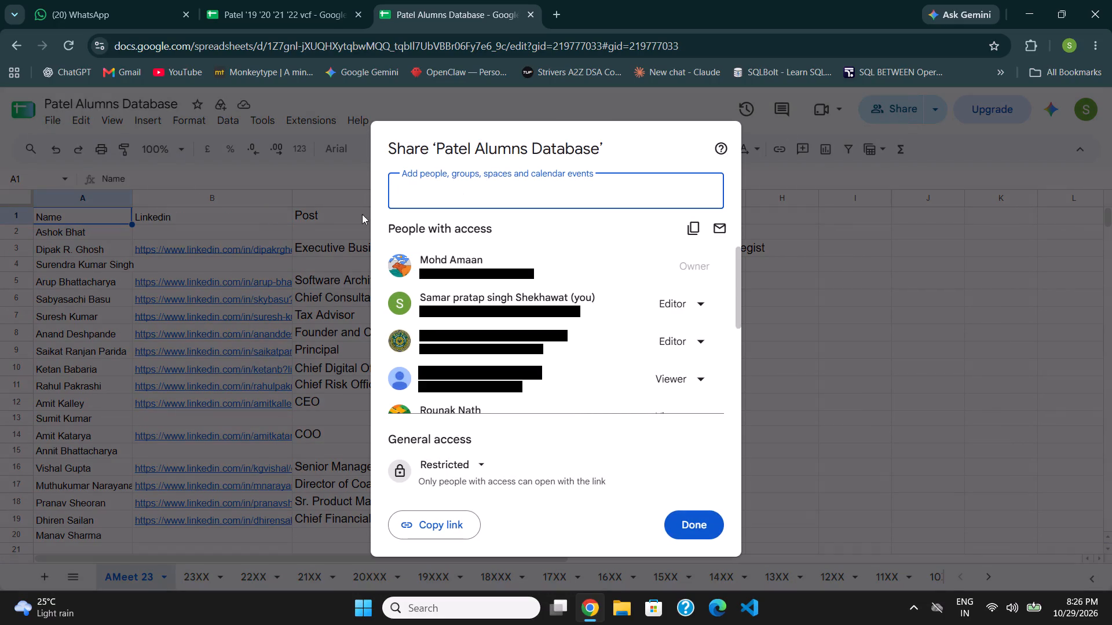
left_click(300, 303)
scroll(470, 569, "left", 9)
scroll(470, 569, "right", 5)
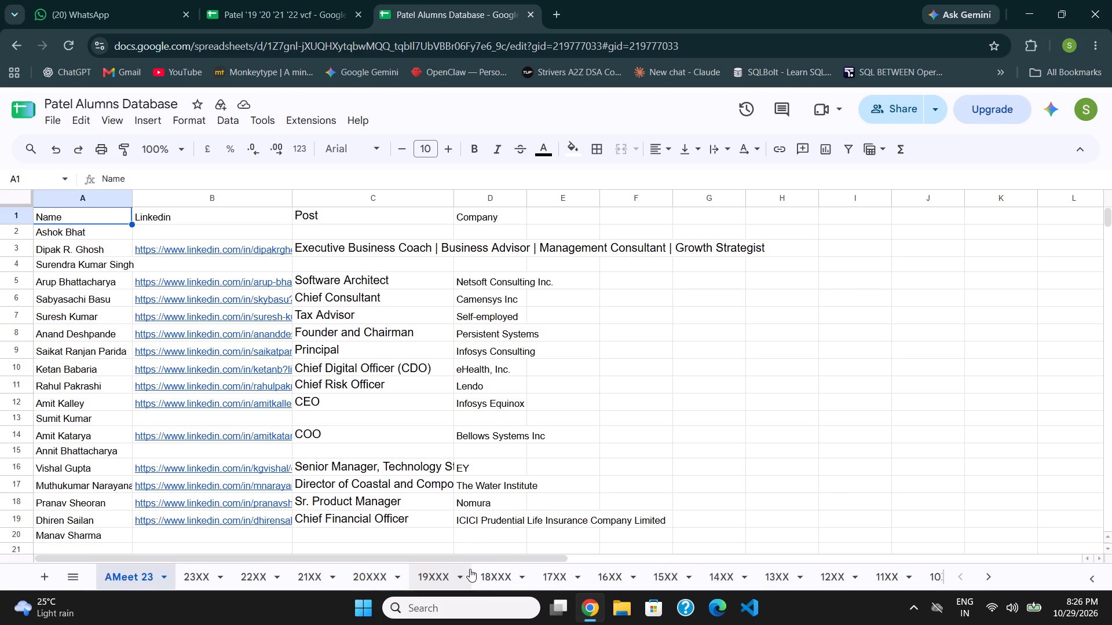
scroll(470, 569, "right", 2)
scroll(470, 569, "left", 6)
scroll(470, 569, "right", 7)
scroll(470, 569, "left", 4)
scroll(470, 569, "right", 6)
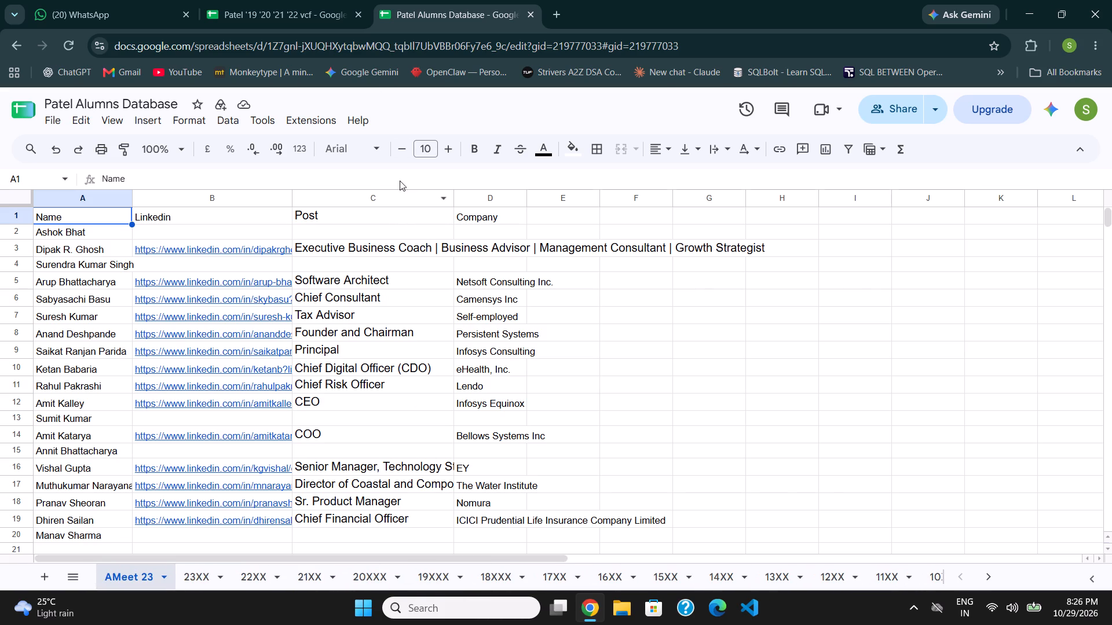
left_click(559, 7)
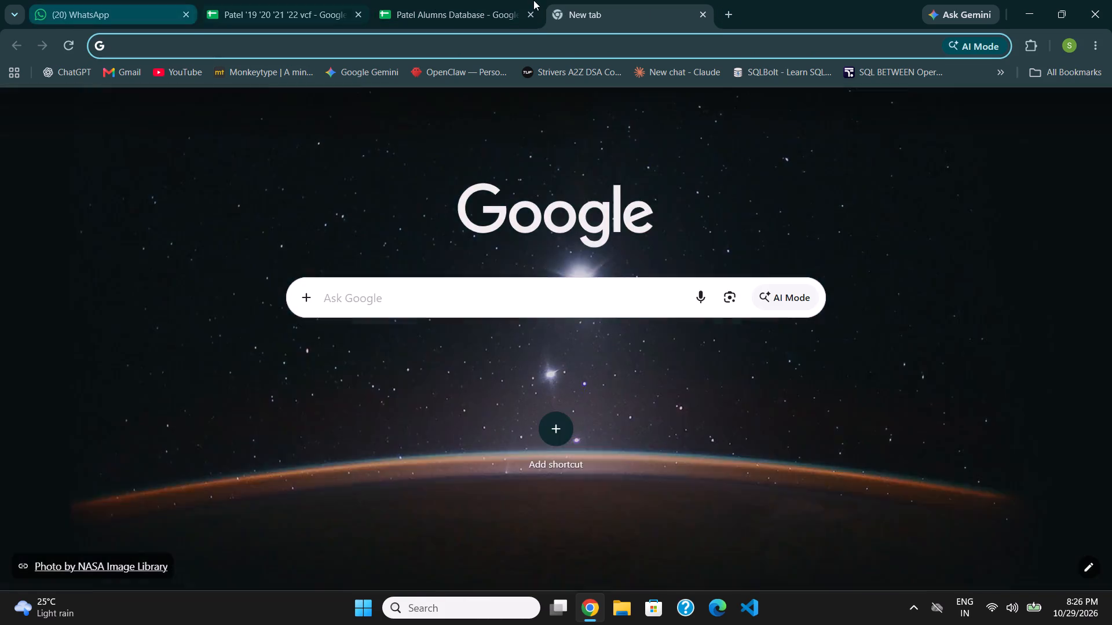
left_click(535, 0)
Make a copy of the Patel Alumns Database in My Drive, named Copy of Patel Alumns Database.
left_click(46, 114)
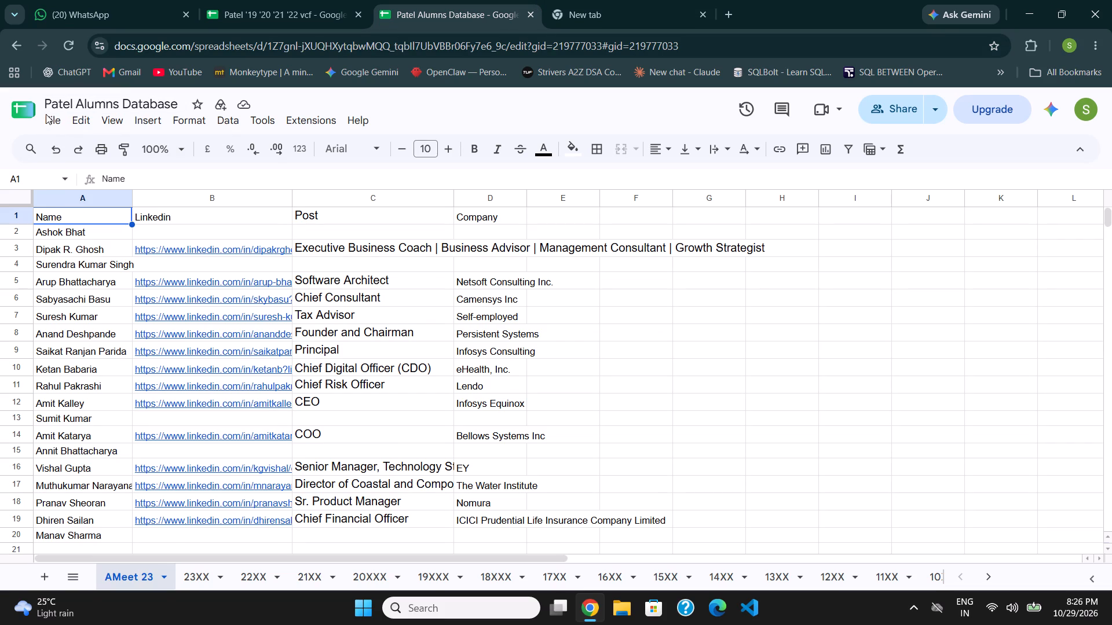
left_click(52, 122)
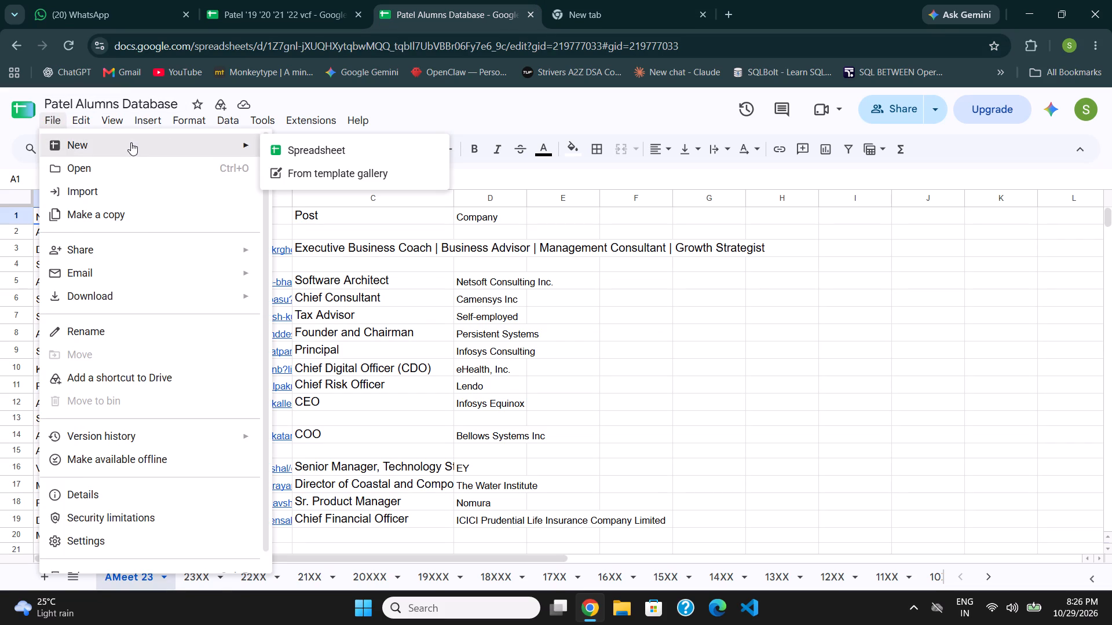
left_click(132, 222)
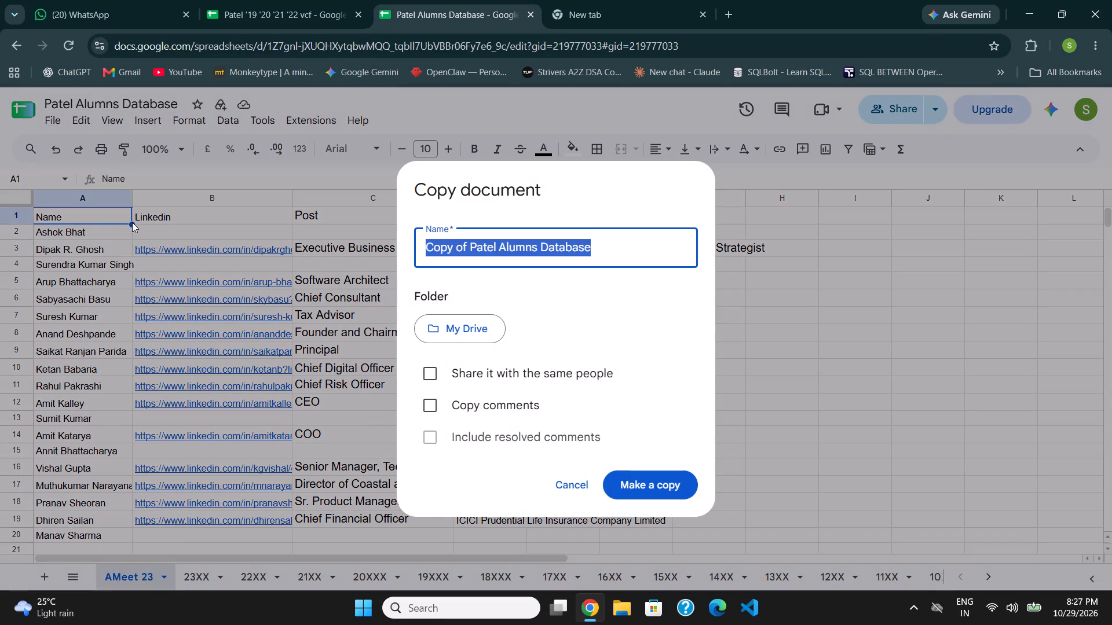
left_click(639, 481)
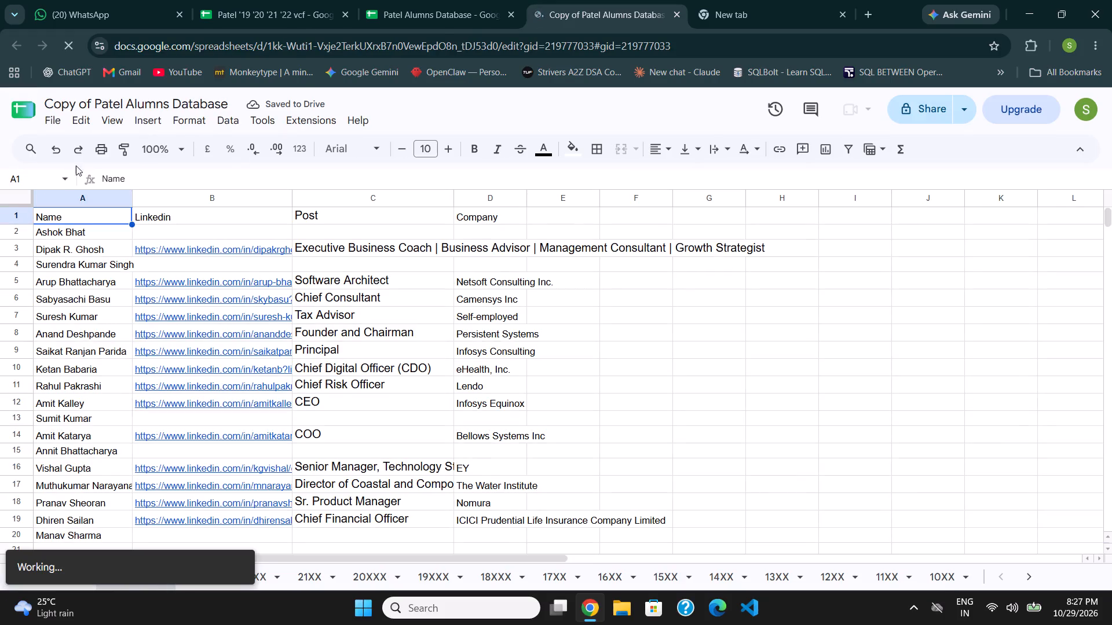
Set the copied spreadsheet's general access to Anyone with the link, with the Viewer role.
left_click(907, 117)
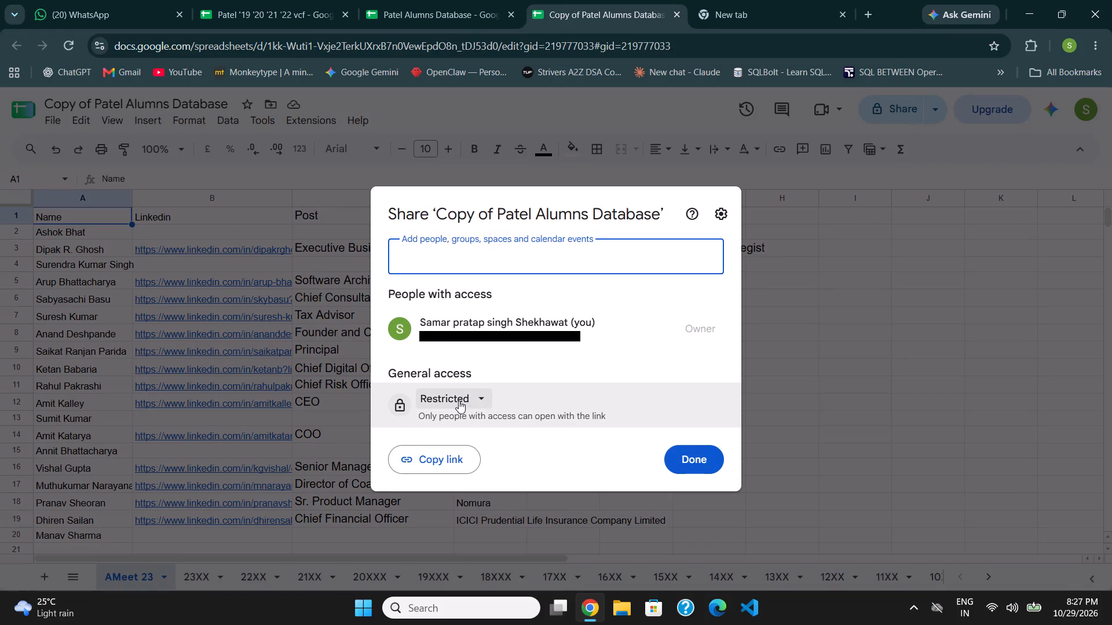
left_click(459, 400)
left_click(478, 456)
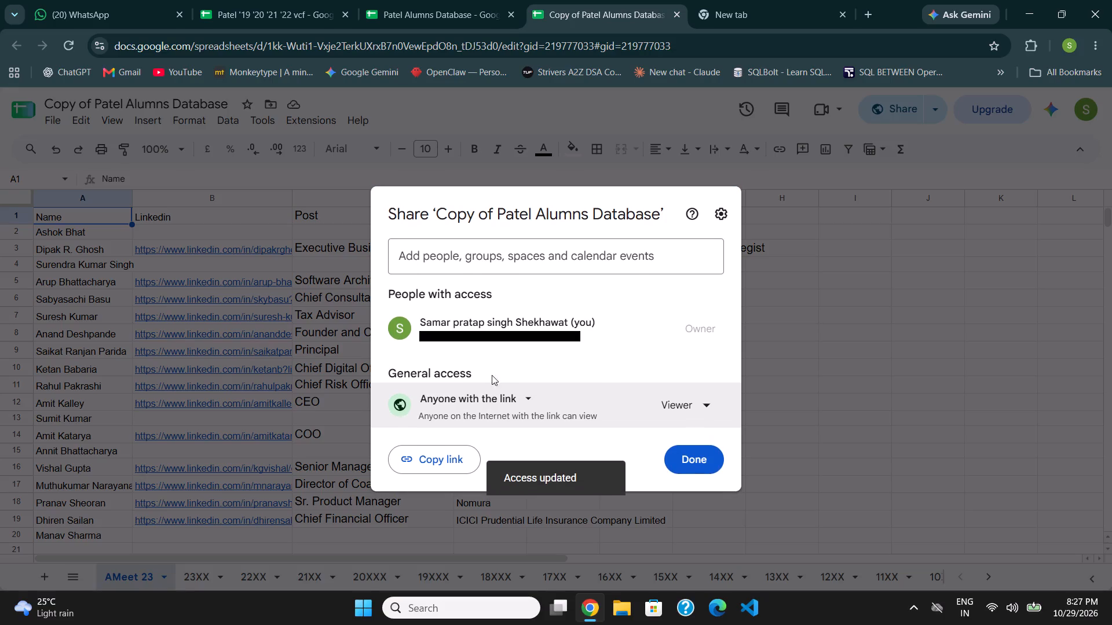
left_click(689, 405)
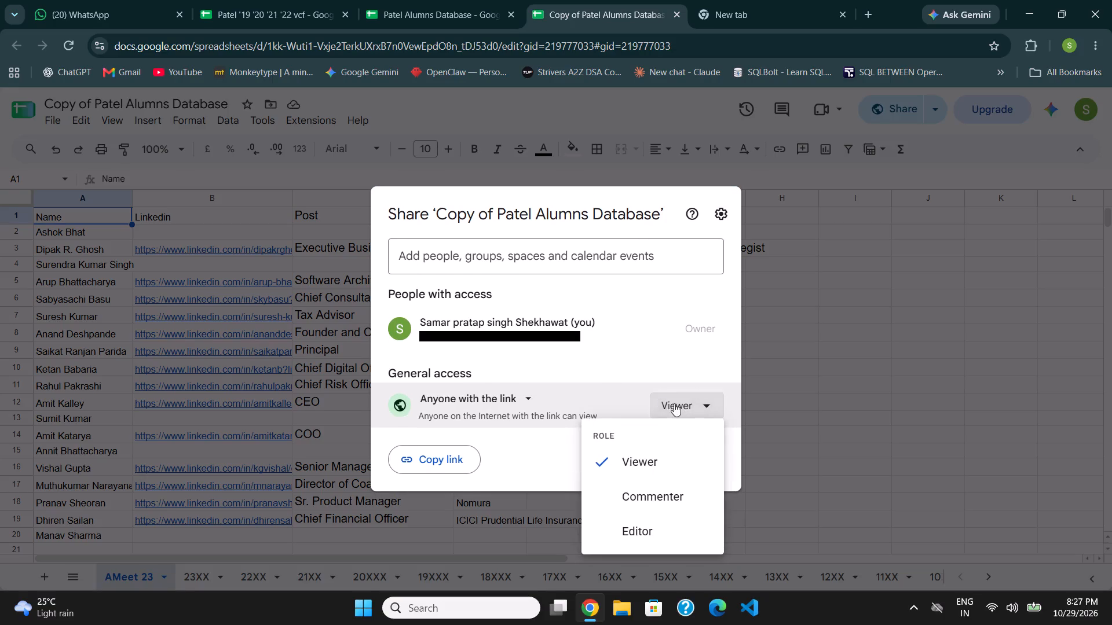
left_click(659, 399)
Copy the sharing link of the Copy of Patel Alumns Database.
left_click(473, 446)
left_click(459, 457)
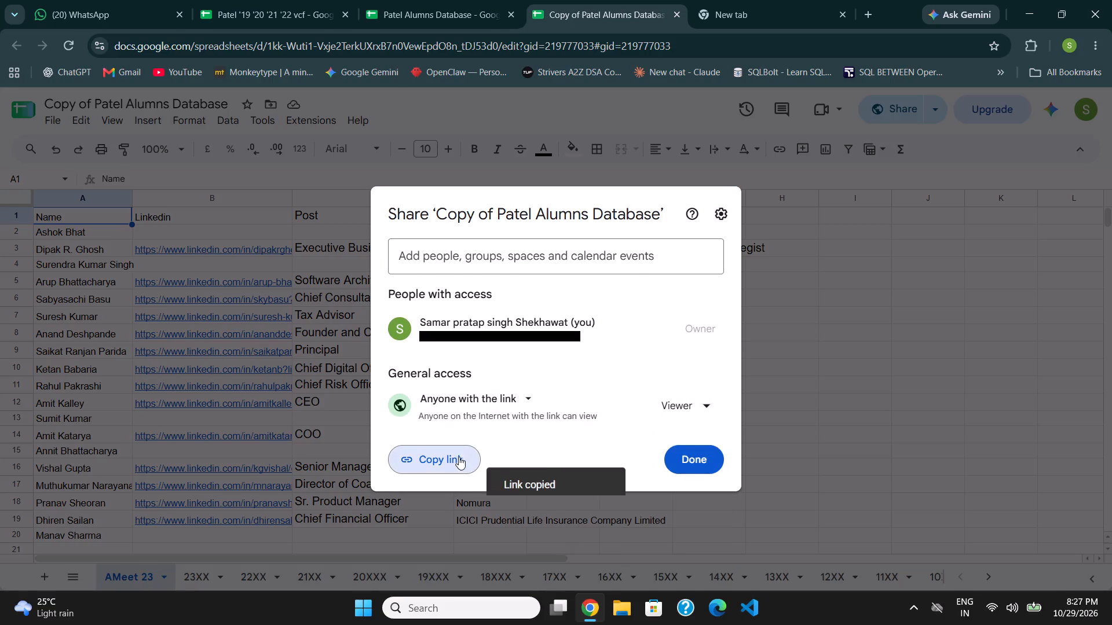
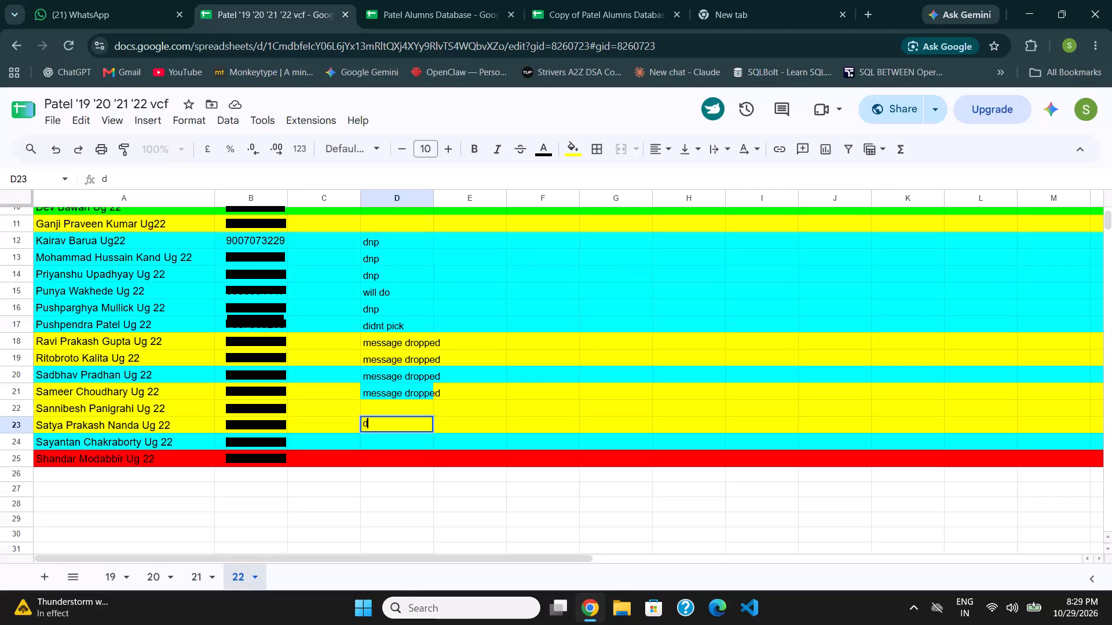
Finish entering the call note "dnp" in column D of row 23 on sheet 22.
type("p")
left_click(409, 407)
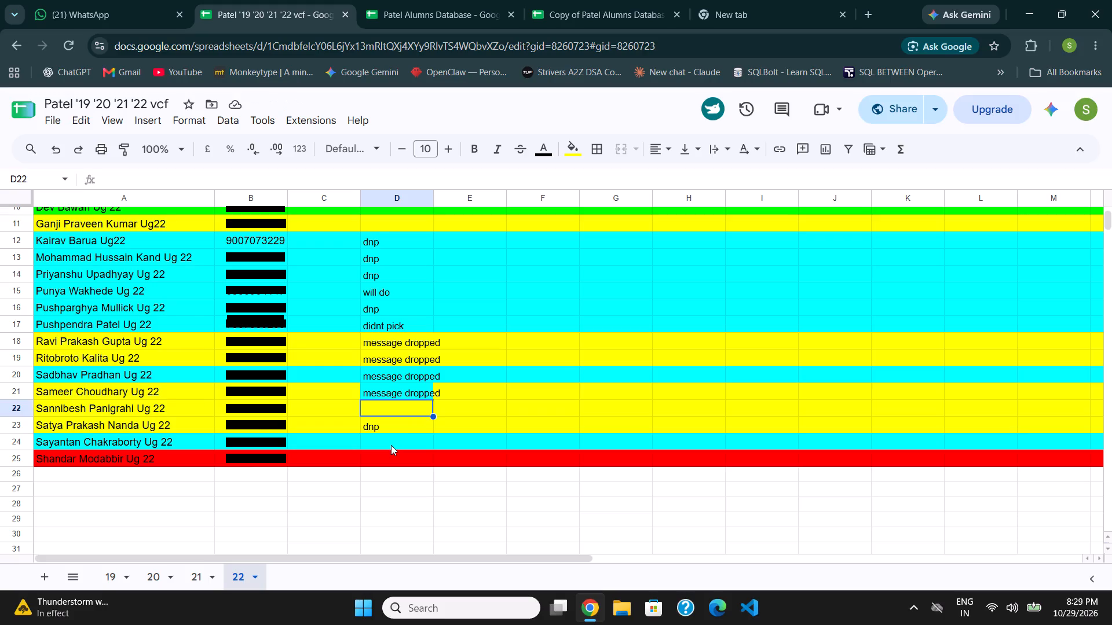
Enter the call note "dnp" in column D of row 9 on sheet 22.
scroll(277, 333, "up", 1)
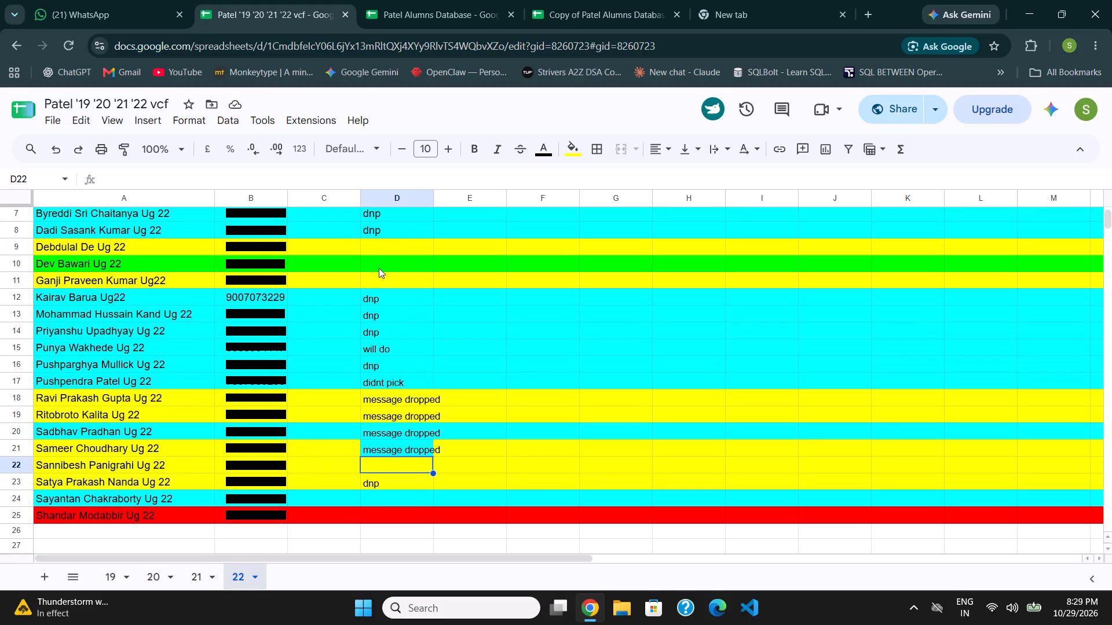
left_click(378, 280)
left_click(396, 247)
type("dnp")
left_click(497, 324)
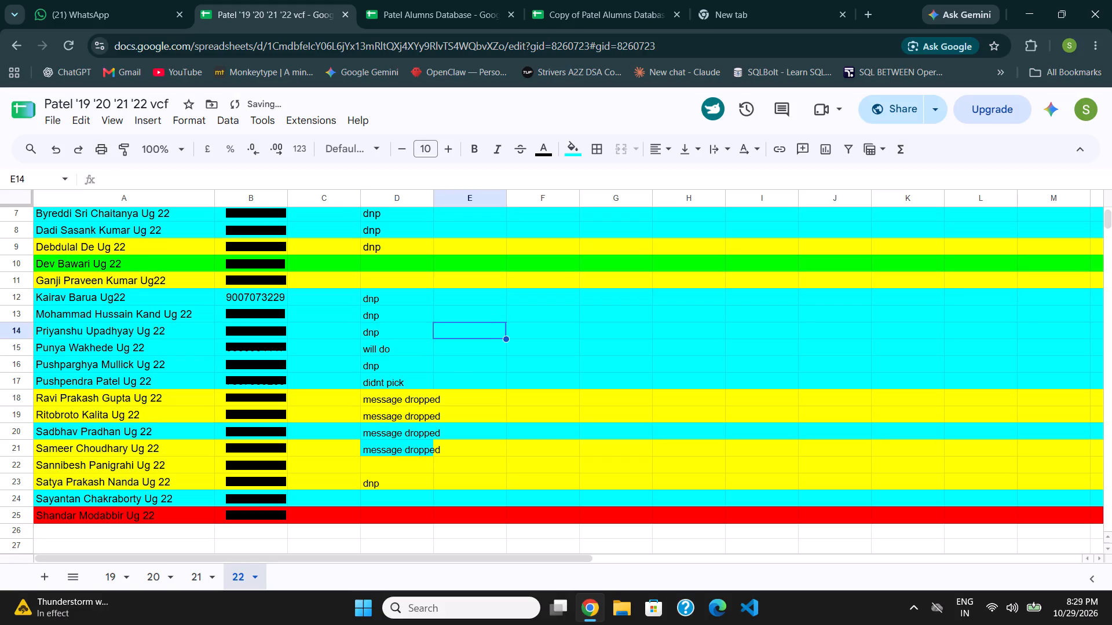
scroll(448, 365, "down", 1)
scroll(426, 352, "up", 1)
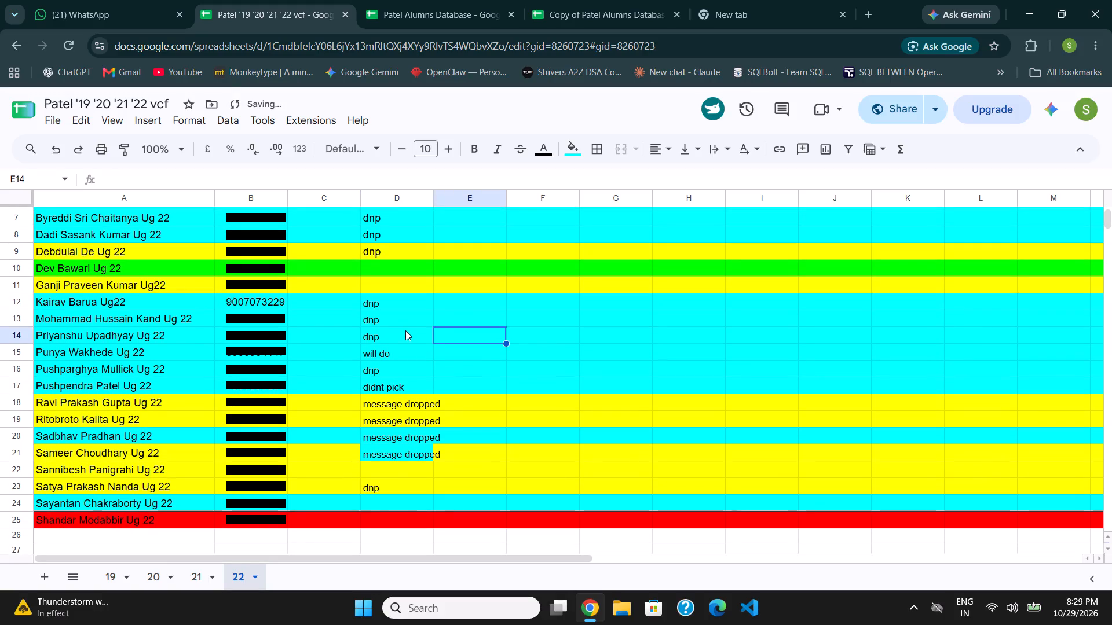
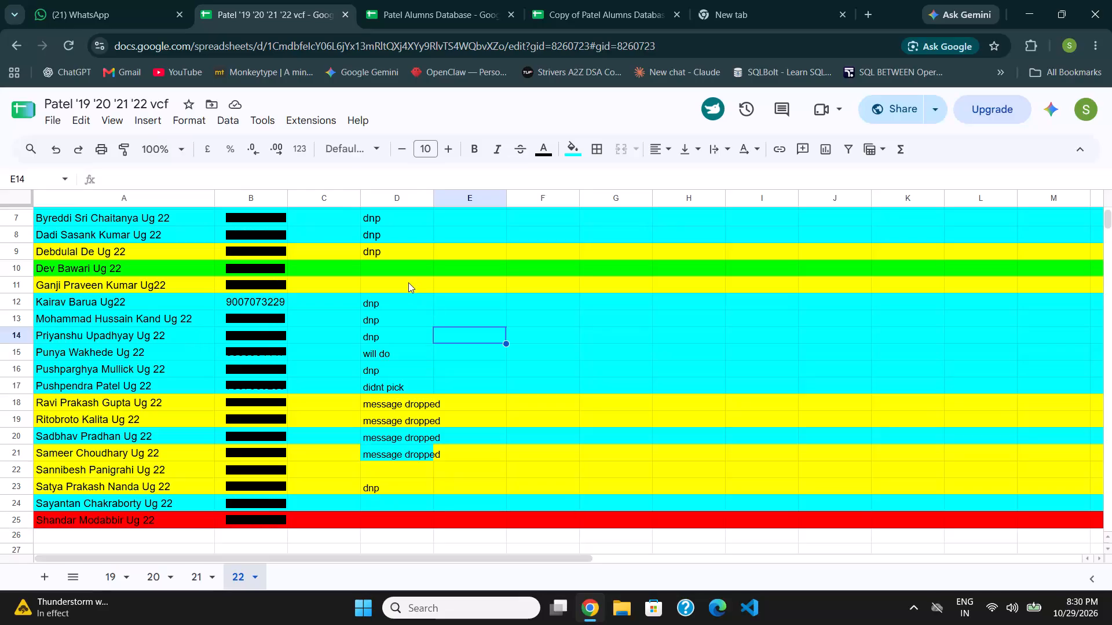
Enter the note "message dropped" in column D of row 11 on sheet 22.
left_click(408, 282)
type("messafe")
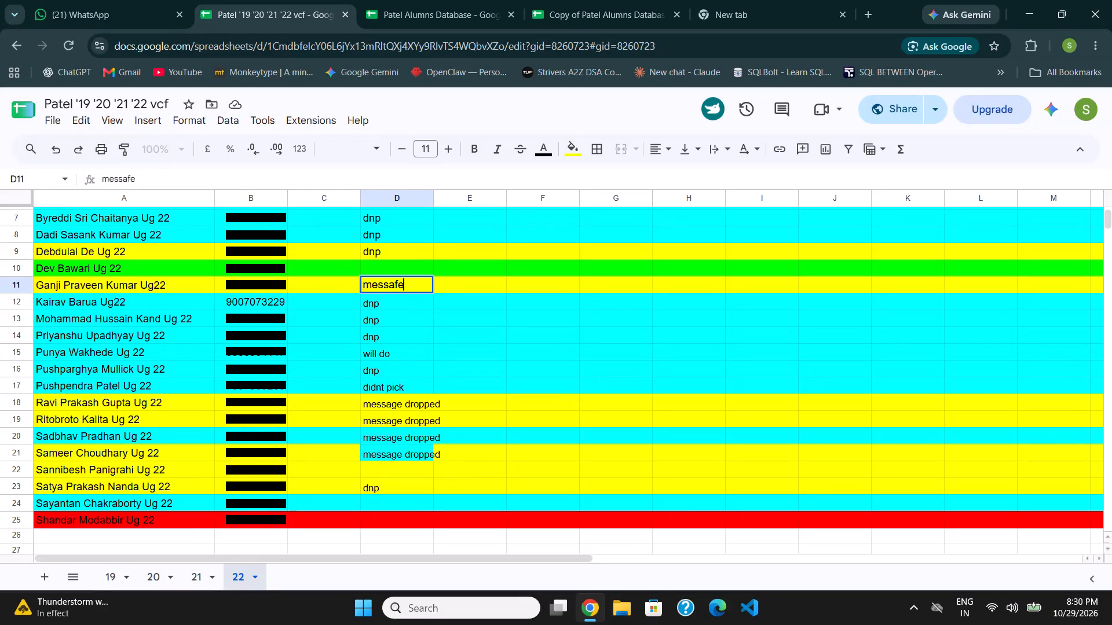
key("BackSpace")
key("BackSpace")
key("f")
key("BackSpace")
type("ge")
key("space")
key("Tab")
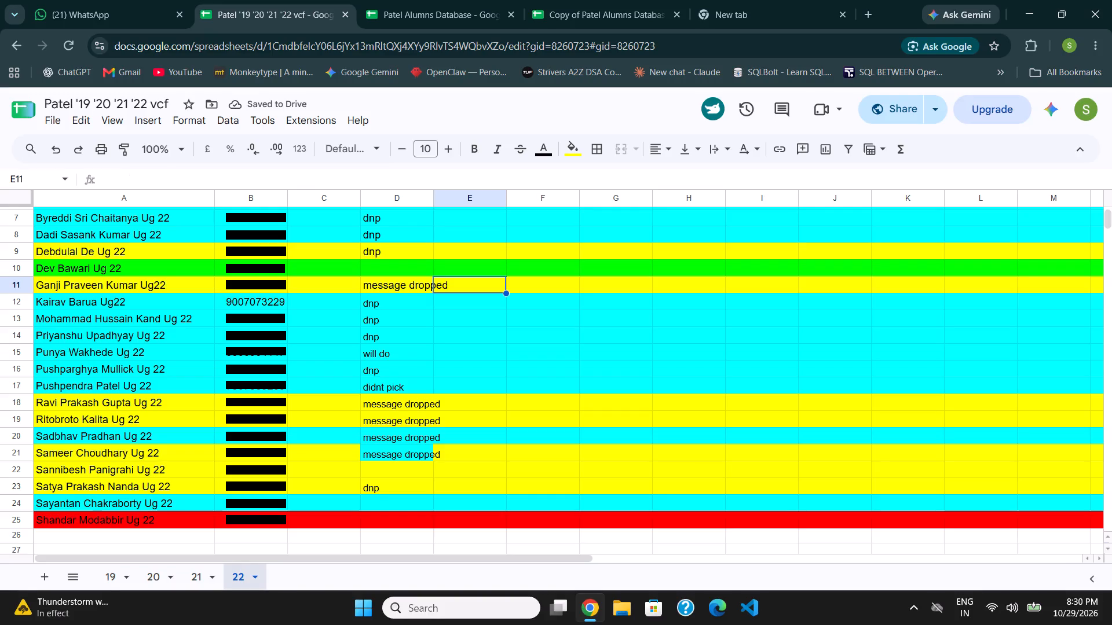
Enter the note "message dropped" in column D of row 22 on sheet 22.
left_click(403, 464)
type("mw")
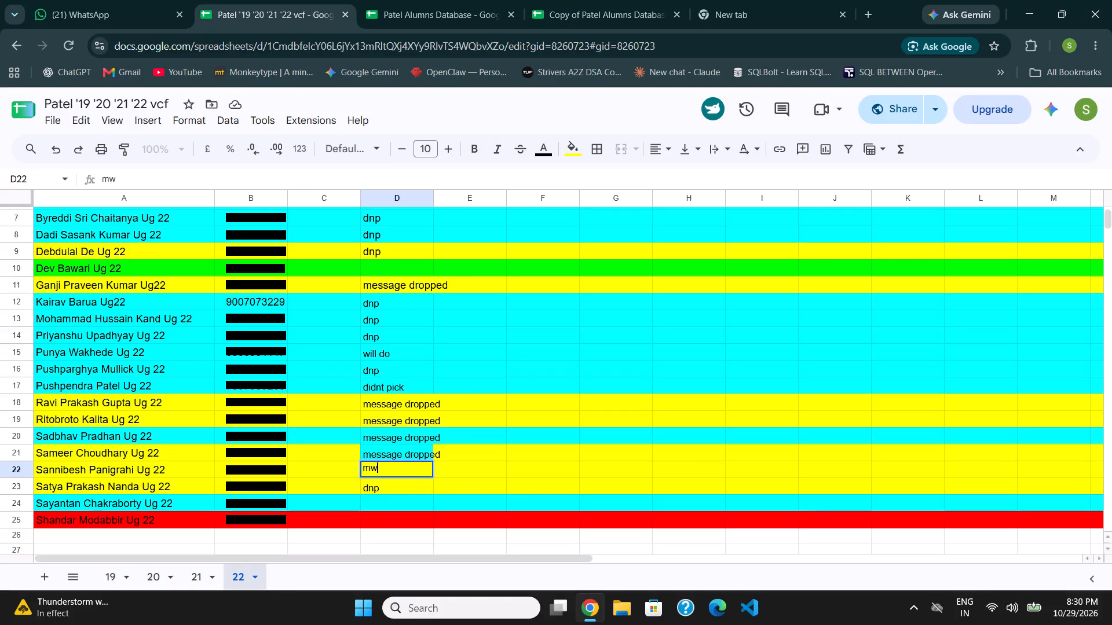
key("BackSpace")
type("essaf")
key("BackSpace")
type("ge")
key("space")
key("Tab")
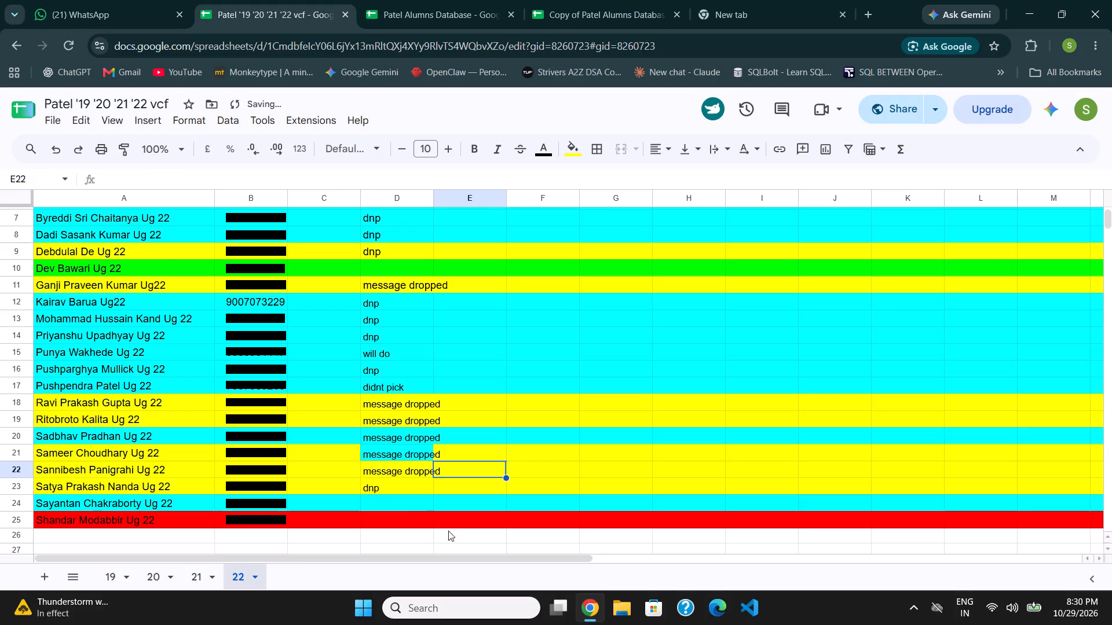
left_click(409, 486)
left_click(415, 505)
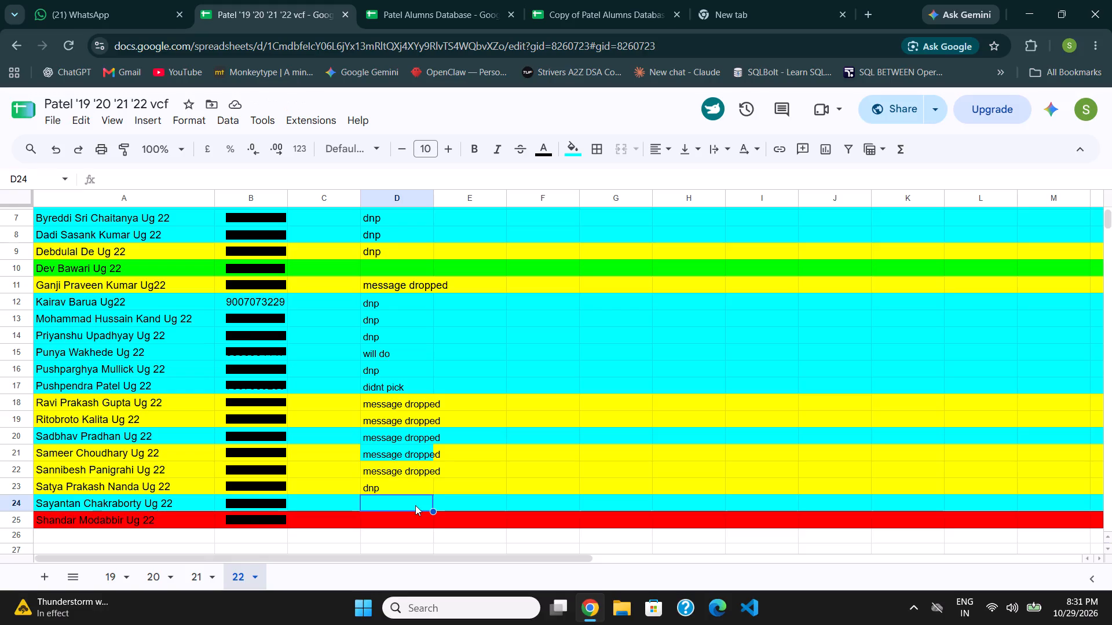
Look through the colour-coded contact list on sheet 19, down to the last entries around row 59.
left_click(107, 577)
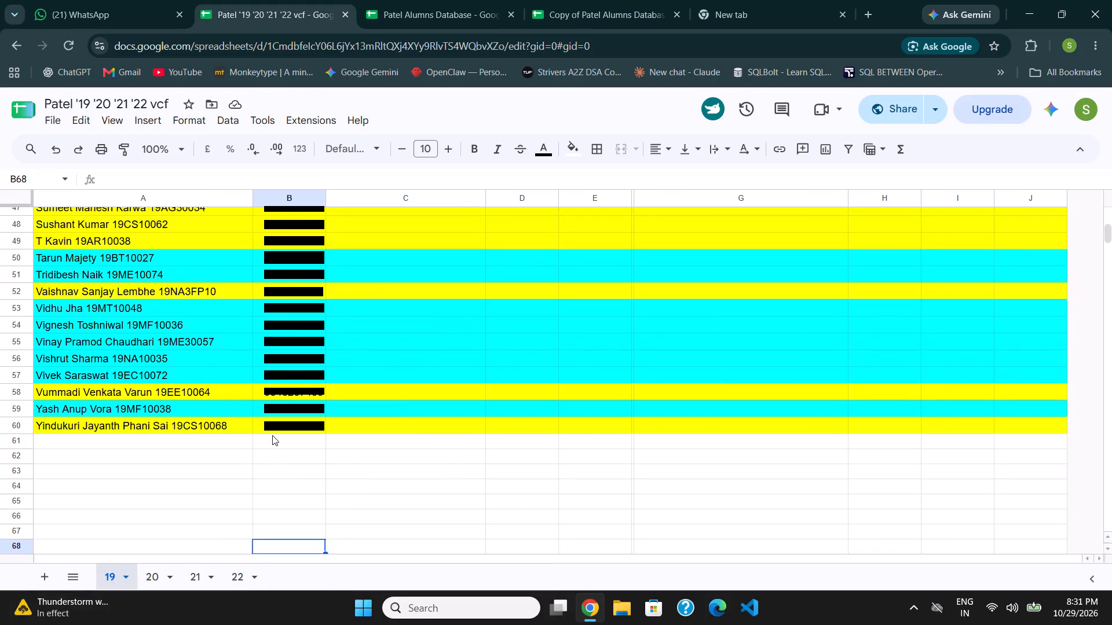
scroll(272, 435, "up", 3)
scroll(272, 435, "down", 2)
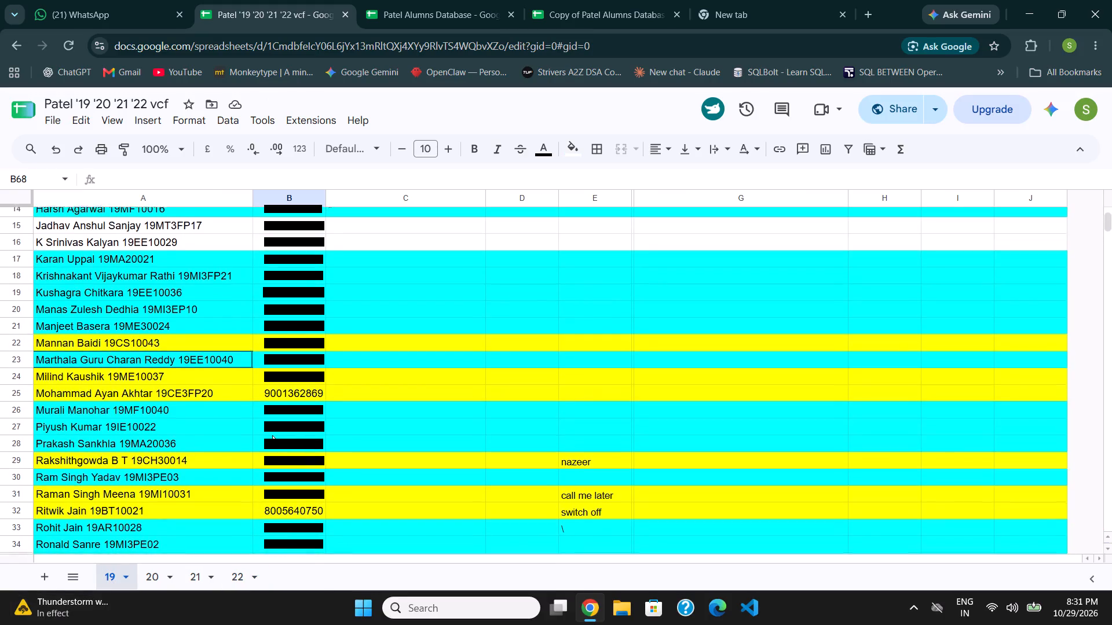
scroll(272, 435, "down", 3)
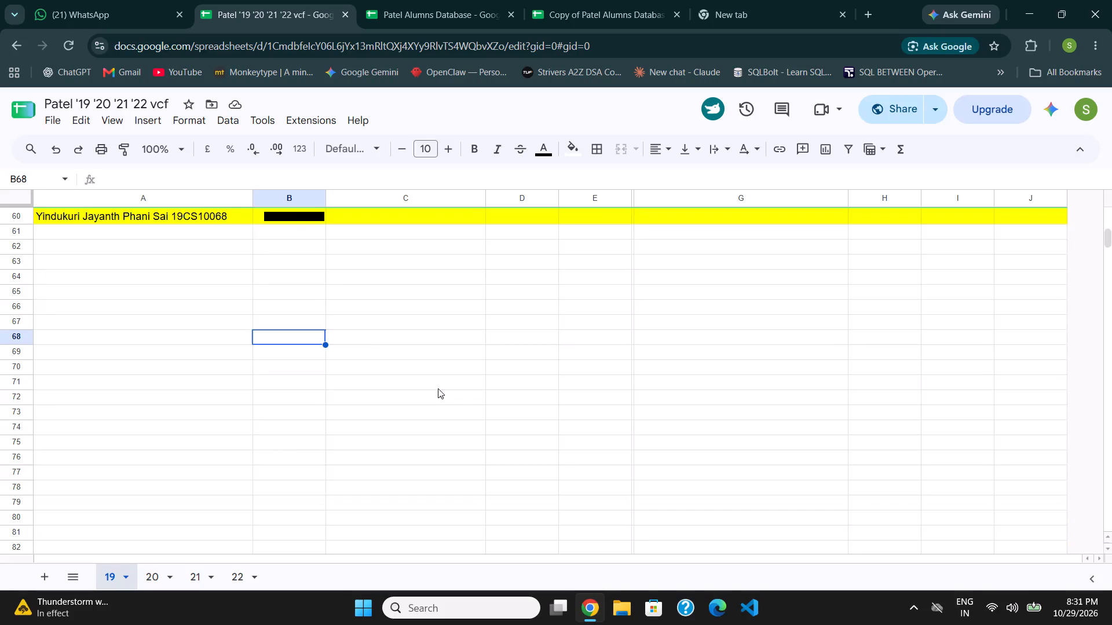
scroll(310, 304, "up", 1)
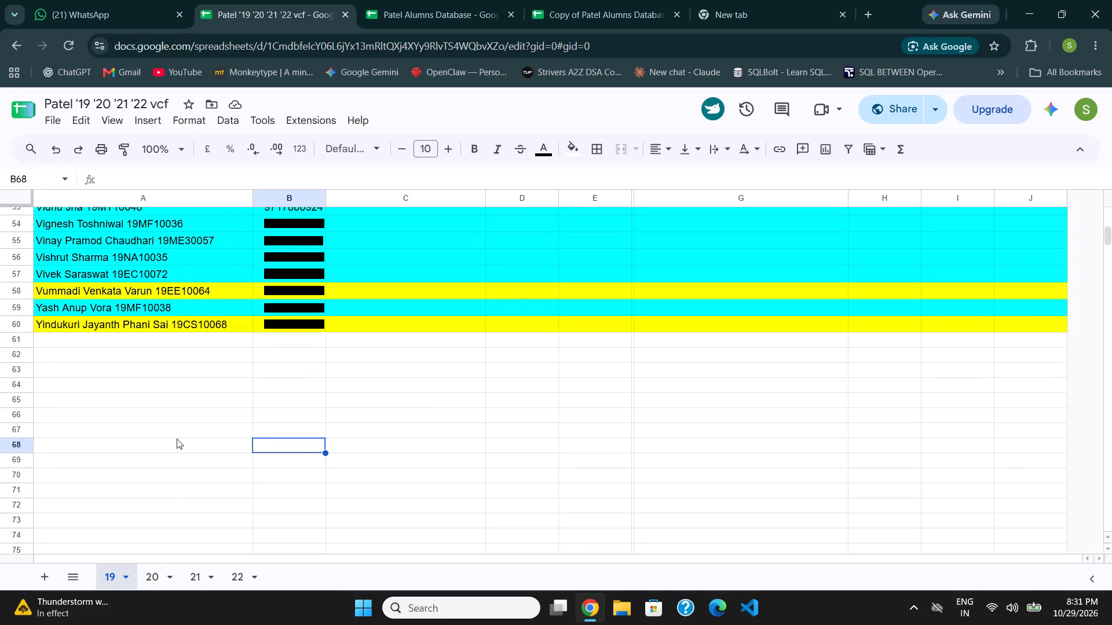
scroll(177, 439, "up", 1)
scroll(103, 306, "up", 1)
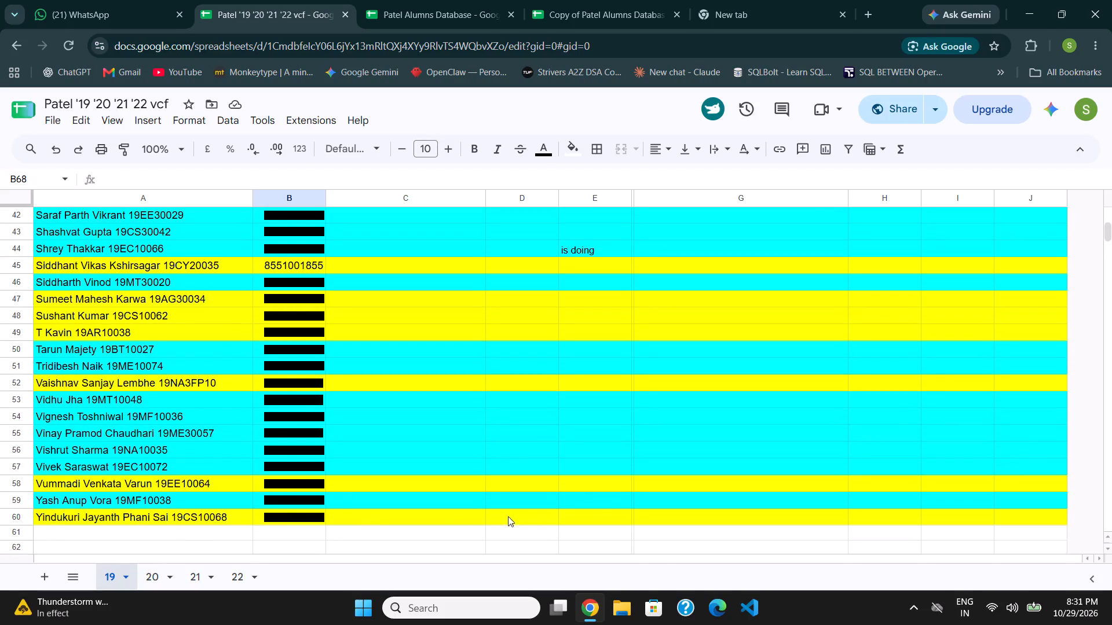
left_click(588, 502)
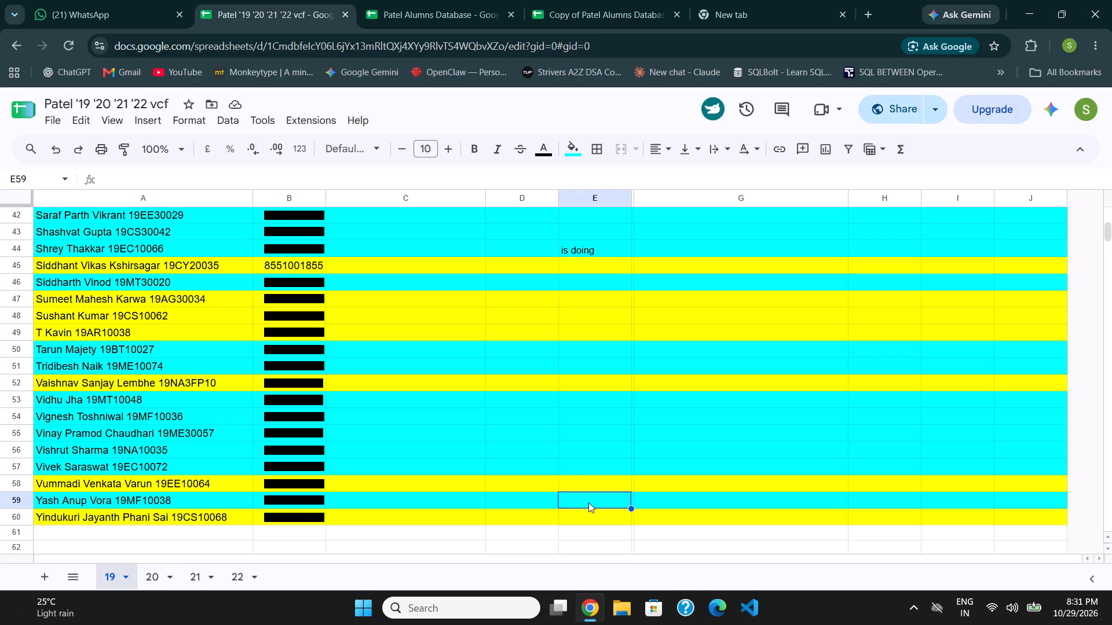
left_click(20, 497)
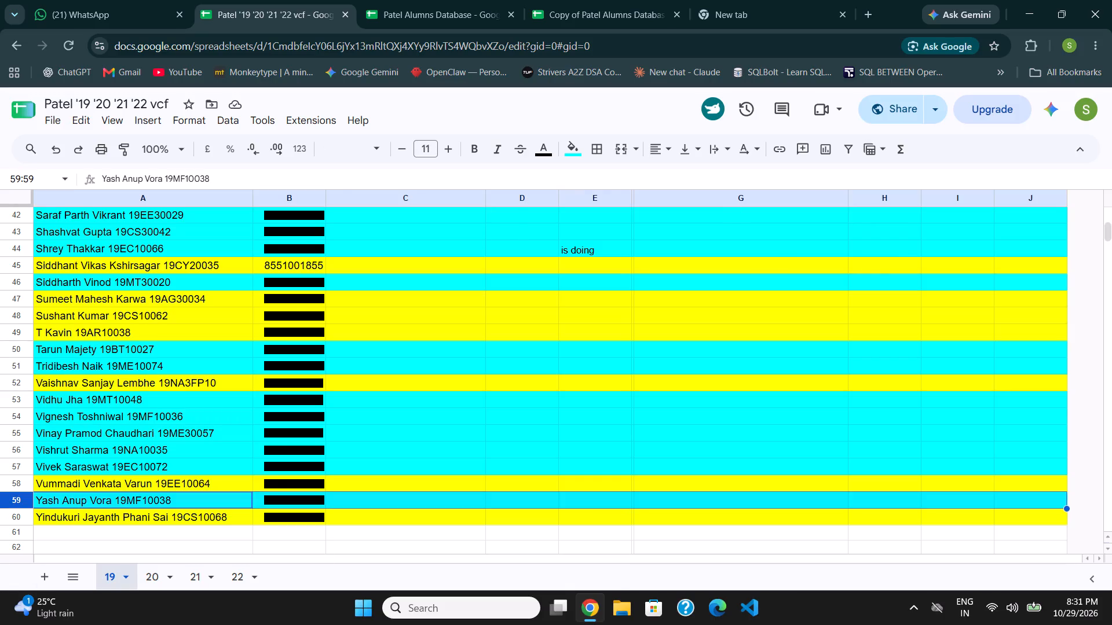
scroll(139, 406, "right", 1)
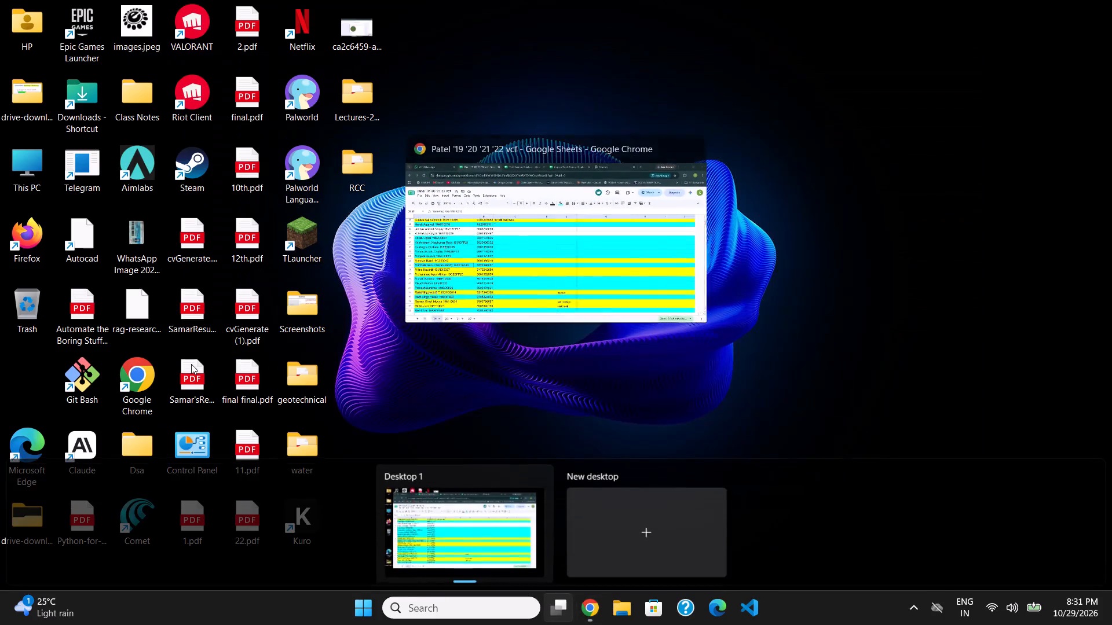
left_click(496, 277)
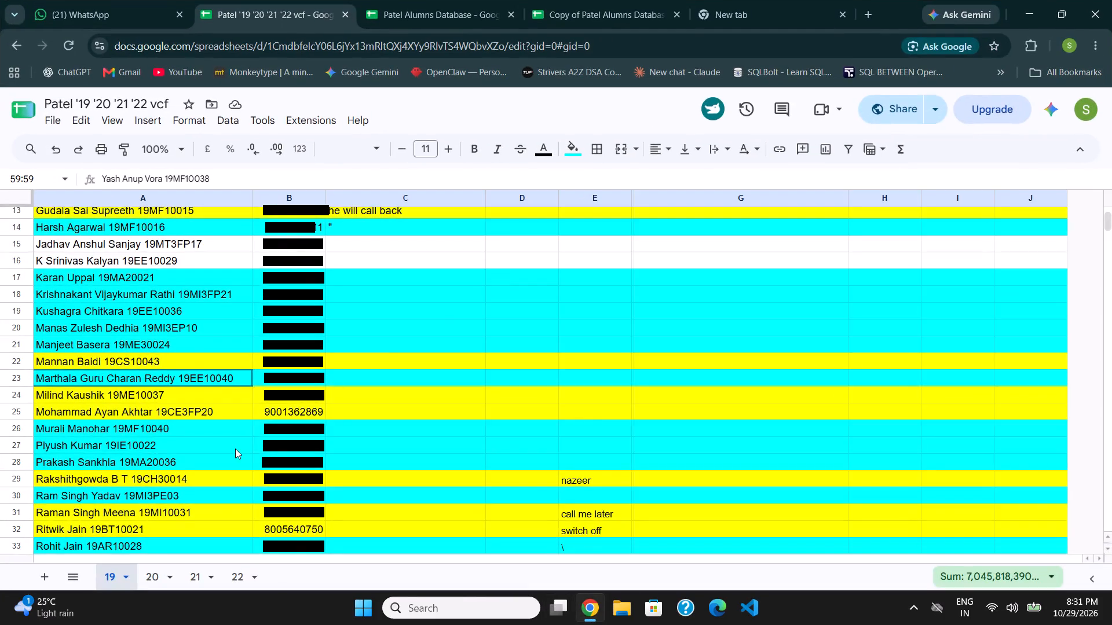
scroll(235, 448, "down", 6)
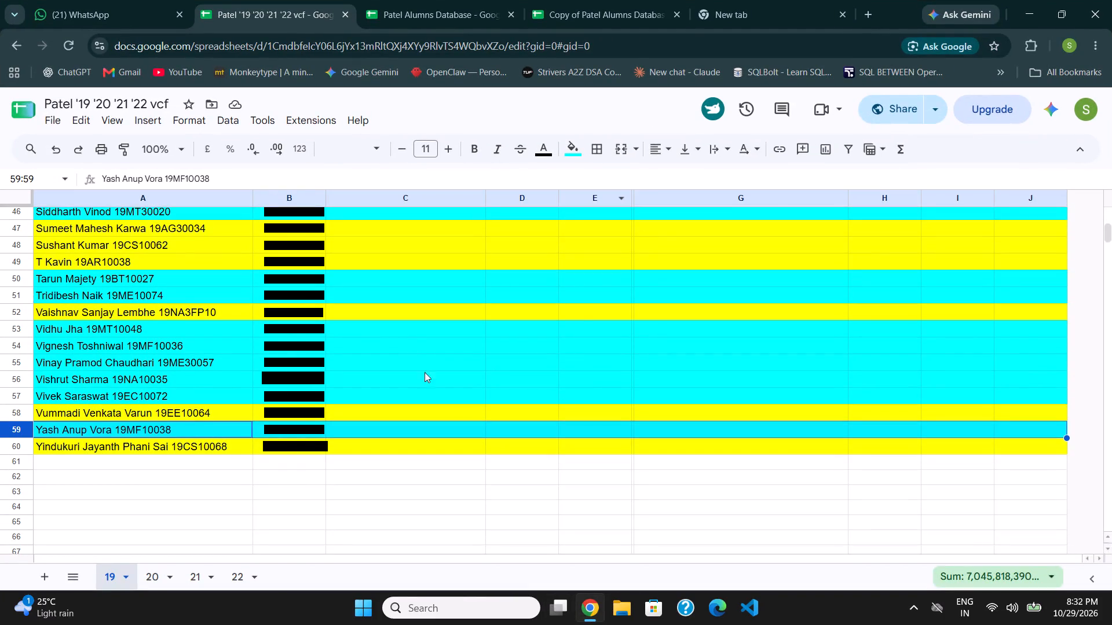
right_click(23, 430)
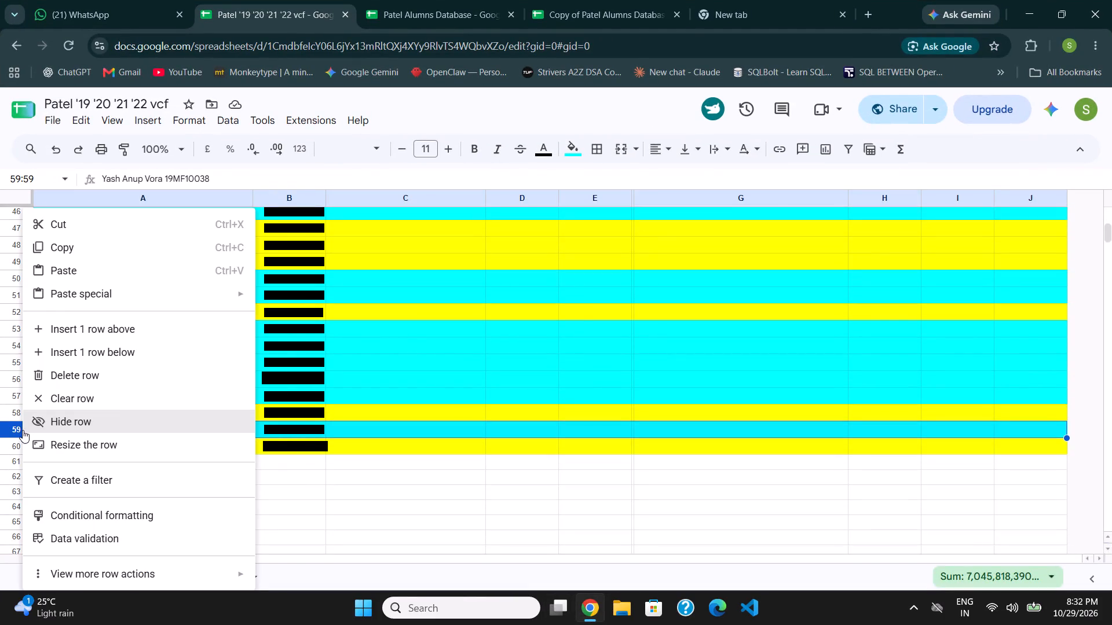
left_click(346, 462)
Fill the whole of row 82, the last contact on sheet 20, with green.
left_click(151, 575)
scroll(202, 425, "down", 2)
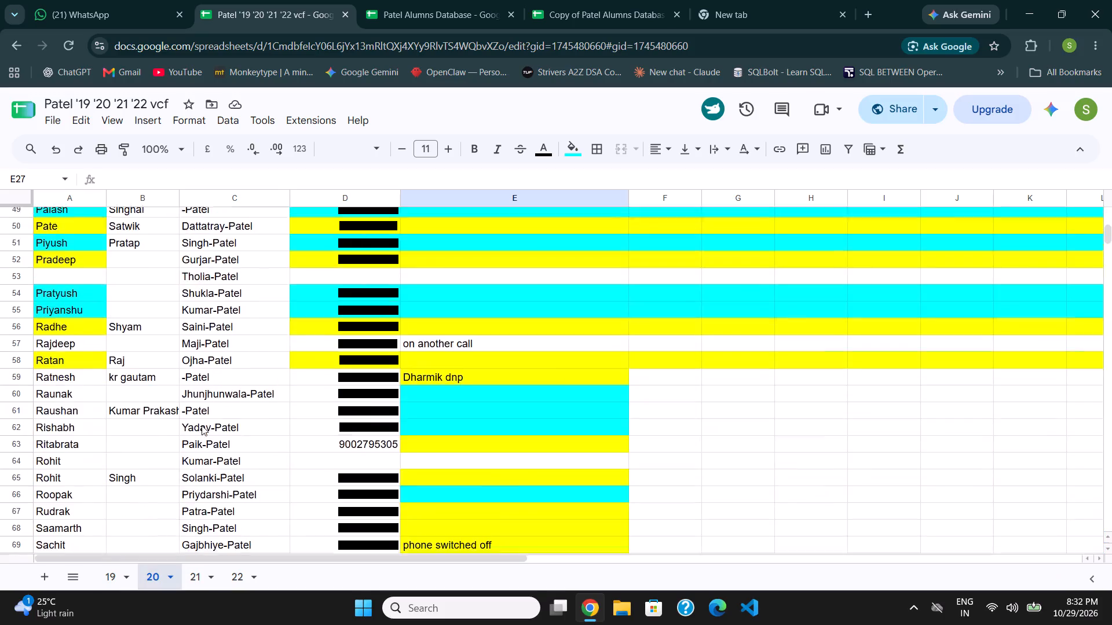
scroll(202, 425, "down", 4)
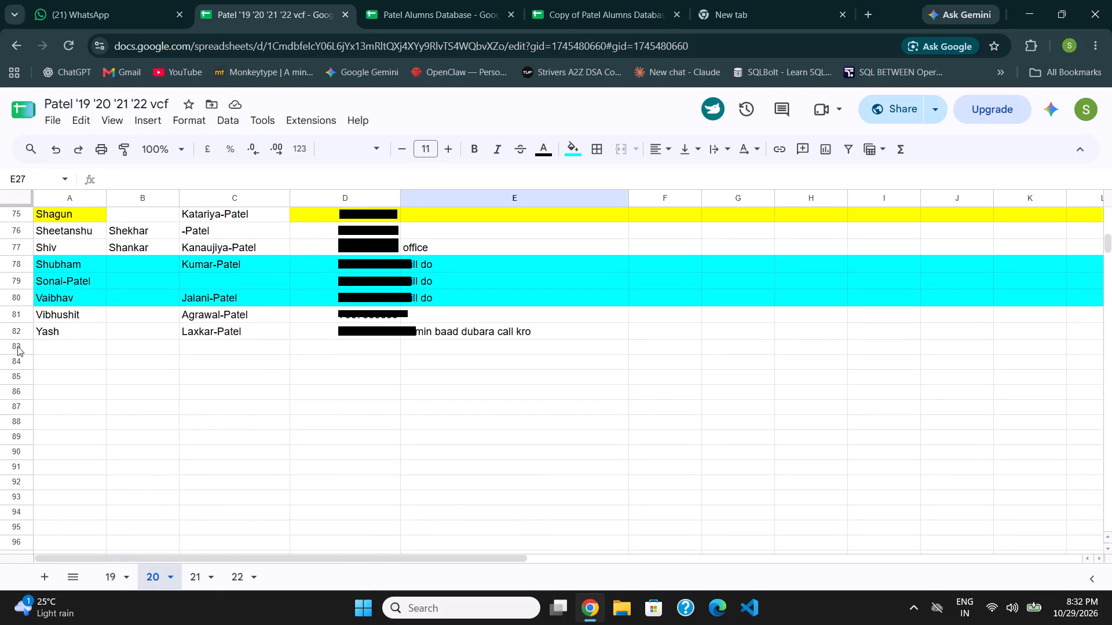
left_click(24, 332)
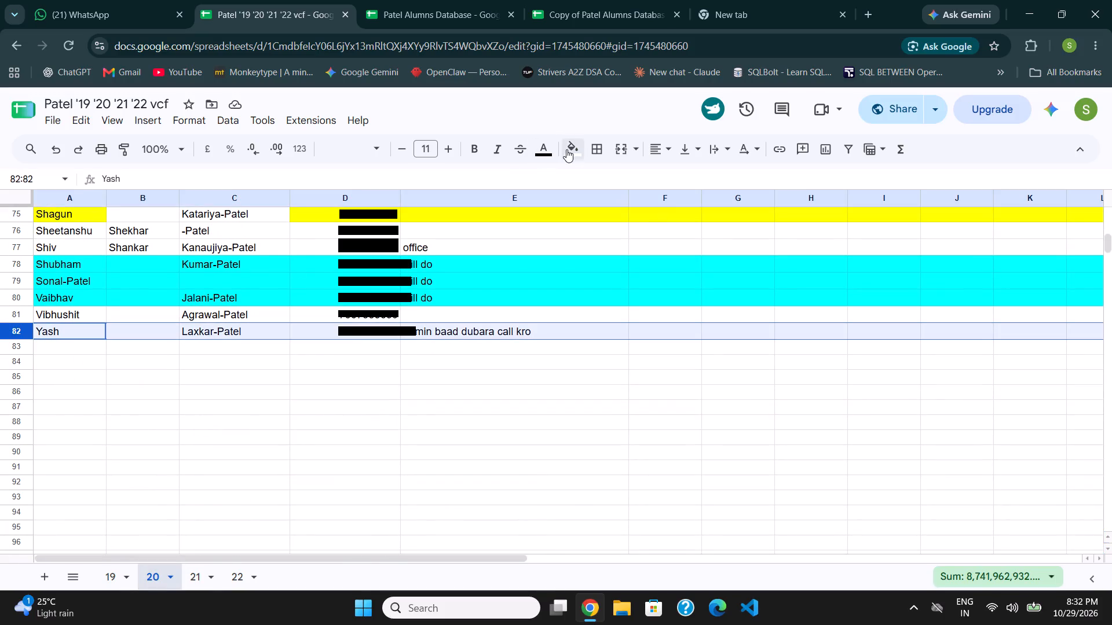
right_click(19, 337)
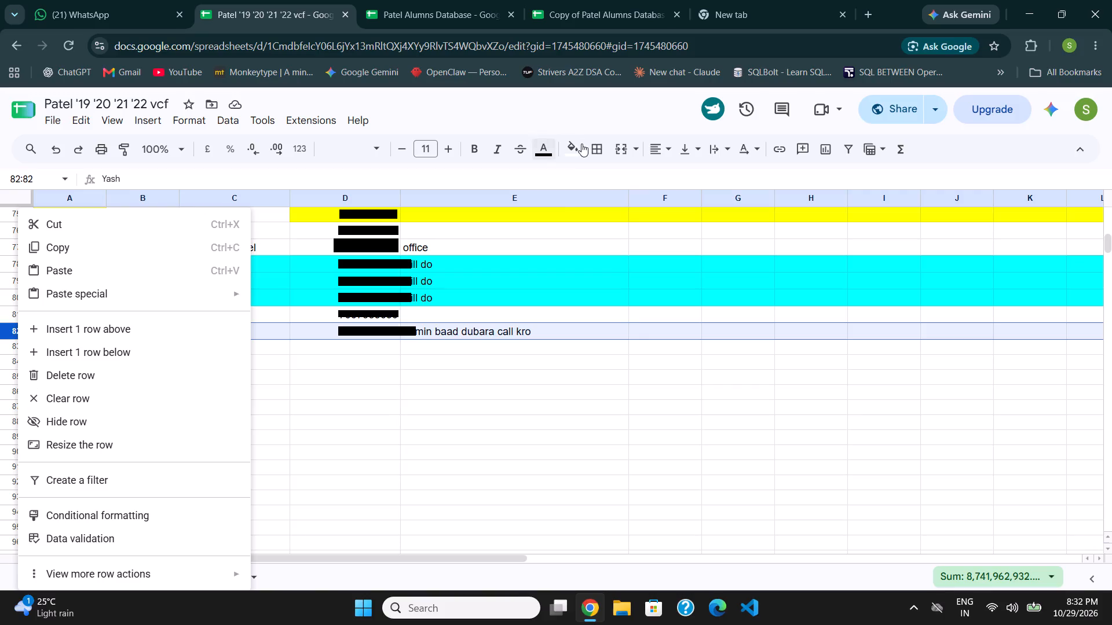
left_click(570, 157)
left_click(637, 211)
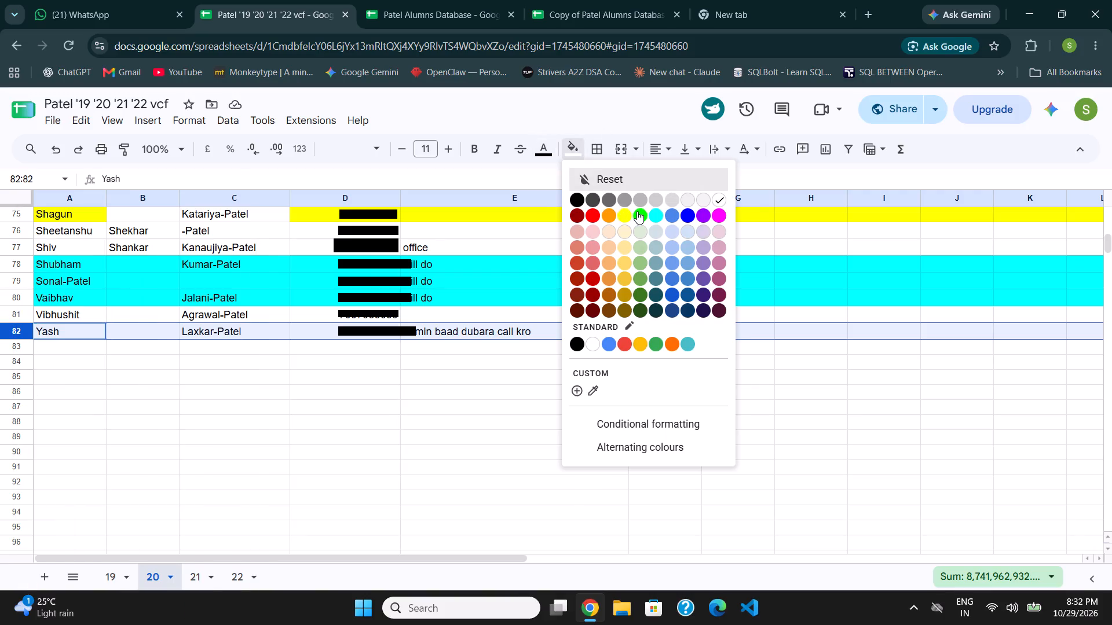
left_click(504, 319)
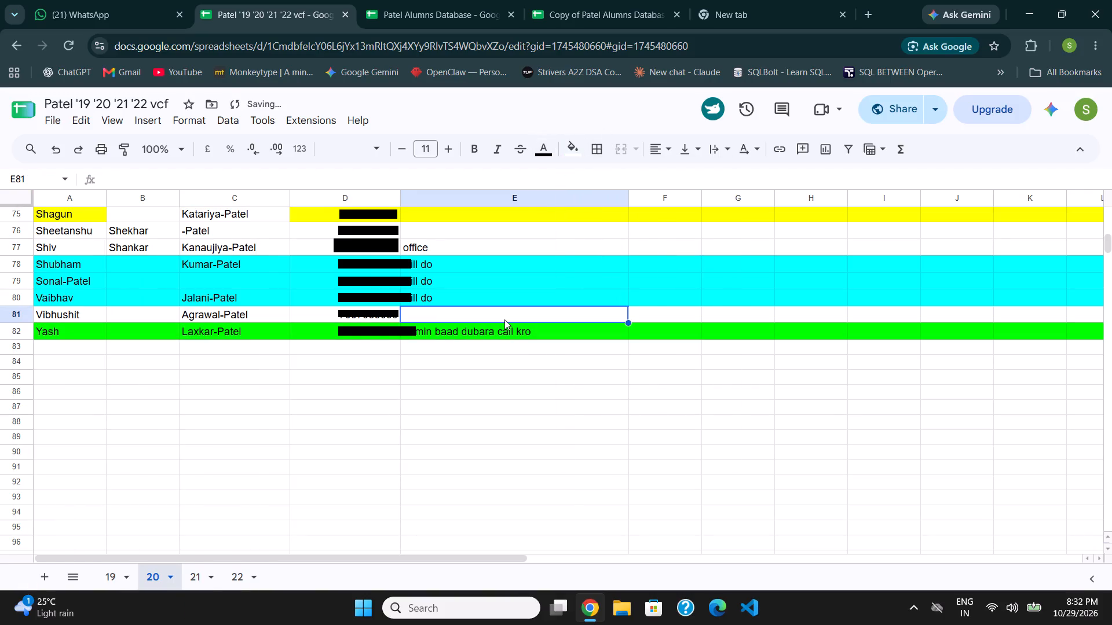
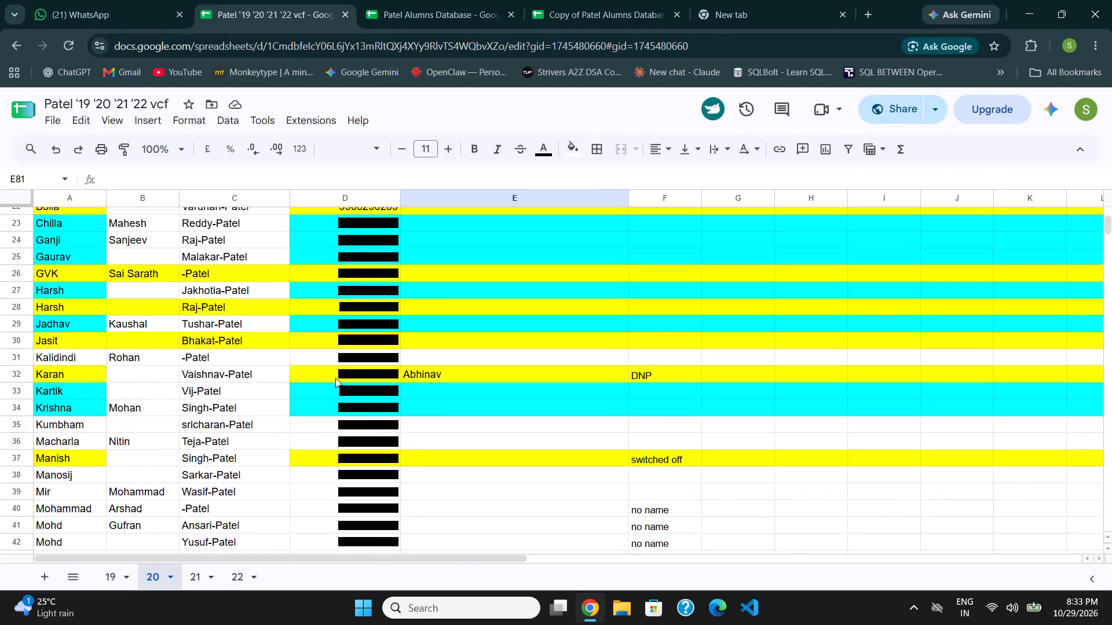
Review the row colours and follow-up notes of the contacts on sheet 20, from row 1 down to row 82.
scroll(335, 378, "up", 2)
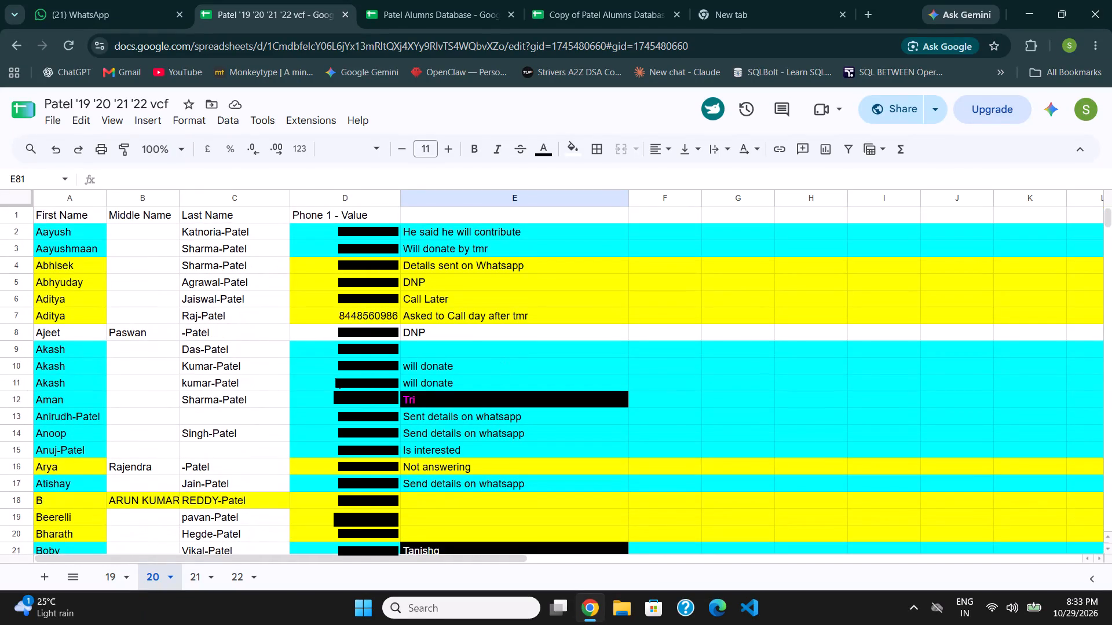
scroll(335, 378, "down", 5)
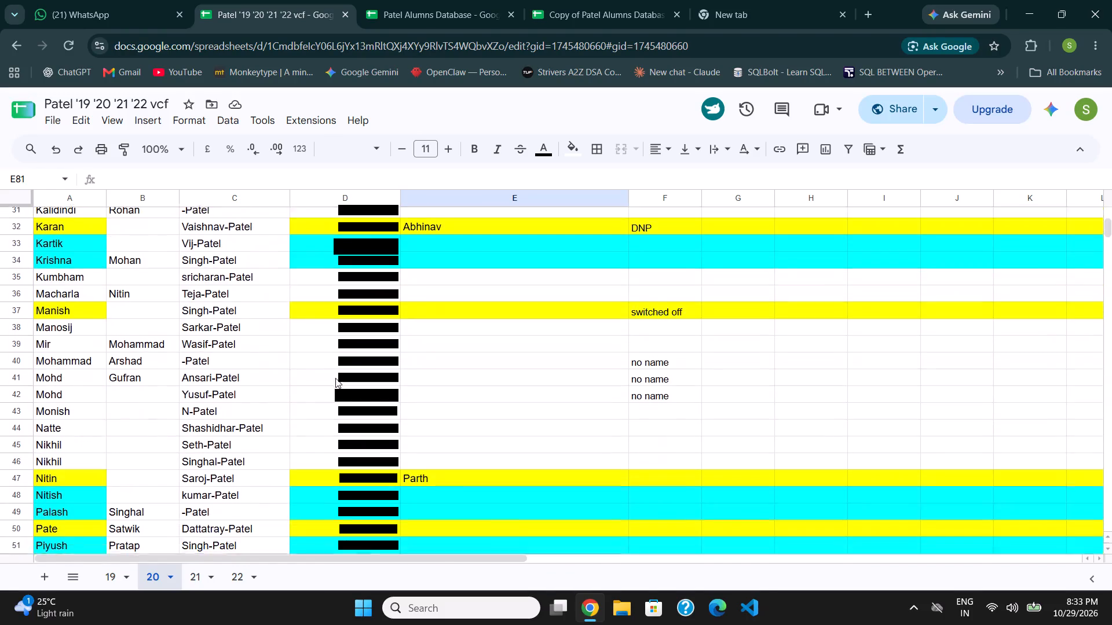
scroll(335, 378, "down", 6)
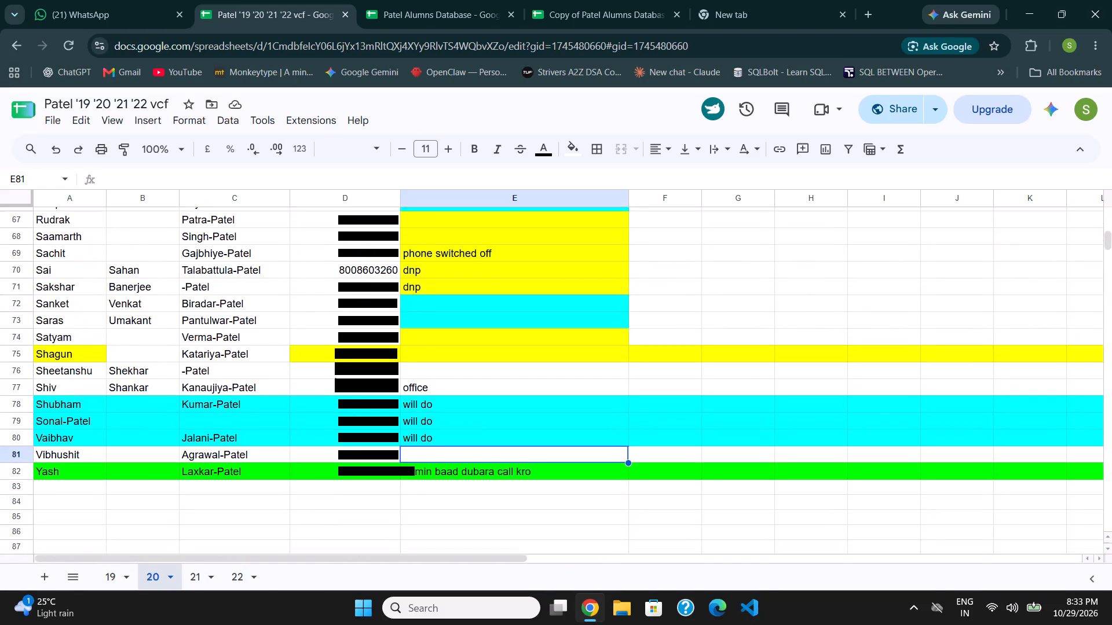
scroll(335, 378, "down", 1)
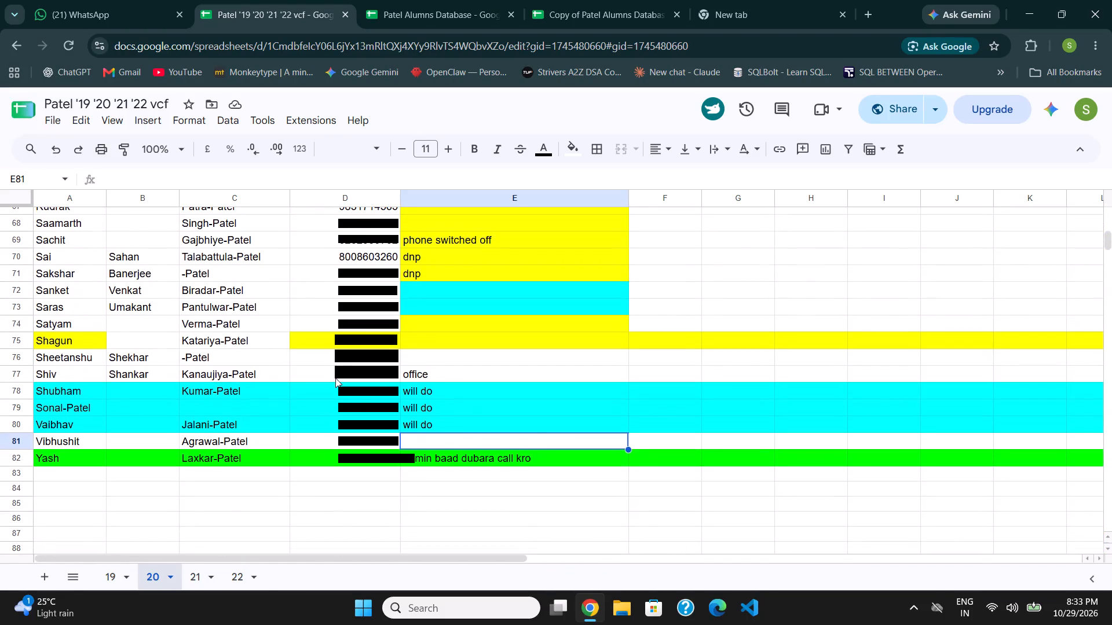
scroll(335, 378, "up", 1)
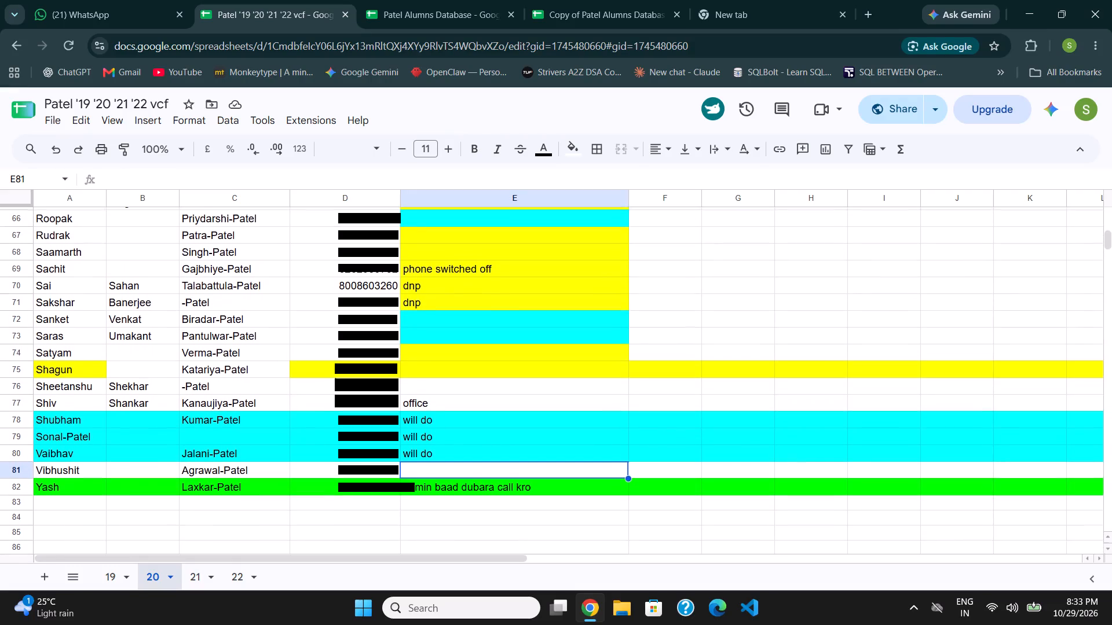
scroll(335, 378, "up", 1)
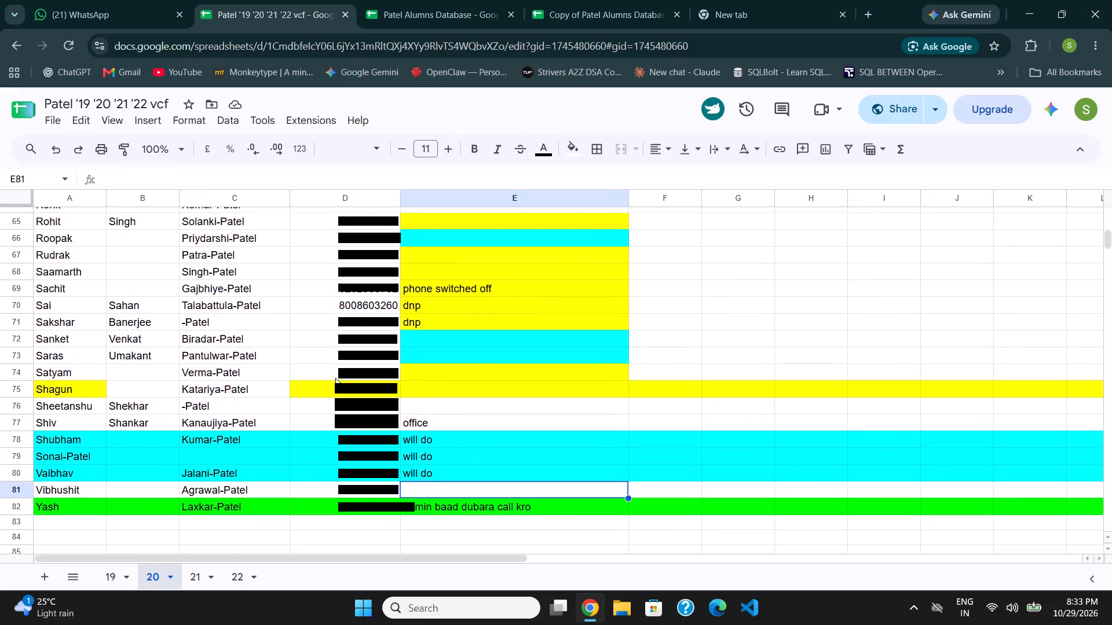
scroll(335, 378, "up", 1)
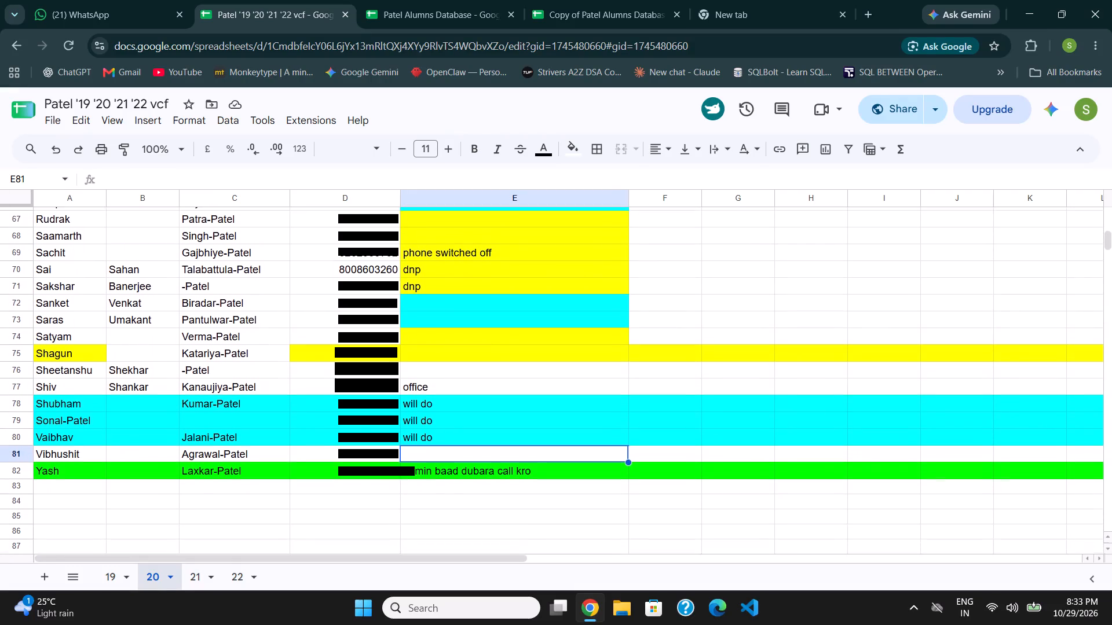
scroll(335, 378, "up", 1)
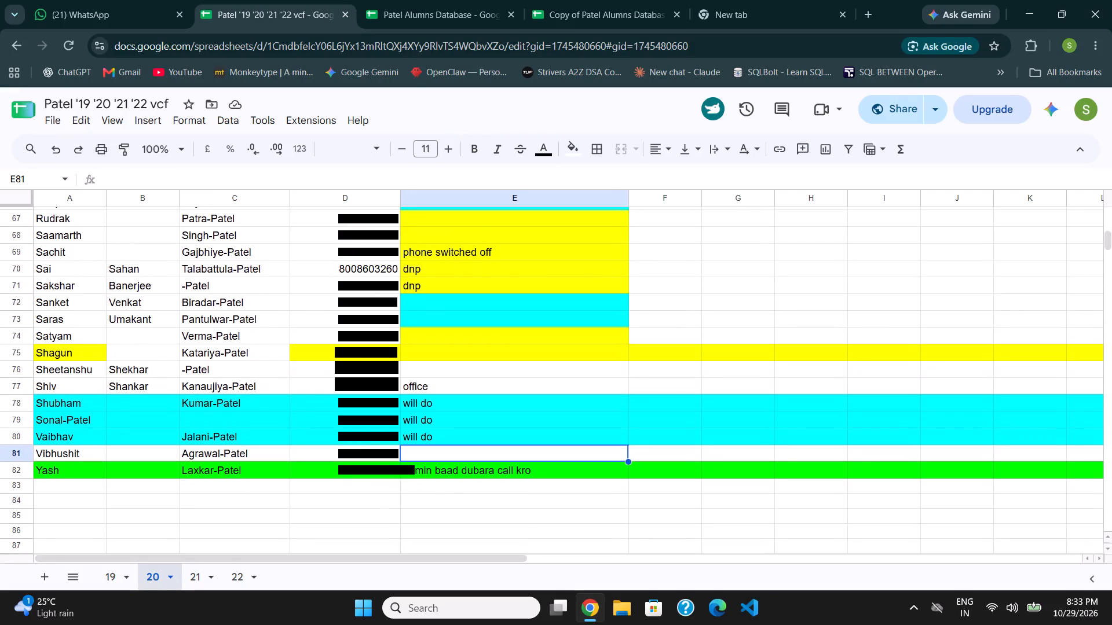